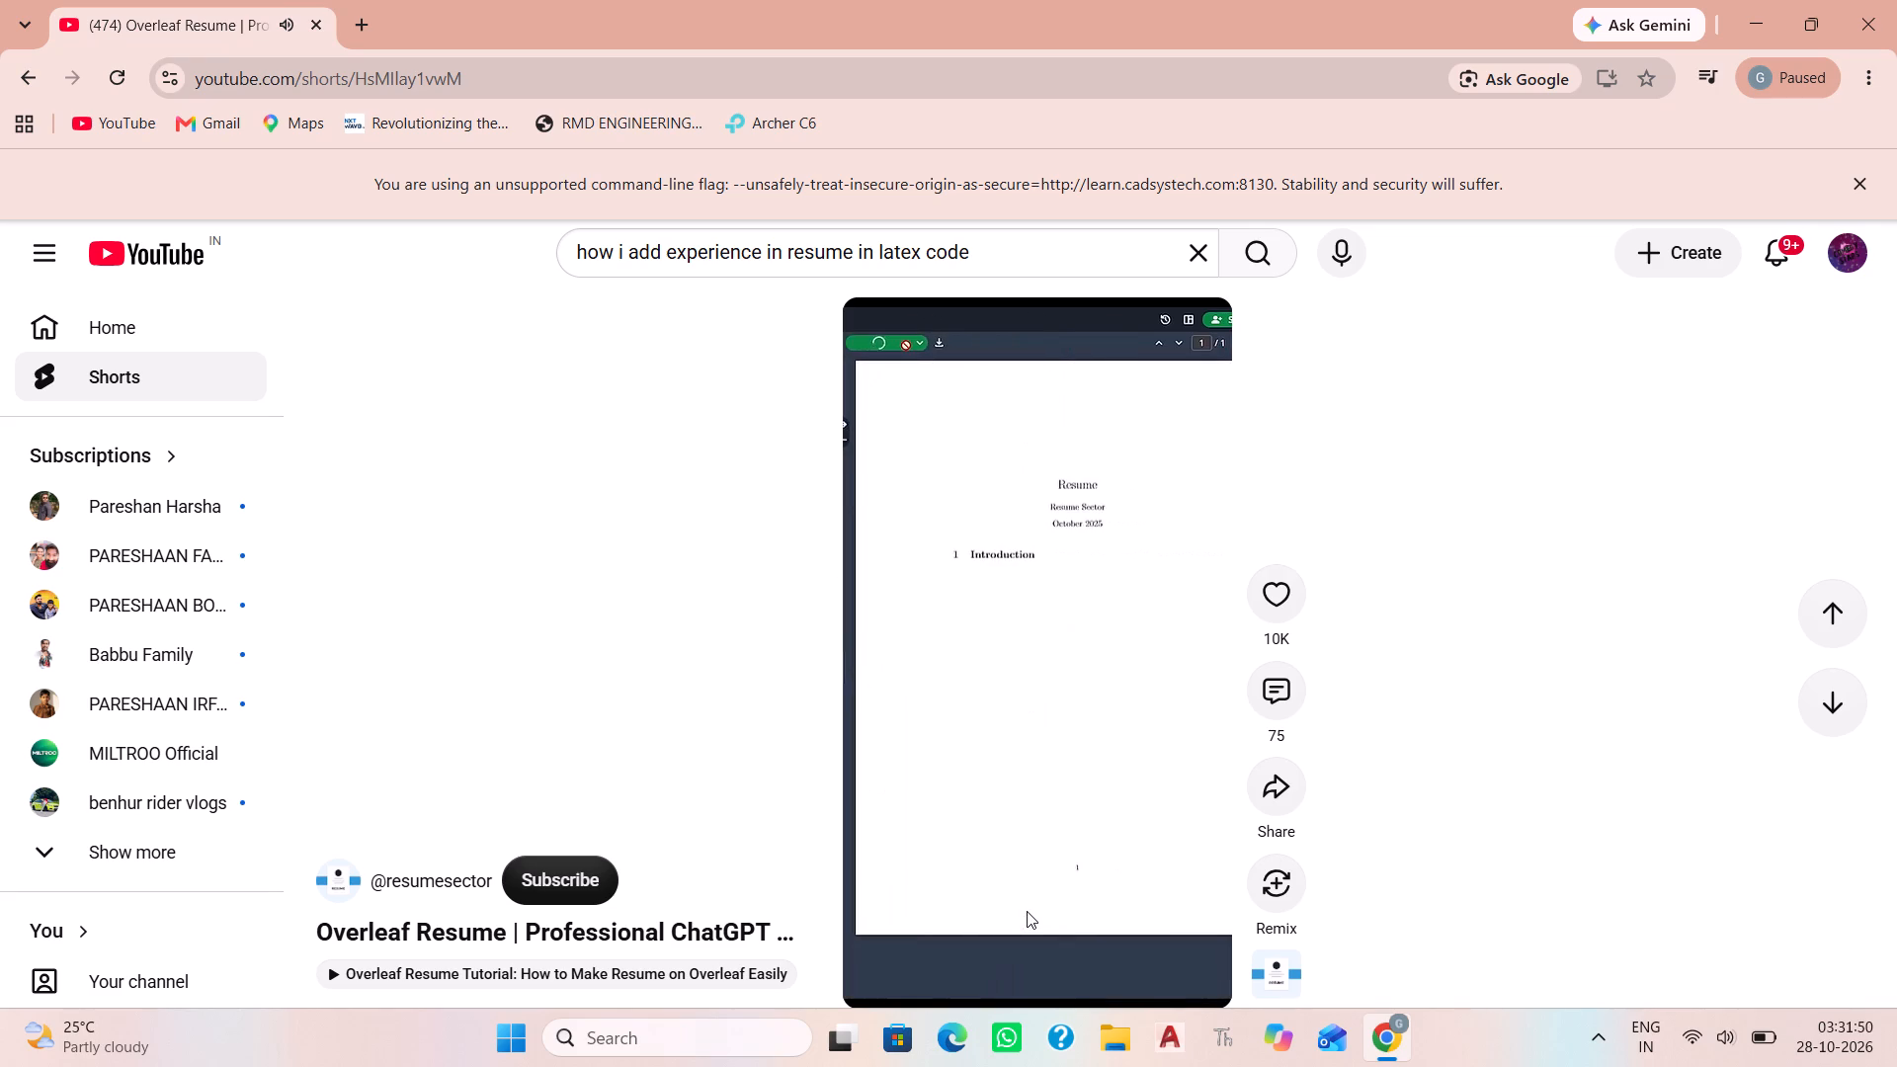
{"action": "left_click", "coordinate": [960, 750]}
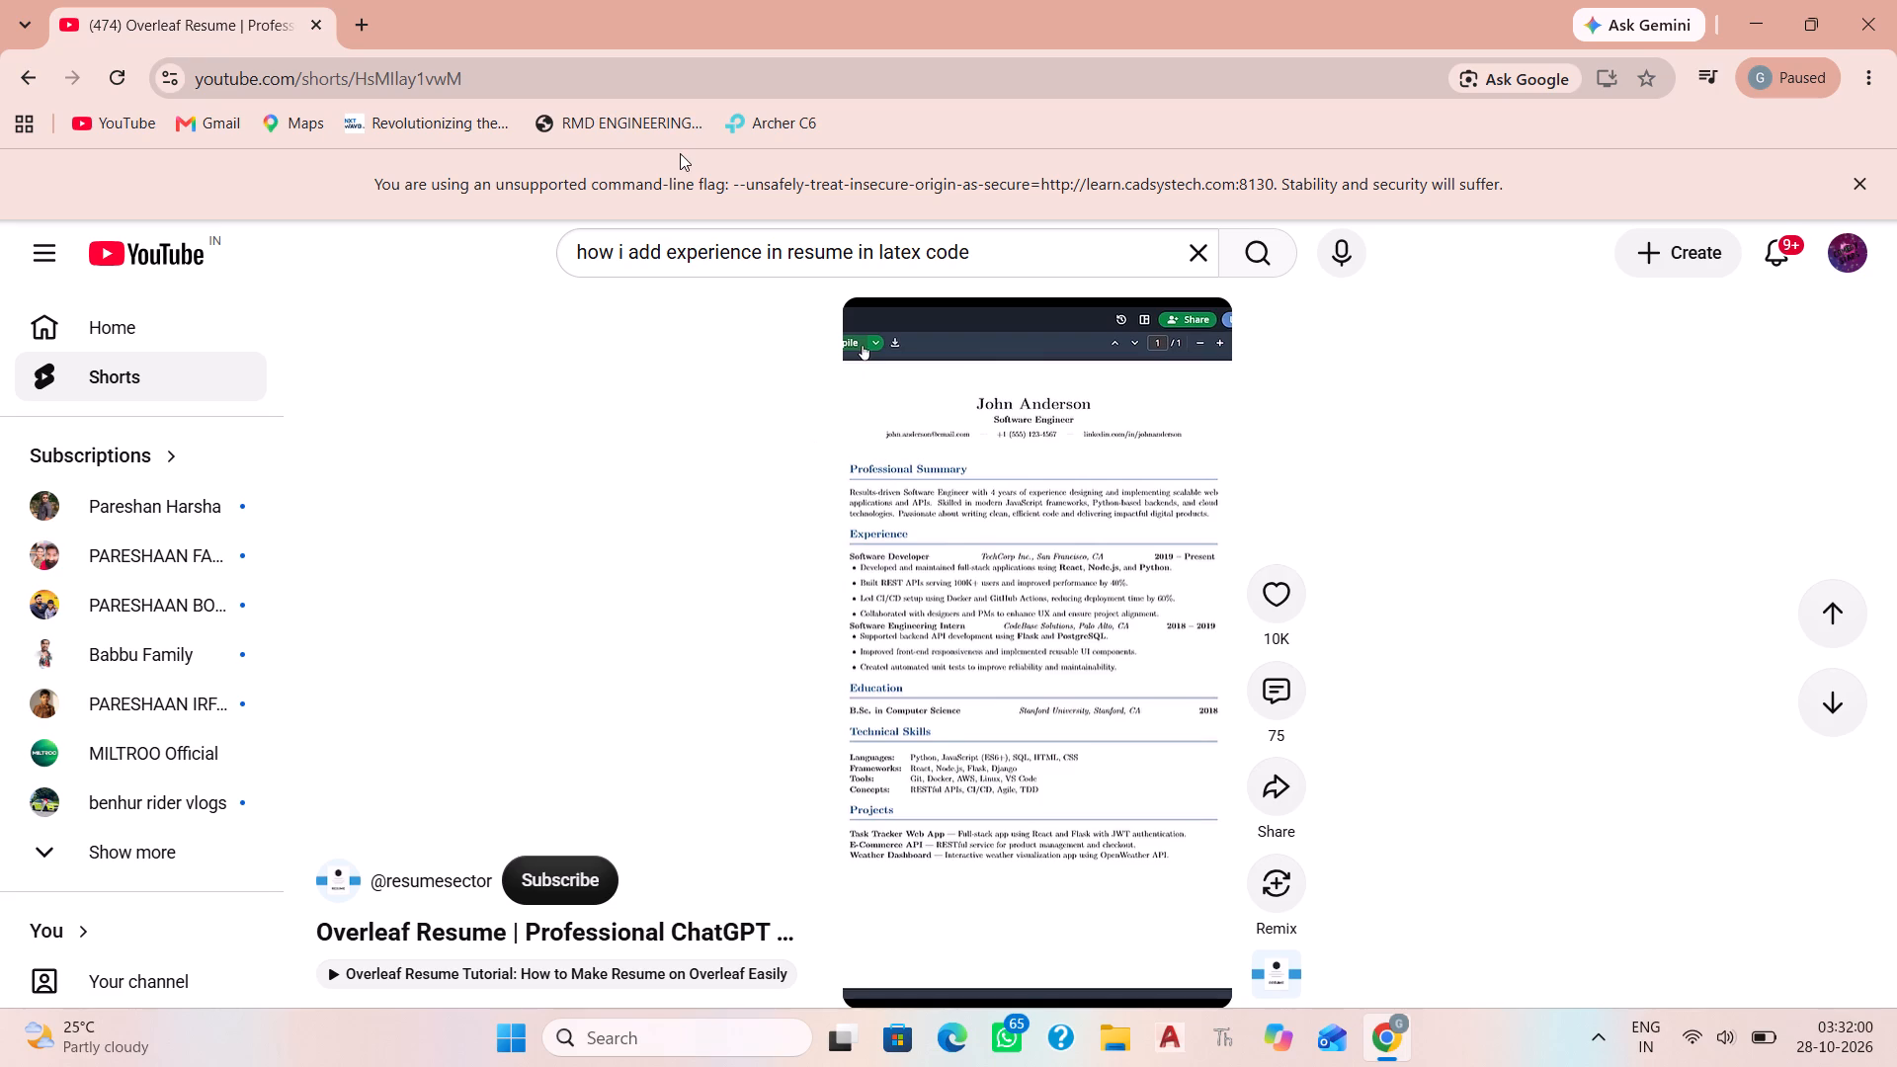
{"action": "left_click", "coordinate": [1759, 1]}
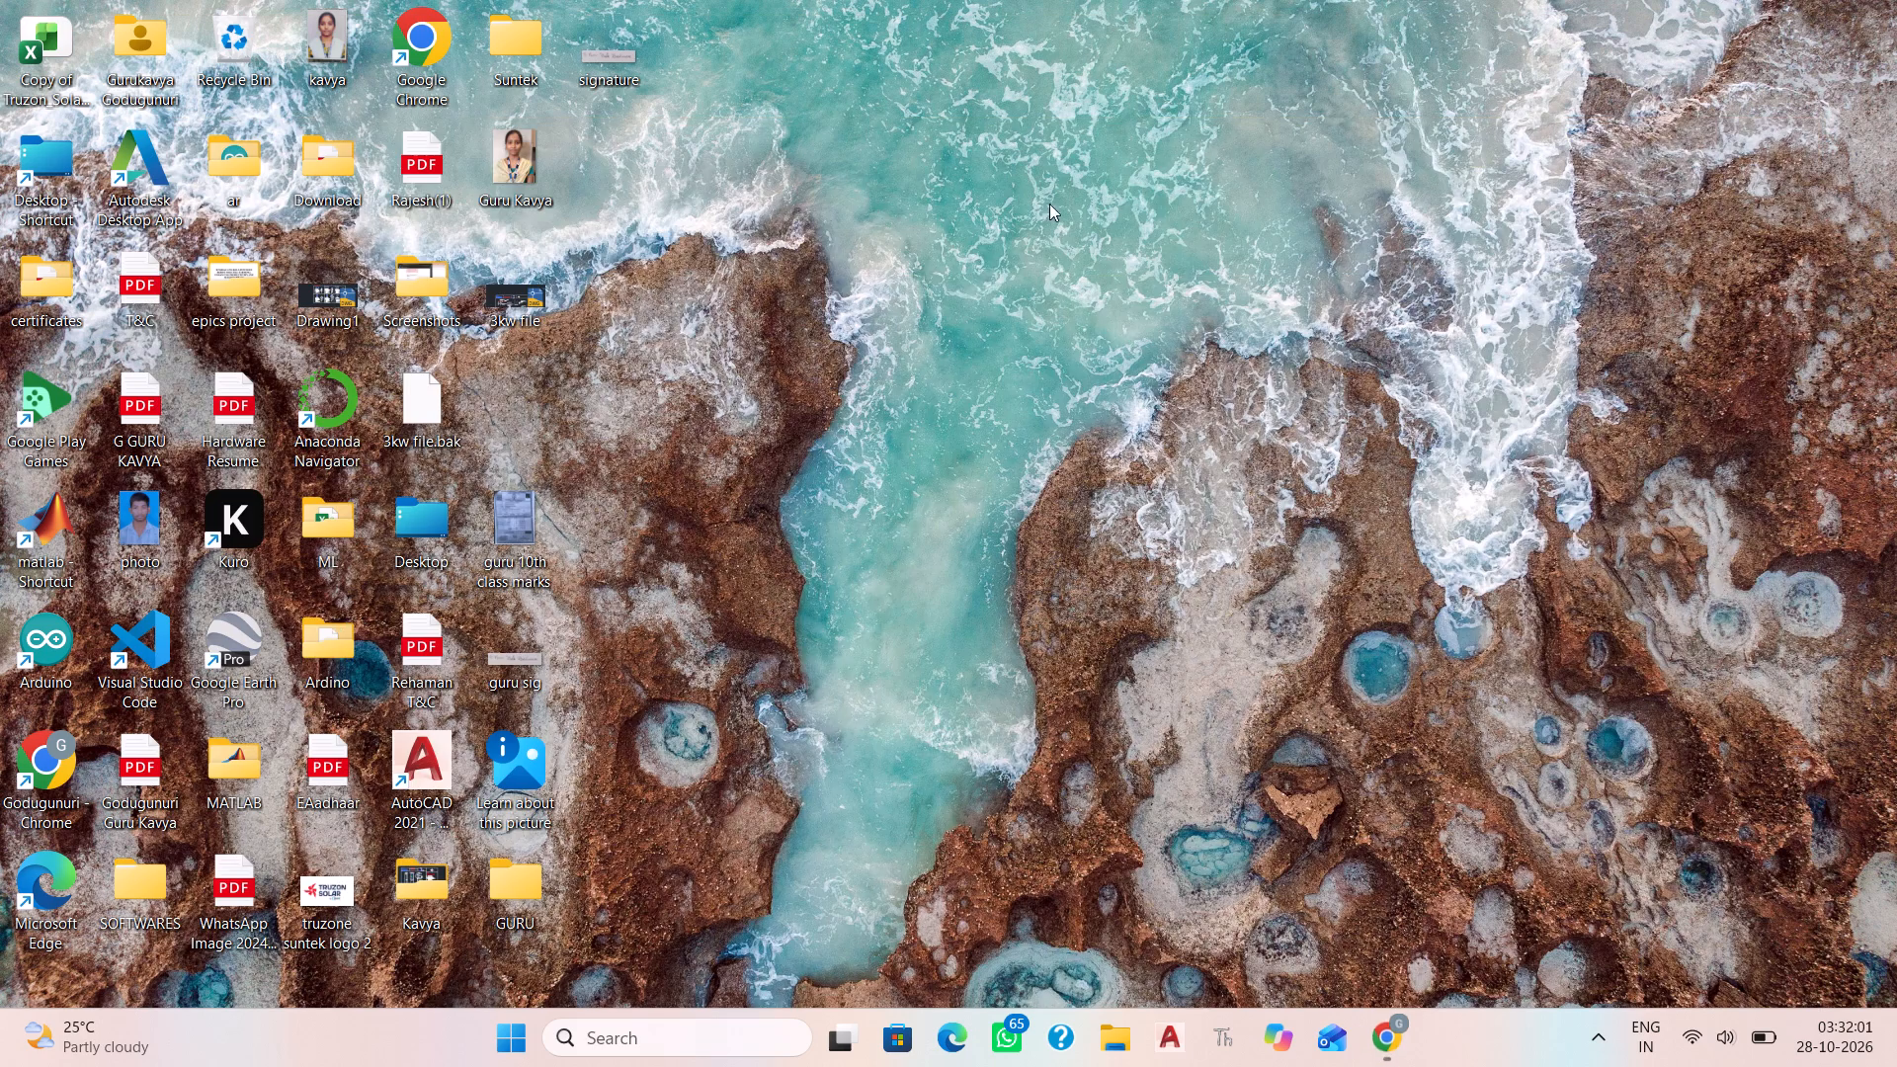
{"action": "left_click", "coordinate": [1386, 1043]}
Go back from the Overleaf resume Short to the YouTube home feed.
{"action": "left_click", "coordinate": [31, 88]}
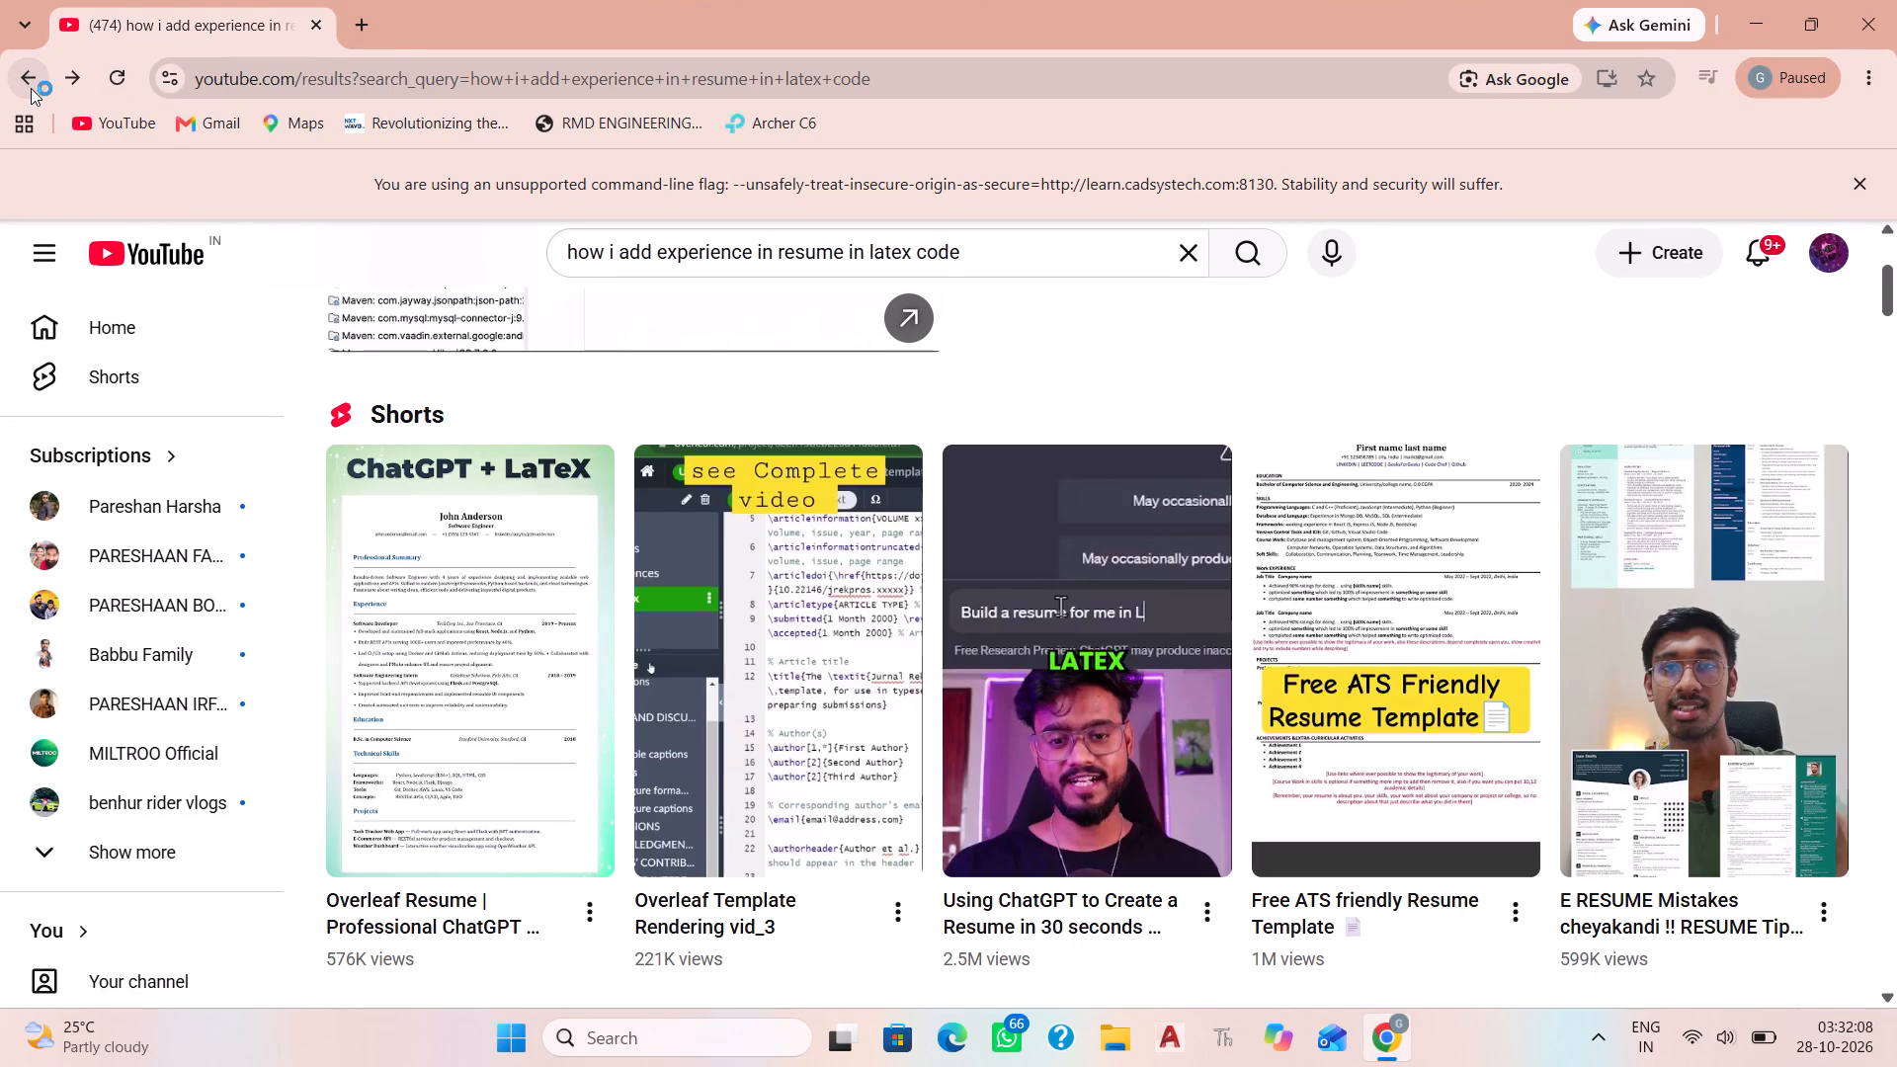
{"action": "left_click", "coordinate": [31, 88]}
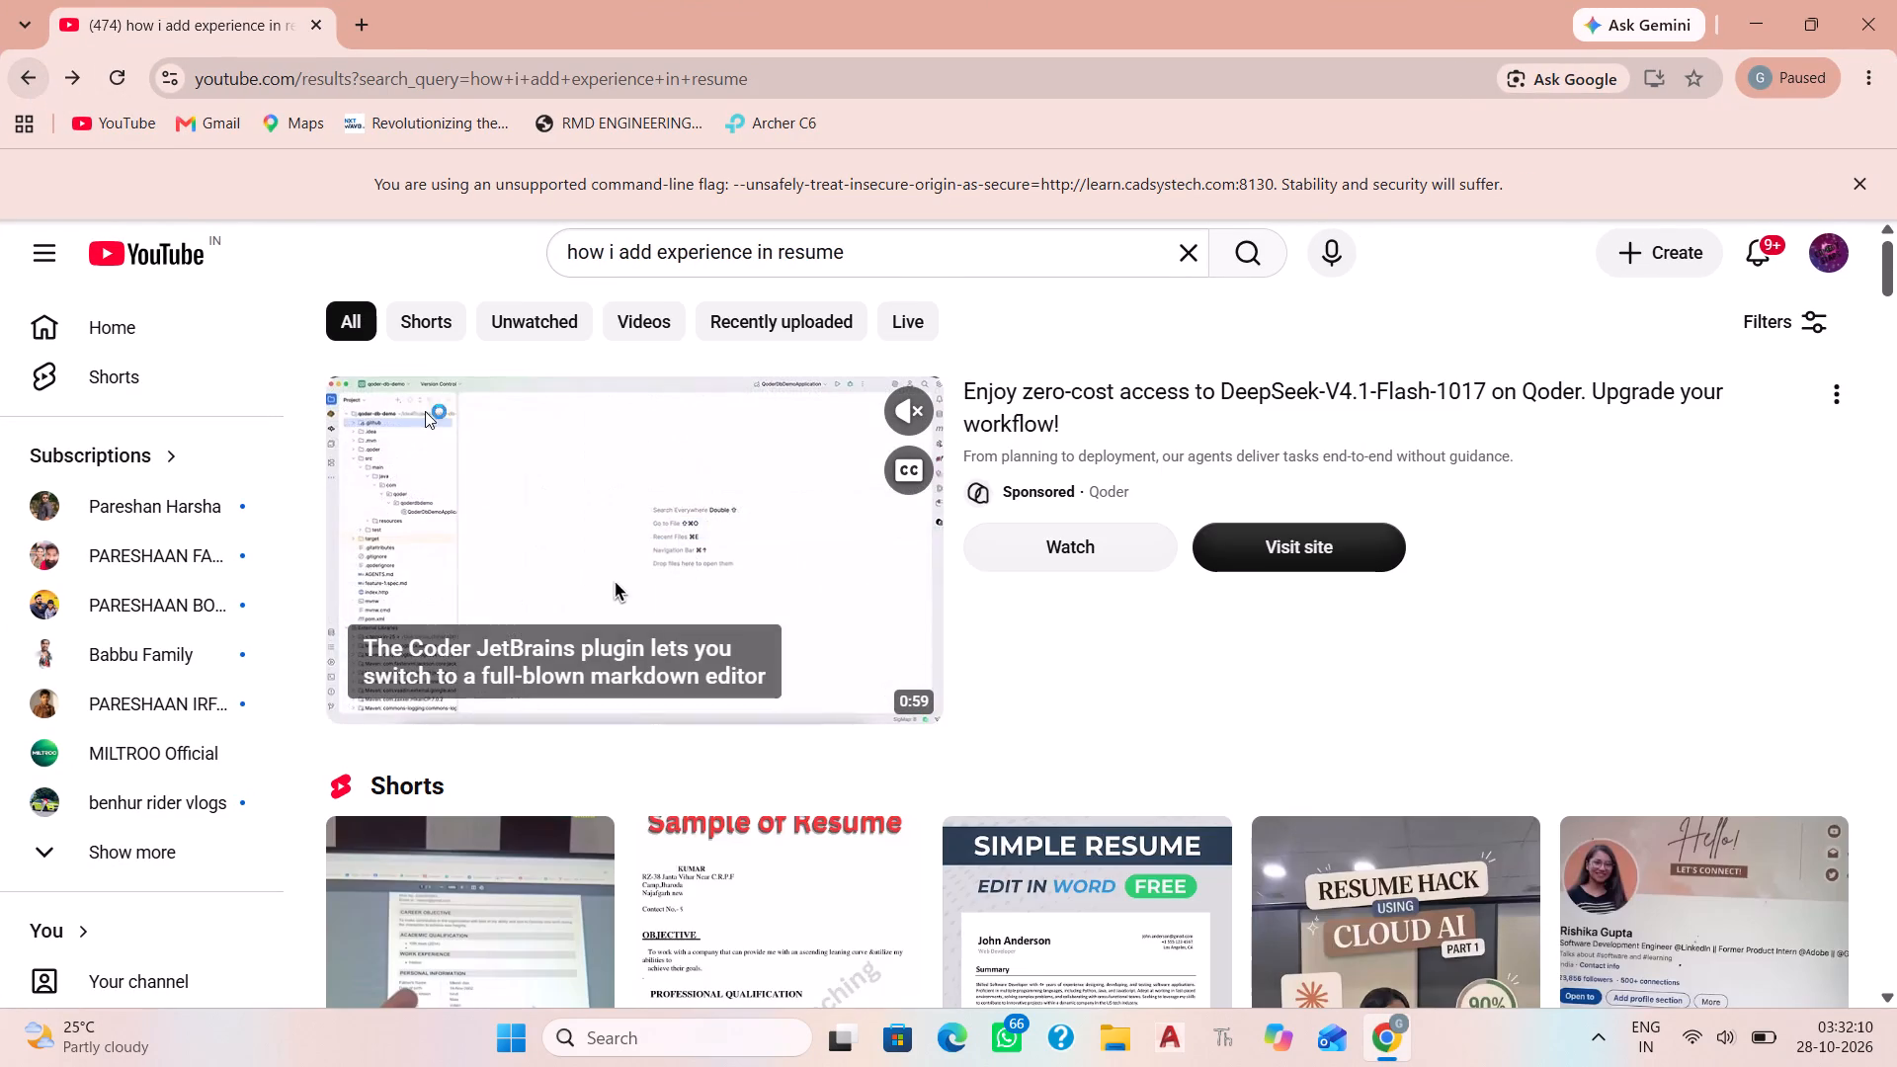
{"action": "scroll", "coordinate": [801, 793], "scroll_direction": "down", "scroll_amount": 1}
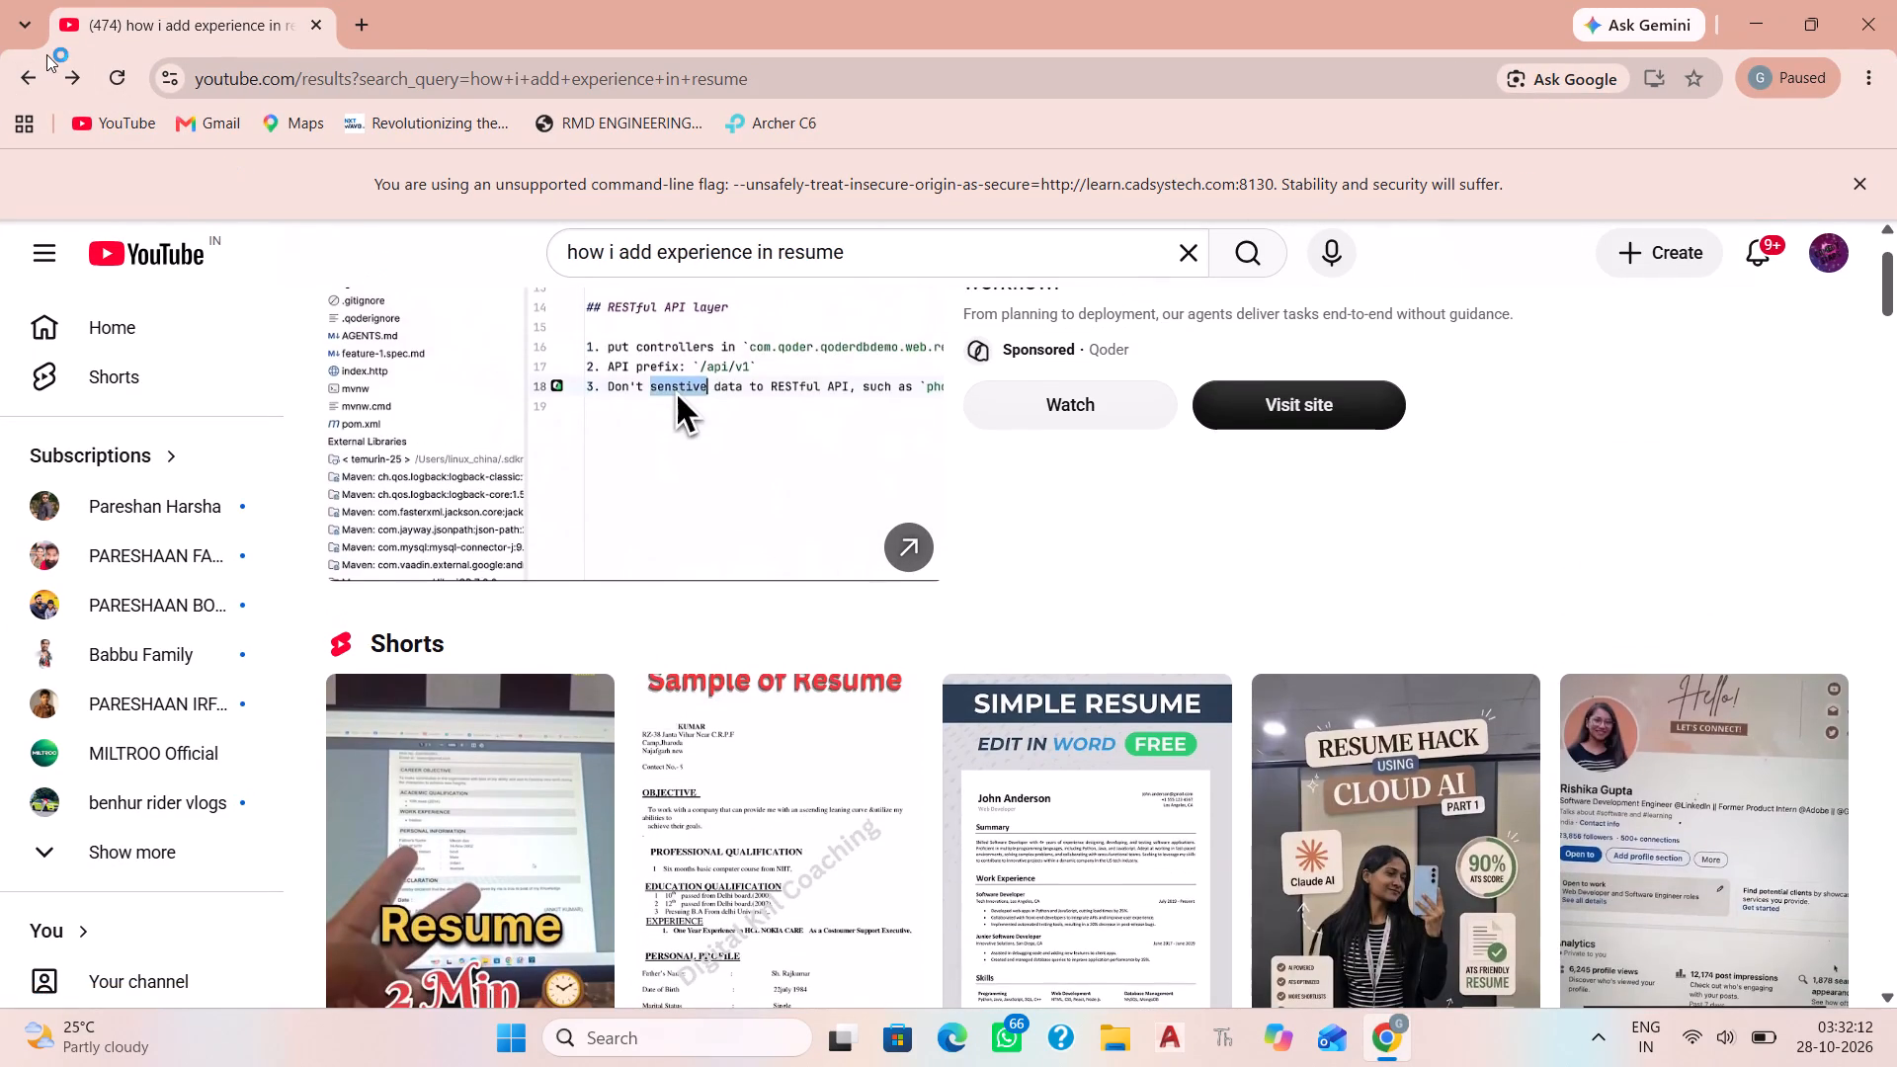
{"action": "left_click", "coordinate": [32, 77]}
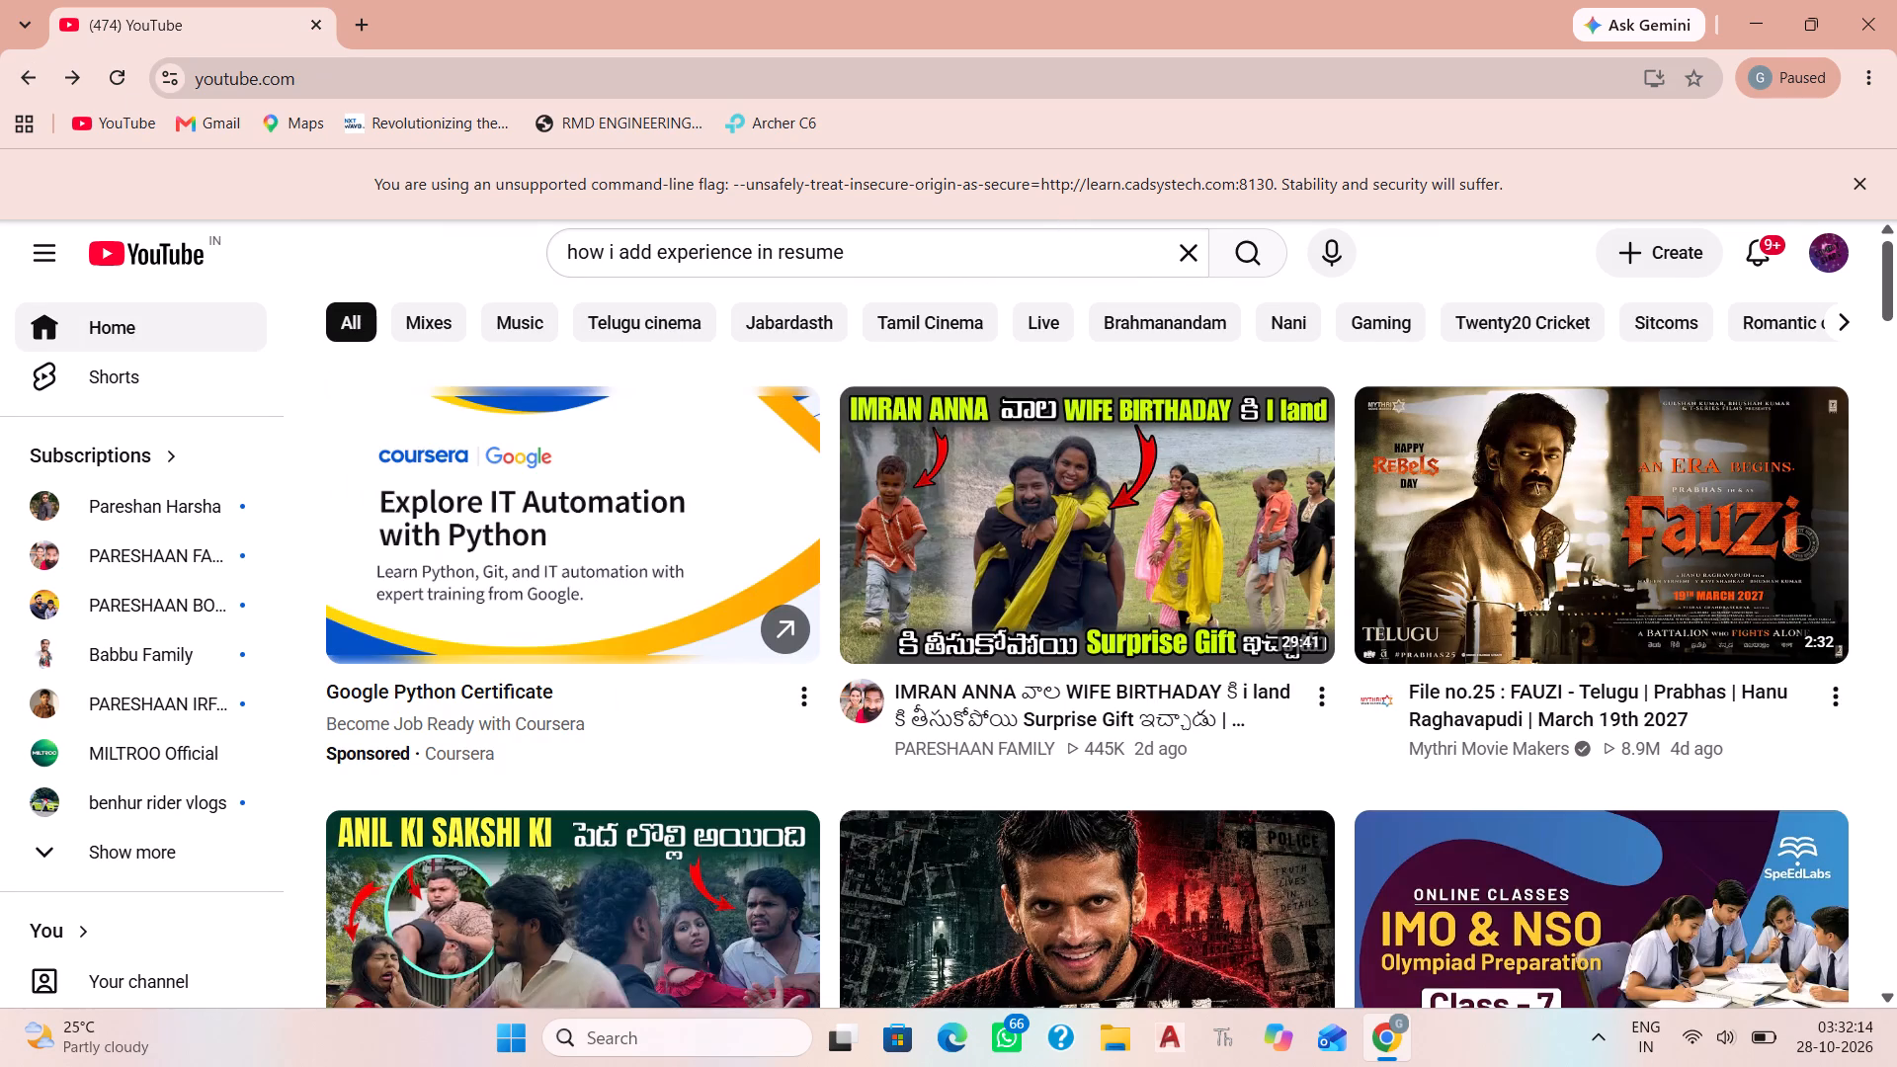
{"action": "scroll", "coordinate": [990, 601], "scroll_direction": "down", "scroll_amount": 8}
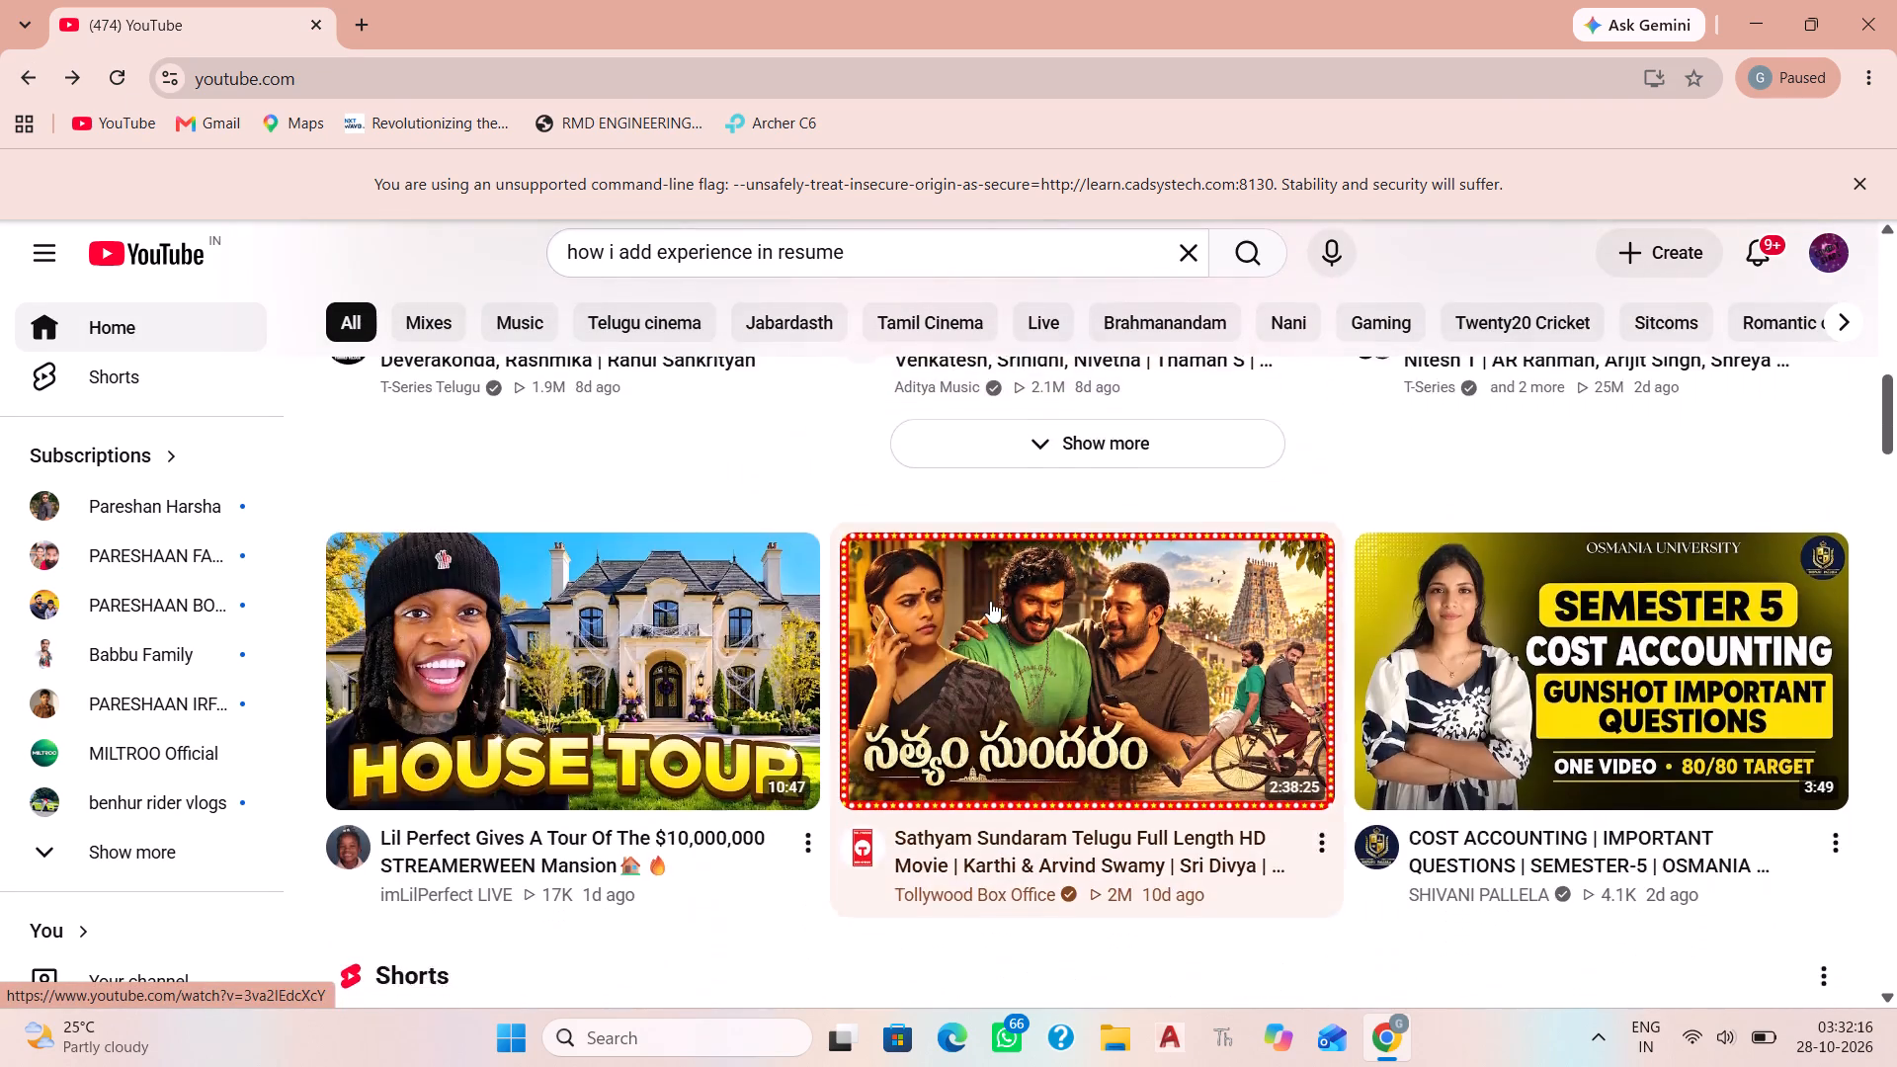
{"action": "scroll", "coordinate": [990, 601], "scroll_direction": "up", "scroll_amount": 5}
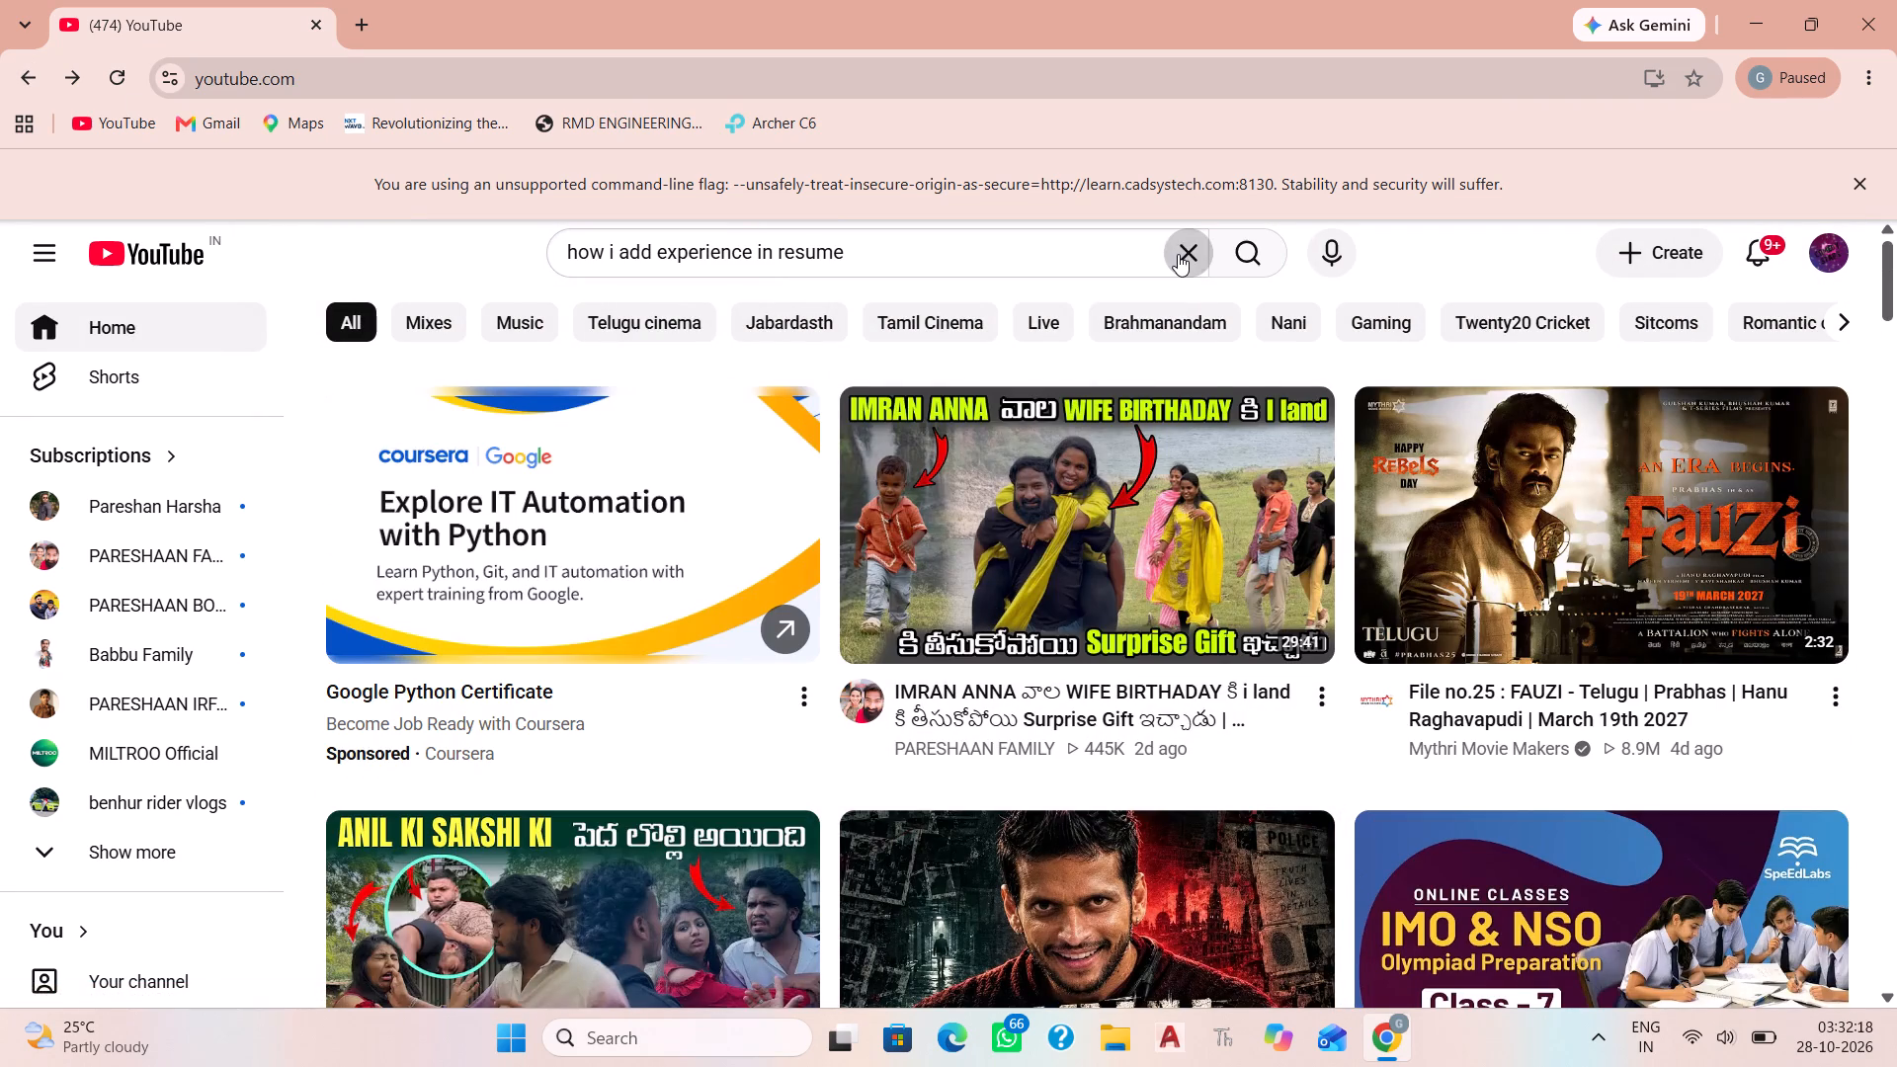
Replace the existing YouTube search with a search for "dude movie songs".
{"action": "left_click", "coordinate": [1178, 254]}
{"action": "type", "text": "dude"}
{"action": "key", "text": "Down"}
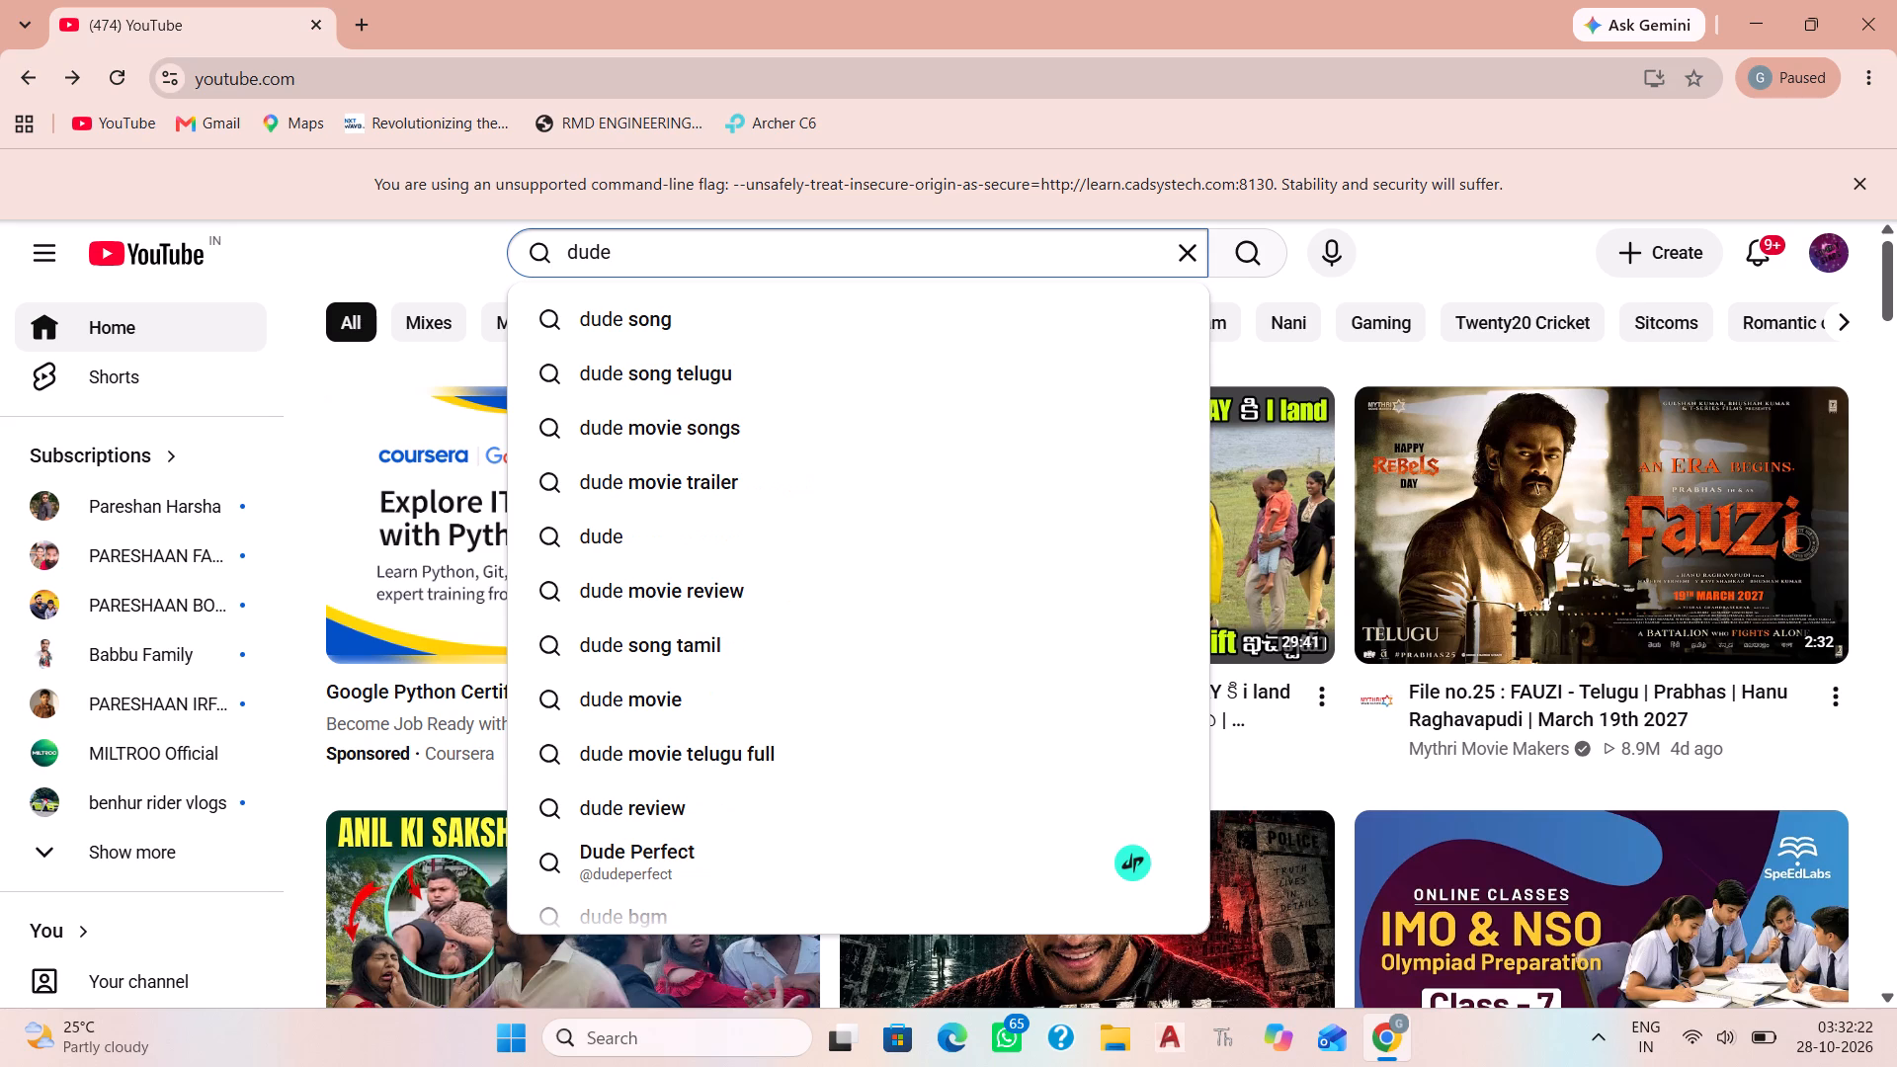
{"action": "key", "text": "Down"}
{"action": "key", "text": "Down"}
{"action": "key", "text": "Up"}
{"action": "key", "text": "Down"}
{"action": "key", "text": "Return"}
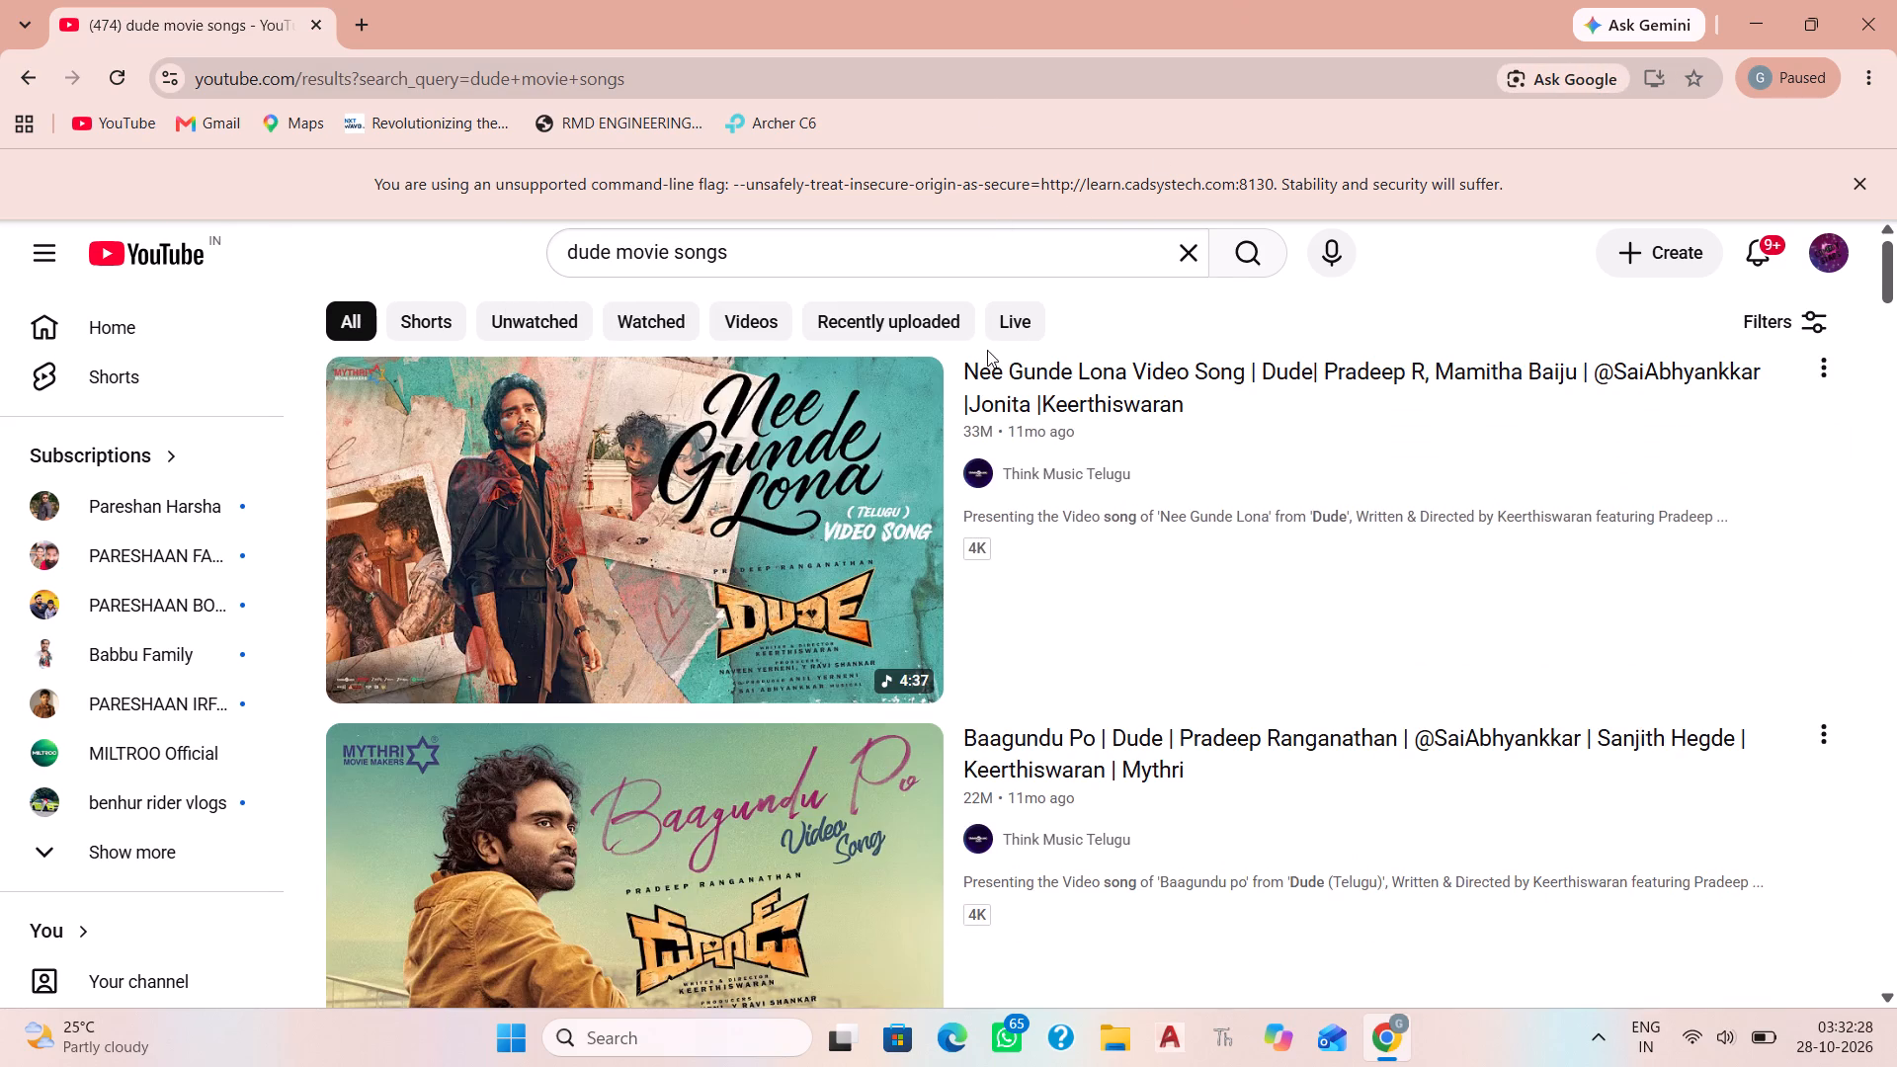
Play the "Nee Gunde Lona" video song from the search results and decline the YouTube Premium family offer.
{"action": "scroll", "coordinate": [905, 532], "scroll_direction": "down", "scroll_amount": 1}
{"action": "left_click", "coordinate": [679, 505]}
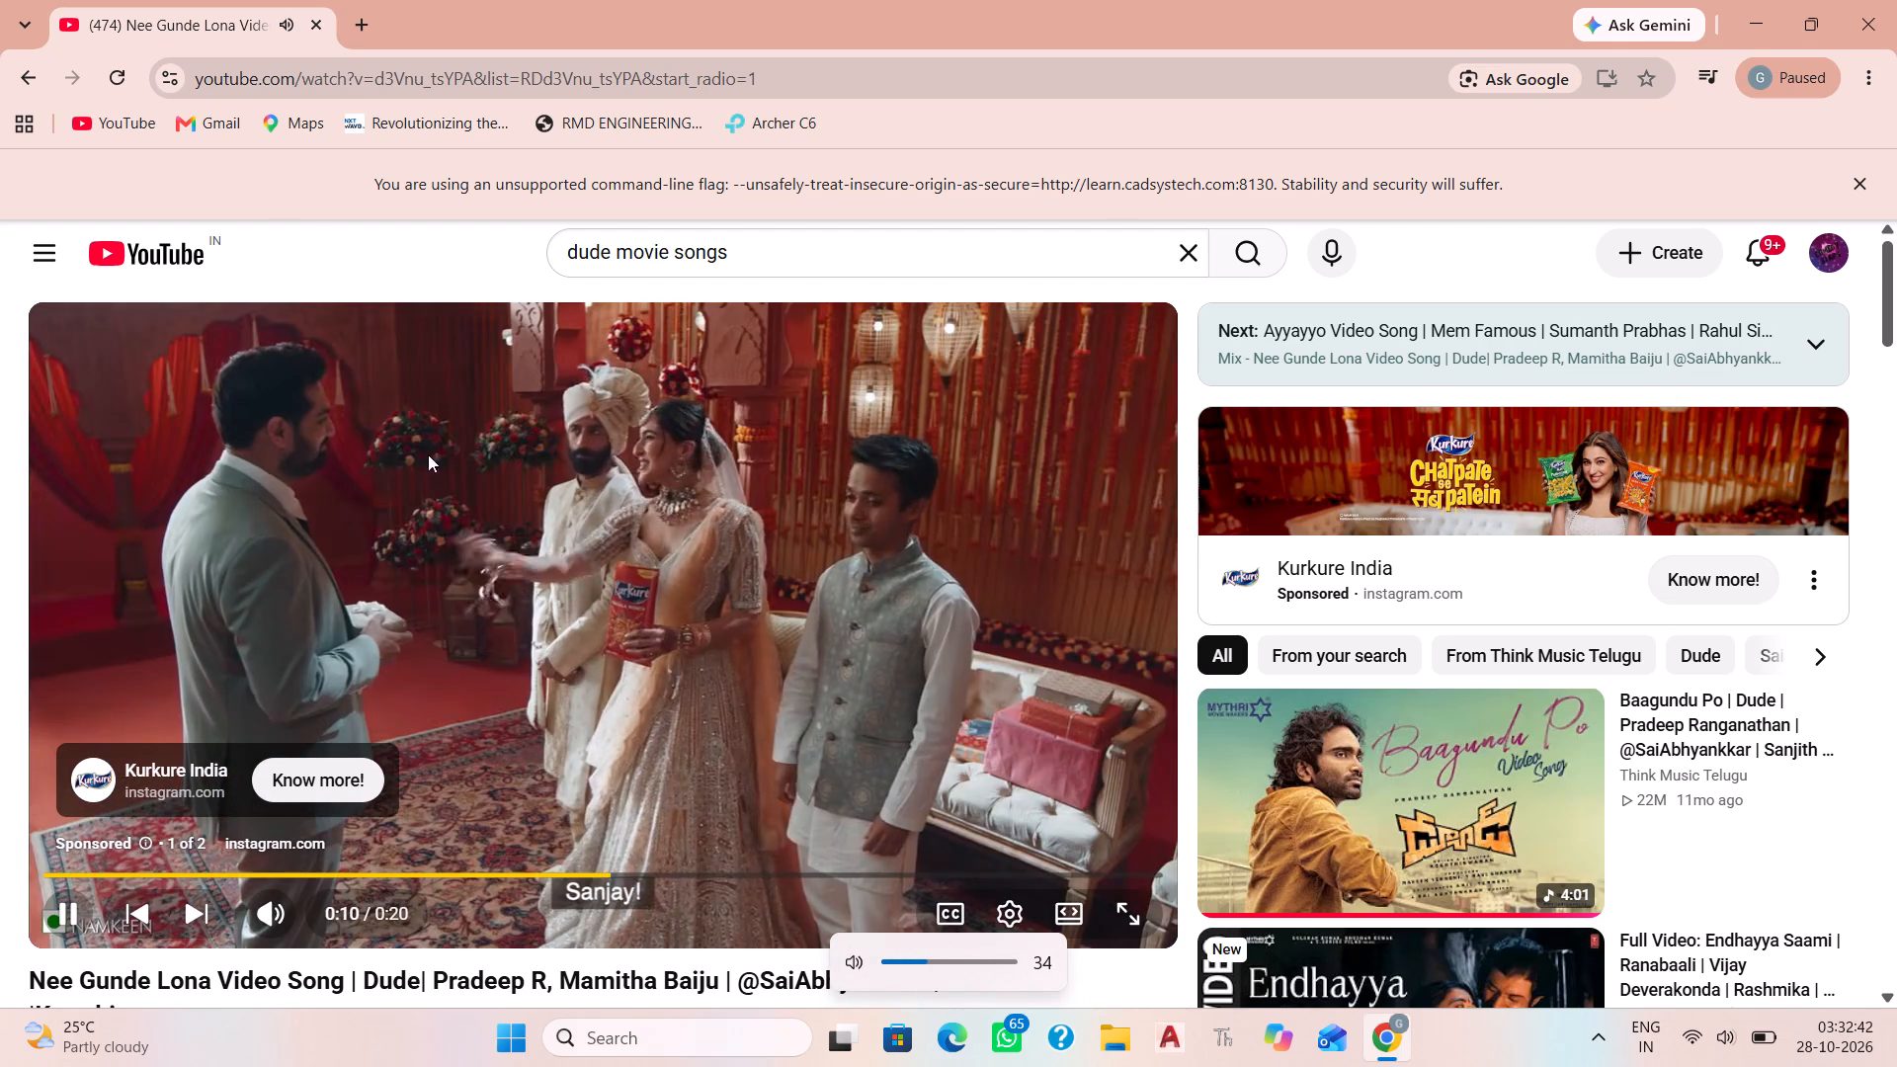
{"action": "left_click", "coordinate": [19, 79]}
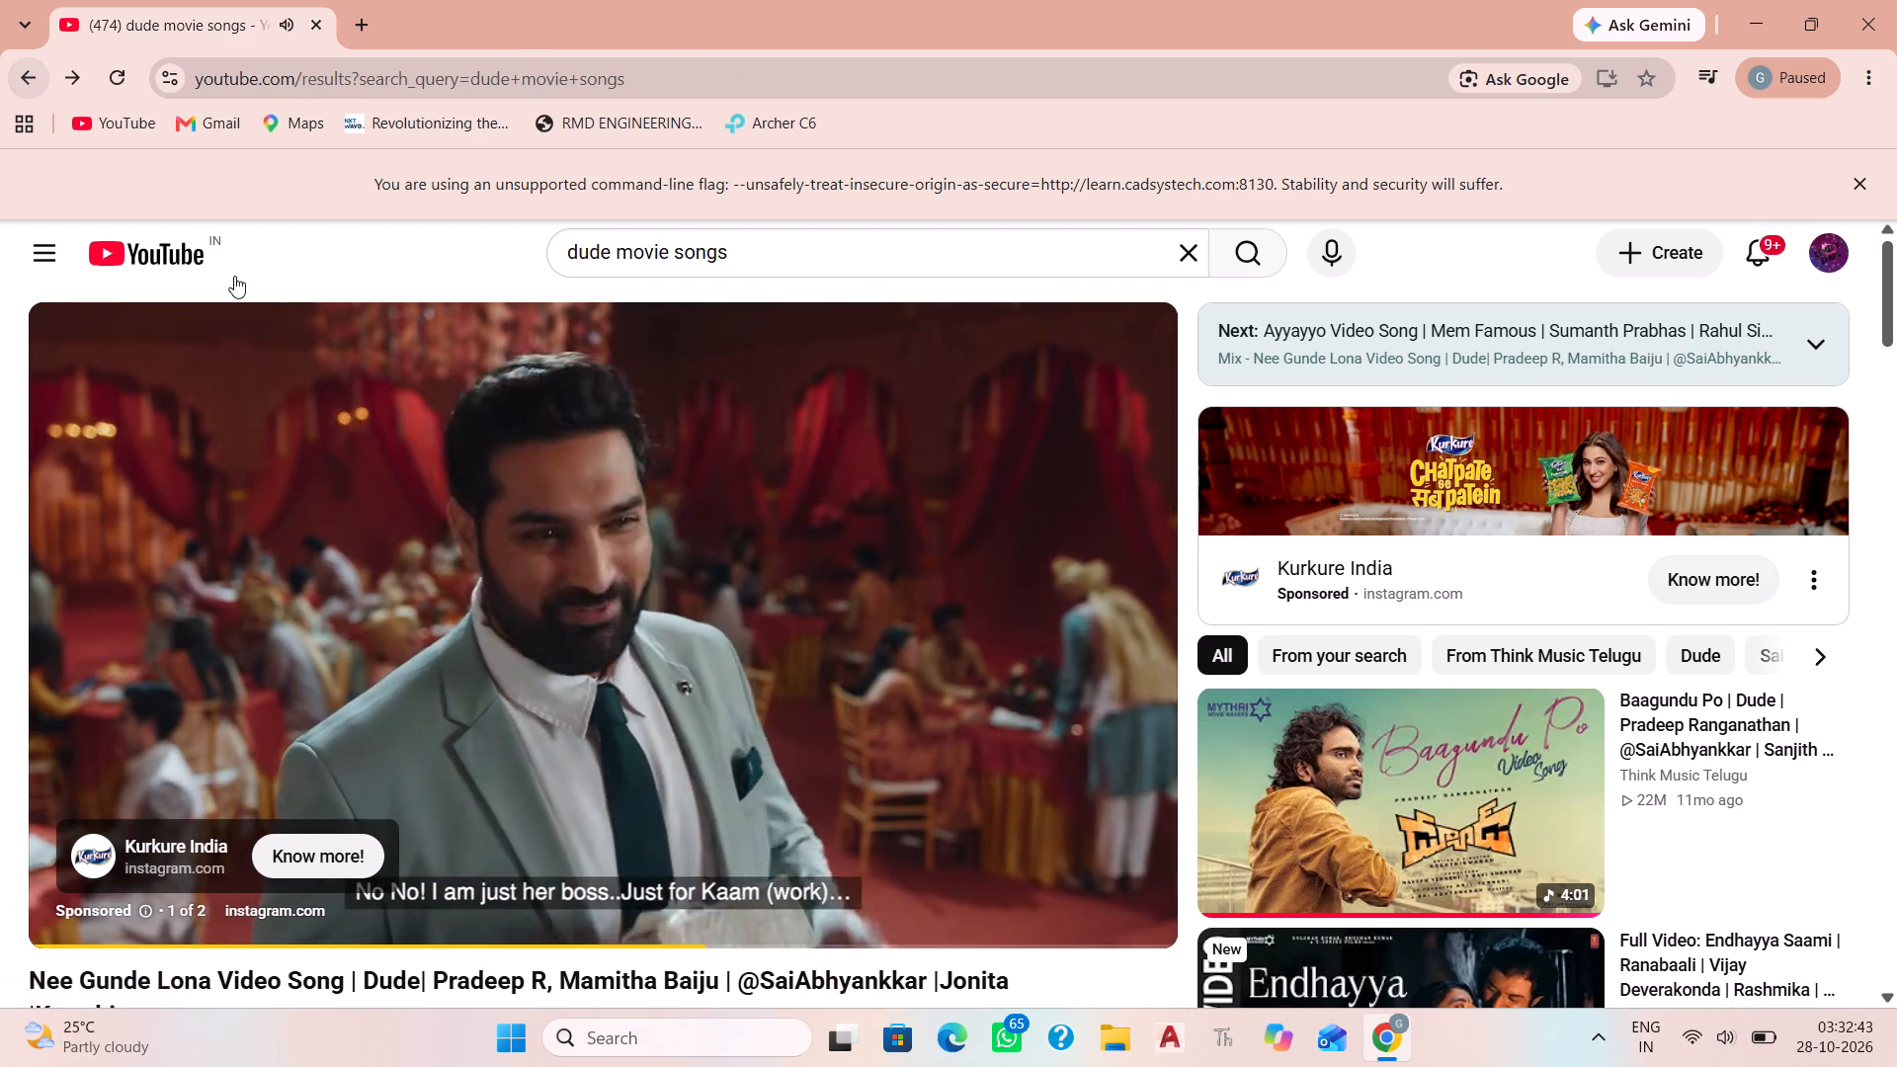
{"action": "left_click", "coordinate": [595, 529]}
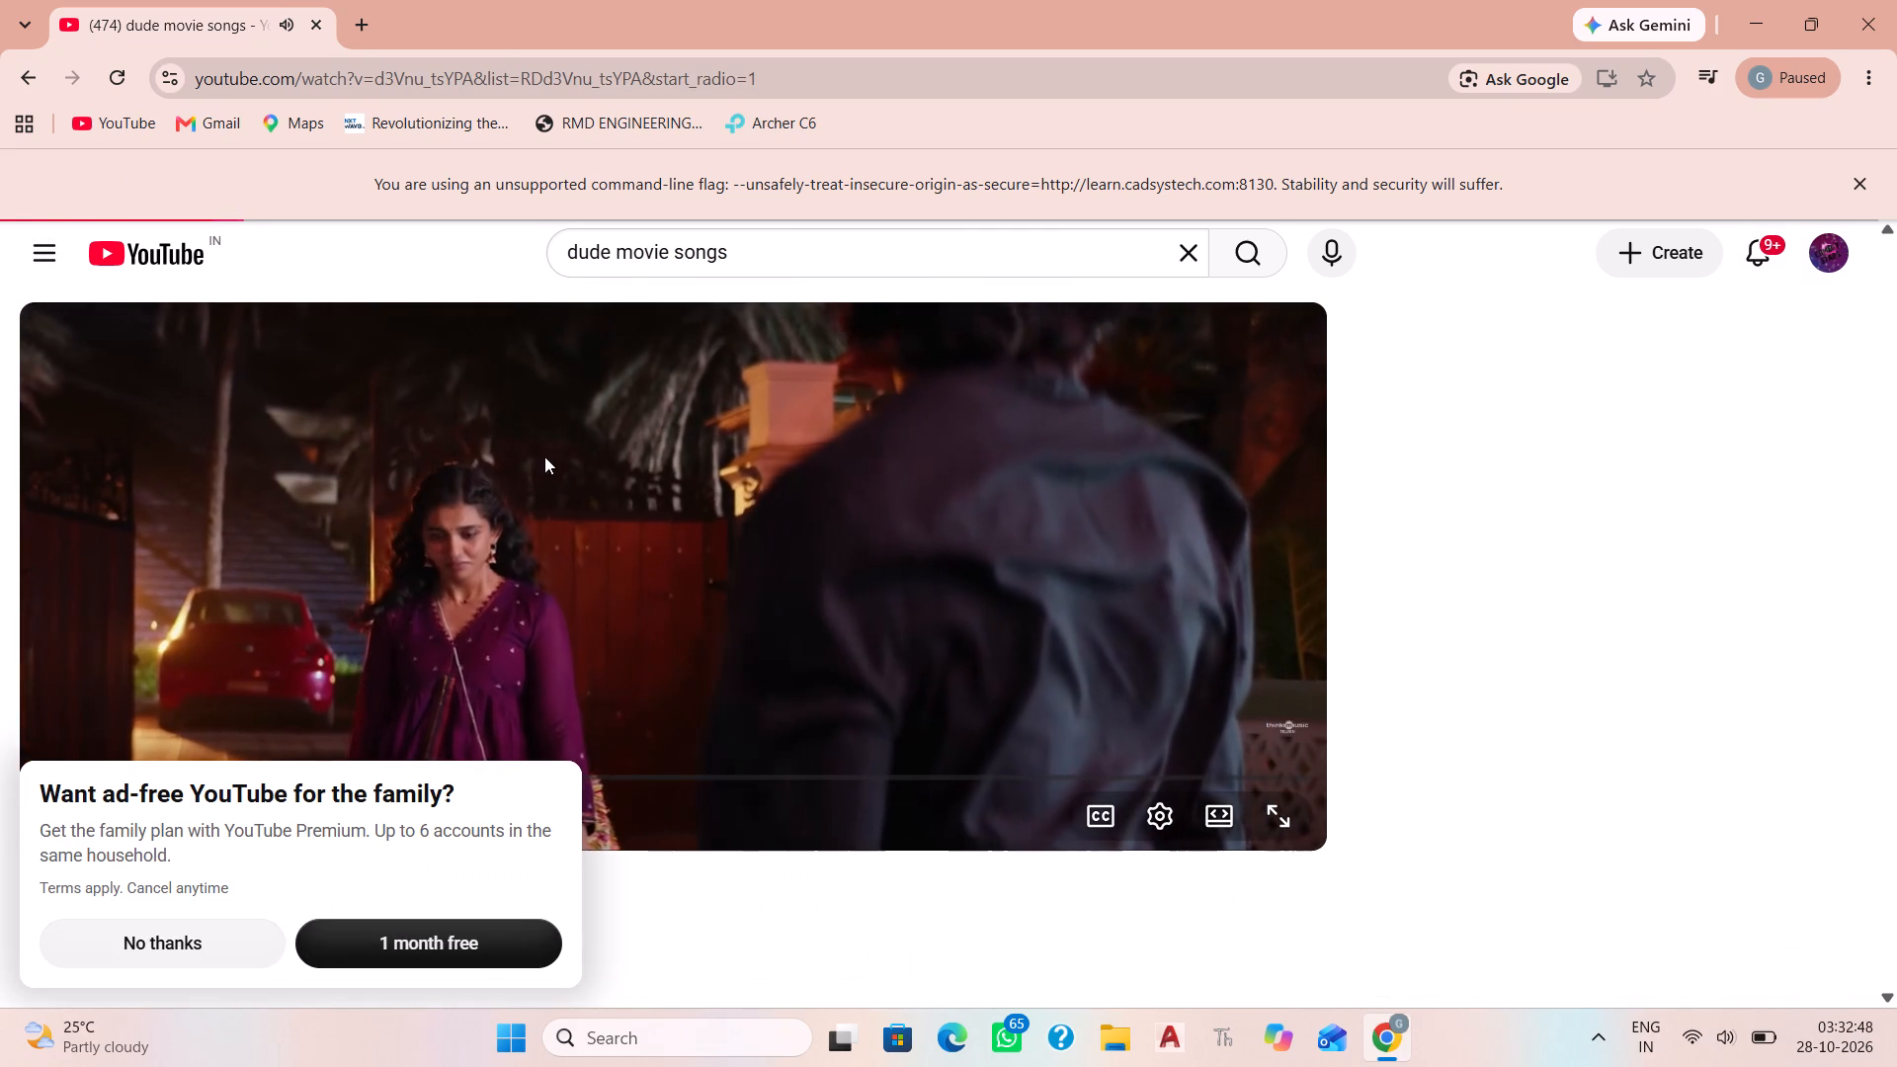
{"action": "left_click", "coordinate": [181, 947]}
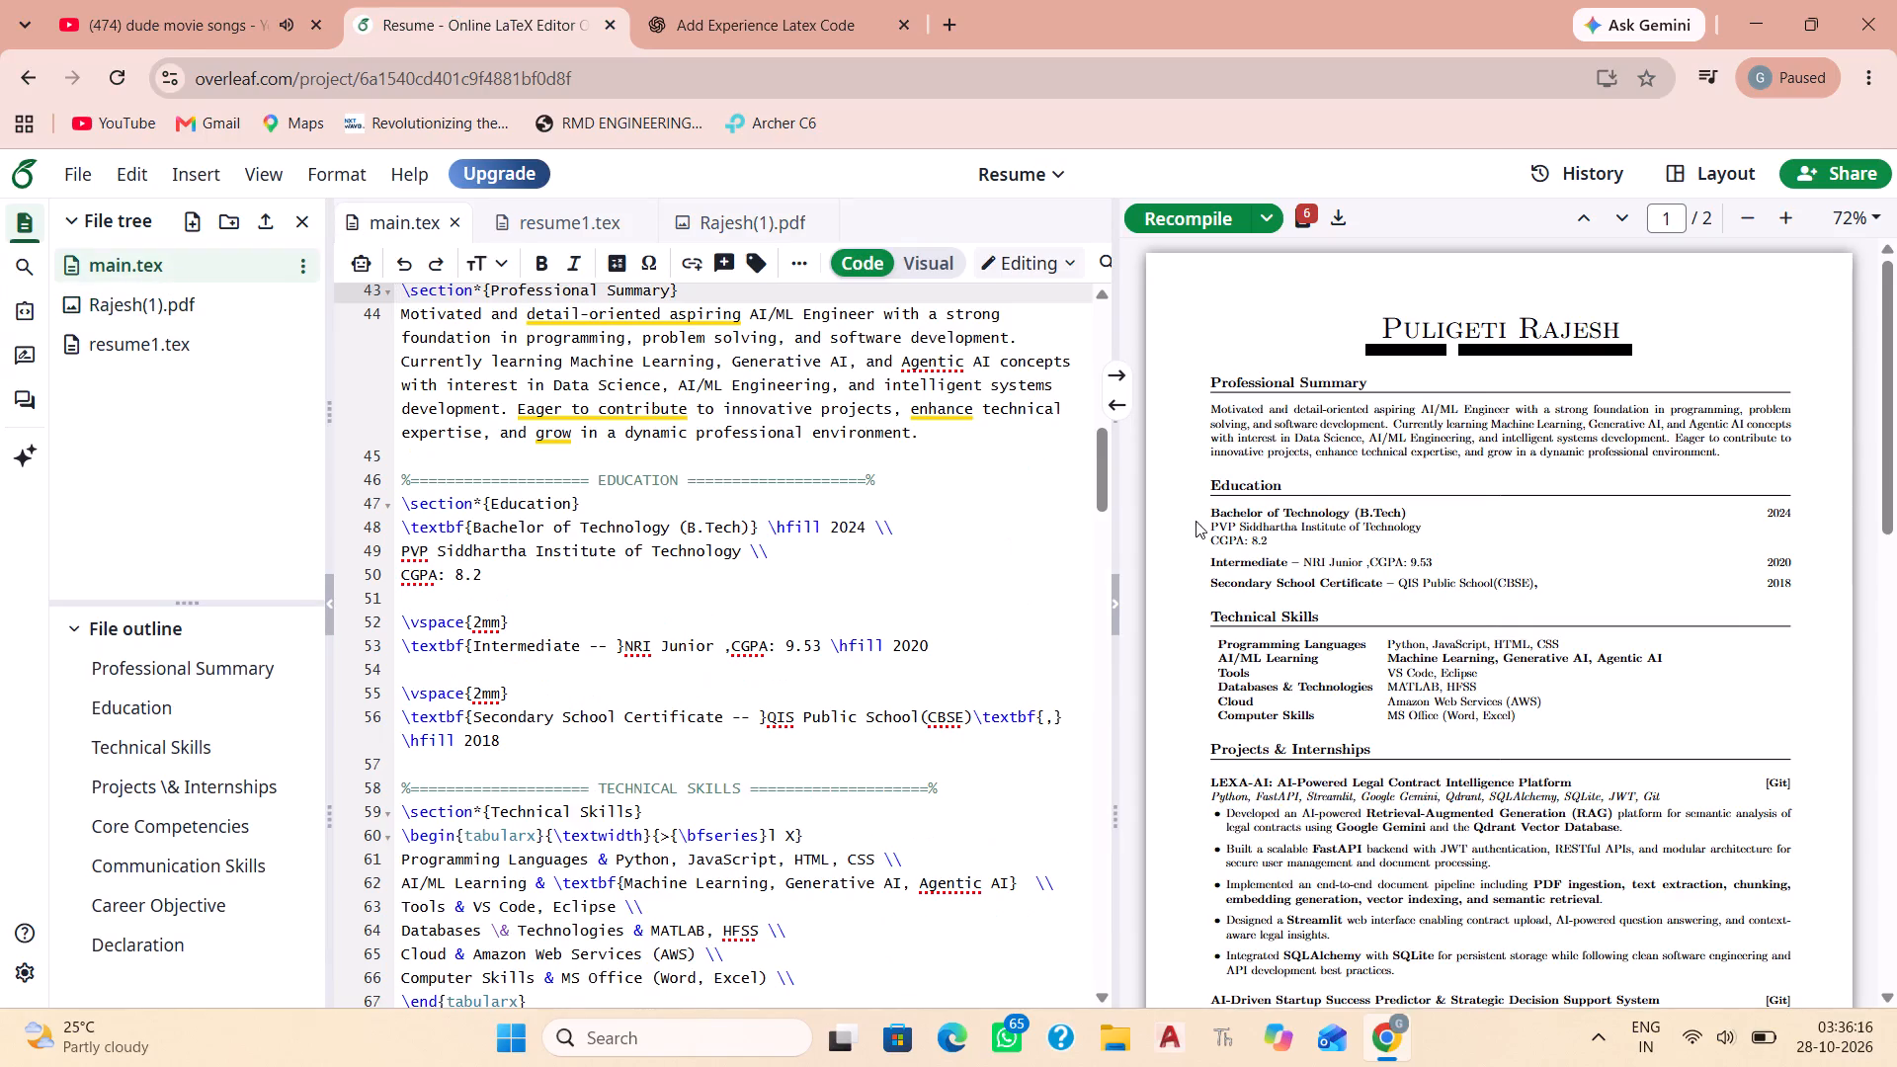
{"action": "scroll", "coordinate": [1246, 550], "scroll_direction": "down", "scroll_amount": 2}
{"action": "scroll", "coordinate": [1246, 550], "scroll_direction": "up", "scroll_amount": 2}
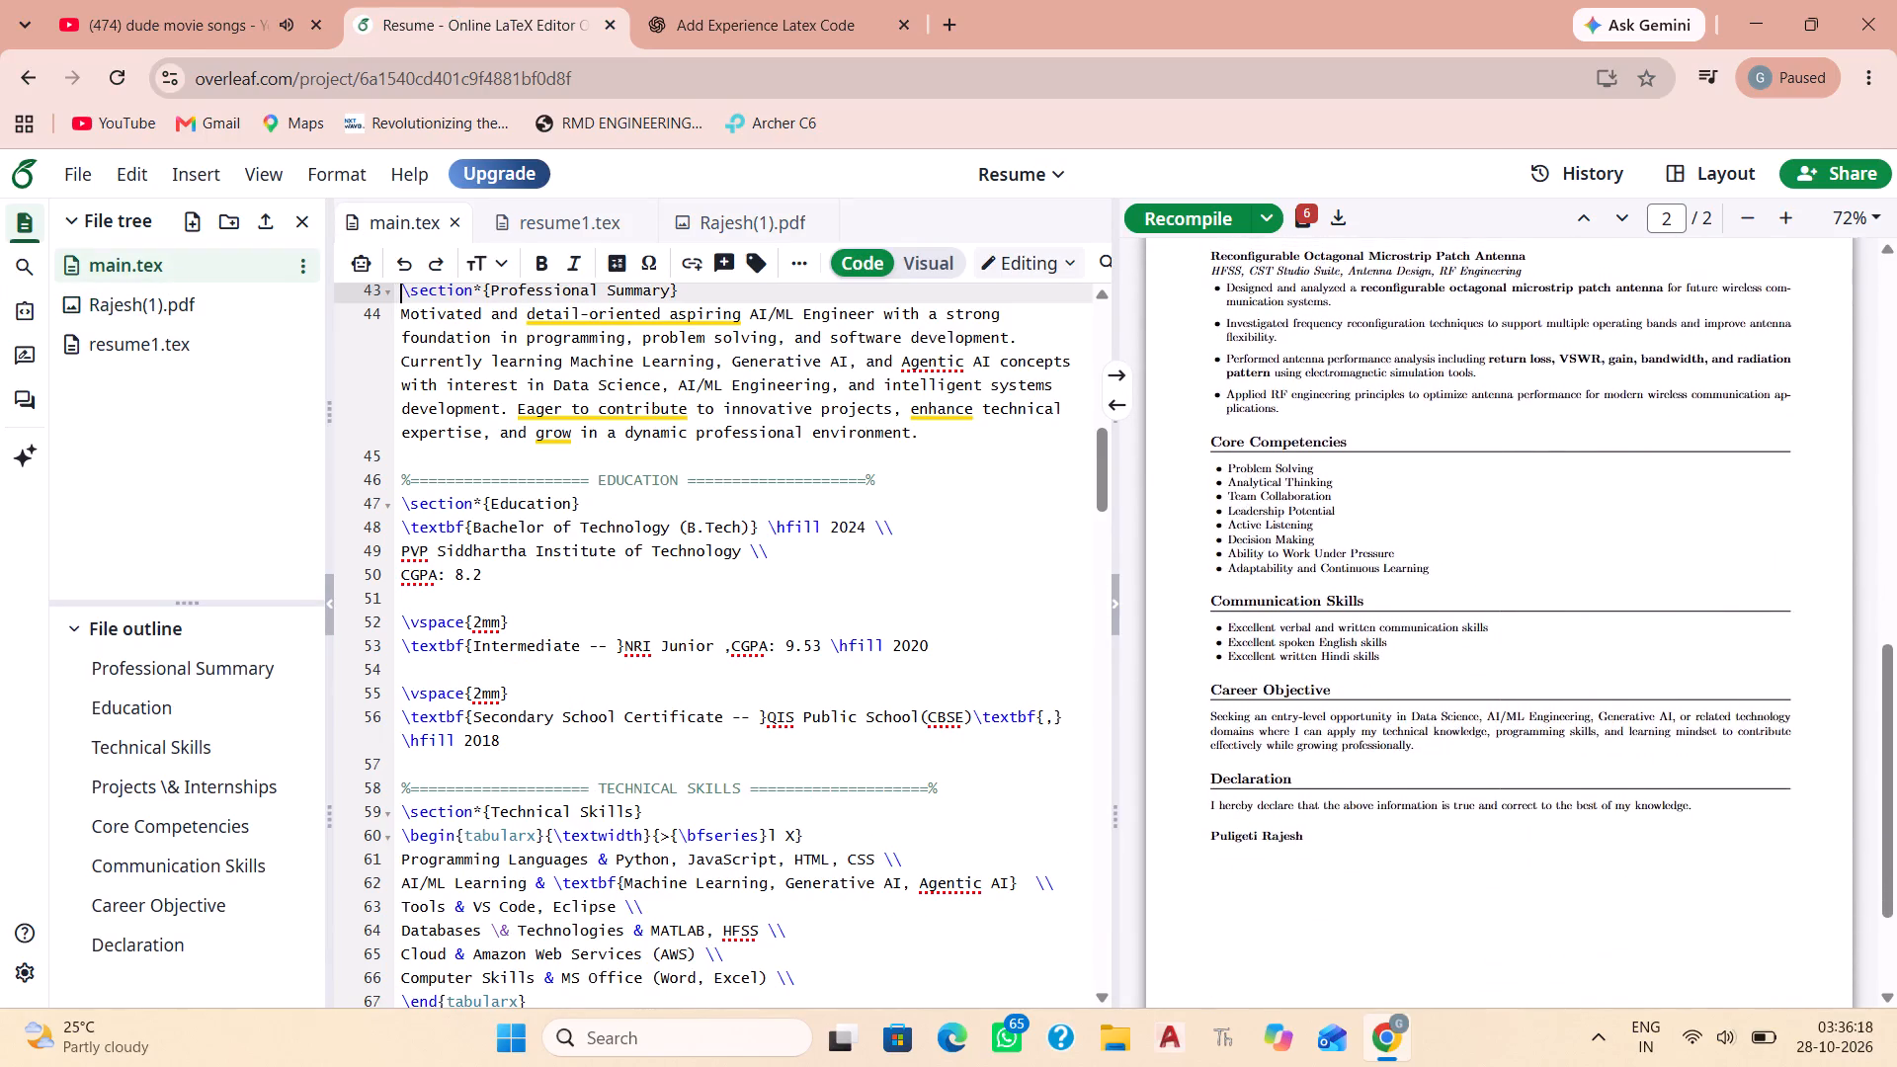
{"action": "scroll", "coordinate": [1246, 550], "scroll_direction": "up", "scroll_amount": 2}
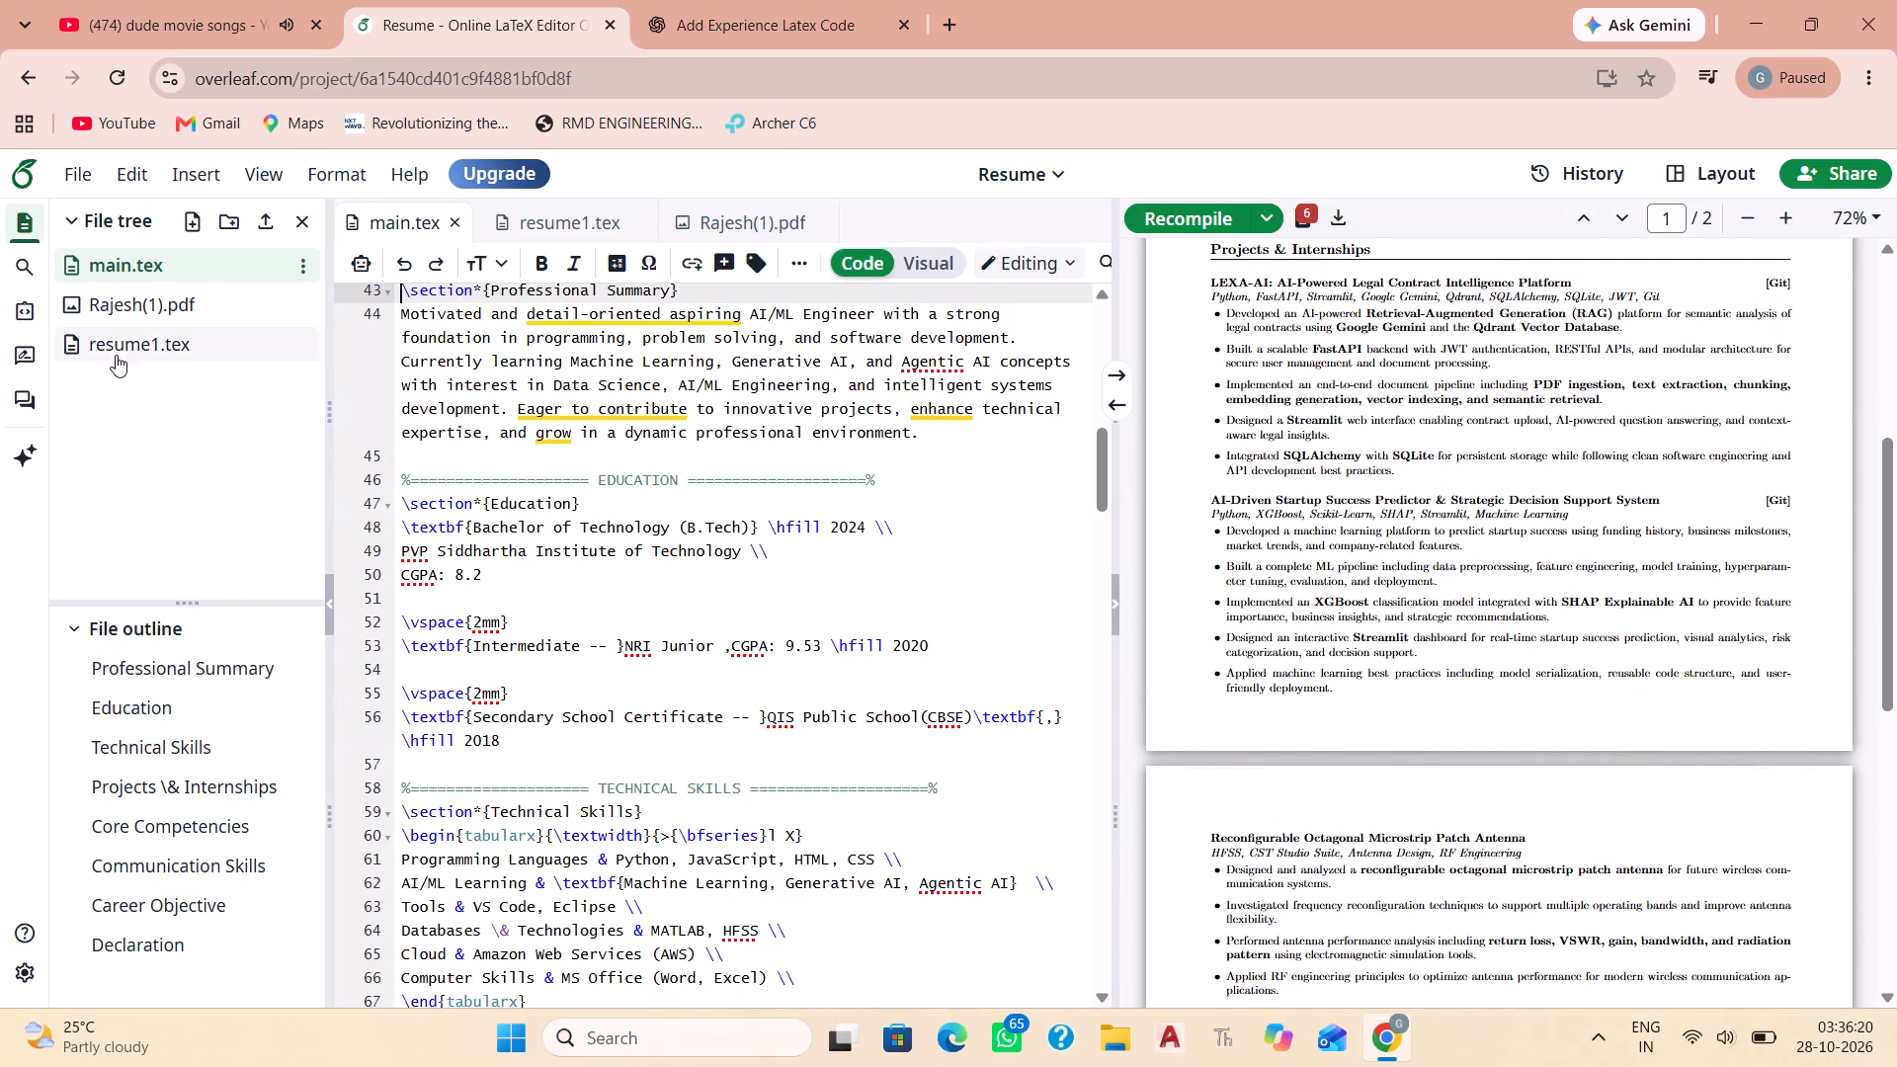
{"action": "left_click", "coordinate": [117, 351]}
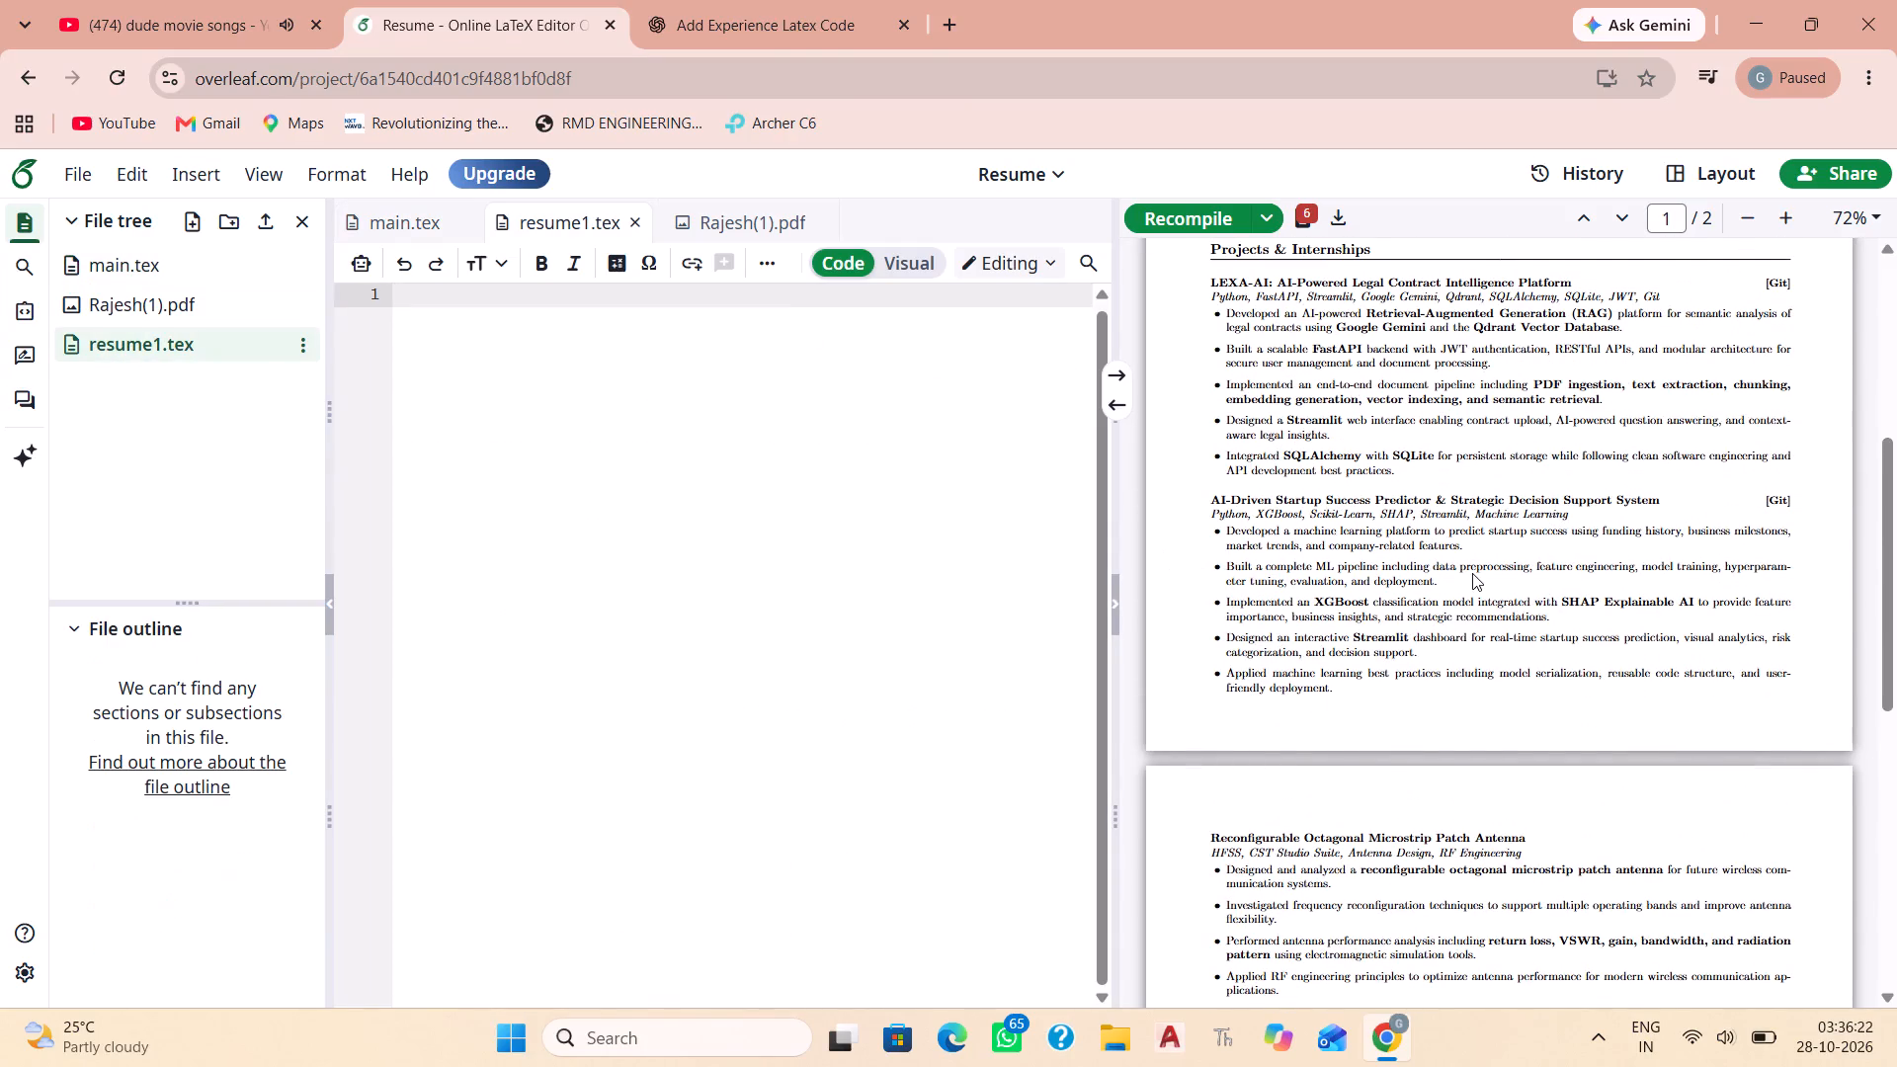
{"action": "scroll", "coordinate": [1472, 573], "scroll_direction": "up", "scroll_amount": 2}
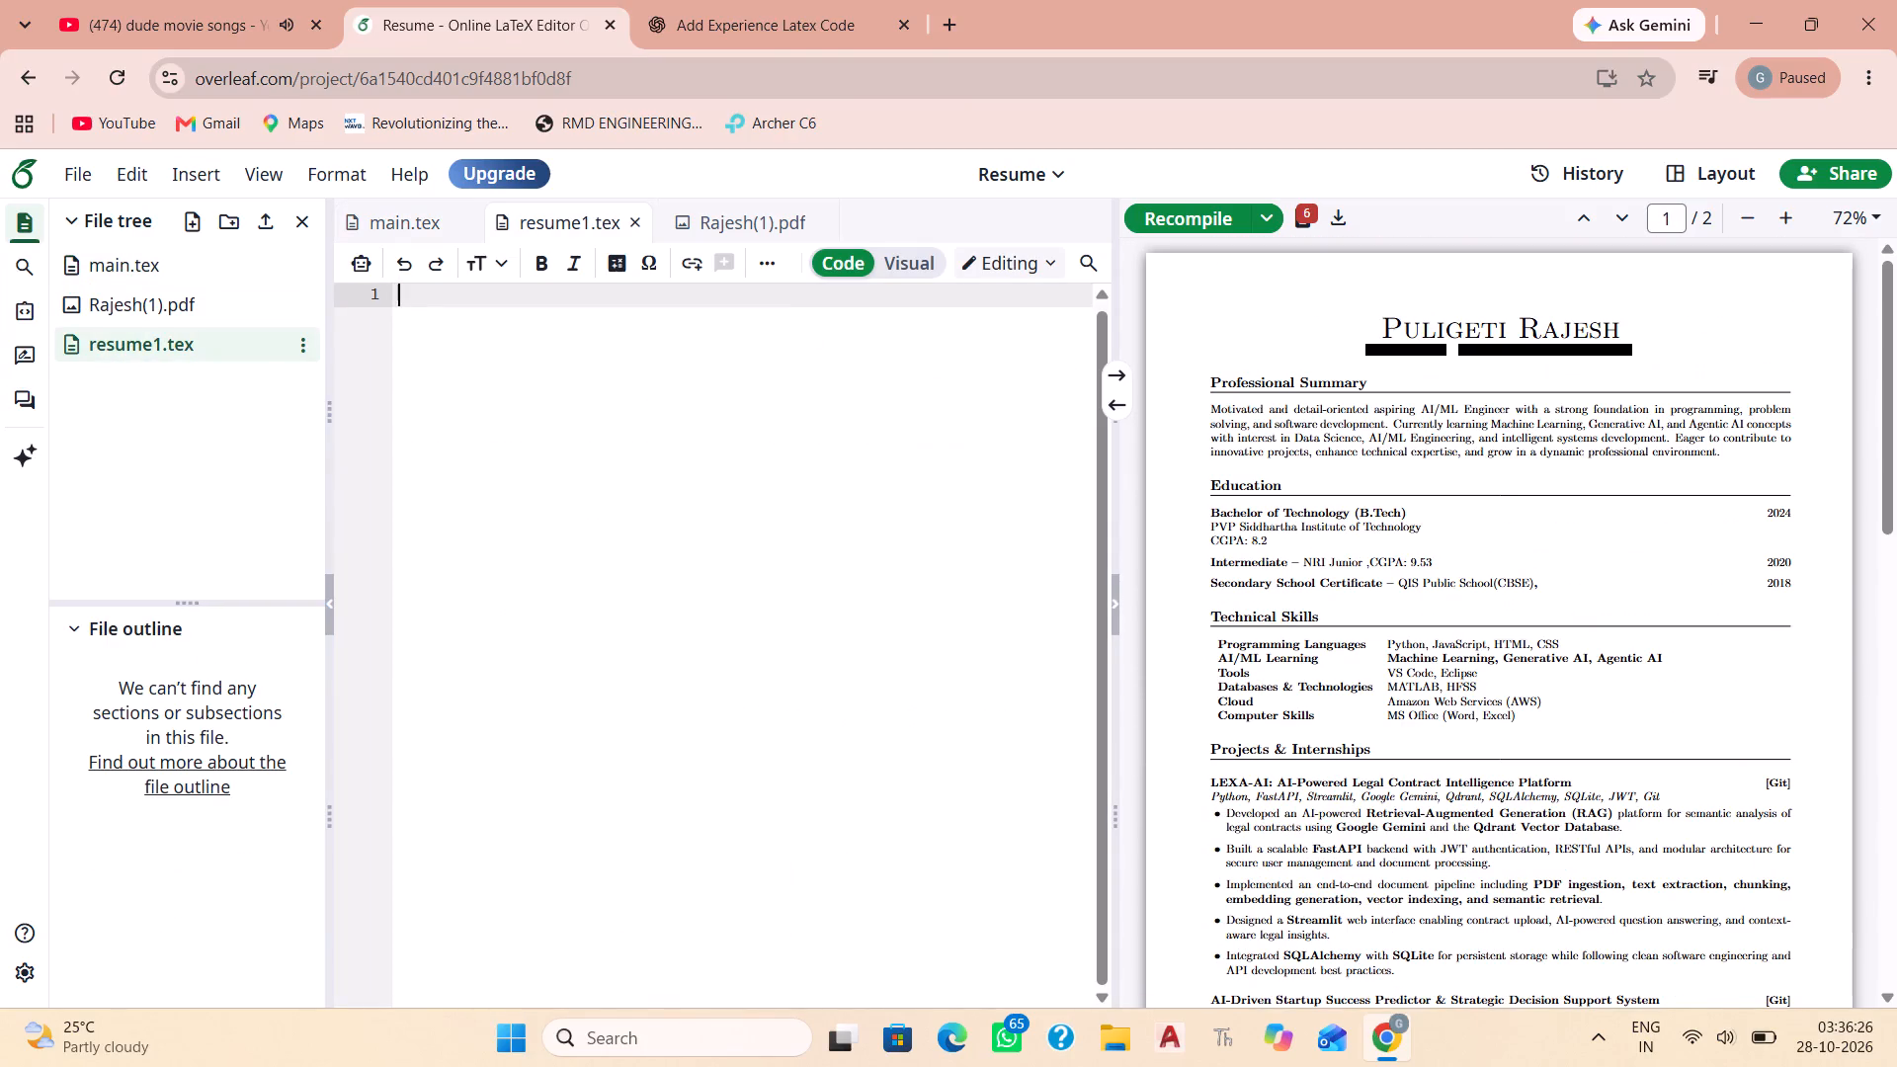
{"action": "key", "text": "ctrl+v"}
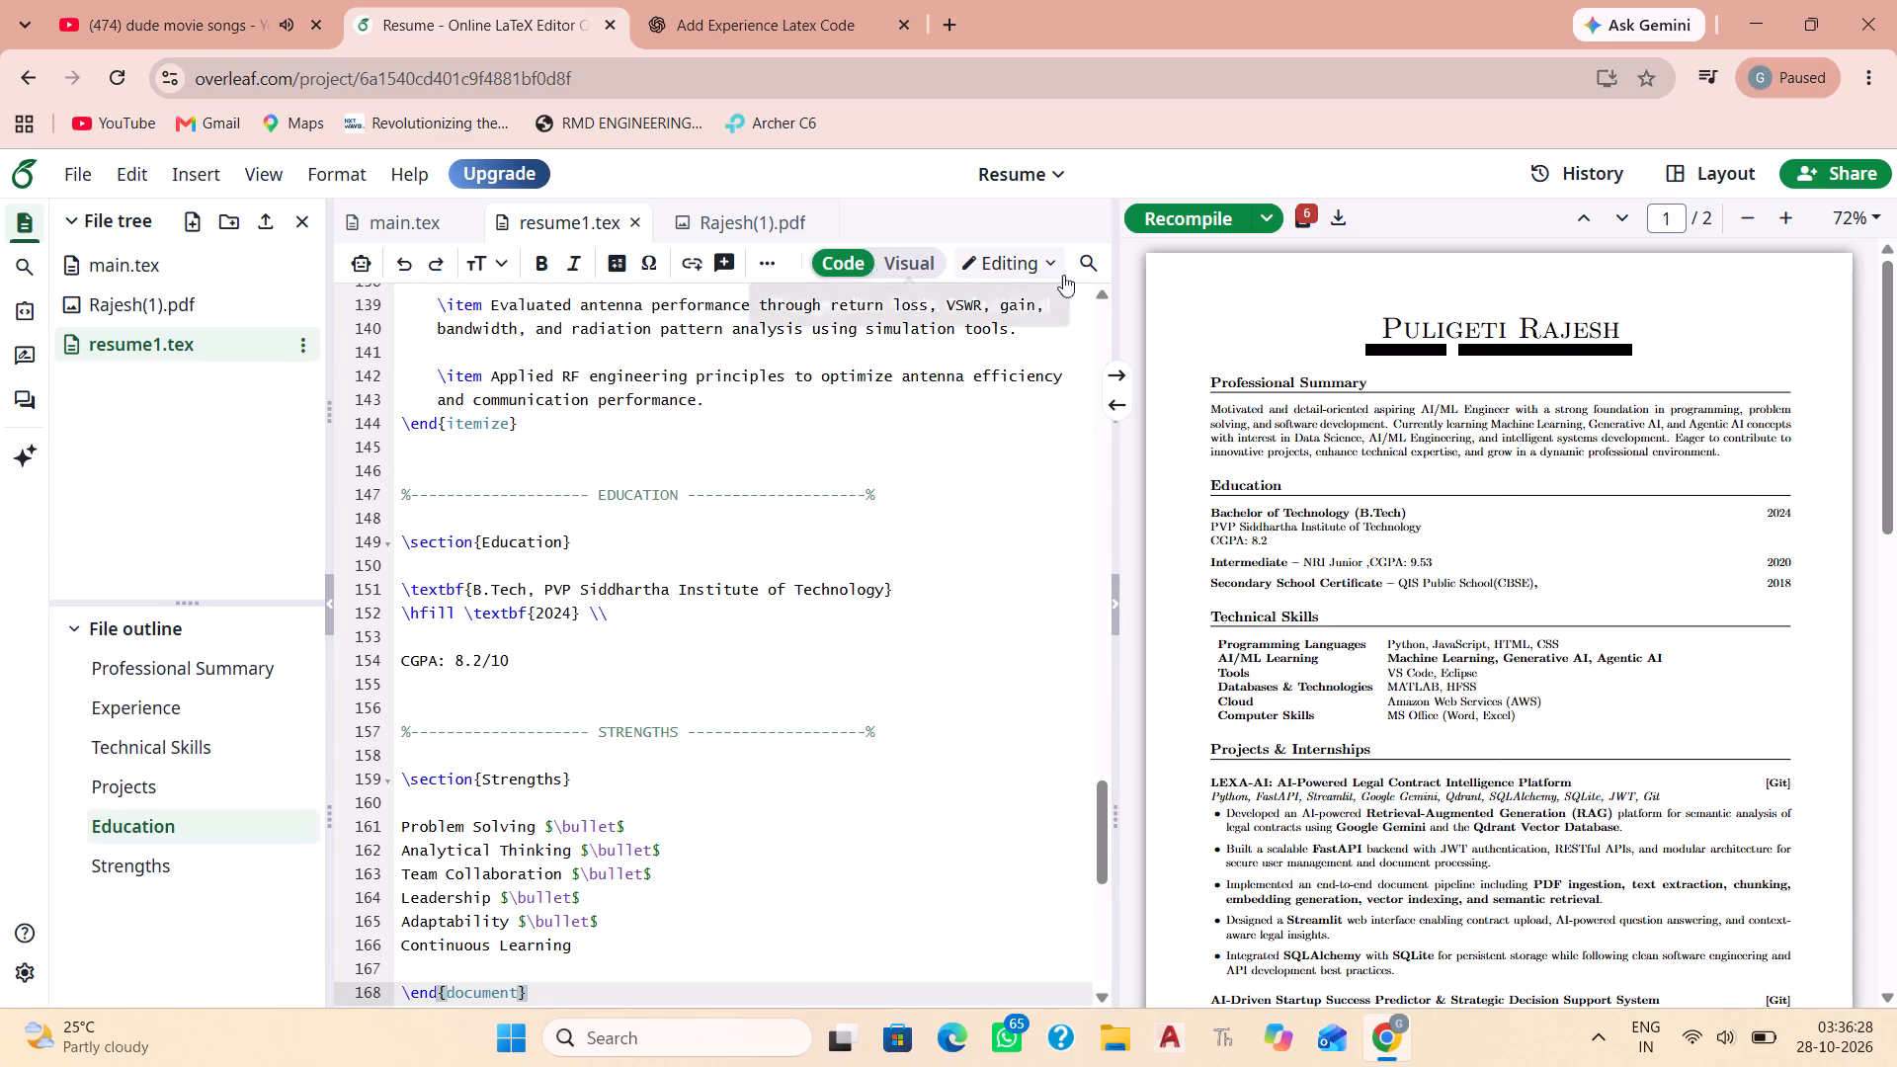
{"action": "left_click", "coordinate": [1147, 219]}
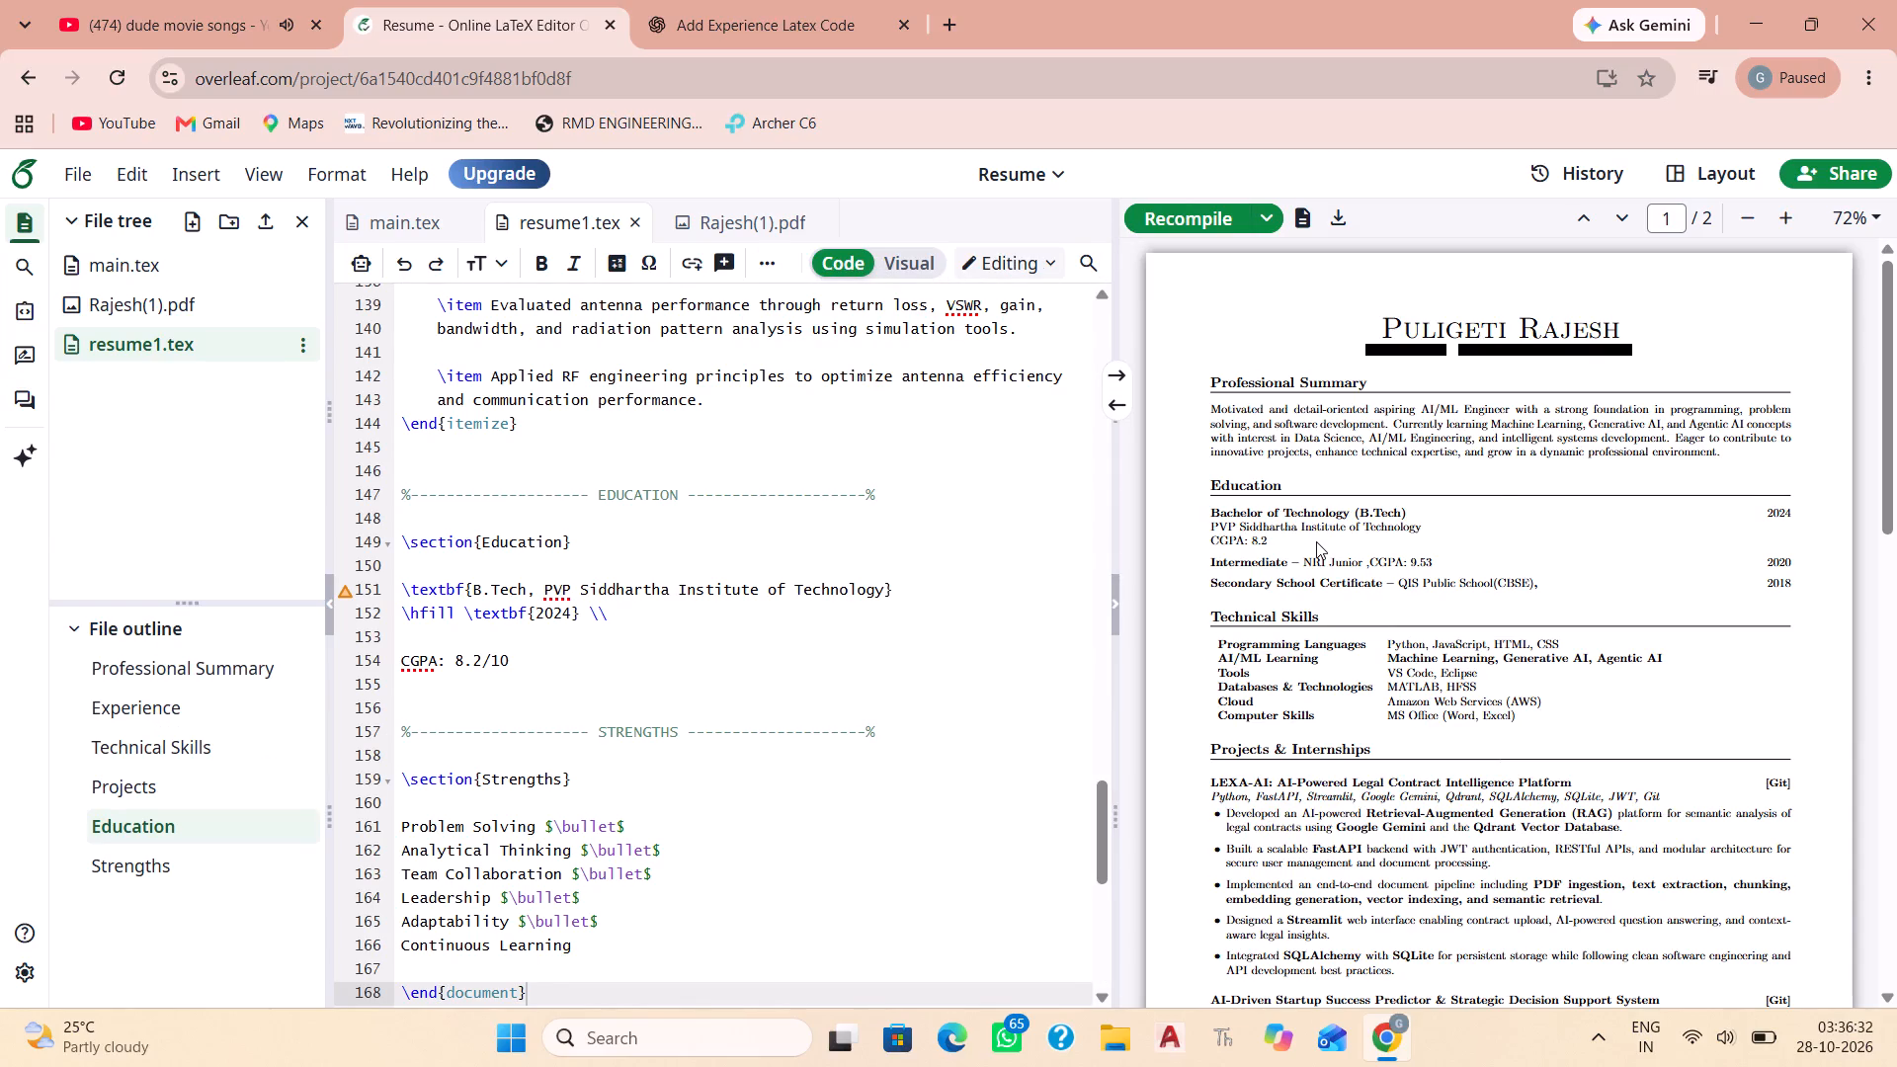
Review both pages of the compiled resume1.tex, checking the Experience section's placement and the layout of the remaining sections.
{"action": "scroll", "coordinate": [1333, 529], "scroll_direction": "down", "scroll_amount": 4}
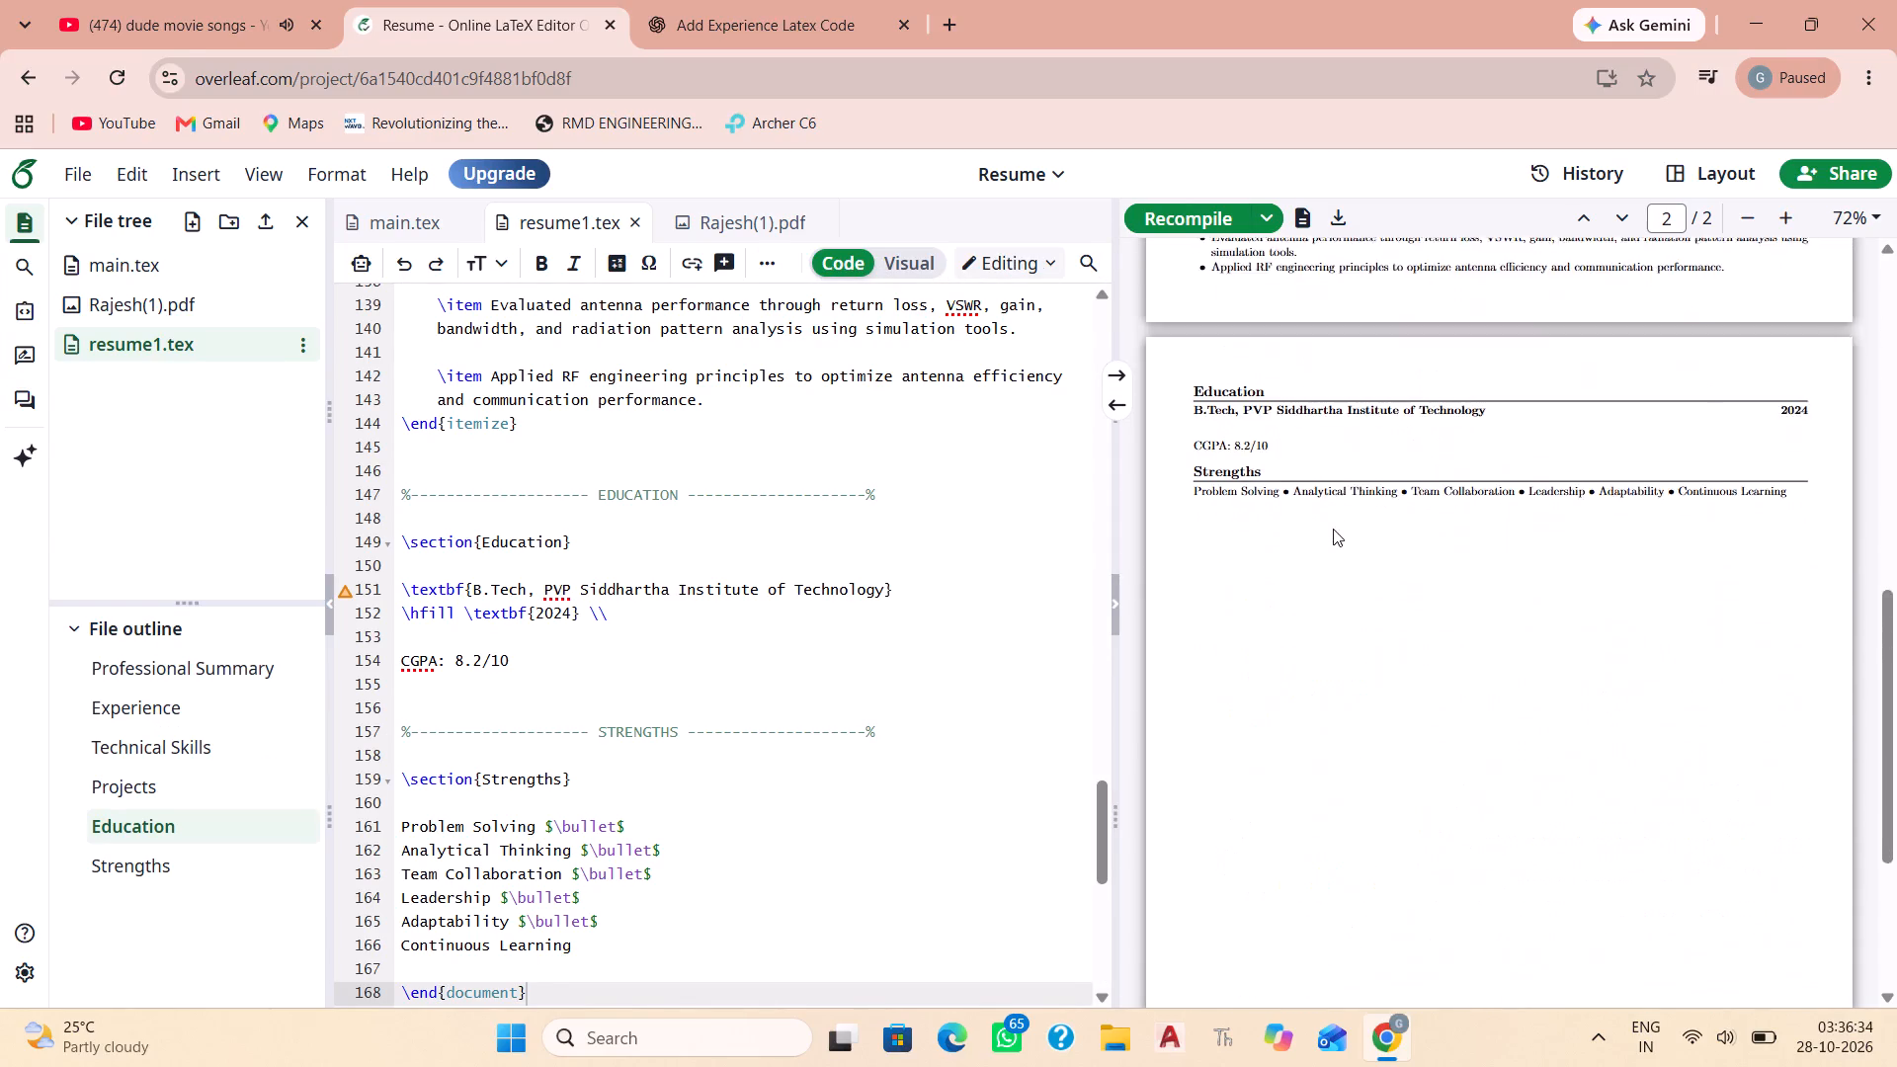
{"action": "scroll", "coordinate": [1333, 529], "scroll_direction": "up", "scroll_amount": 3}
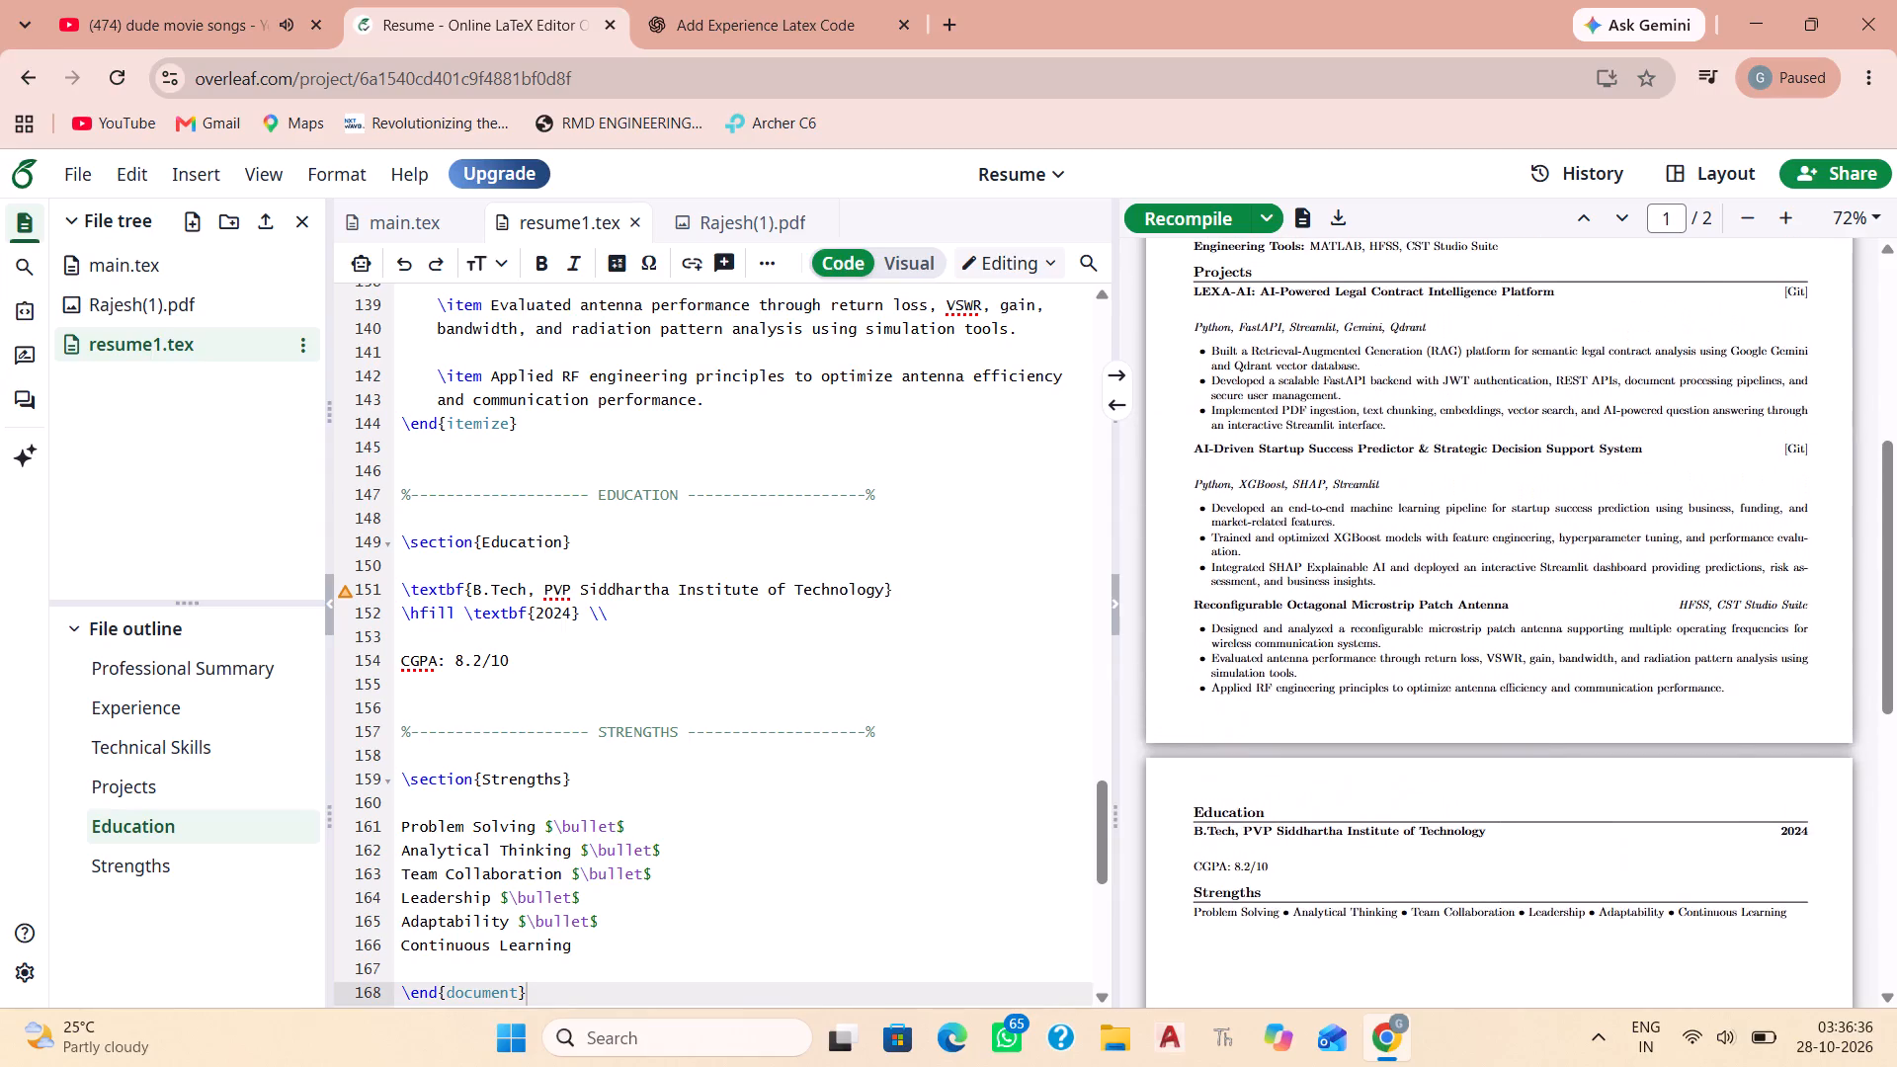
{"action": "scroll", "coordinate": [1333, 529], "scroll_direction": "up", "scroll_amount": 3}
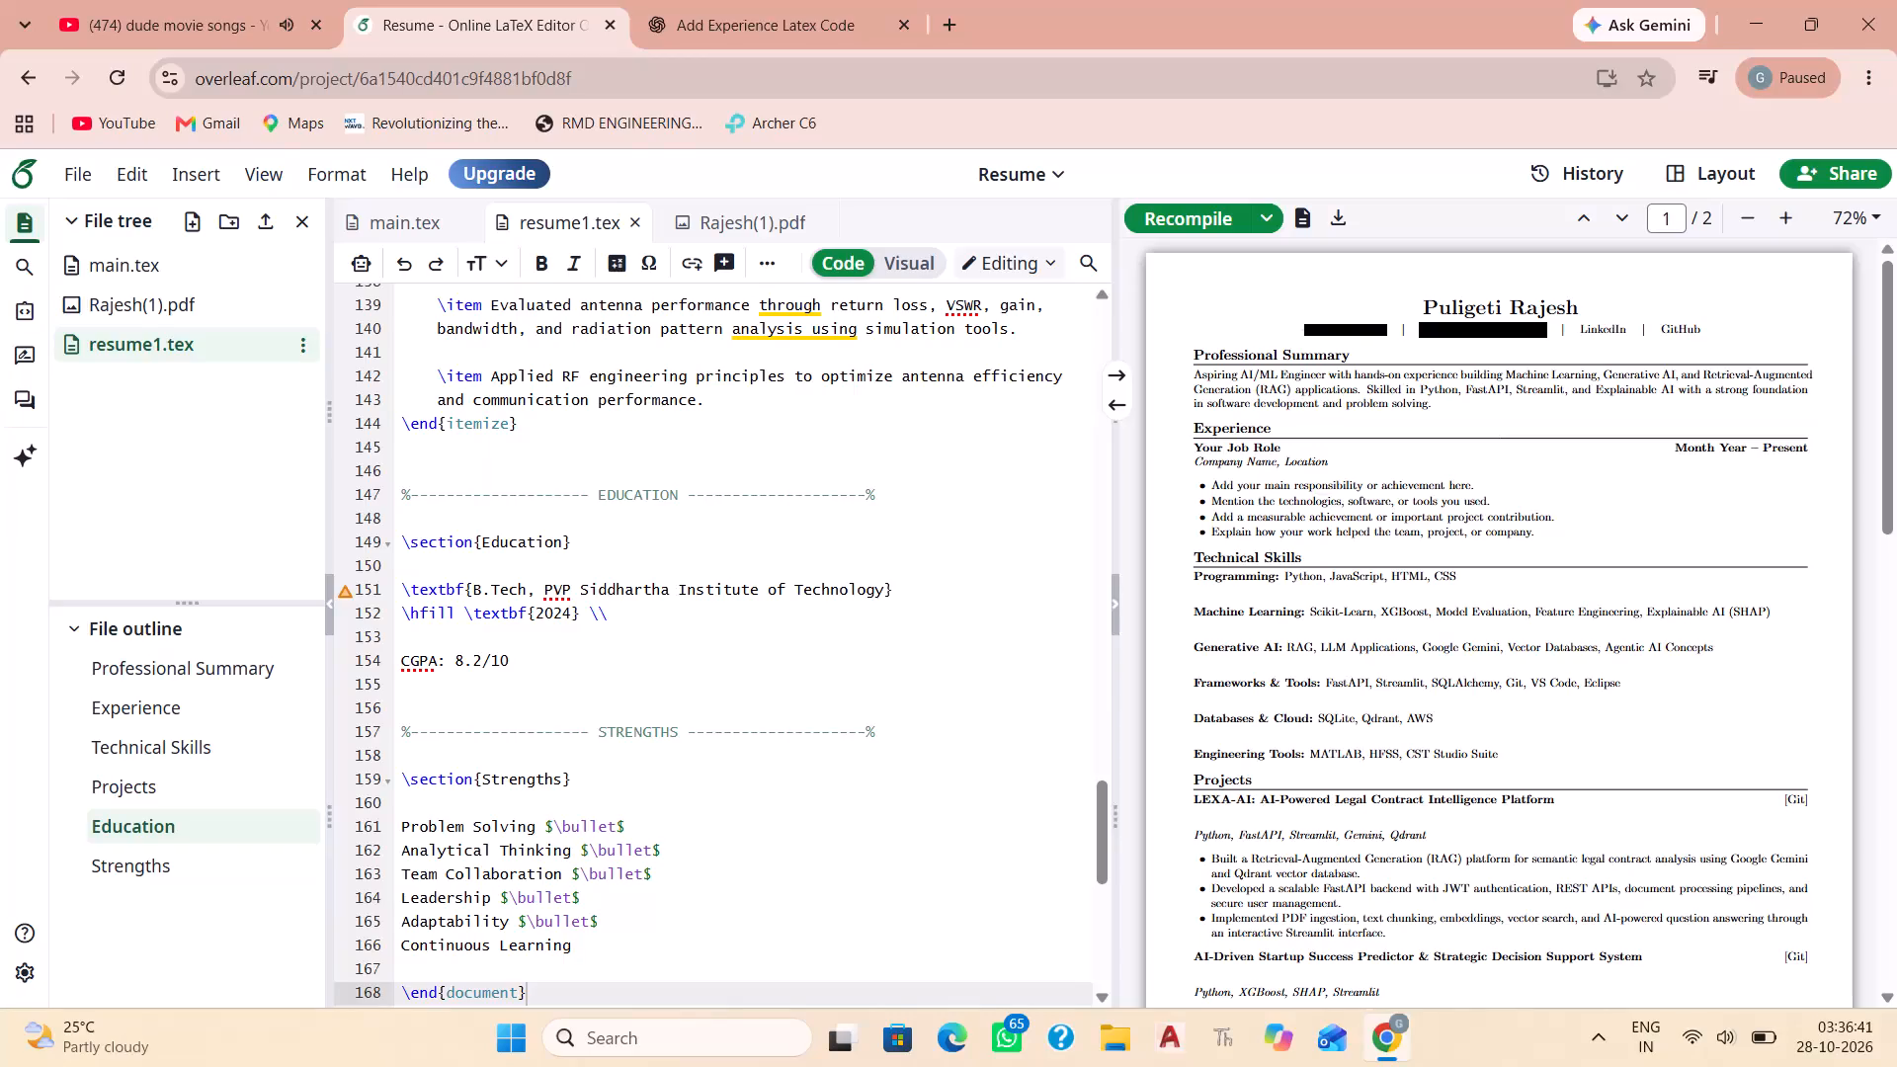
{"action": "scroll", "coordinate": [1492, 501], "scroll_direction": "down", "scroll_amount": 1}
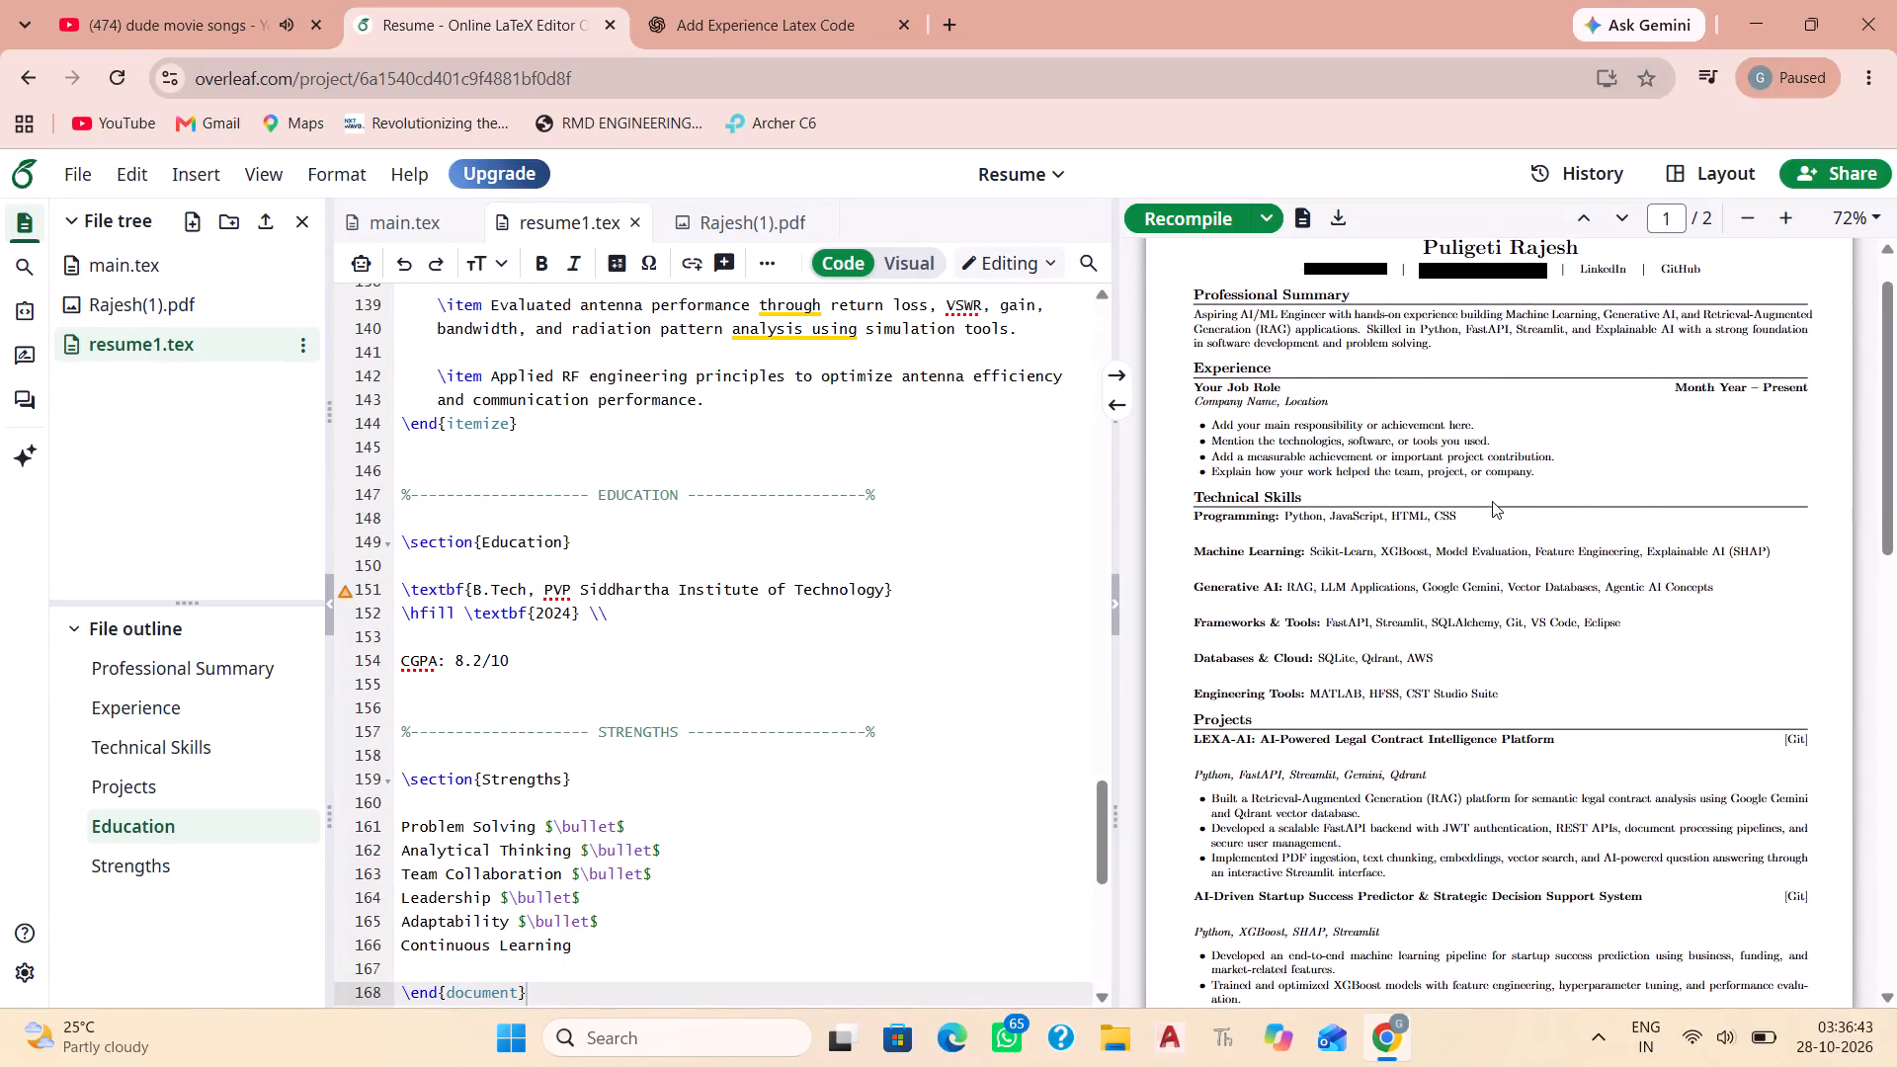
{"action": "scroll", "coordinate": [1492, 501], "scroll_direction": "down", "scroll_amount": 2}
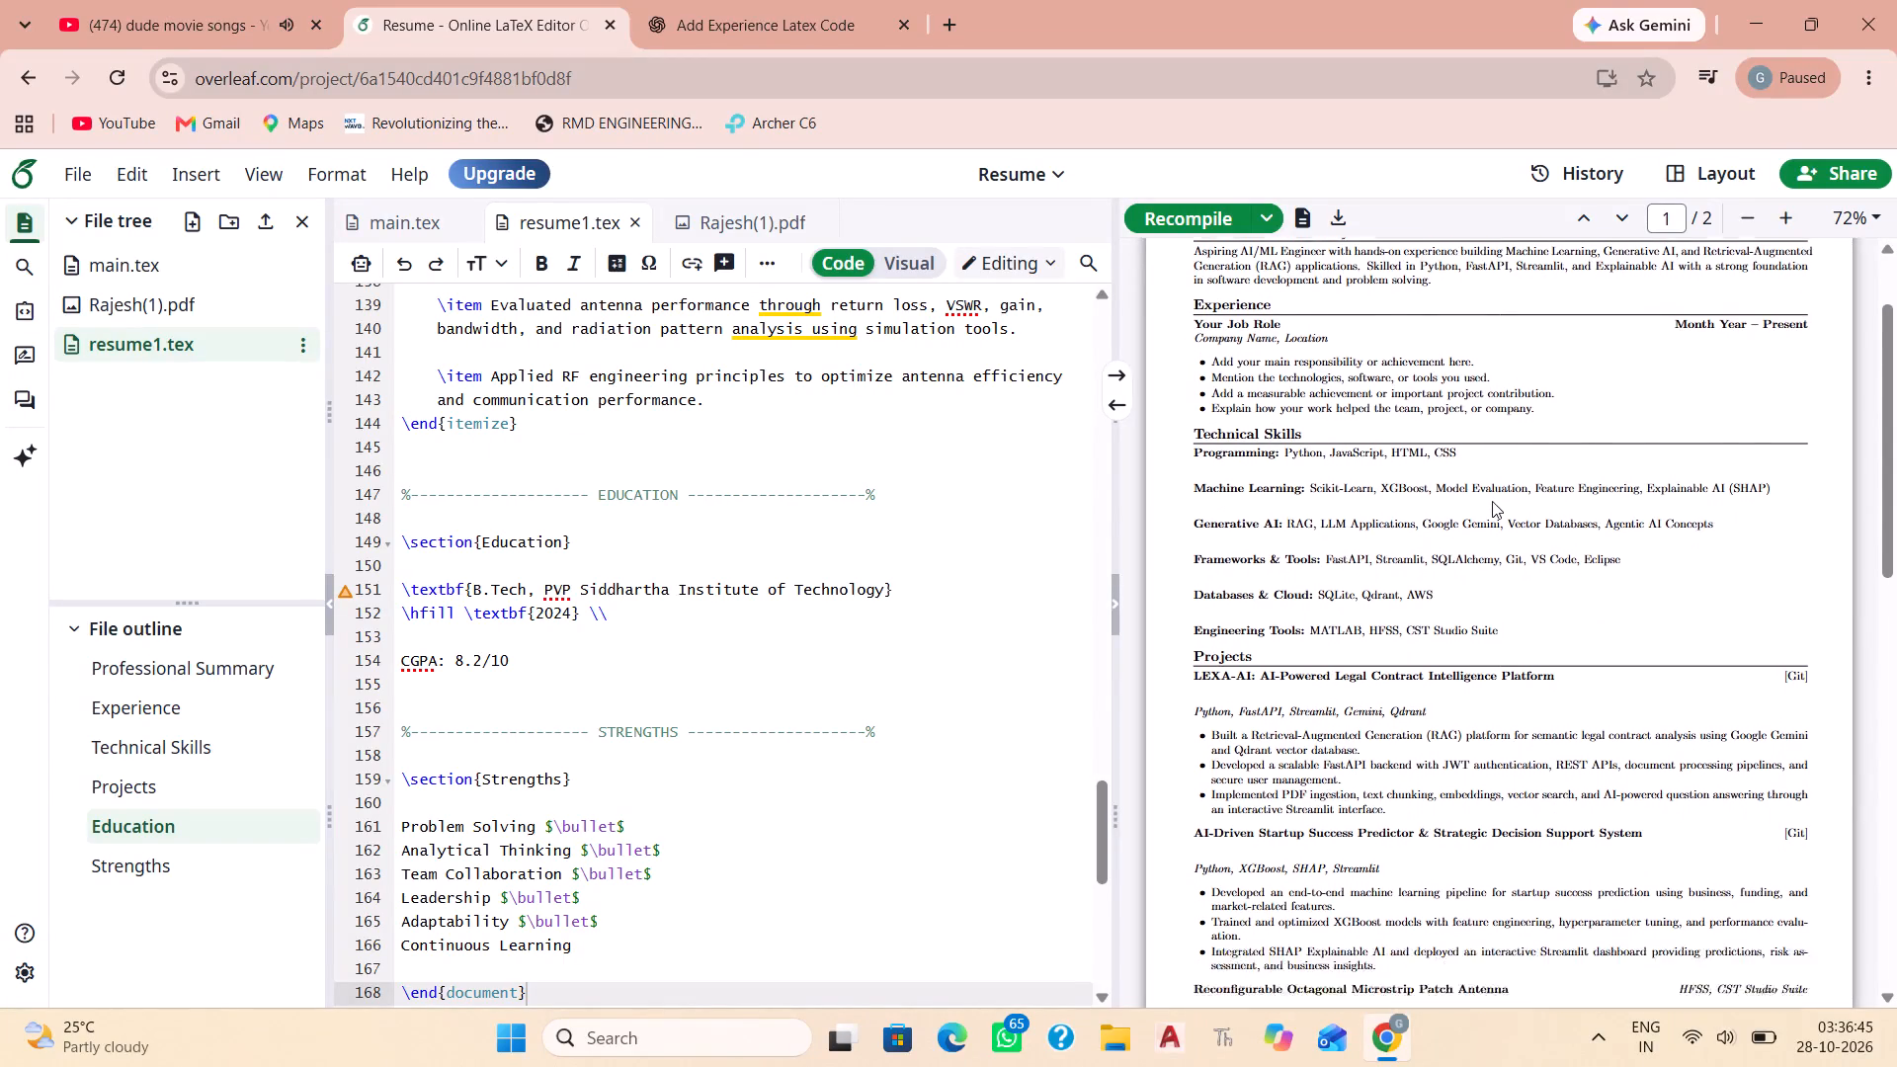
{"action": "scroll", "coordinate": [1492, 501], "scroll_direction": "down", "scroll_amount": 1}
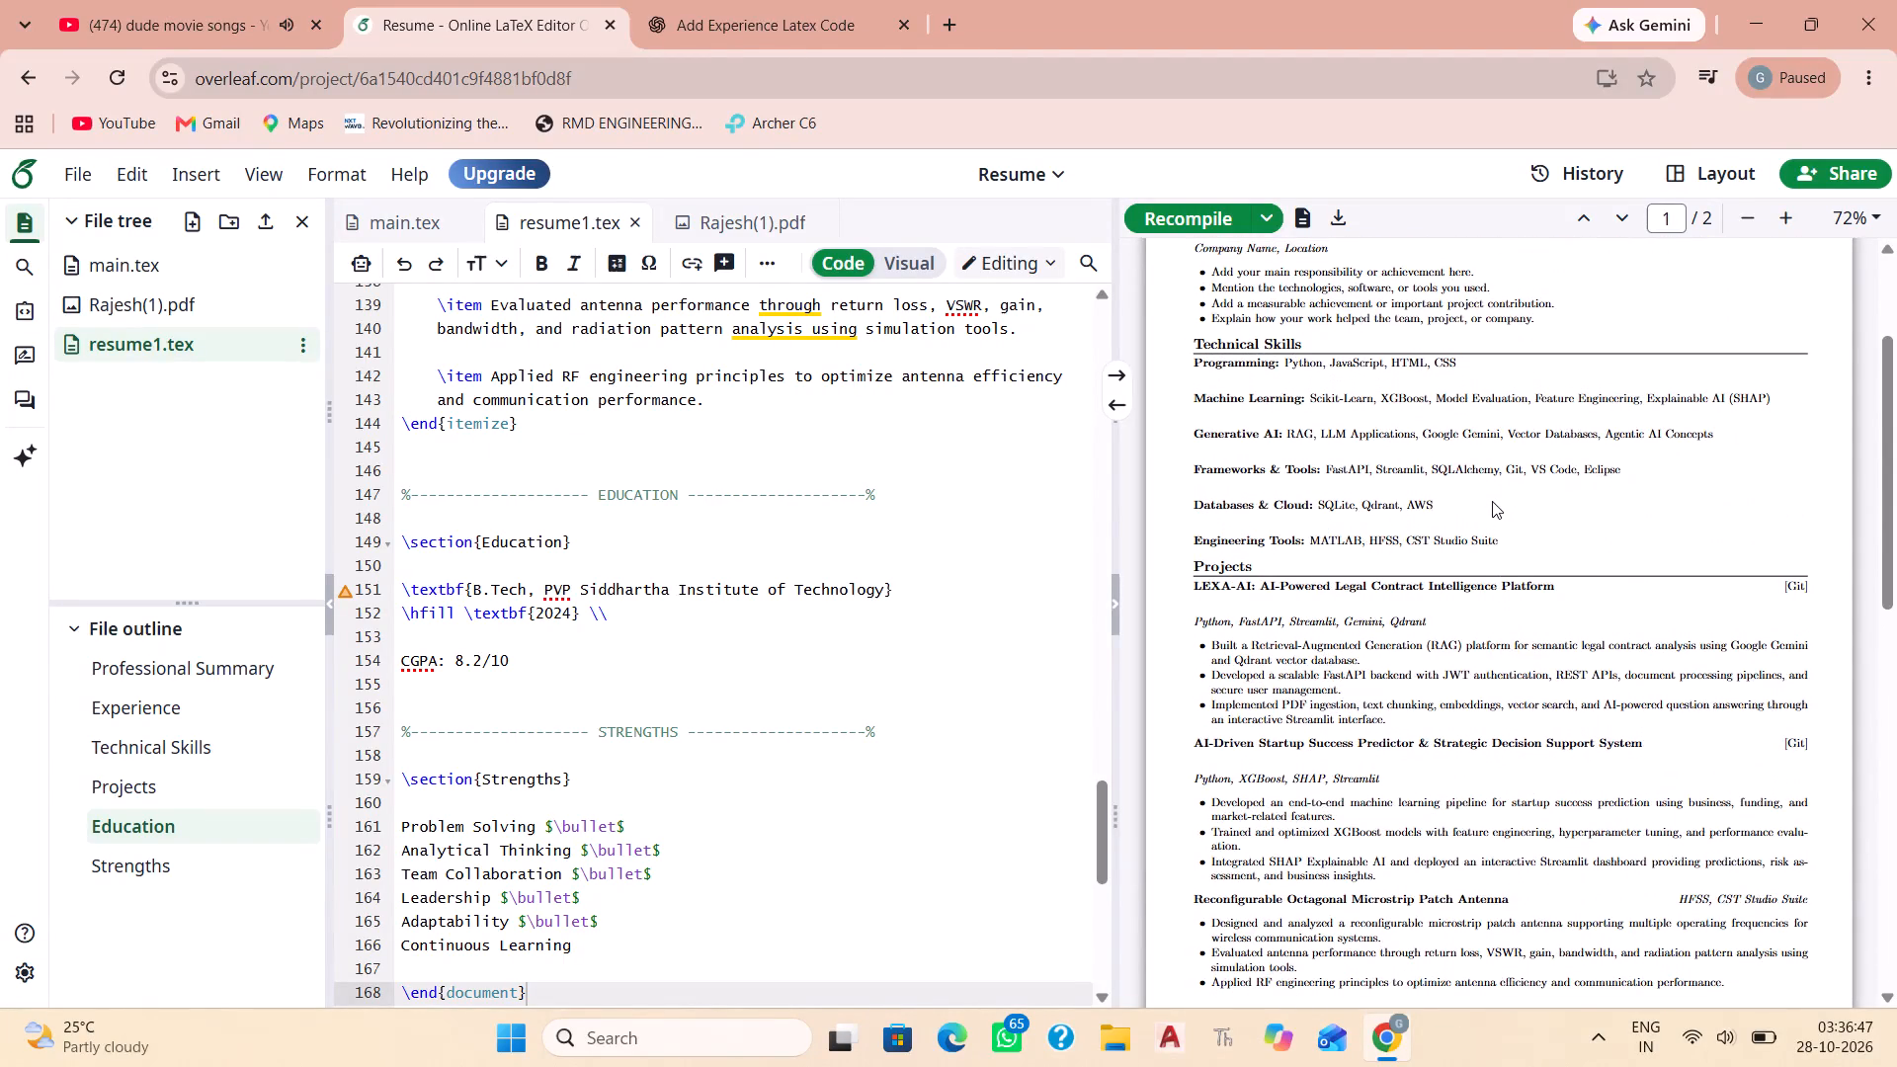
{"action": "scroll", "coordinate": [1492, 501], "scroll_direction": "down", "scroll_amount": 3}
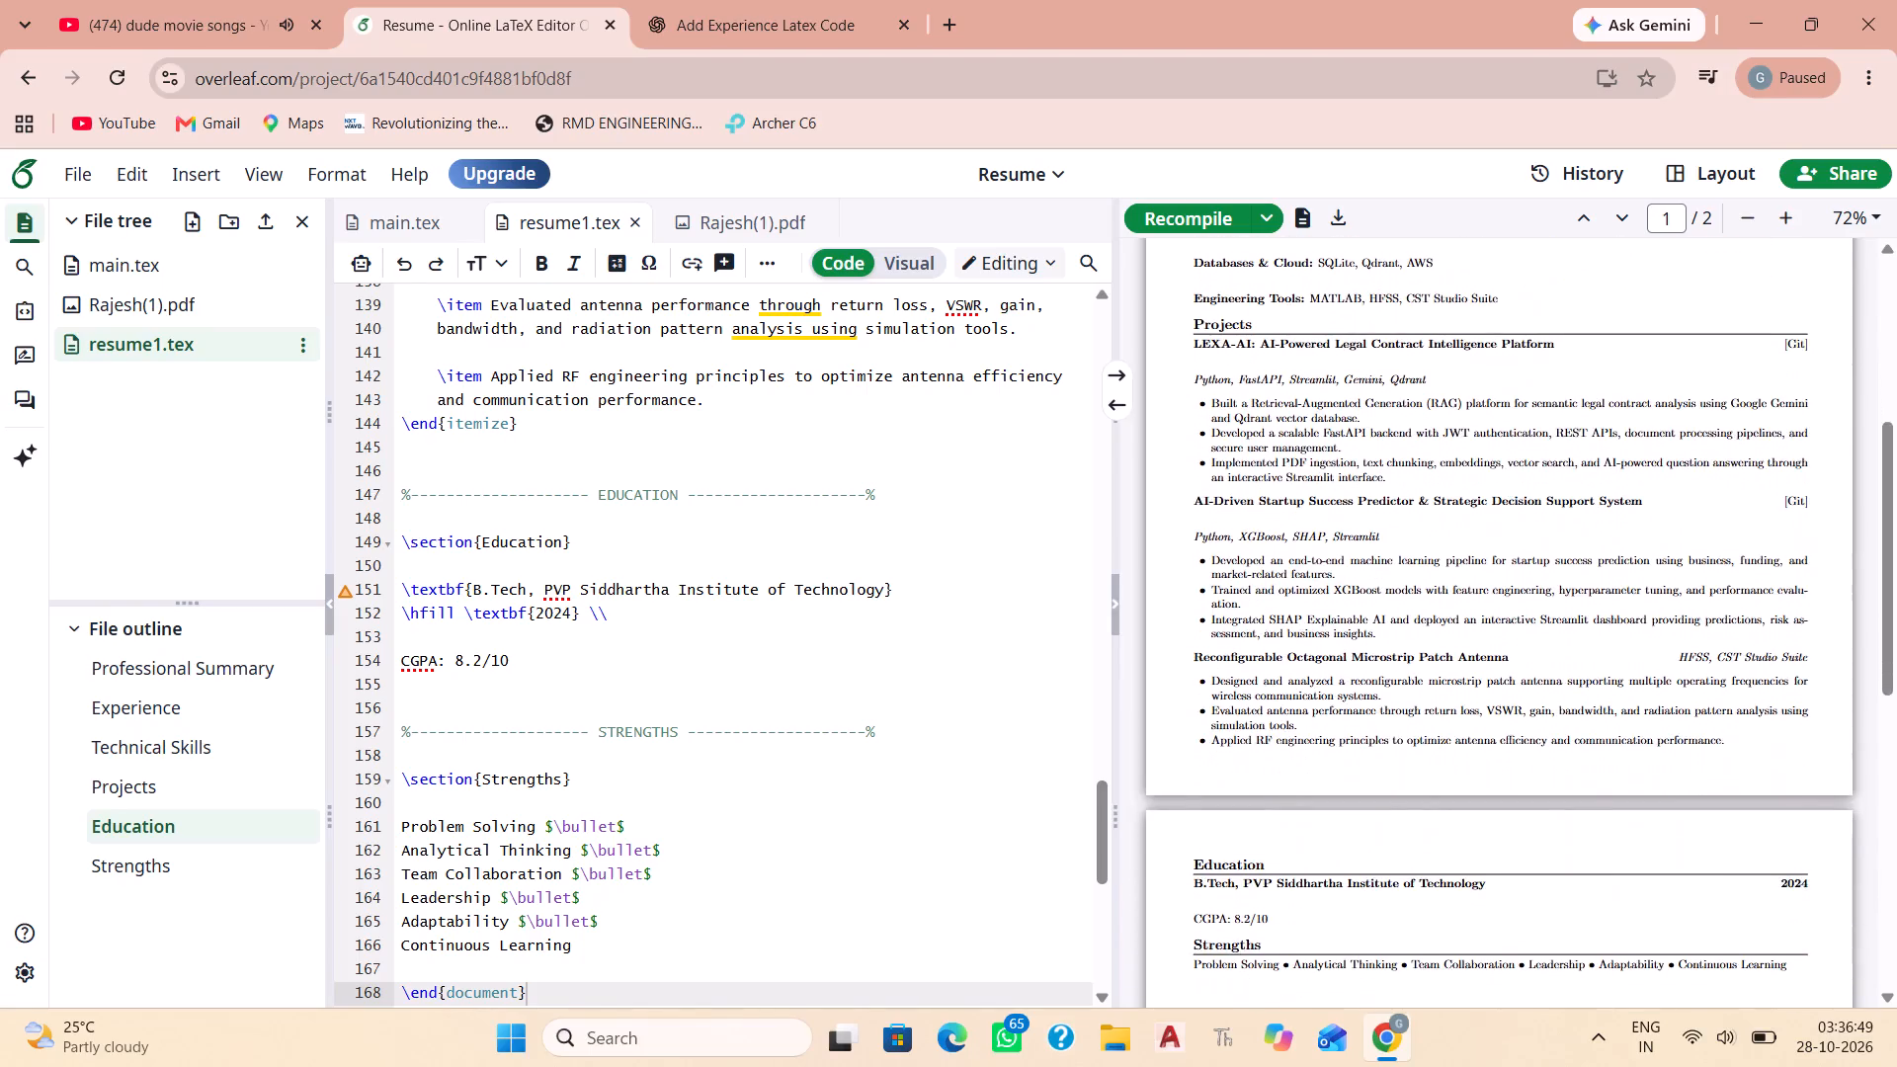
{"action": "scroll", "coordinate": [1492, 501], "scroll_direction": "down", "scroll_amount": 2}
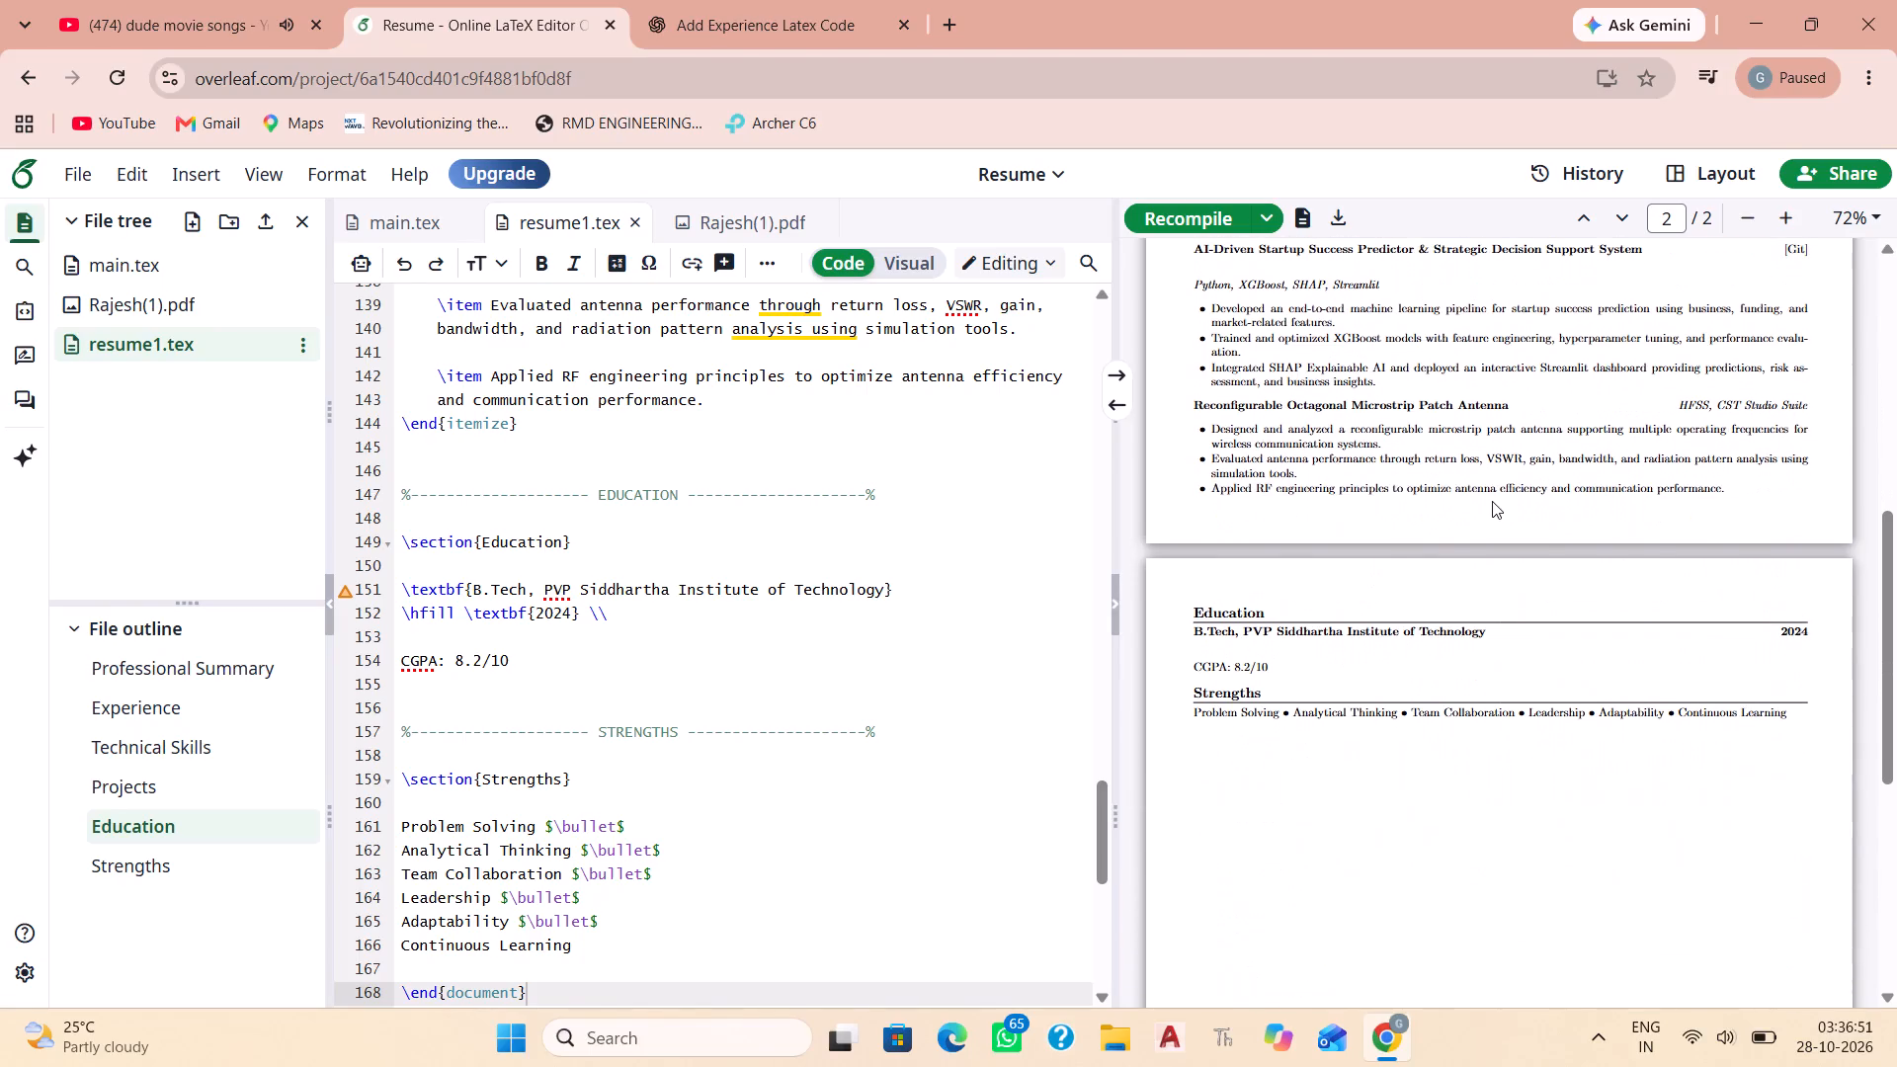
{"action": "scroll", "coordinate": [1492, 501], "scroll_direction": "up", "scroll_amount": 4}
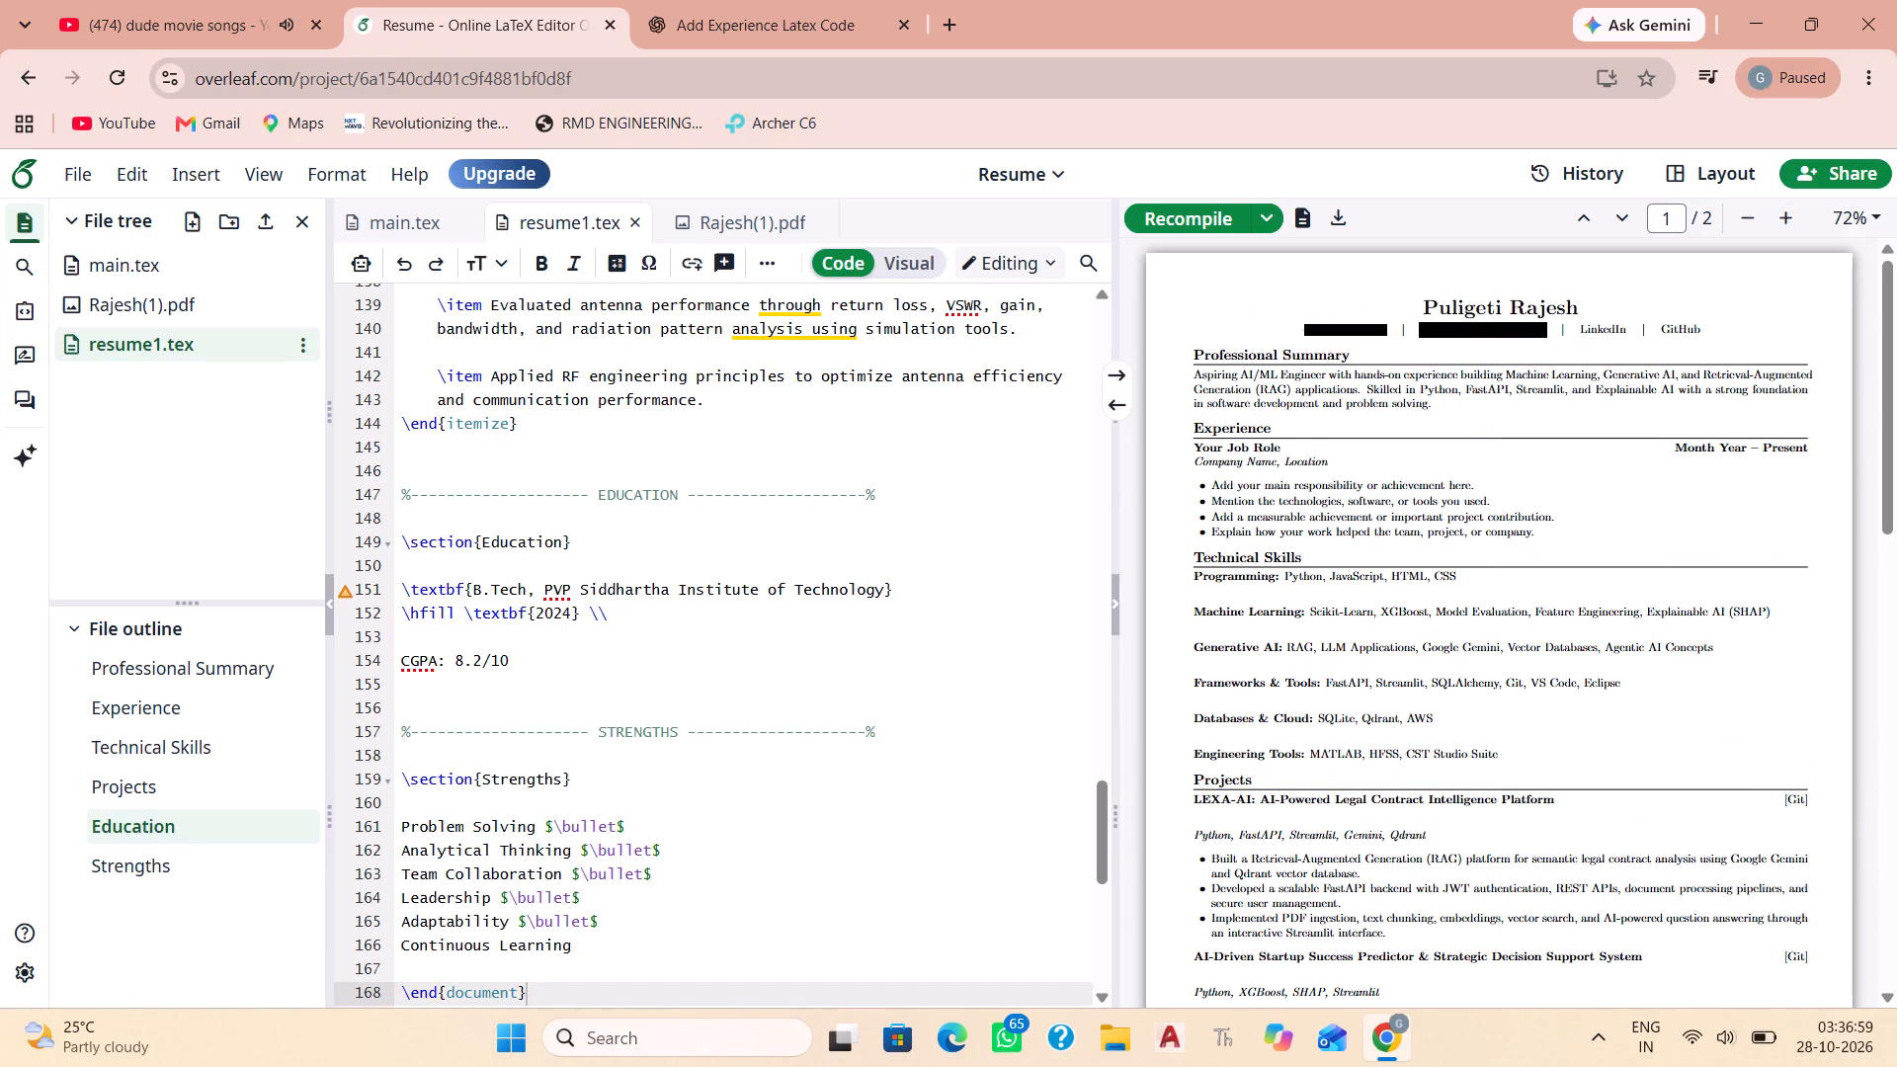
{"action": "scroll", "coordinate": [1506, 509], "scroll_direction": "down", "scroll_amount": 4}
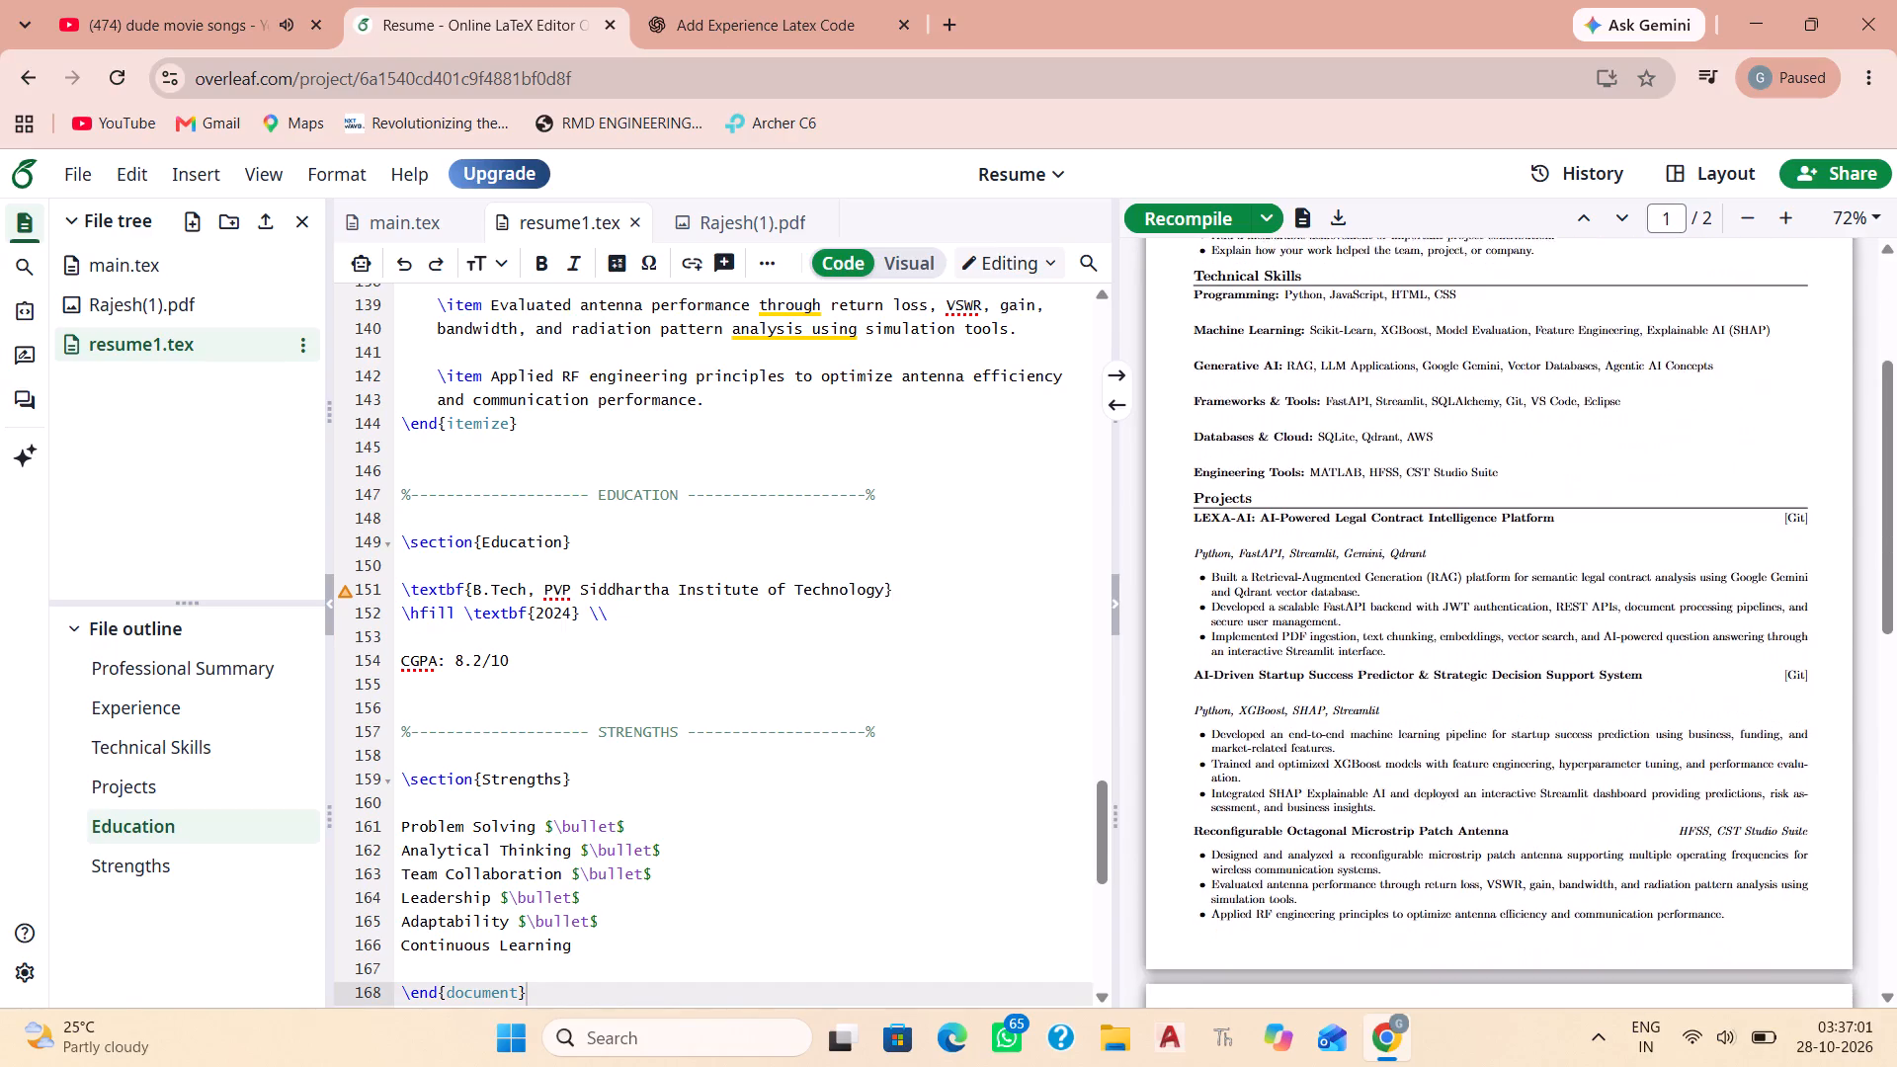
{"action": "scroll", "coordinate": [1506, 509], "scroll_direction": "down", "scroll_amount": 3}
{"action": "scroll", "coordinate": [1506, 509], "scroll_direction": "up", "scroll_amount": 1}
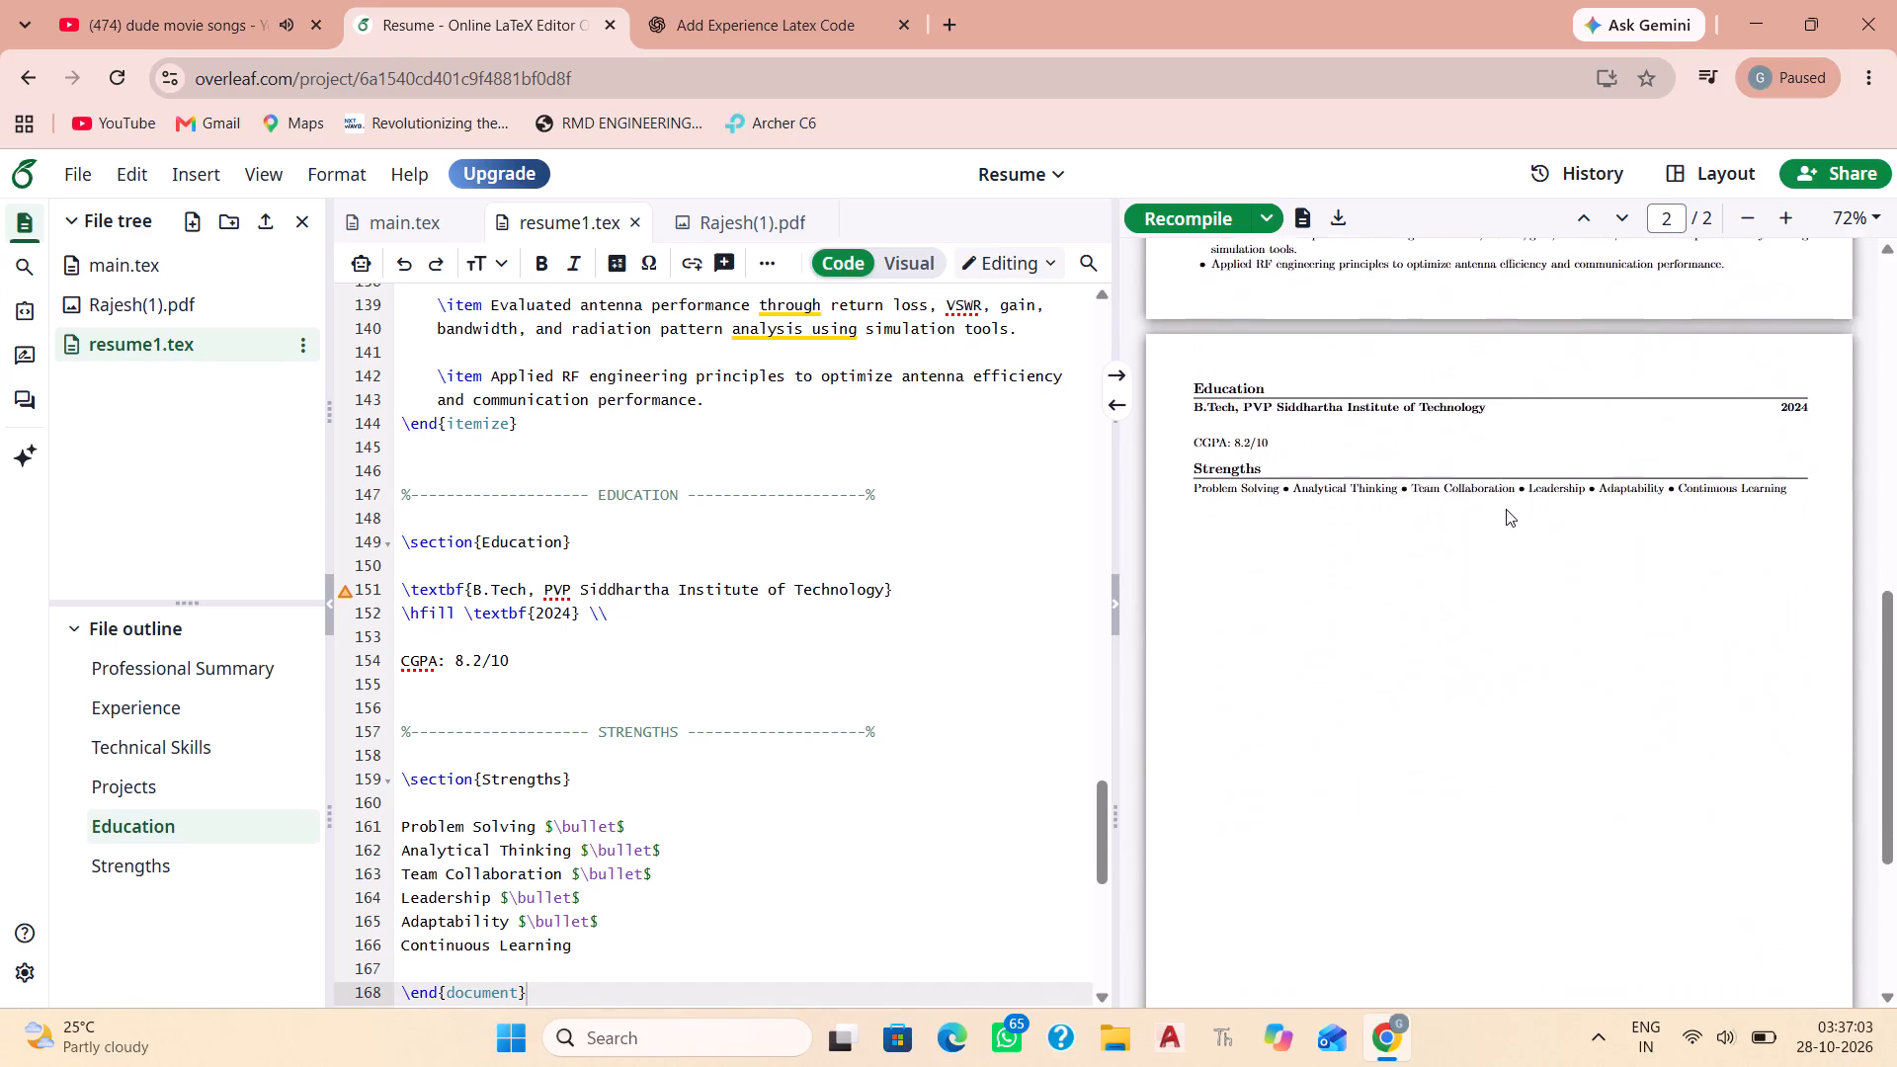
{"action": "scroll", "coordinate": [1506, 509], "scroll_direction": "up", "scroll_amount": 2}
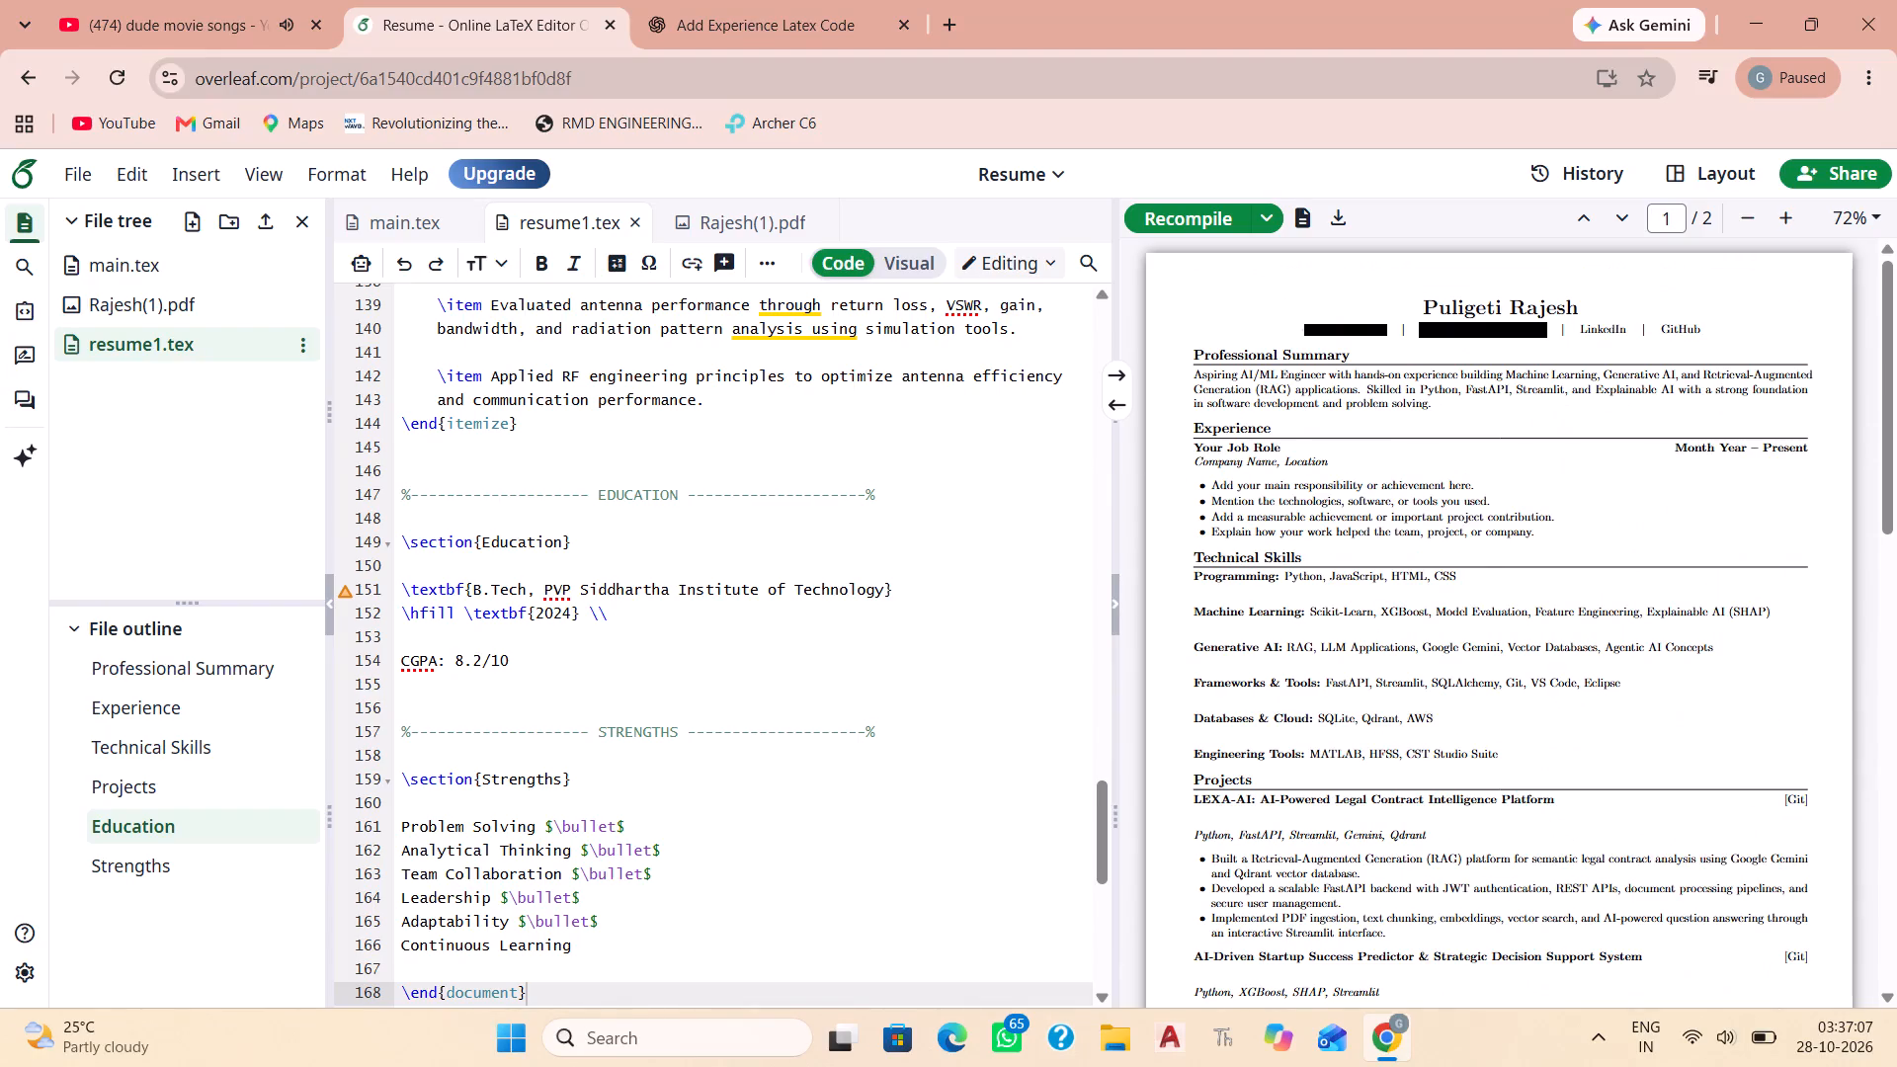
{"action": "scroll", "coordinate": [826, 462], "scroll_direction": "up", "scroll_amount": 12}
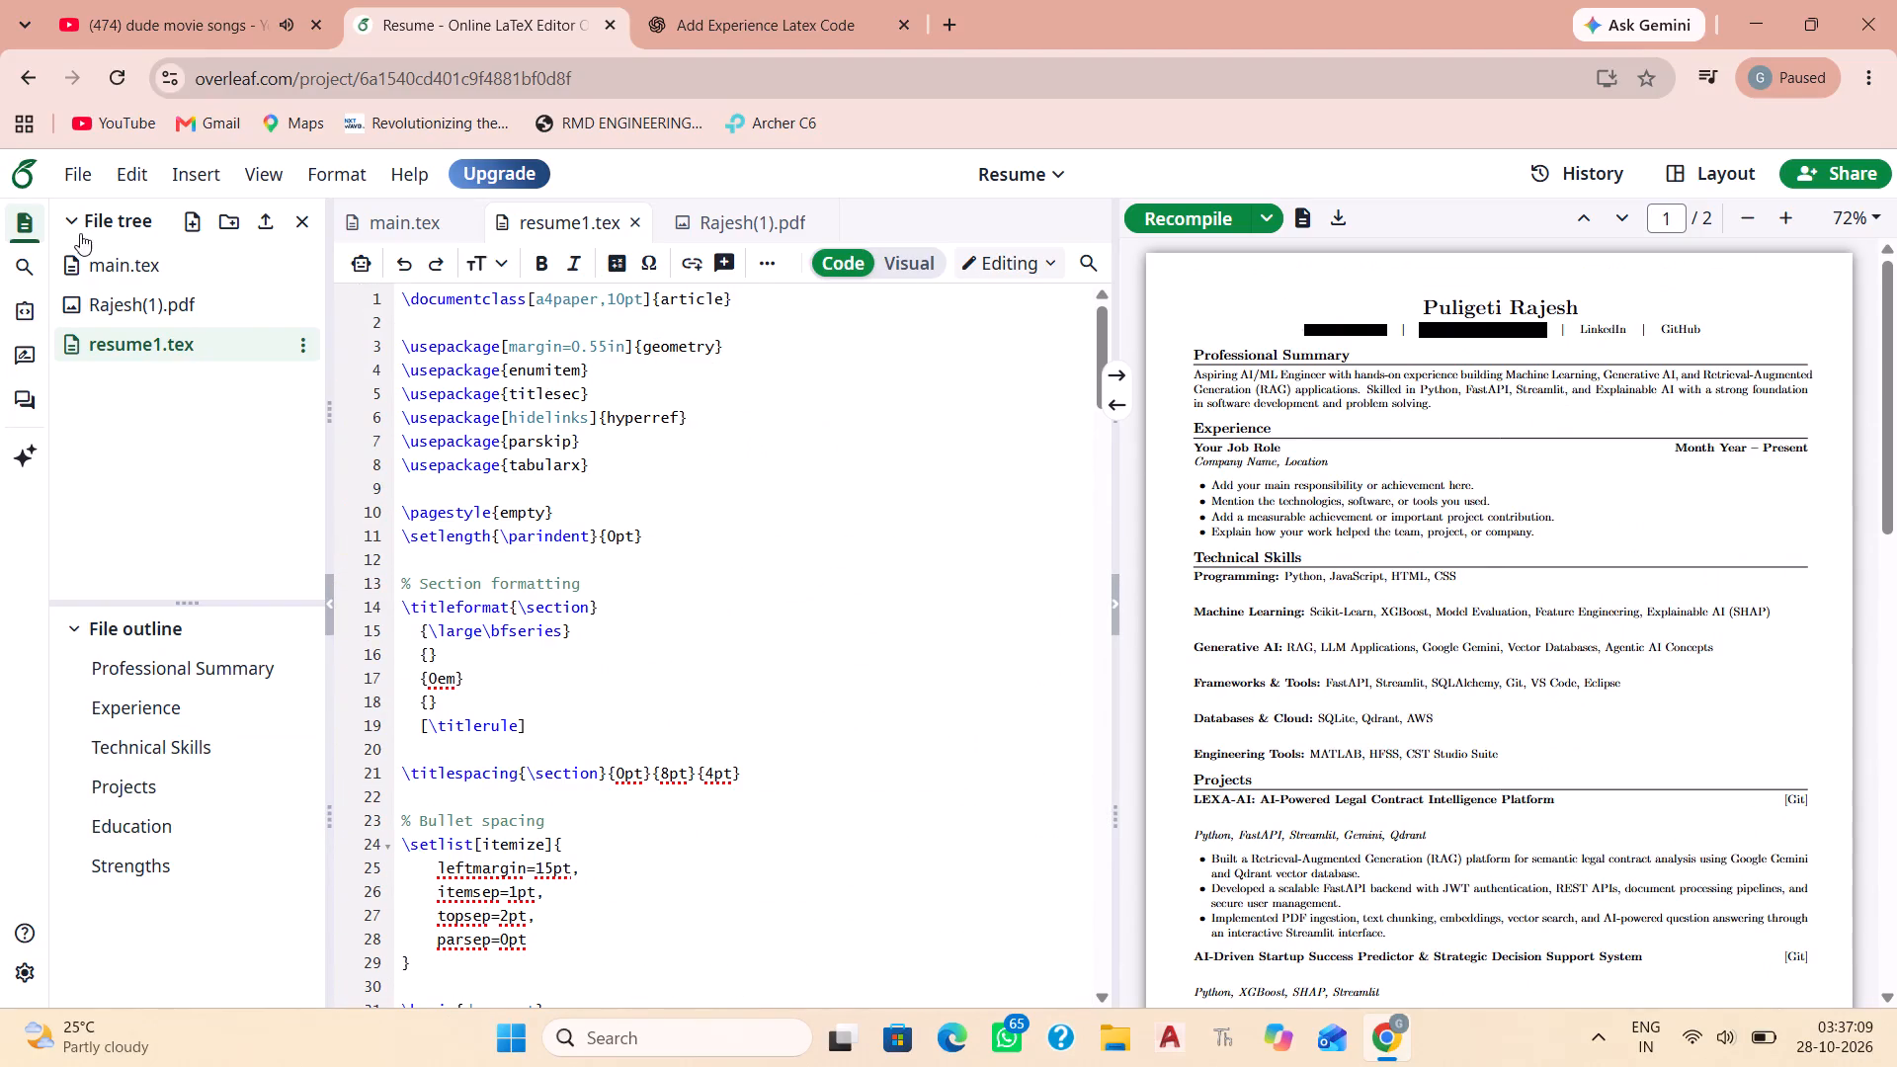
Check the uploaded Rajesh(1).pdf, reopen main.tex, and recompile the preview from that file.
{"action": "left_click", "coordinate": [144, 320]}
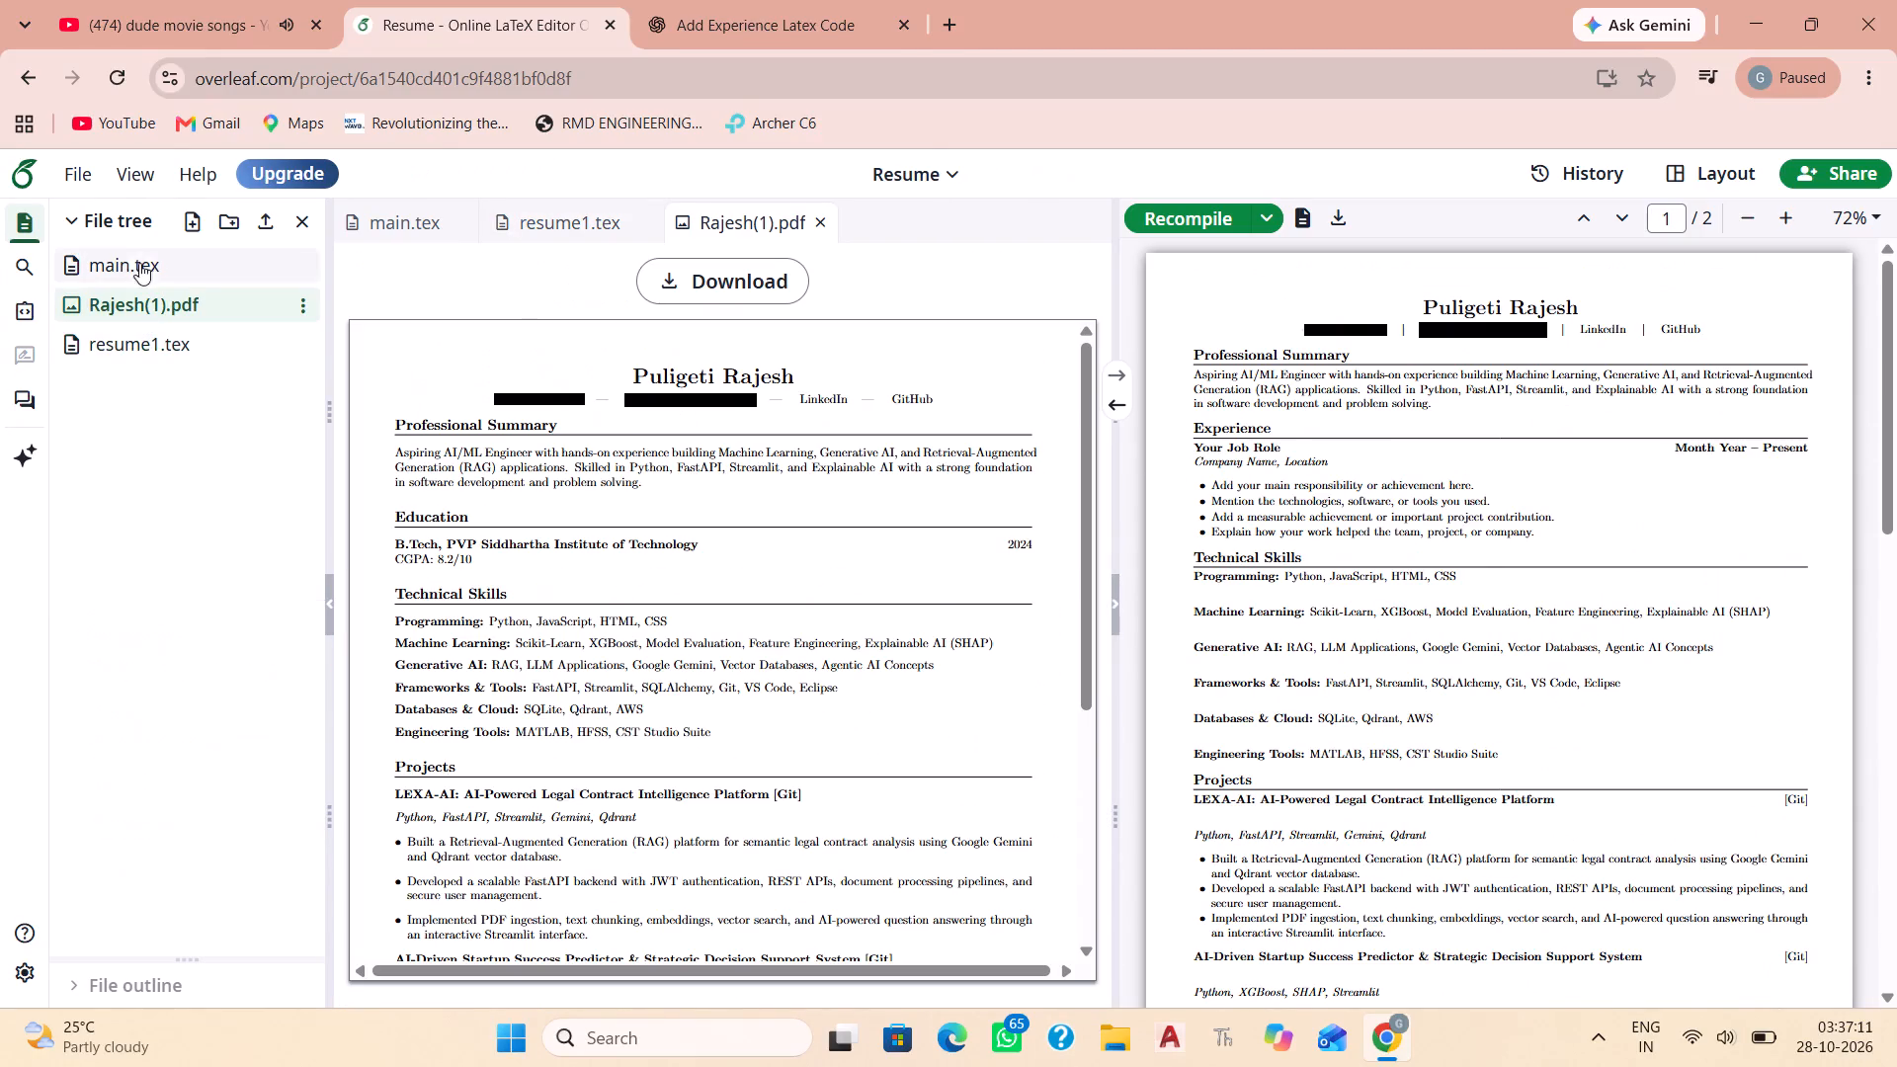
{"action": "left_click", "coordinate": [138, 251]}
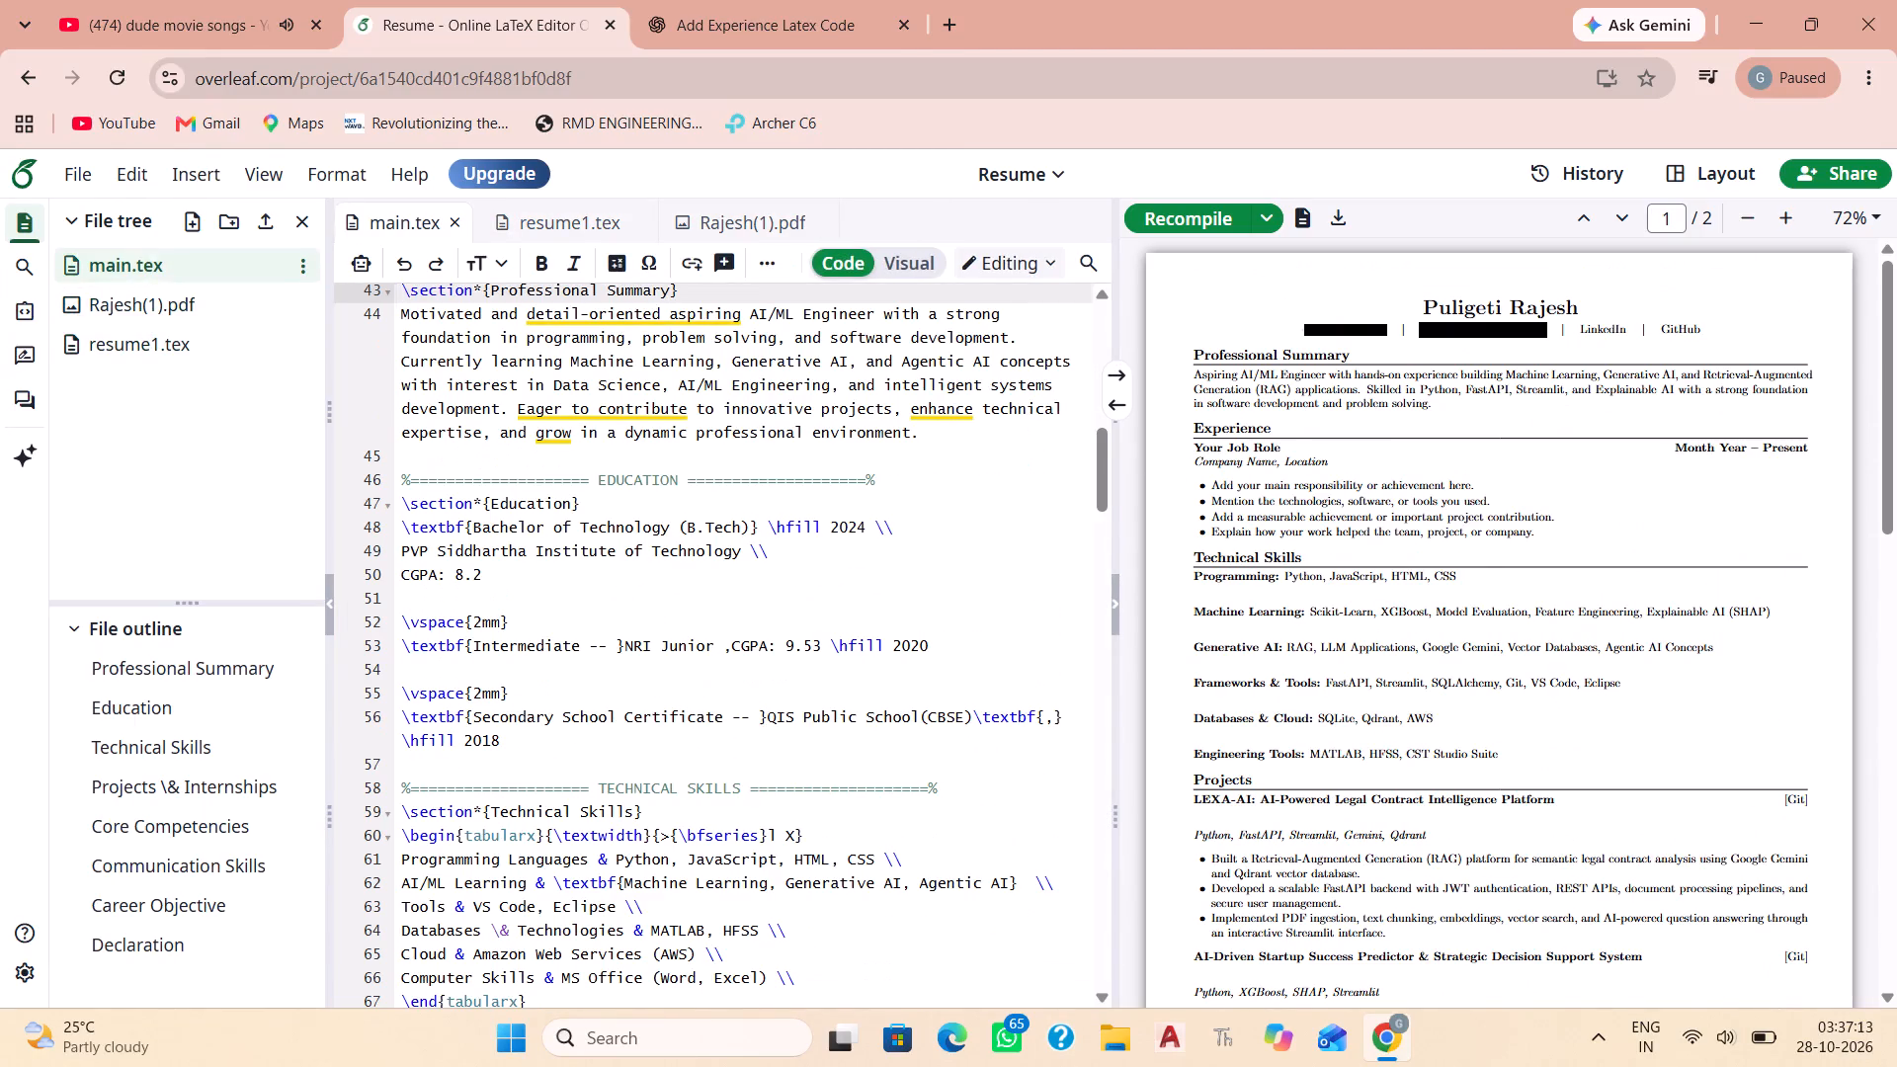
{"action": "scroll", "coordinate": [1403, 570], "scroll_direction": "down", "scroll_amount": 6}
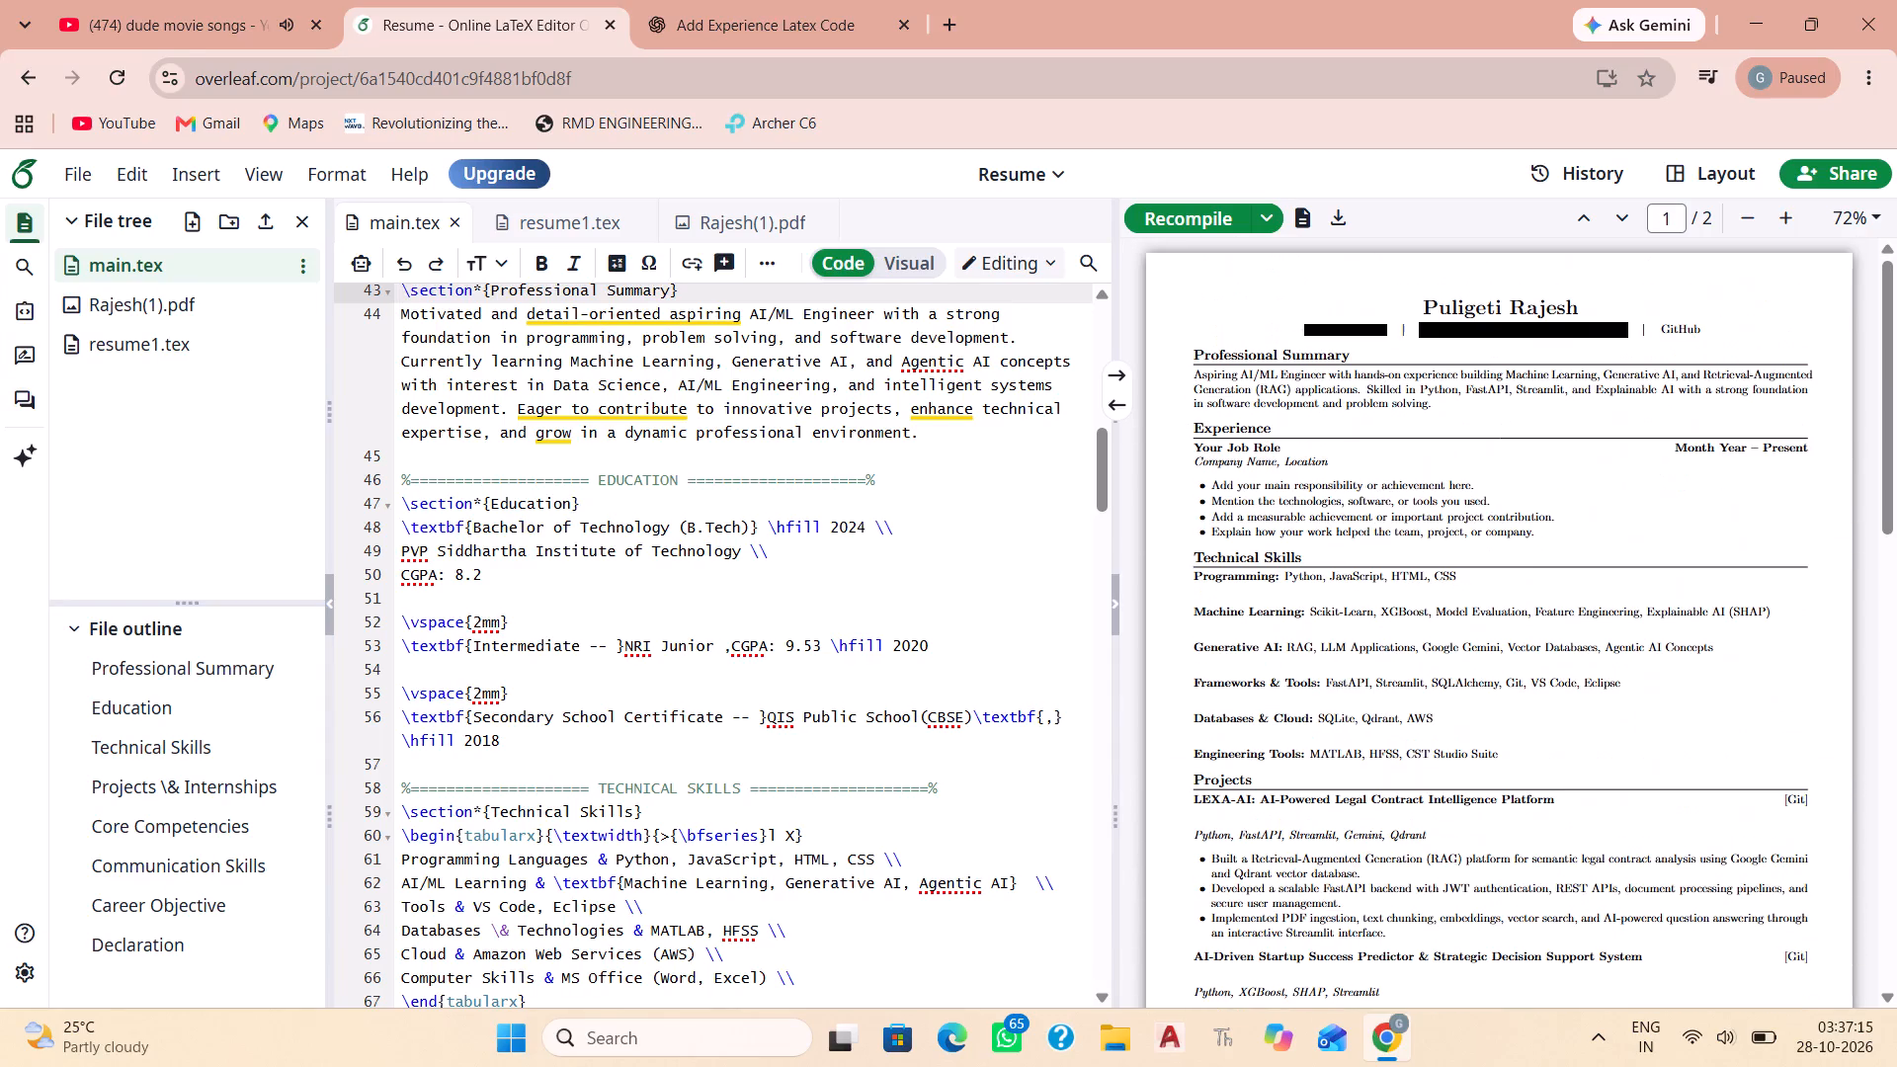
{"action": "scroll", "coordinate": [1403, 570], "scroll_direction": "up", "scroll_amount": 5}
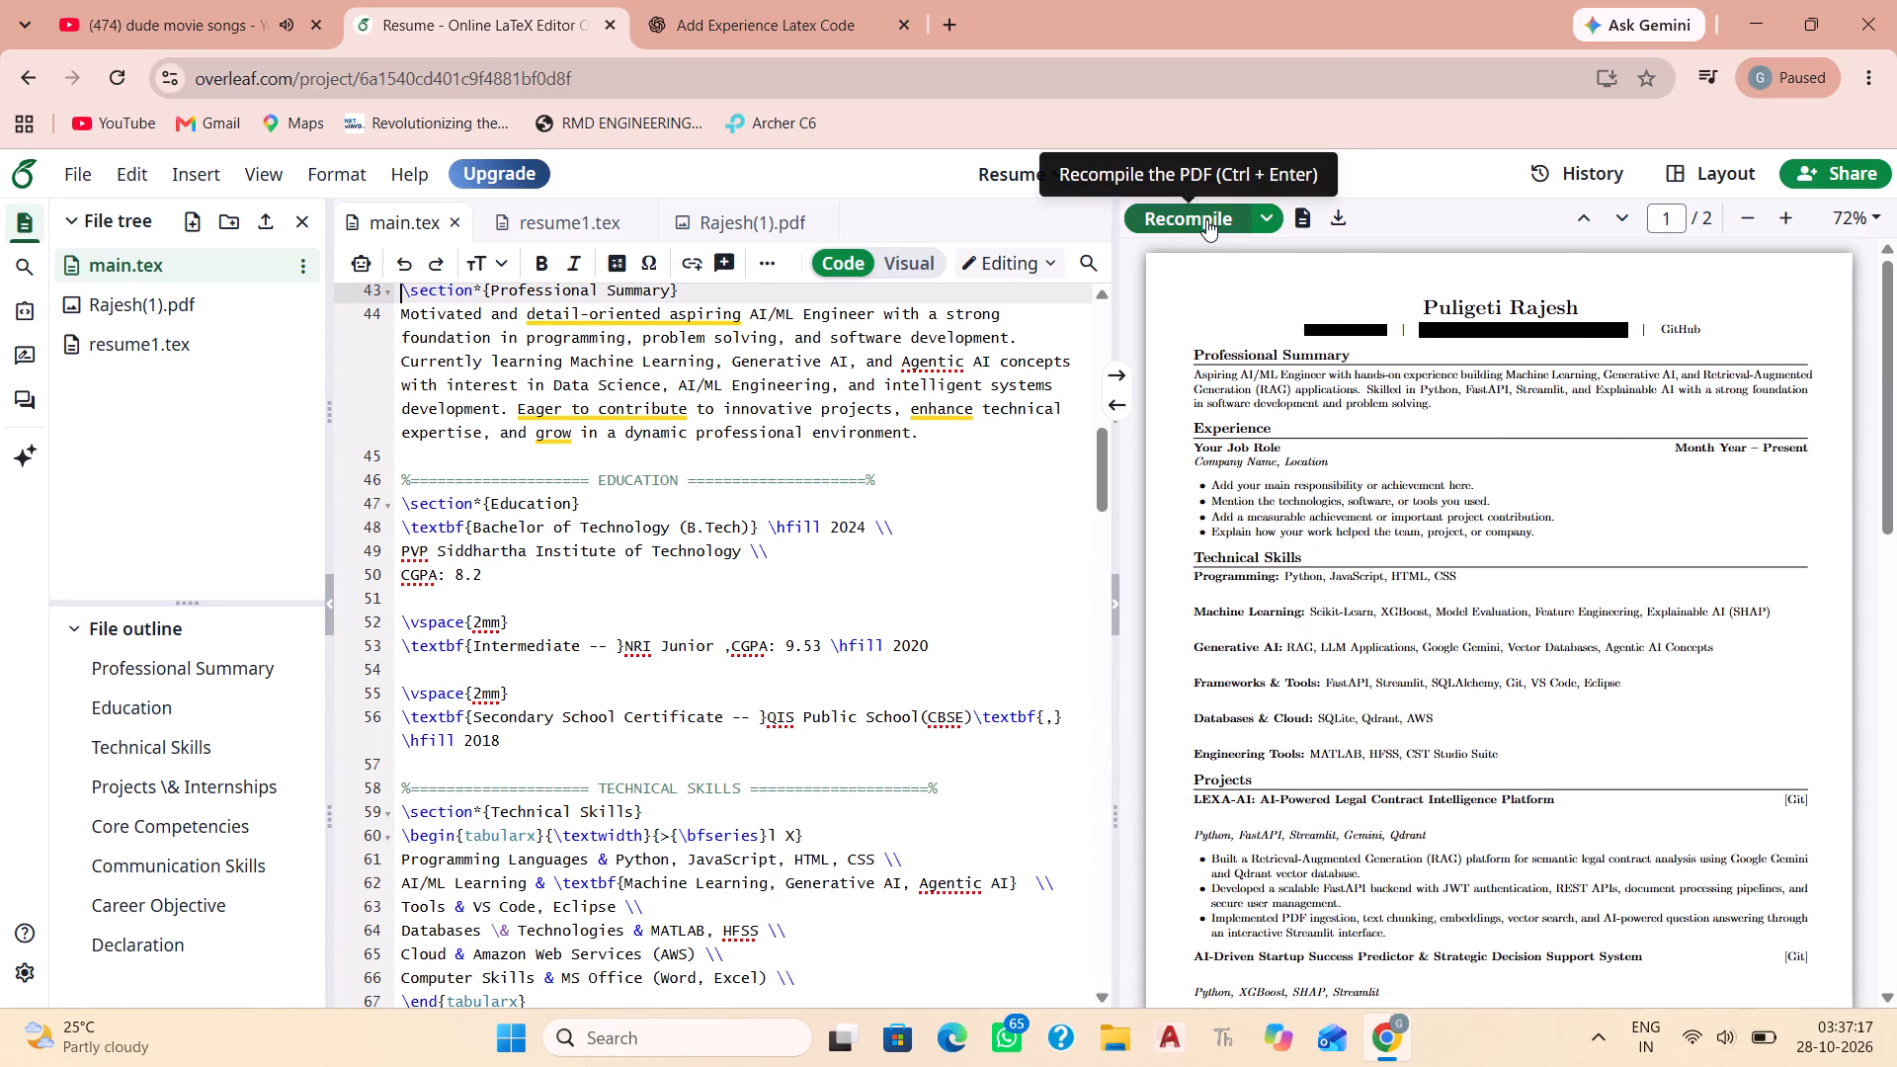
{"action": "left_click", "coordinate": [230, 344]}
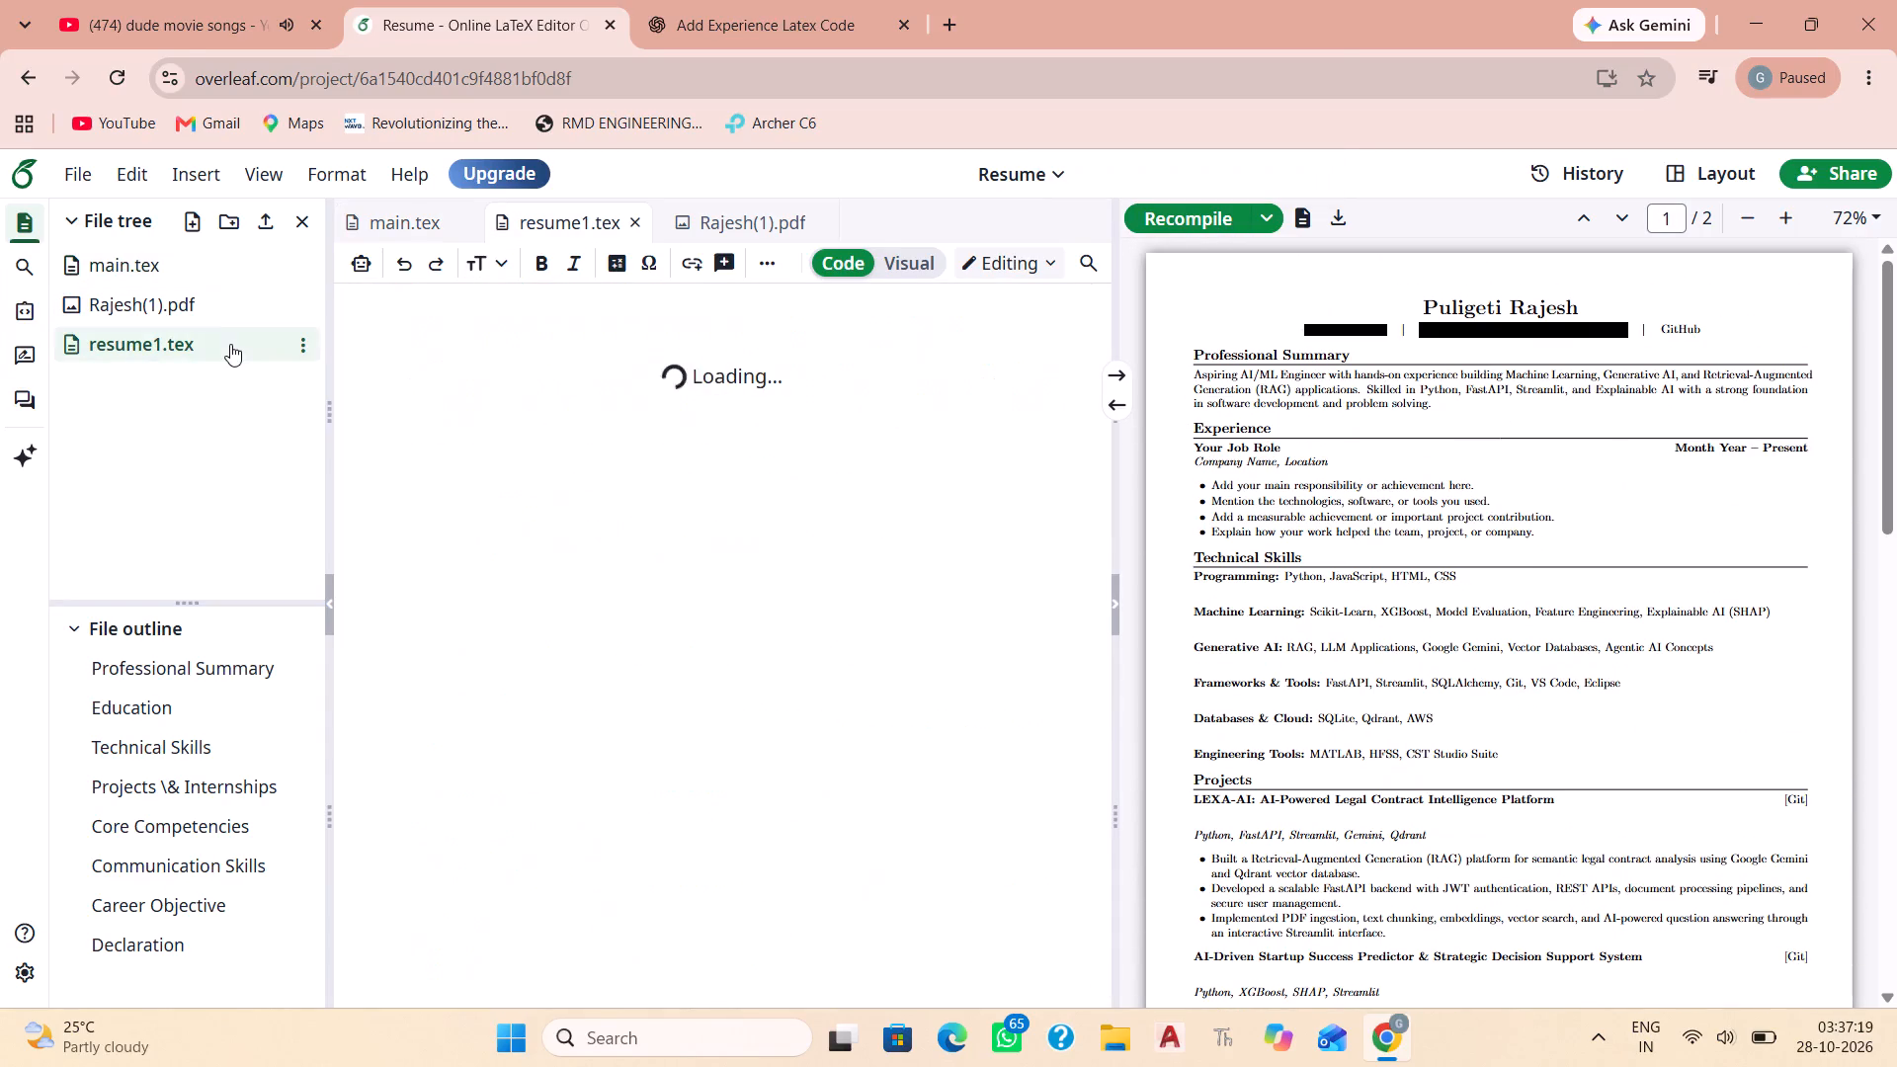
{"action": "left_click", "coordinate": [202, 274]}
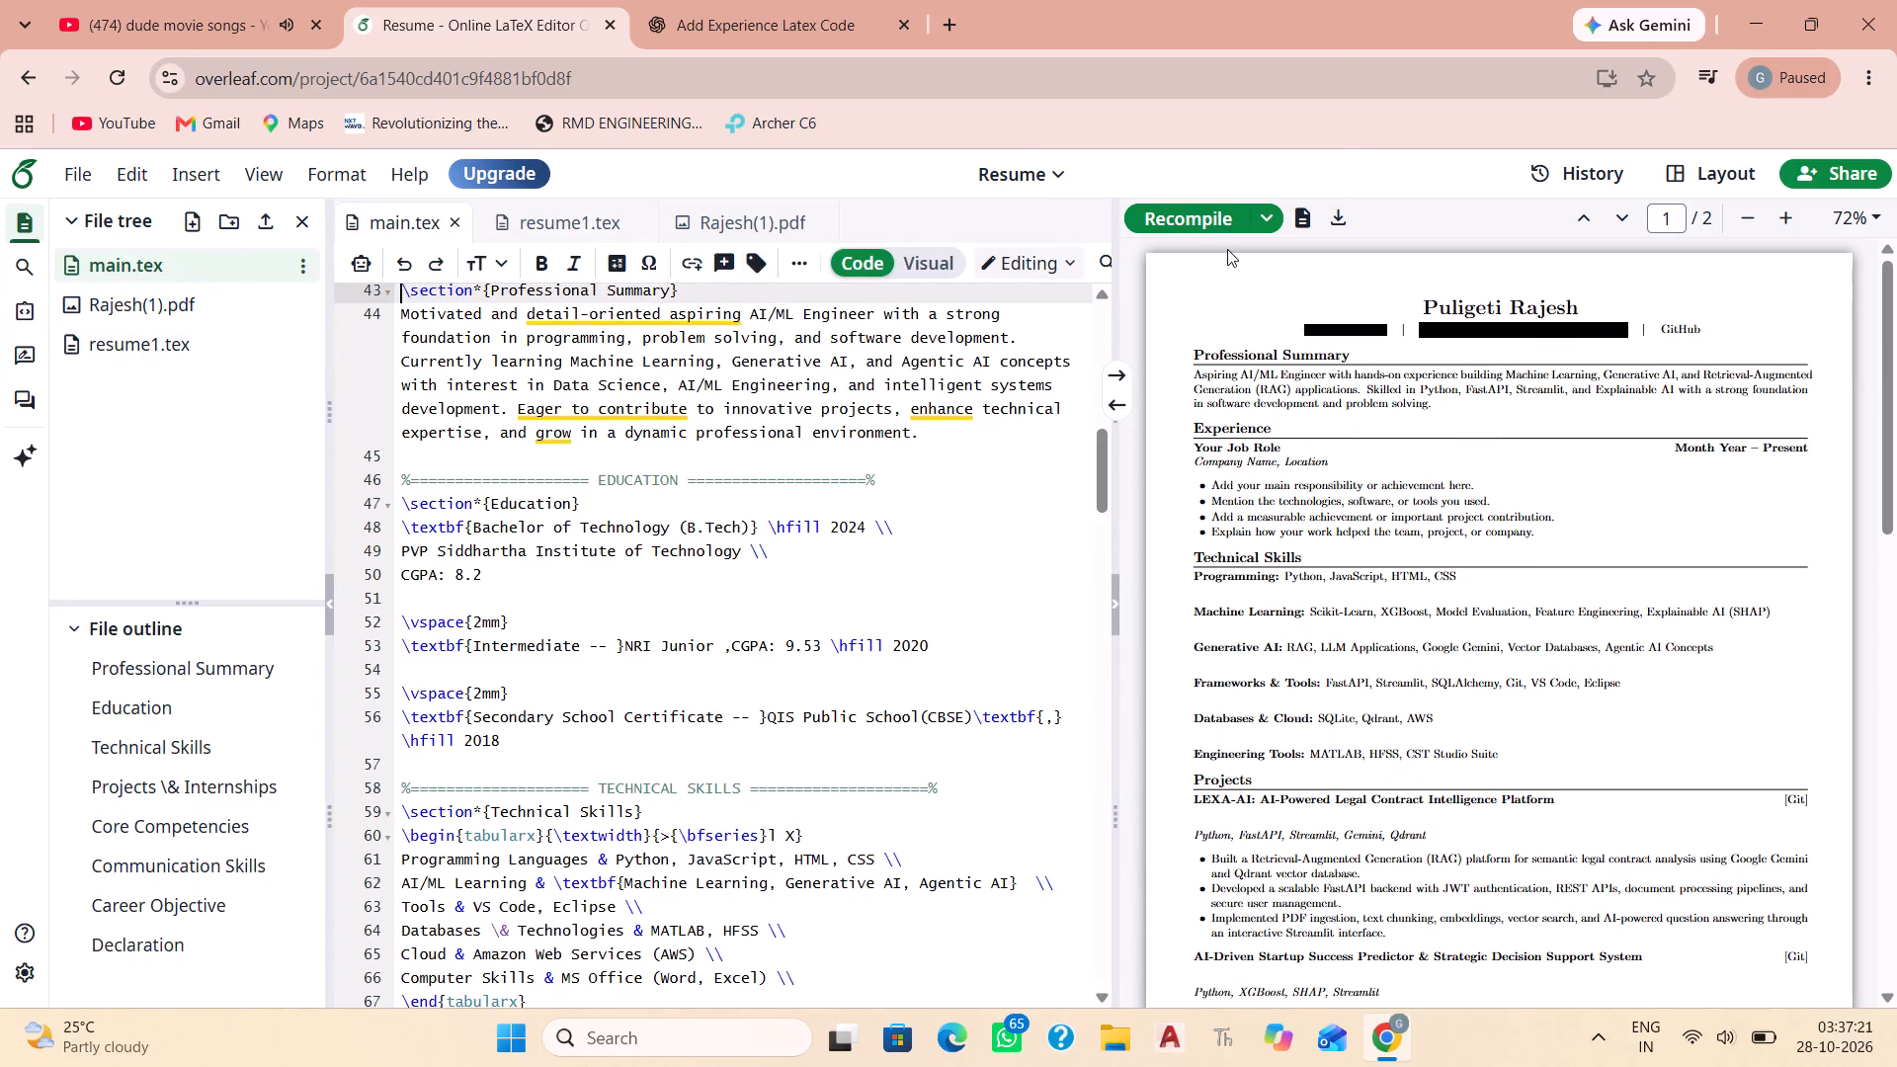
{"action": "left_click", "coordinate": [1197, 231]}
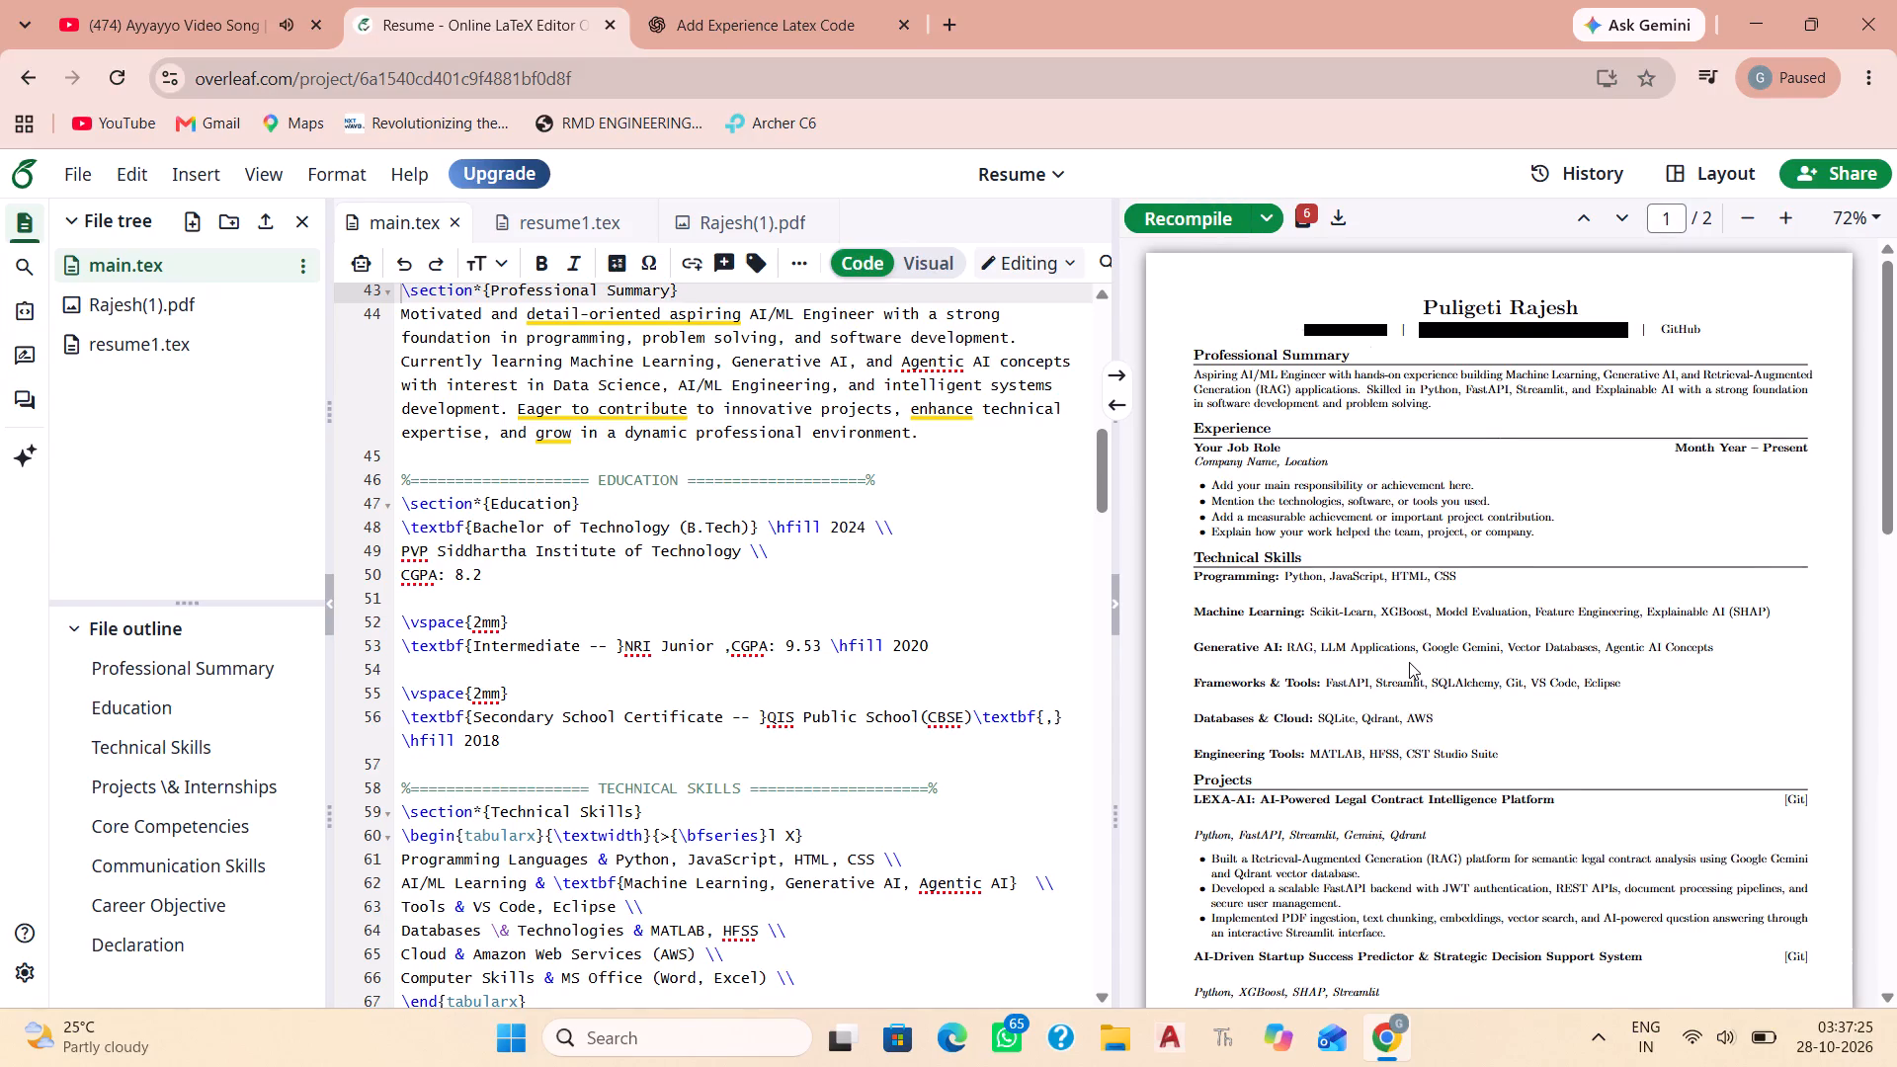
Examine both pages of the resume compiled from main.tex, from the Professional Summary through the Declaration.
{"action": "scroll", "coordinate": [1409, 662], "scroll_direction": "down", "scroll_amount": 5}
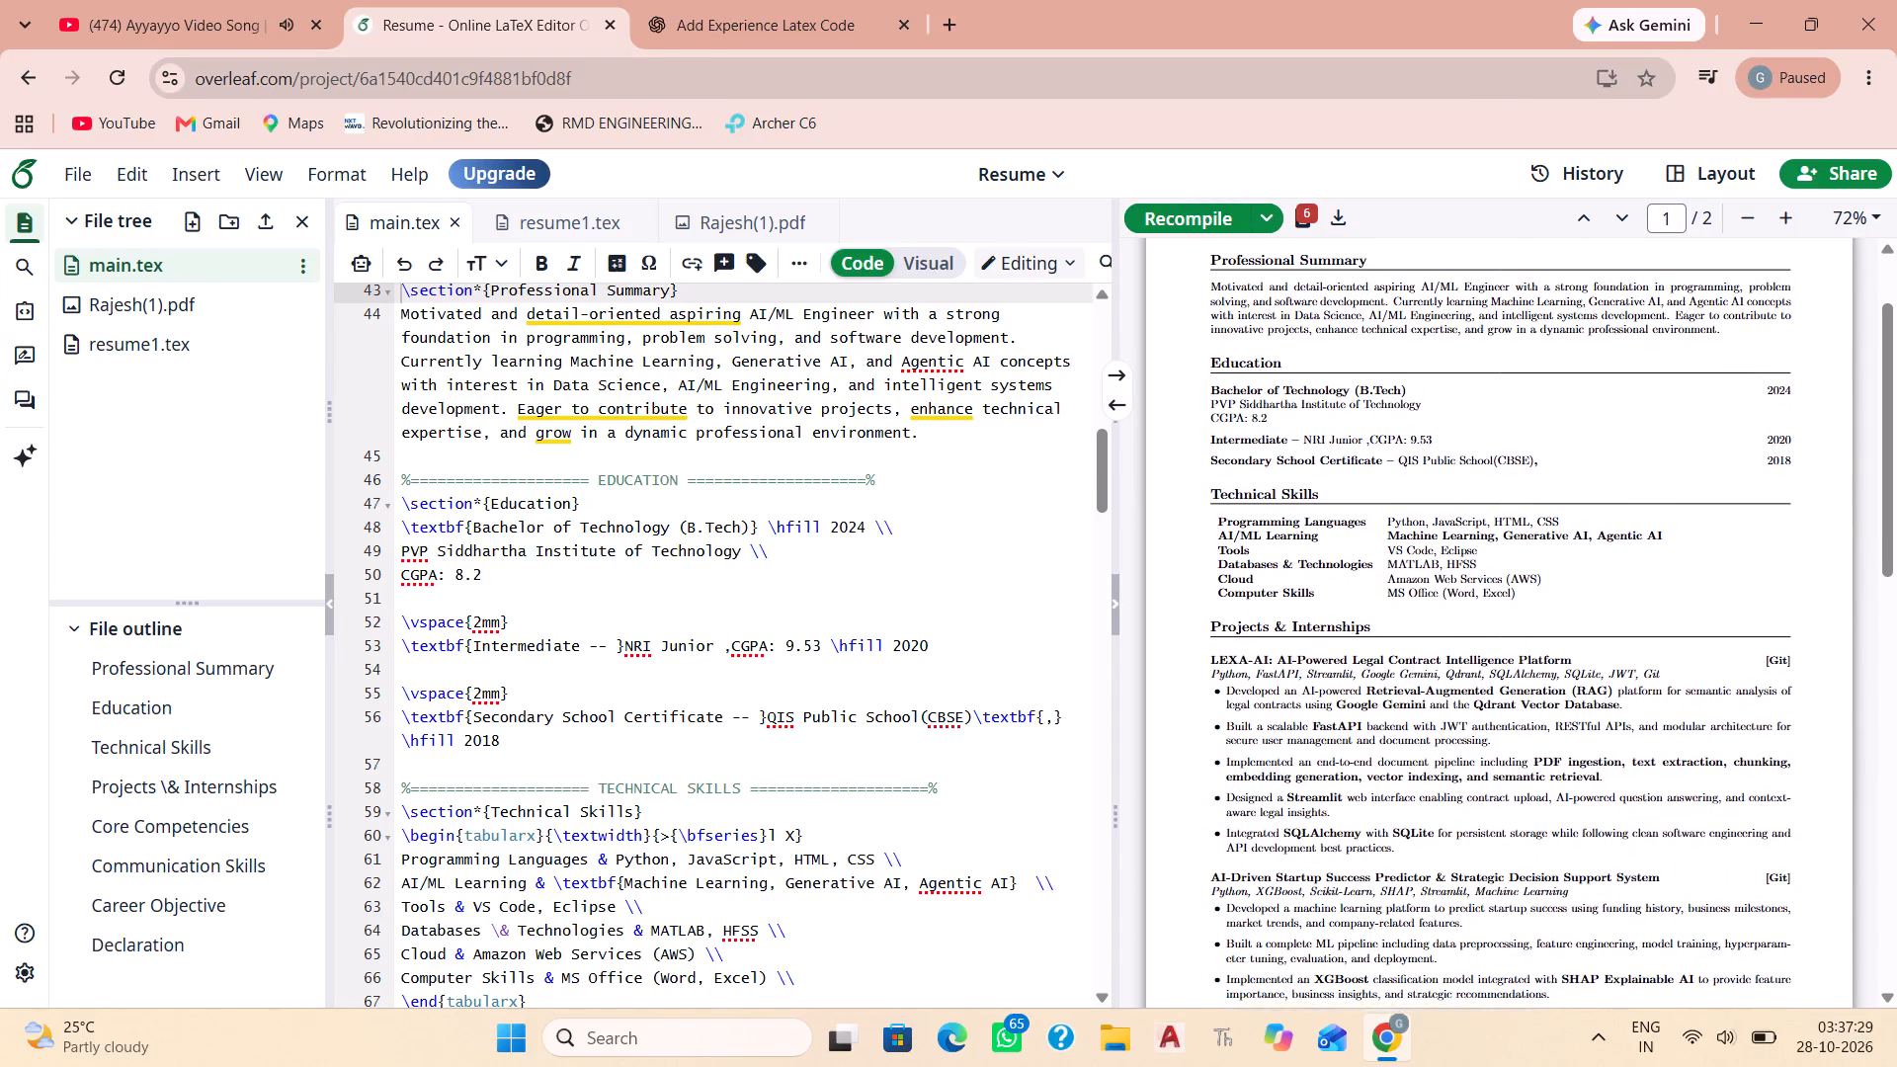
{"action": "scroll", "coordinate": [1409, 662], "scroll_direction": "down", "scroll_amount": 3}
{"action": "scroll", "coordinate": [1409, 662], "scroll_direction": "up", "scroll_amount": 1}
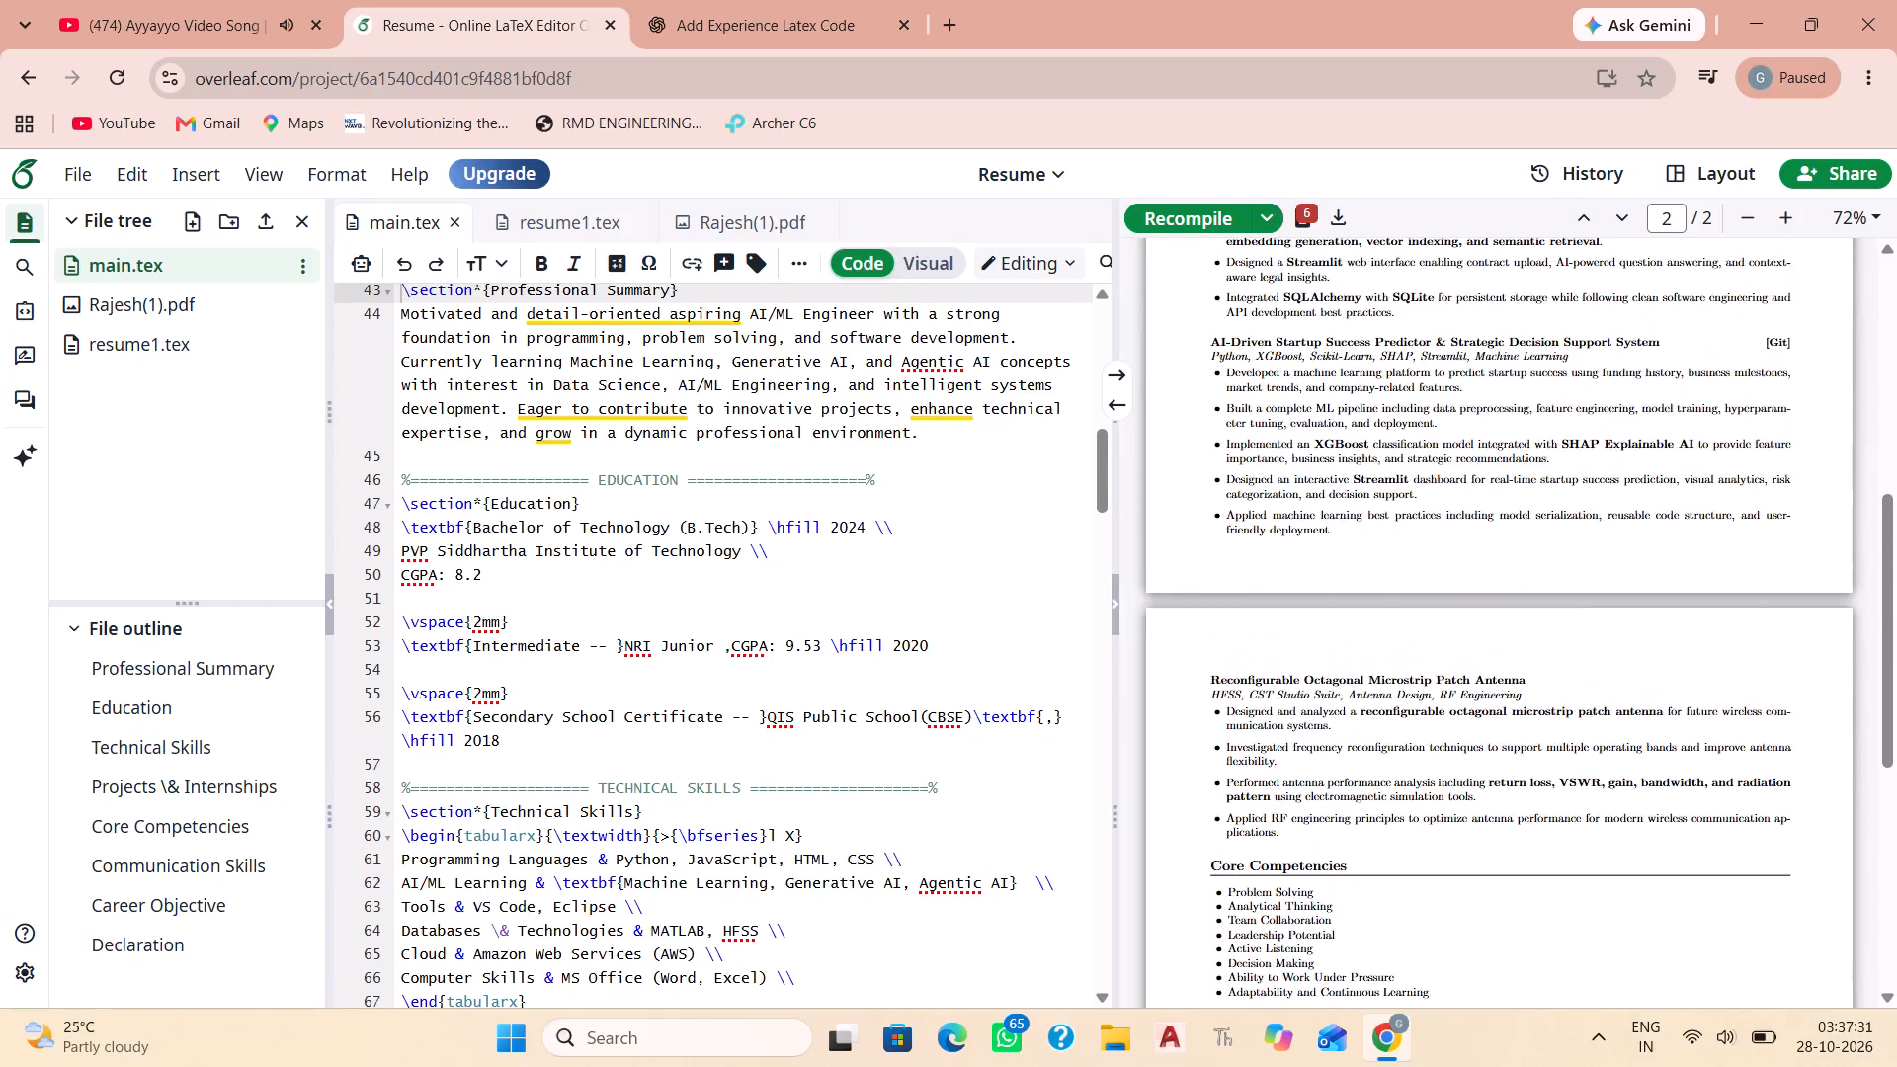
{"action": "scroll", "coordinate": [1409, 662], "scroll_direction": "up", "scroll_amount": 1}
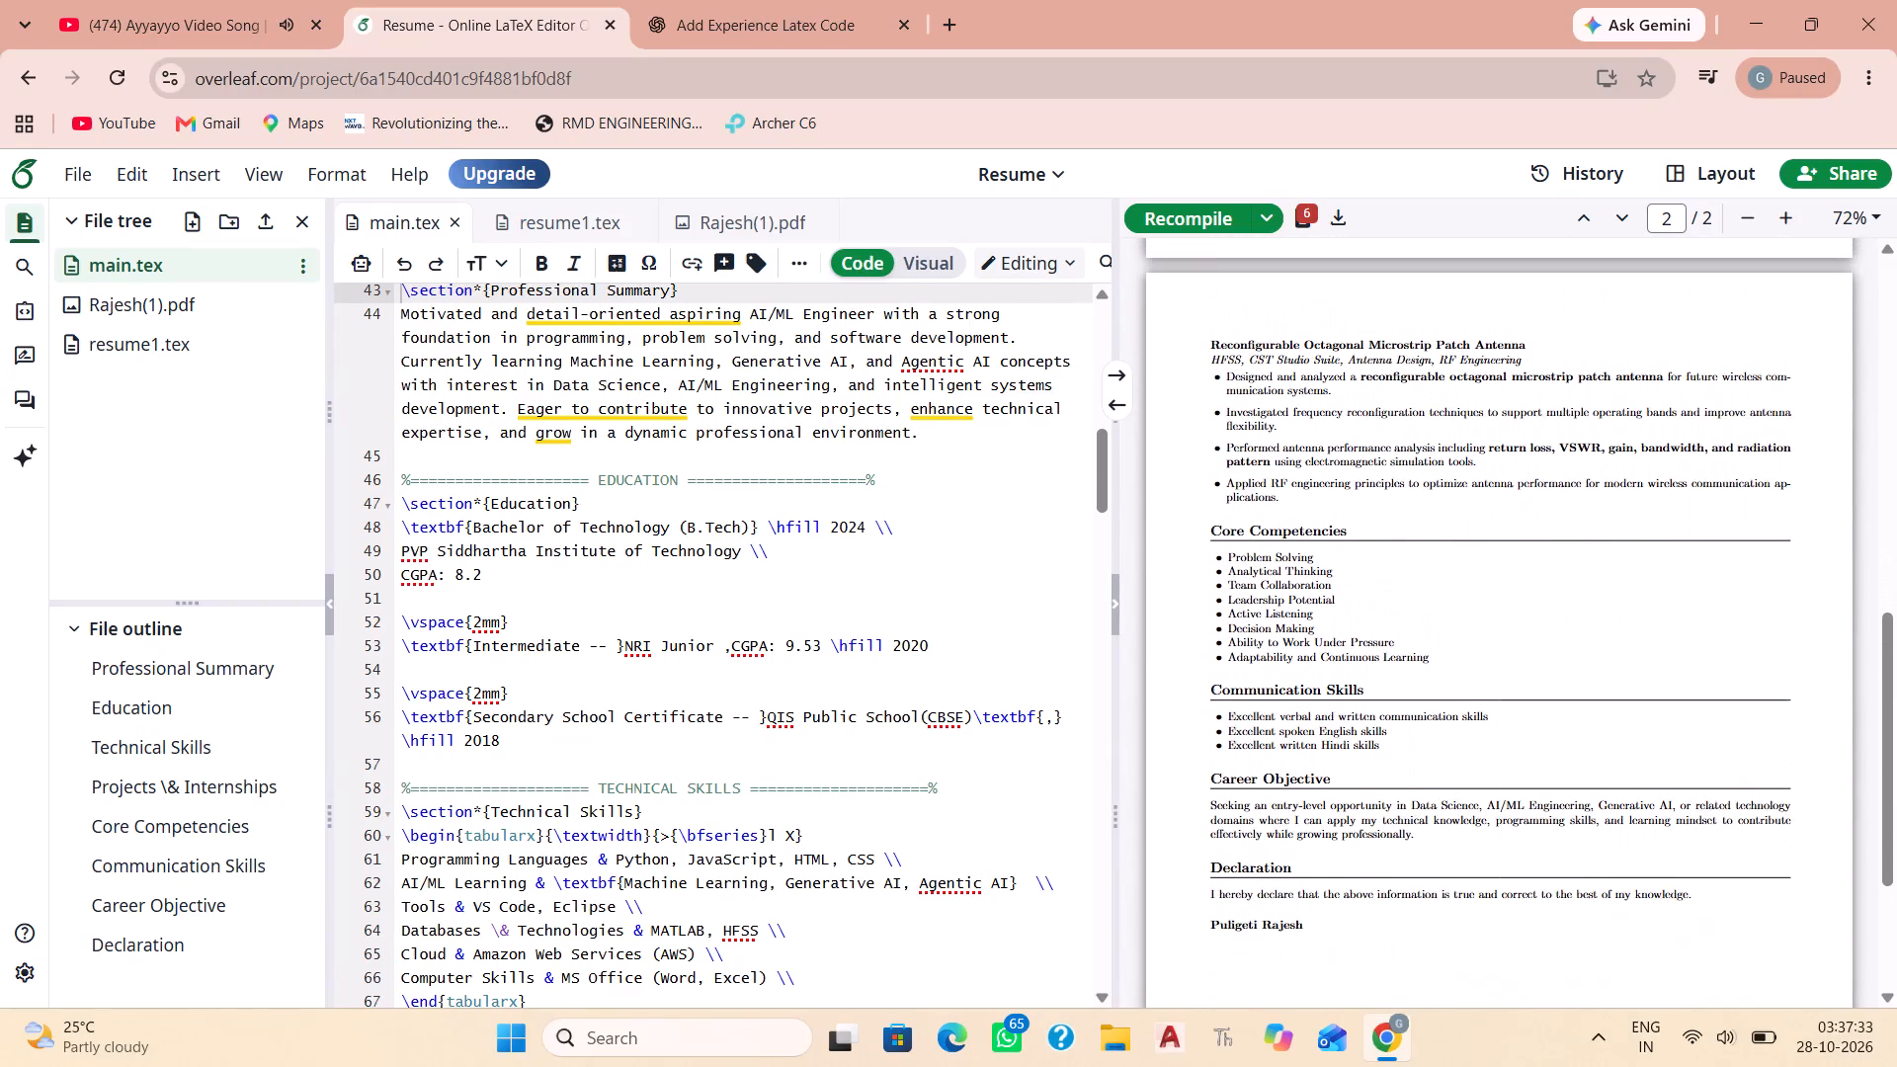
{"action": "scroll", "coordinate": [1409, 662], "scroll_direction": "up", "scroll_amount": 1}
{"action": "scroll", "coordinate": [1409, 662], "scroll_direction": "down", "scroll_amount": 1}
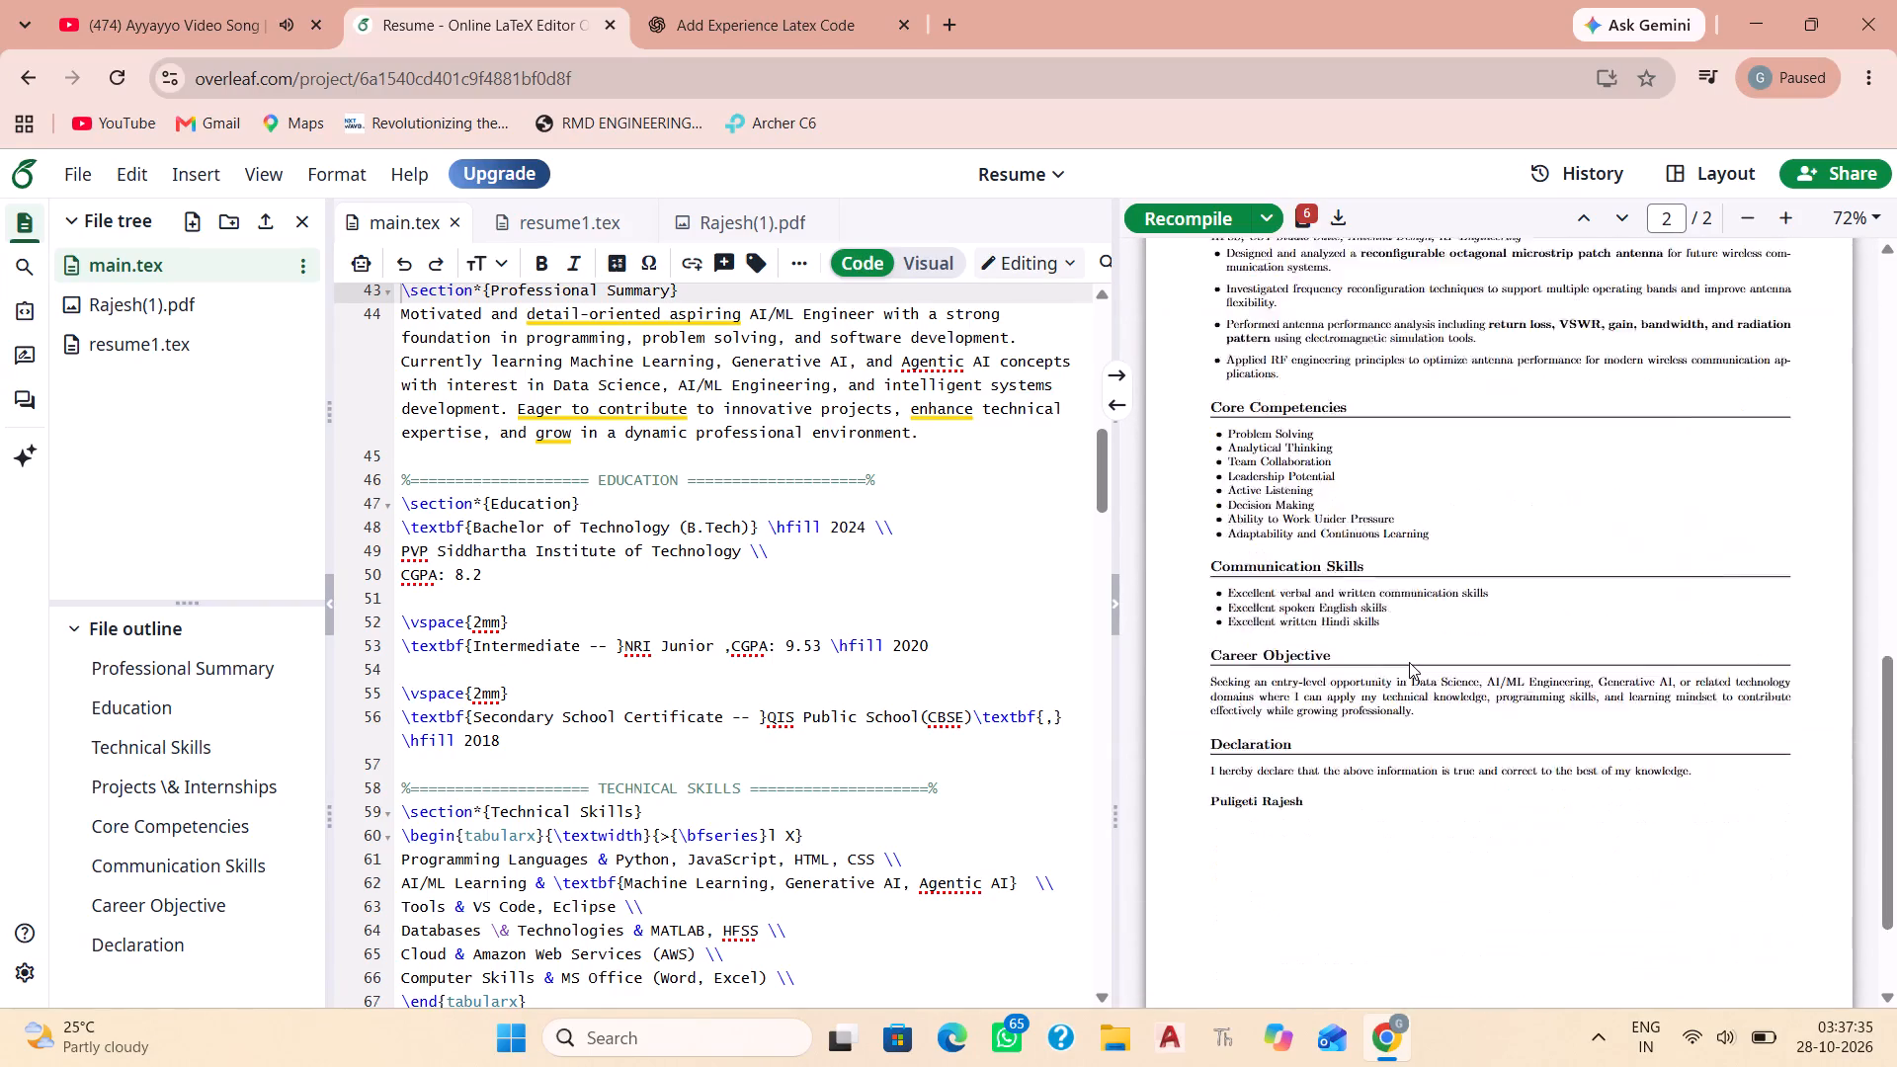
{"action": "scroll", "coordinate": [1409, 662], "scroll_direction": "down", "scroll_amount": 1}
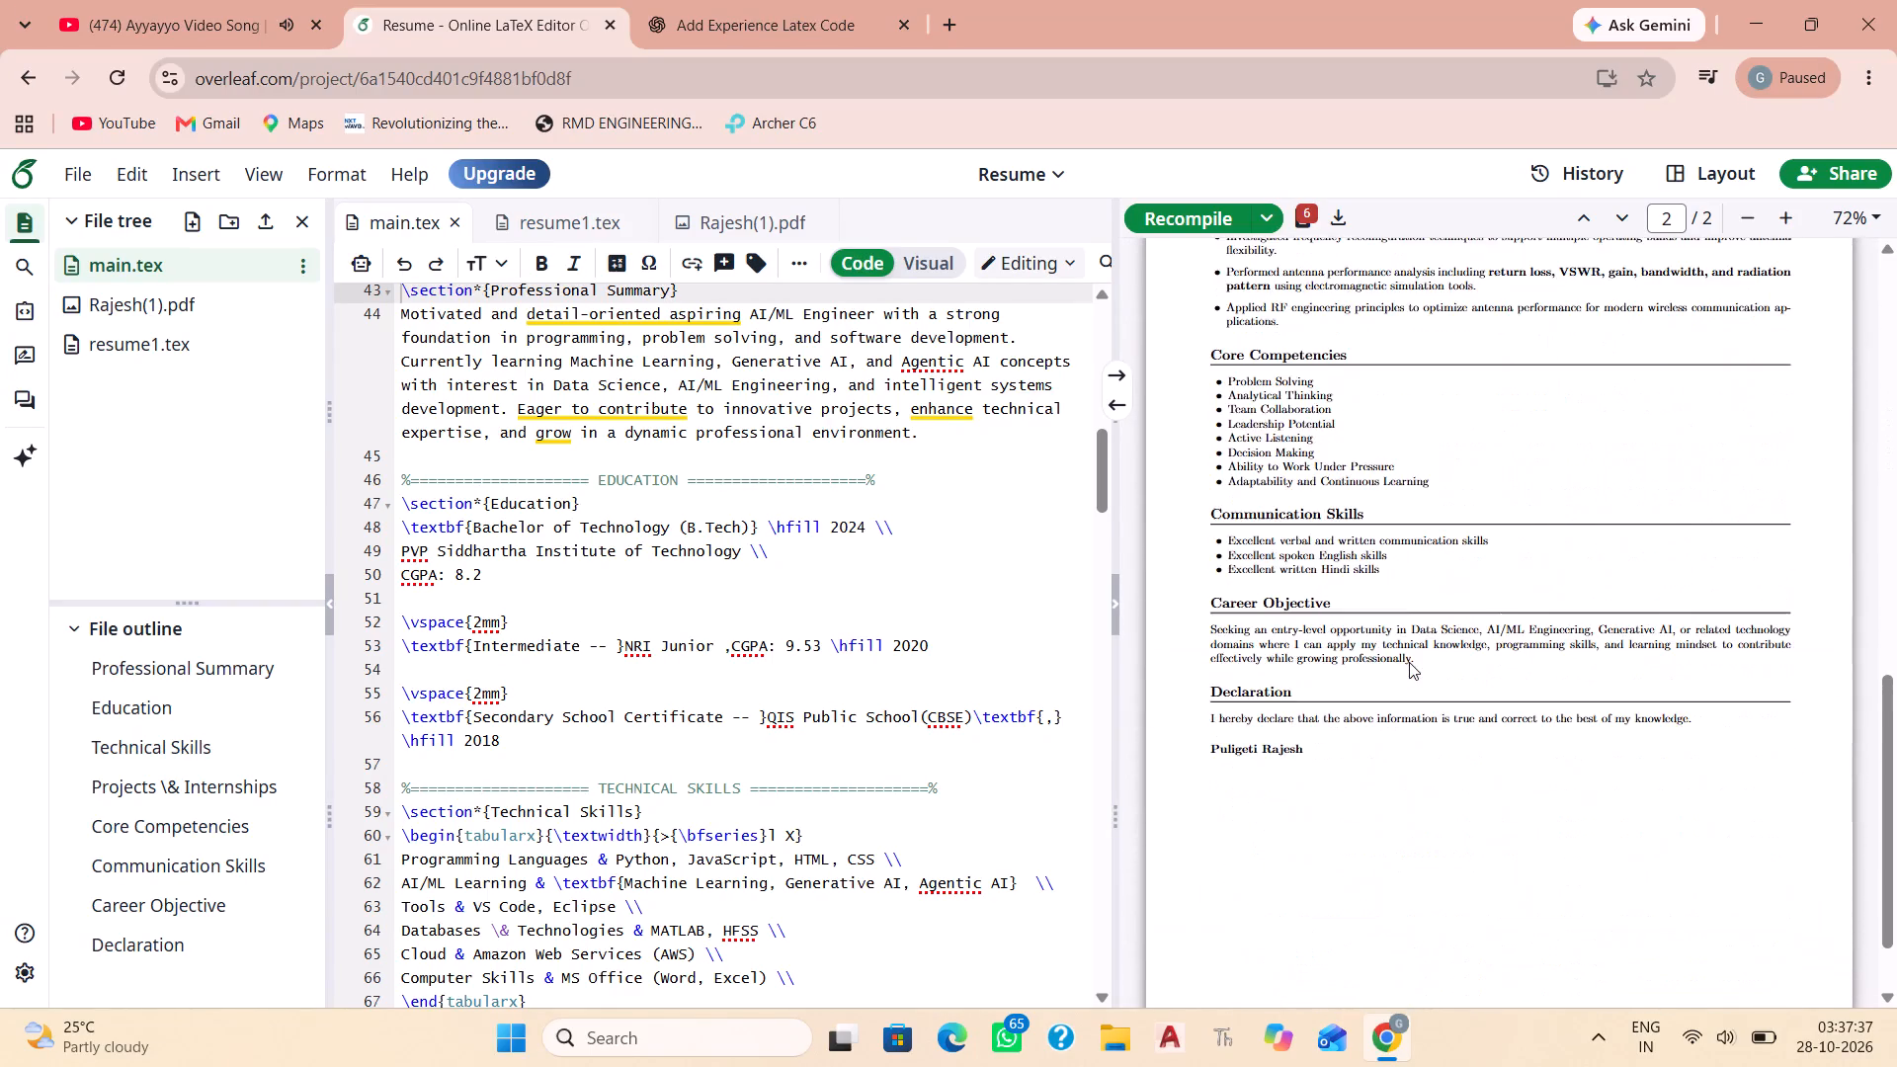
{"action": "scroll", "coordinate": [1409, 662], "scroll_direction": "down", "scroll_amount": 1}
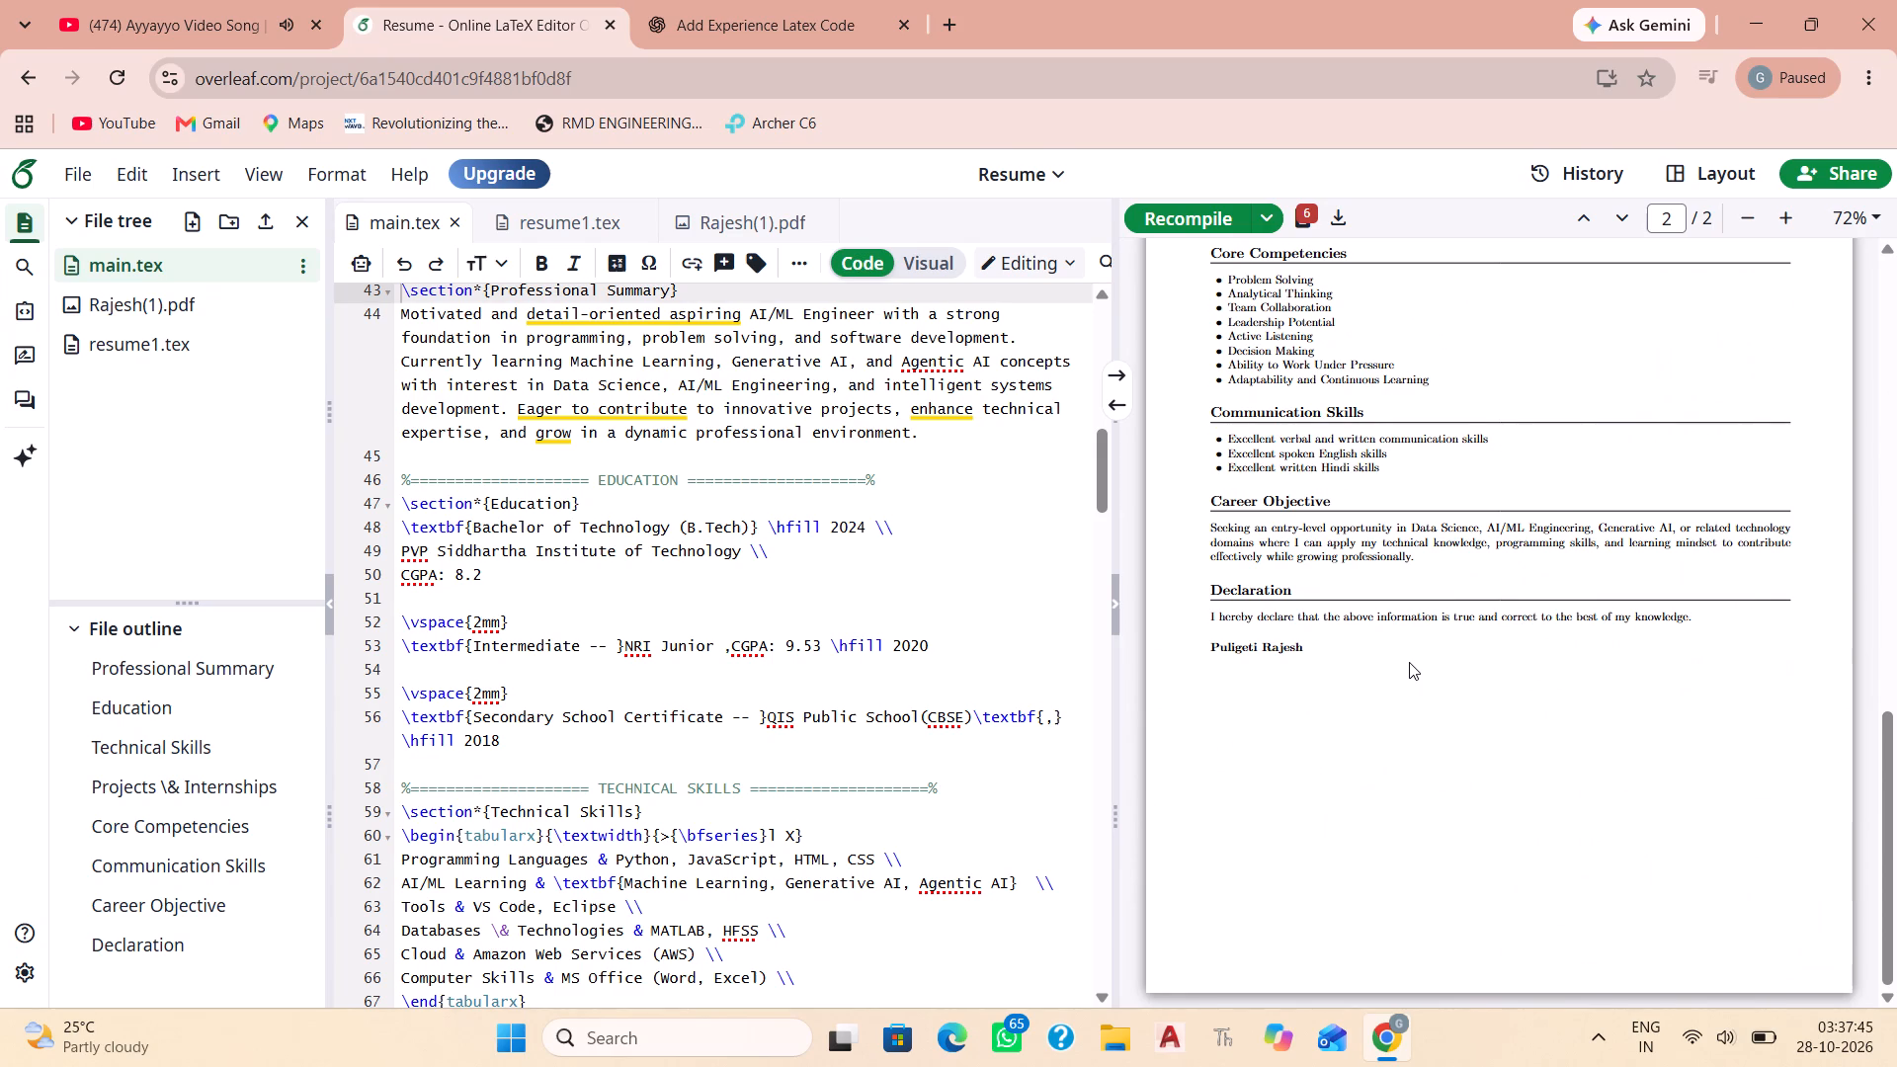
{"action": "scroll", "coordinate": [1409, 662], "scroll_direction": "up", "scroll_amount": 3}
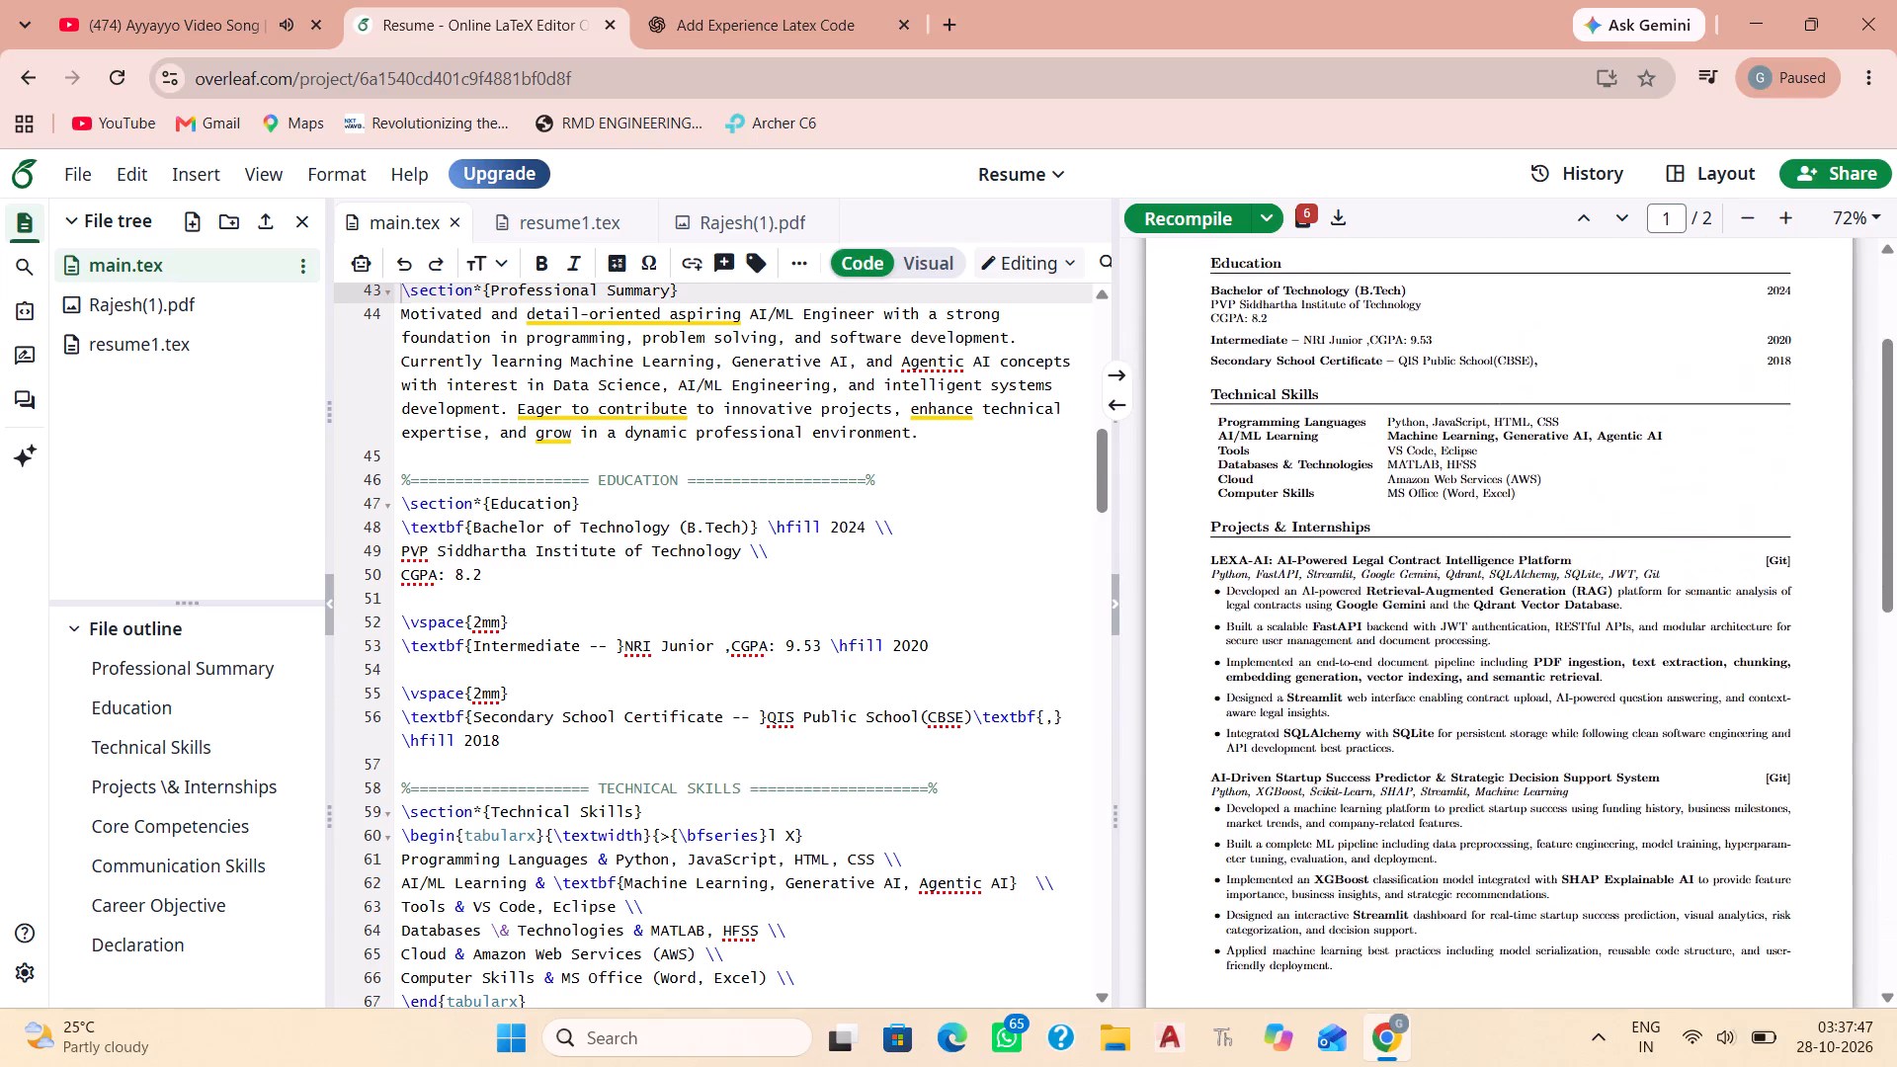
Close main.tex and Rajesh(1).pdf, undoing and redoing the last edit in resume1.tex in between, leaving only resume1.tex open.
{"action": "scroll", "coordinate": [1409, 662], "scroll_direction": "up", "scroll_amount": 1}
{"action": "left_click", "coordinate": [456, 222]}
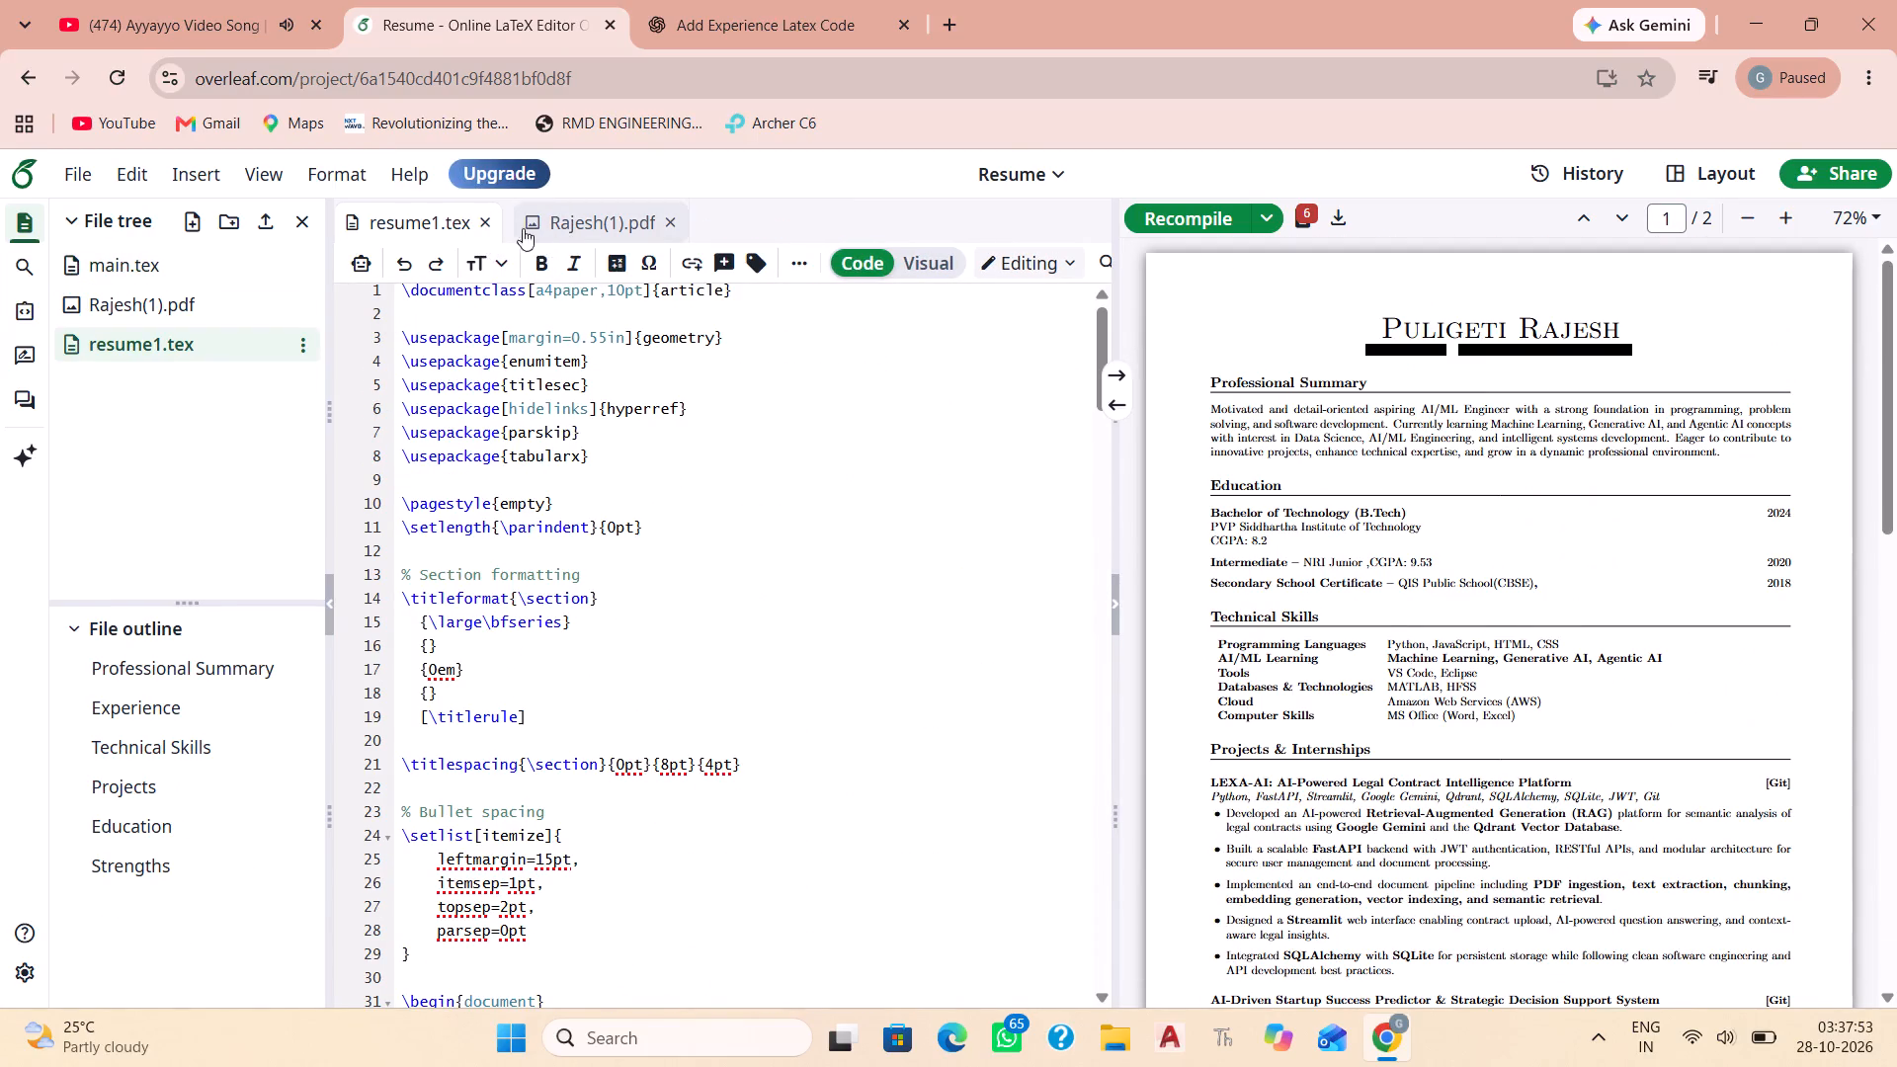
{"action": "left_click", "coordinate": [410, 262]}
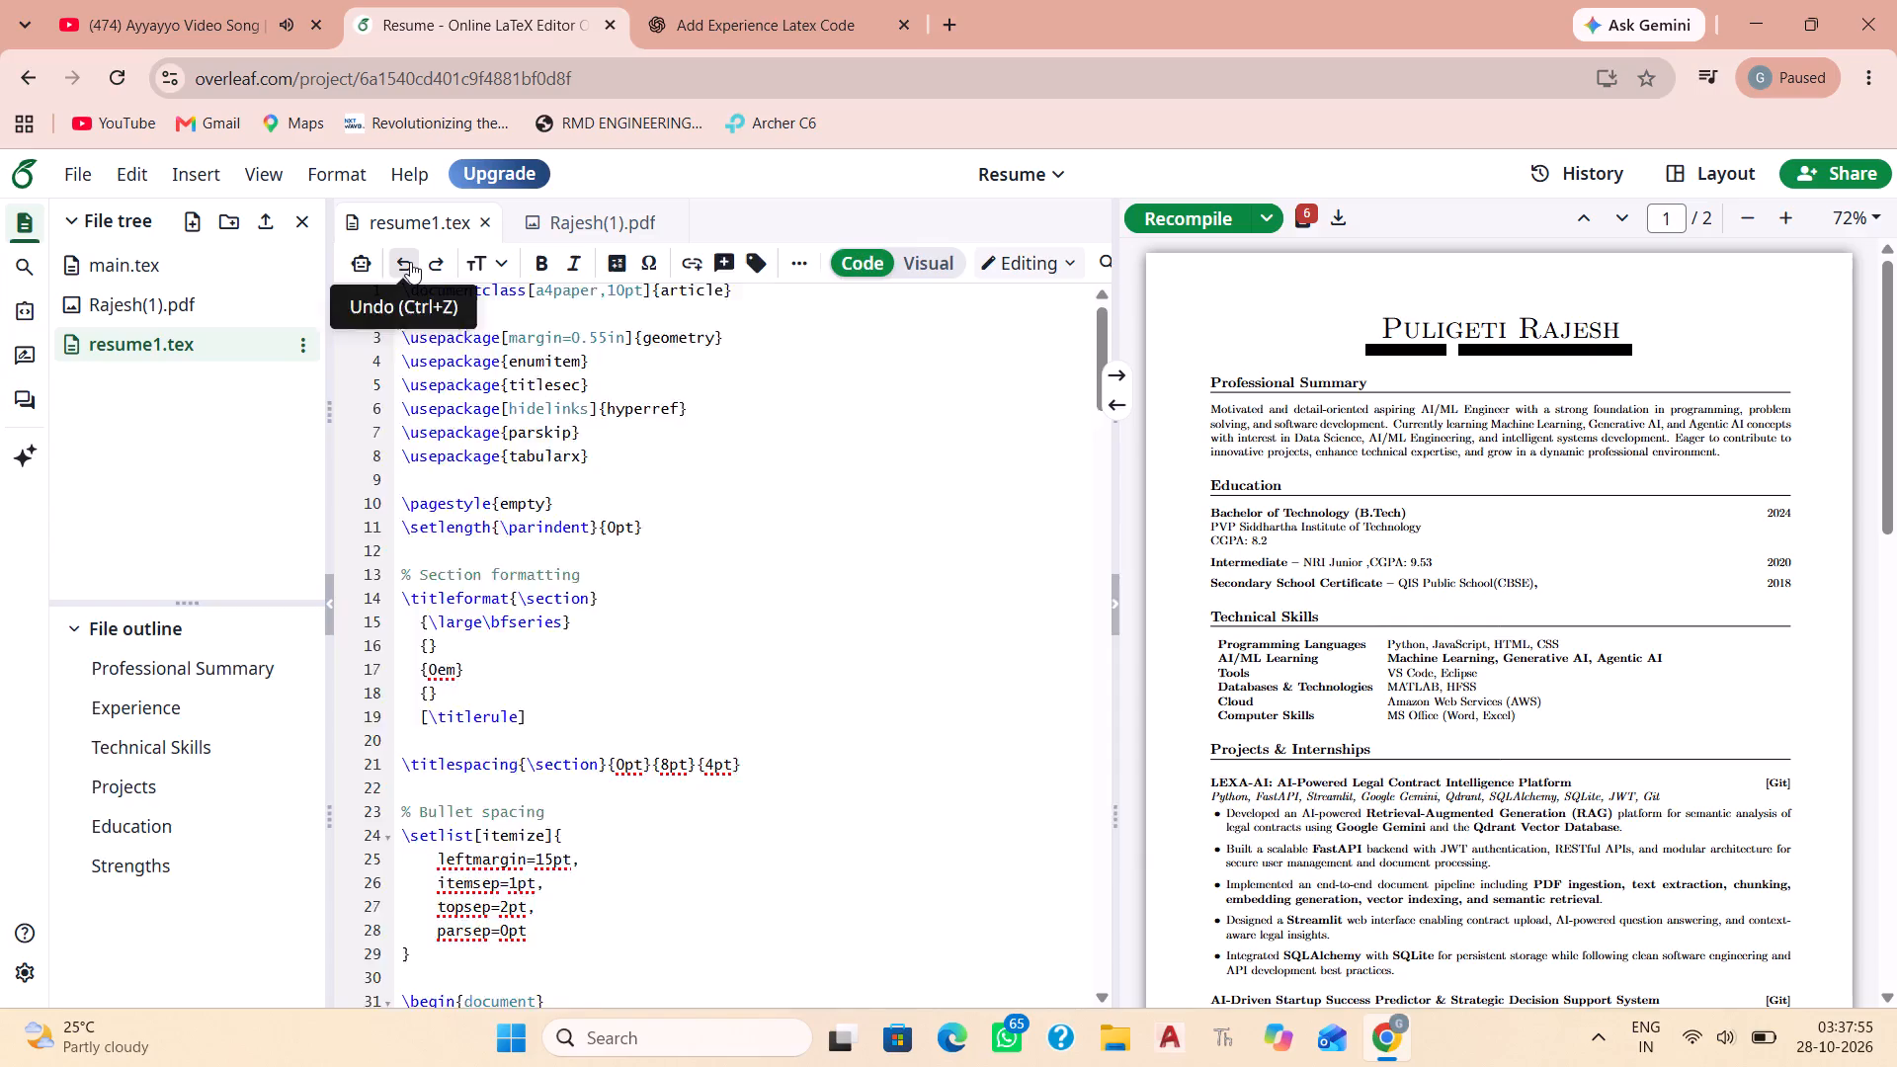
{"action": "left_click", "coordinate": [430, 267]}
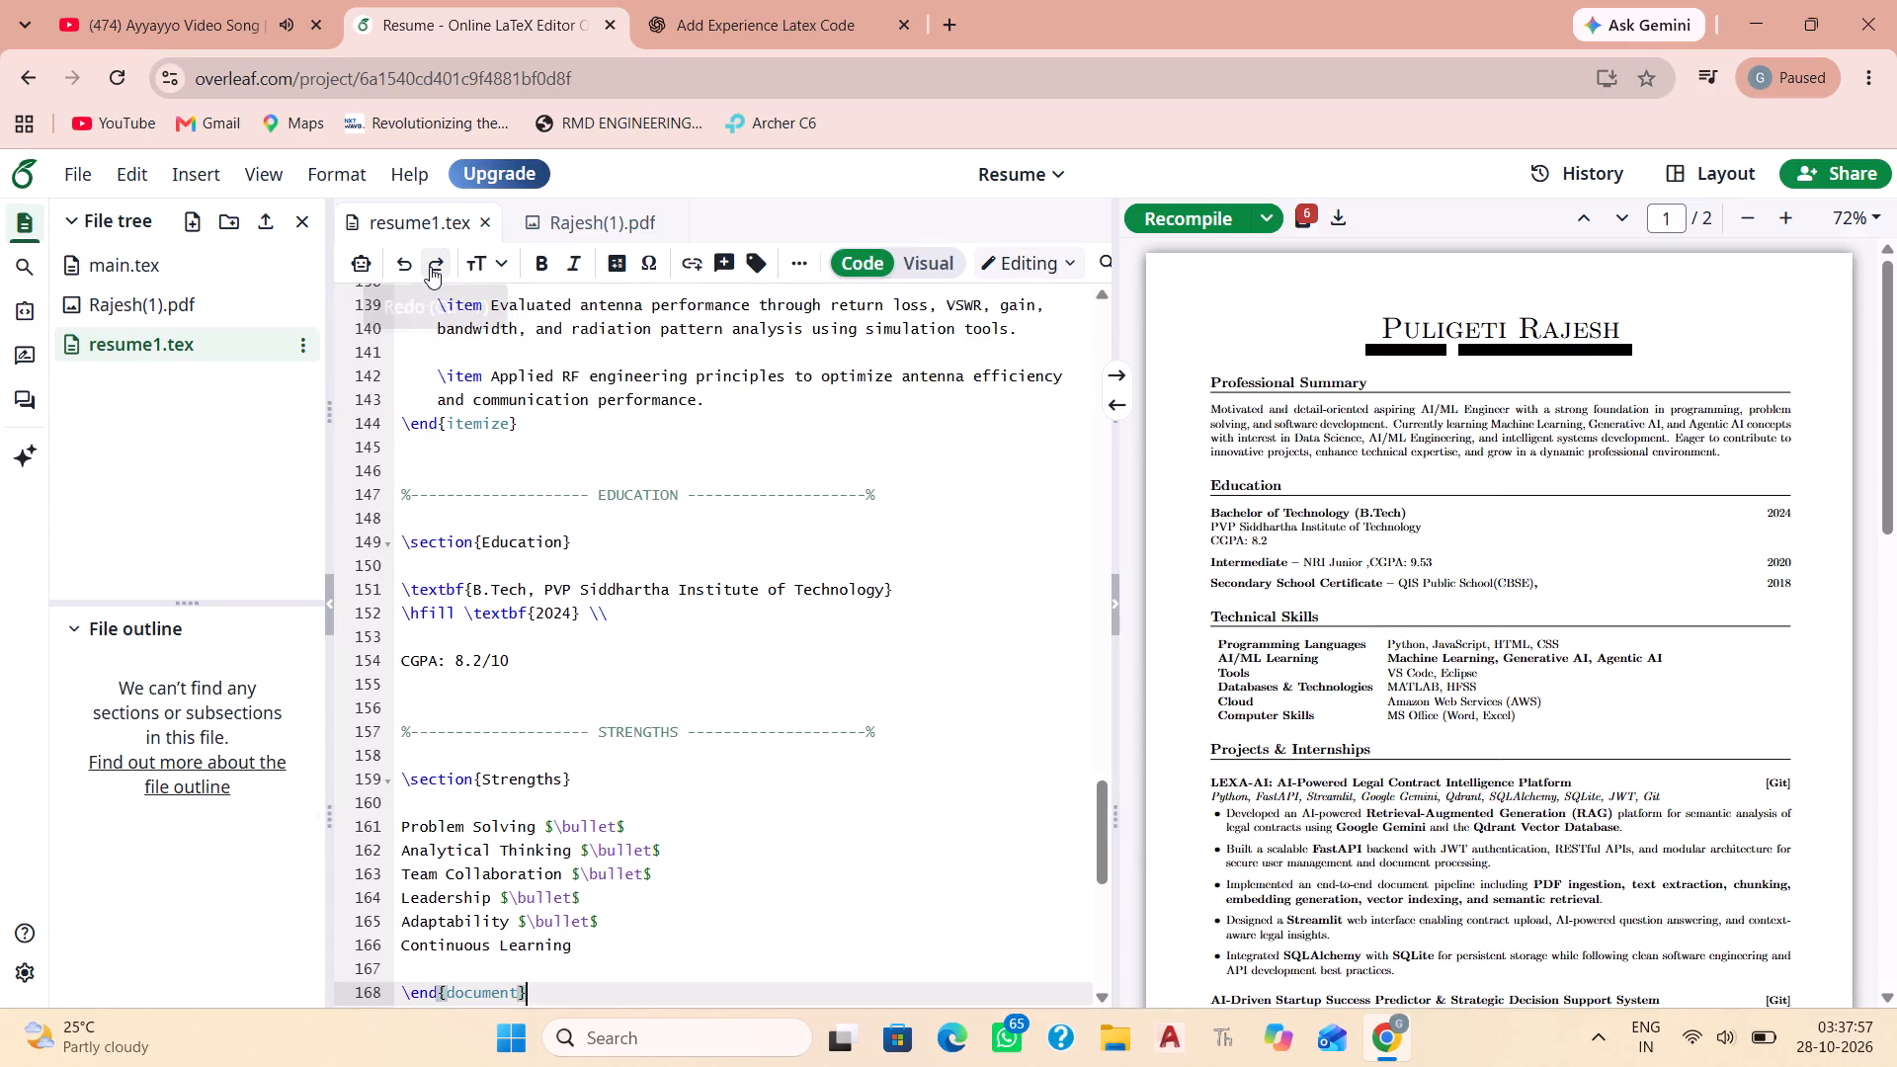
{"action": "left_click", "coordinate": [590, 218]}
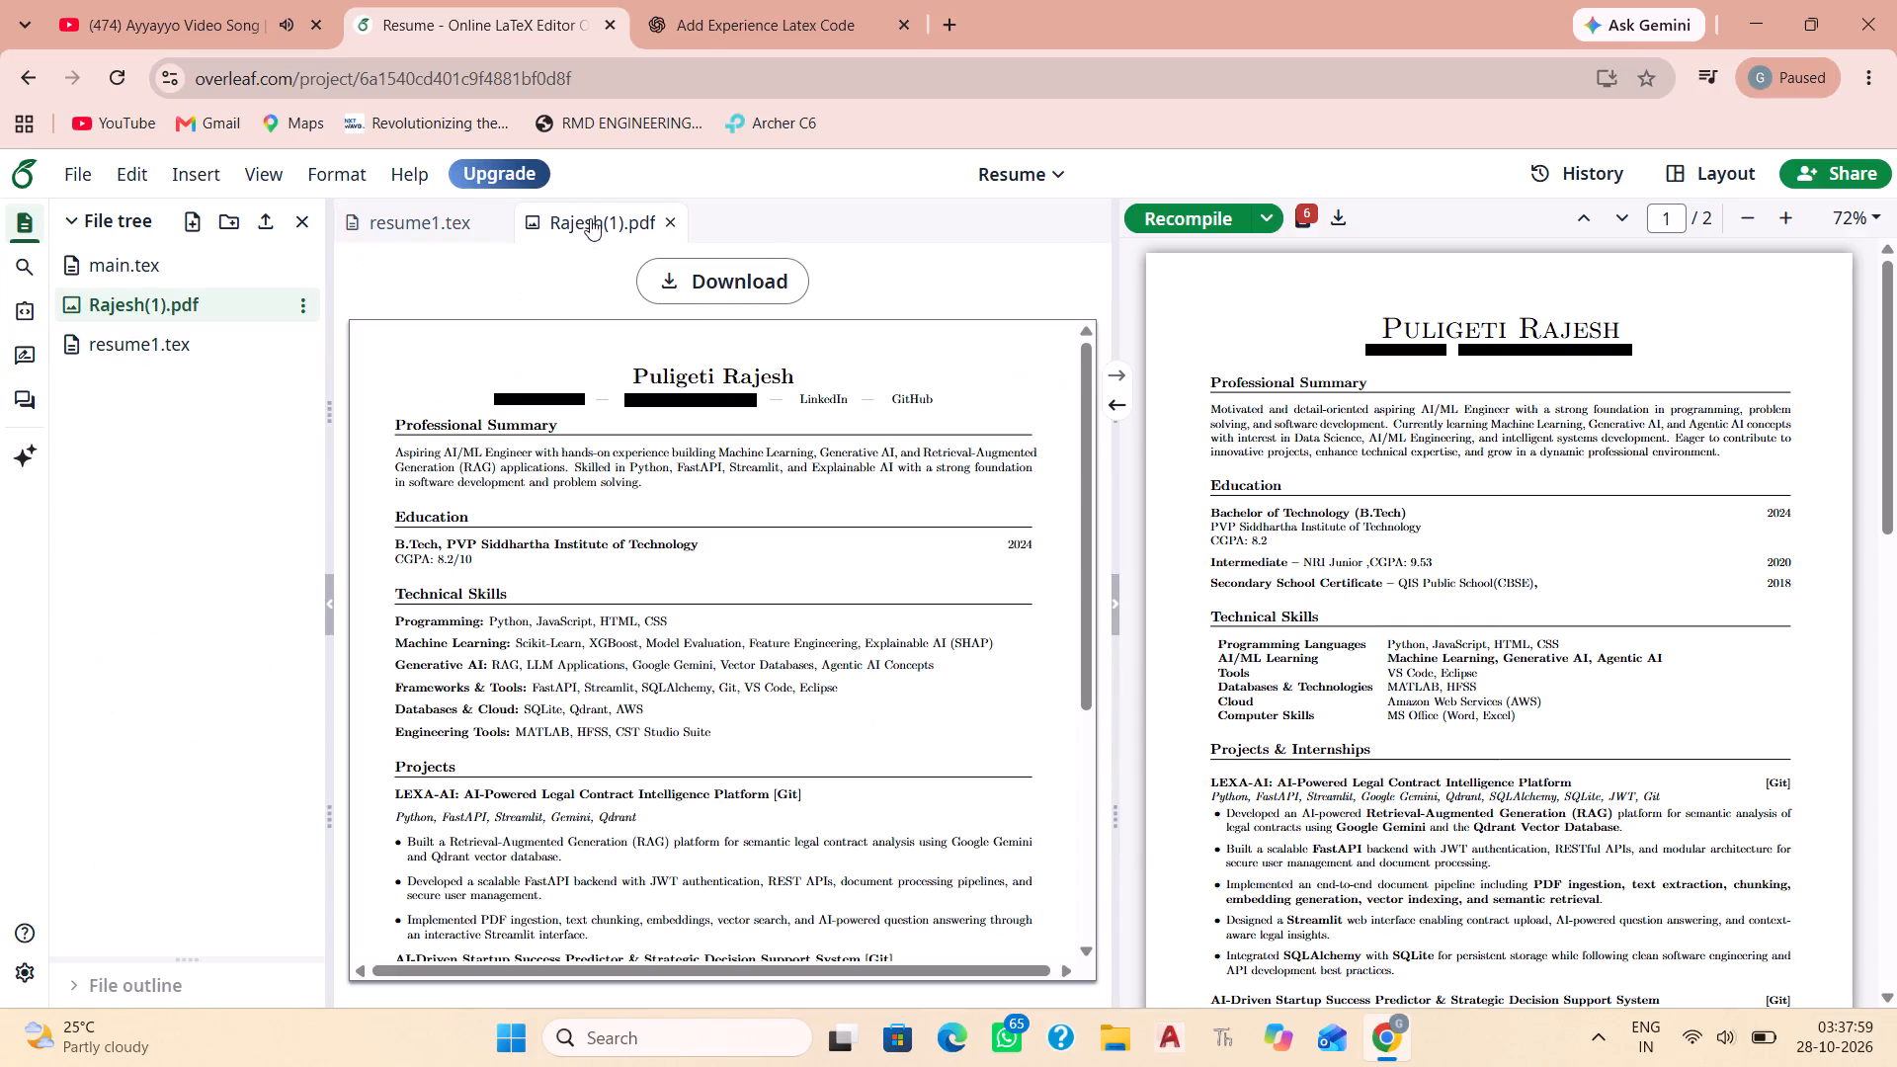
{"action": "left_click", "coordinate": [664, 220]}
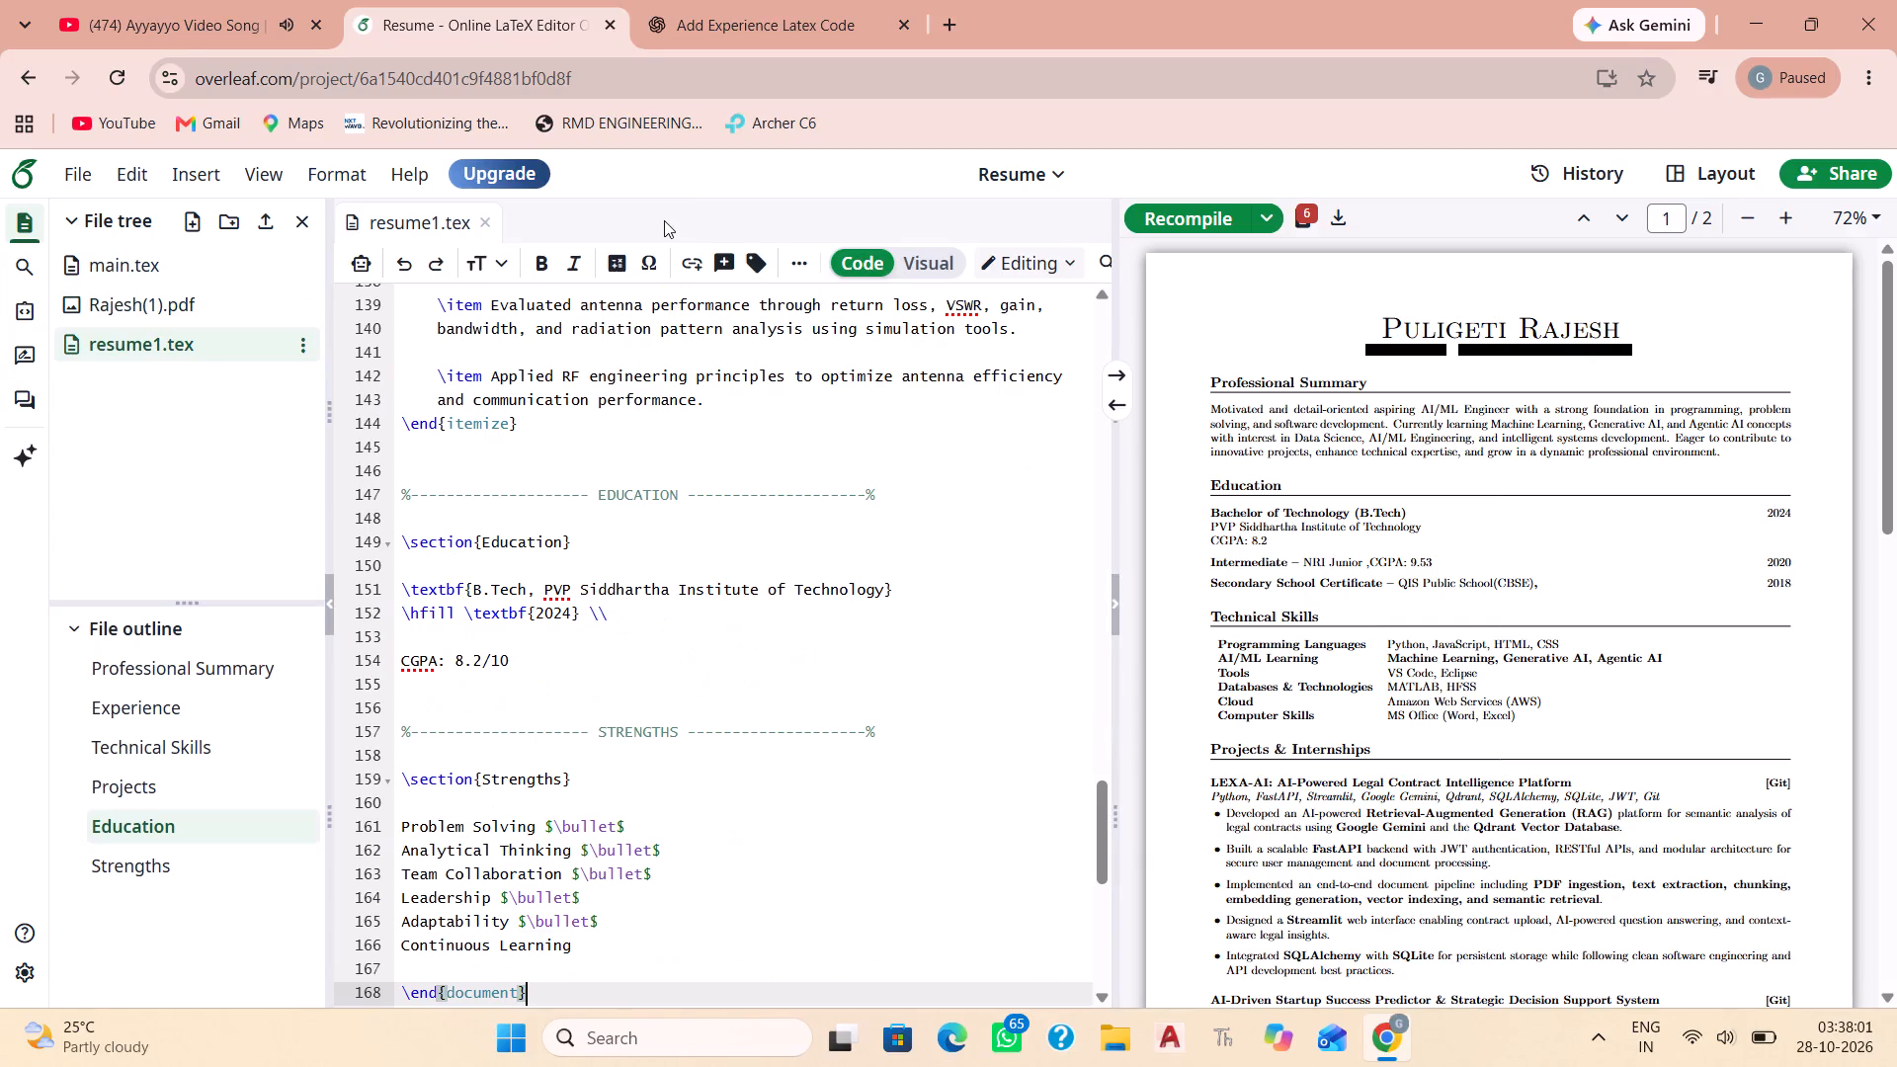
Look back through the resume1.tex code from the Strengths section up to the document preamble.
{"action": "scroll", "coordinate": [490, 424], "scroll_direction": "up", "scroll_amount": 1}
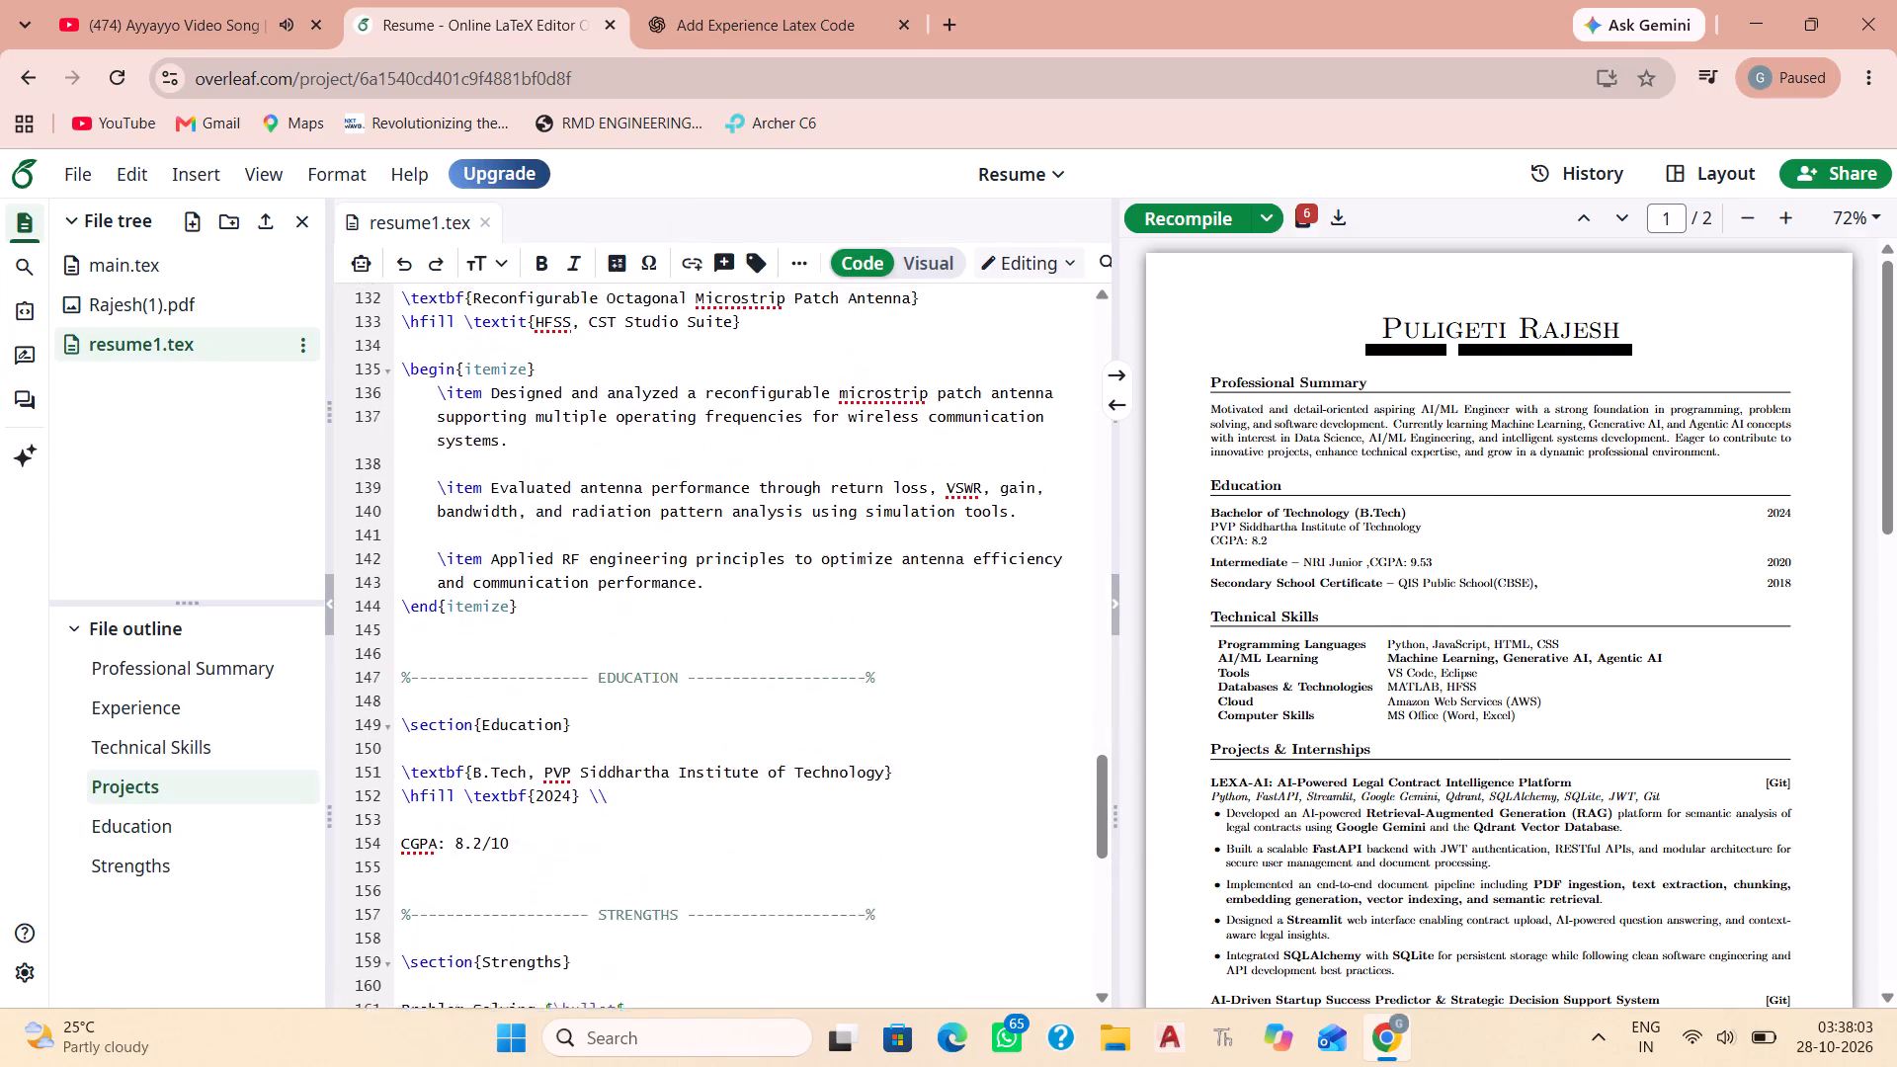
{"action": "scroll", "coordinate": [490, 424], "scroll_direction": "up", "scroll_amount": 6}
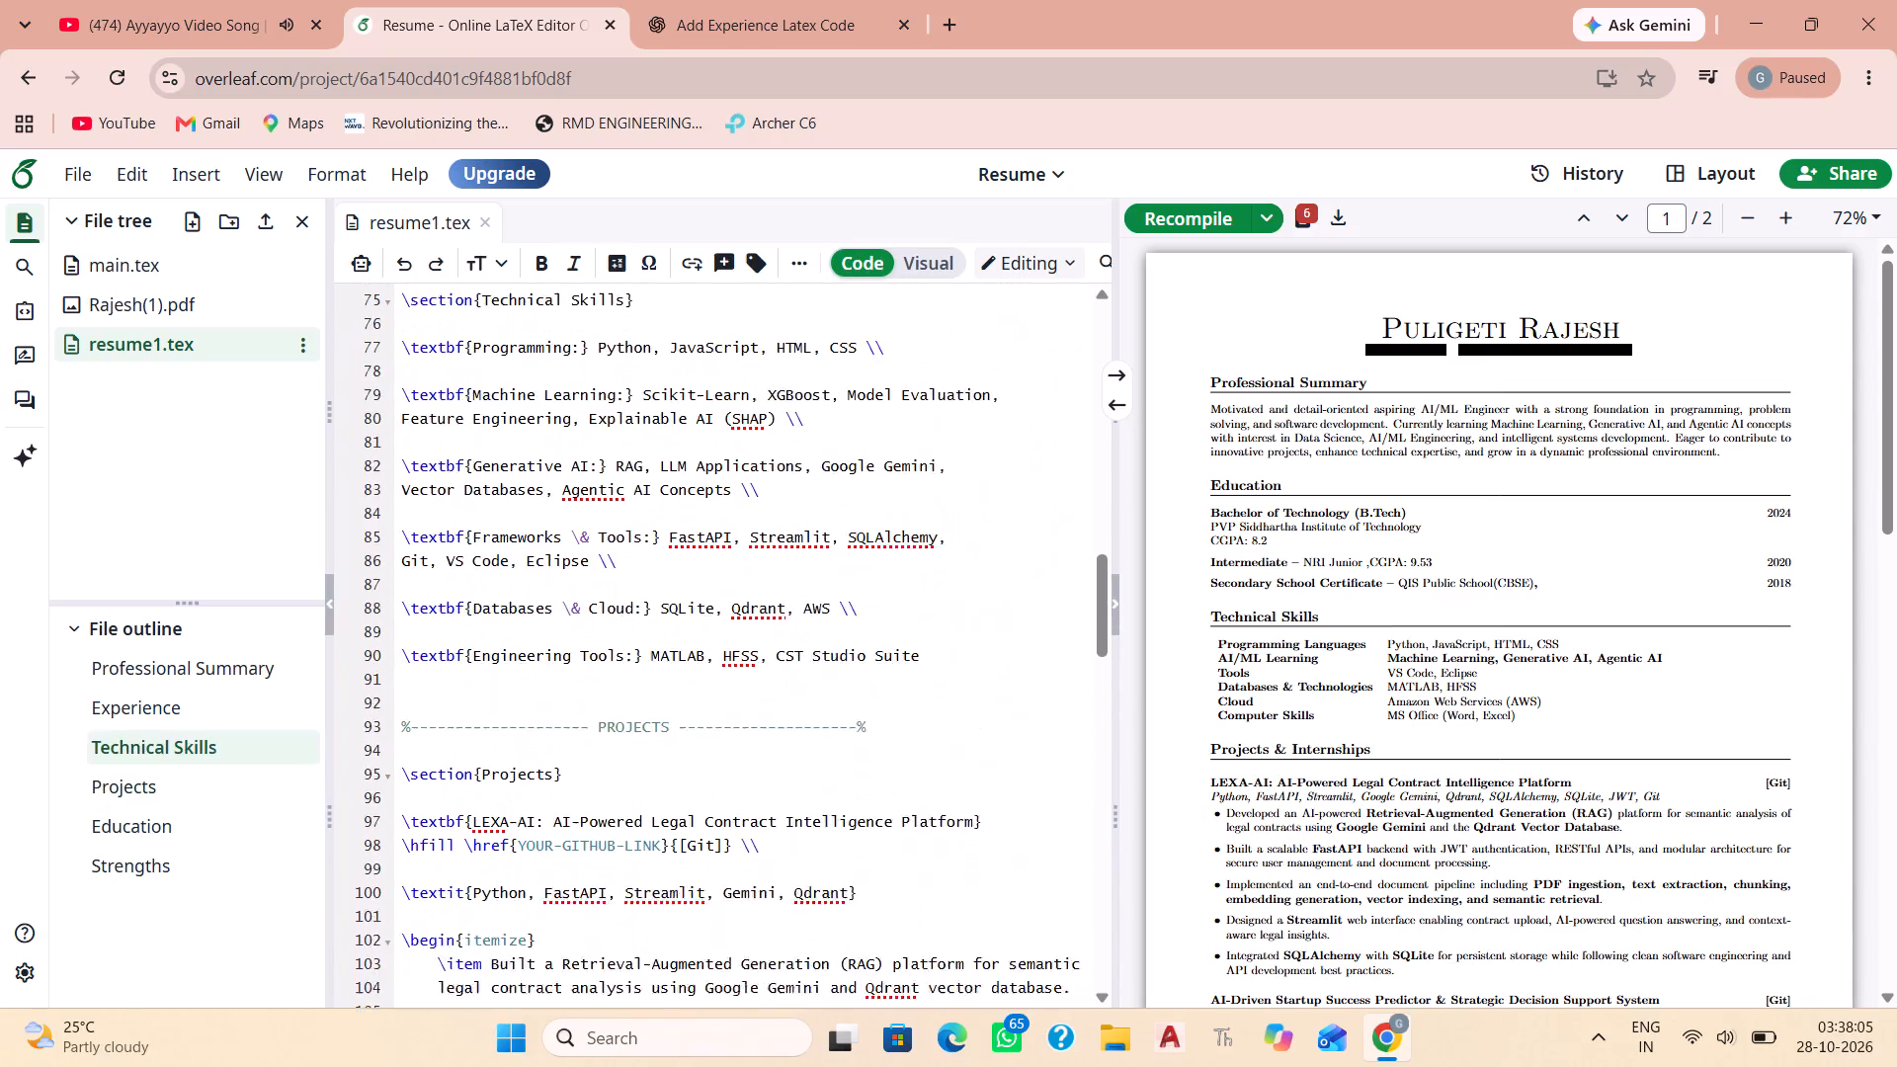
{"action": "scroll", "coordinate": [490, 424], "scroll_direction": "up", "scroll_amount": 2}
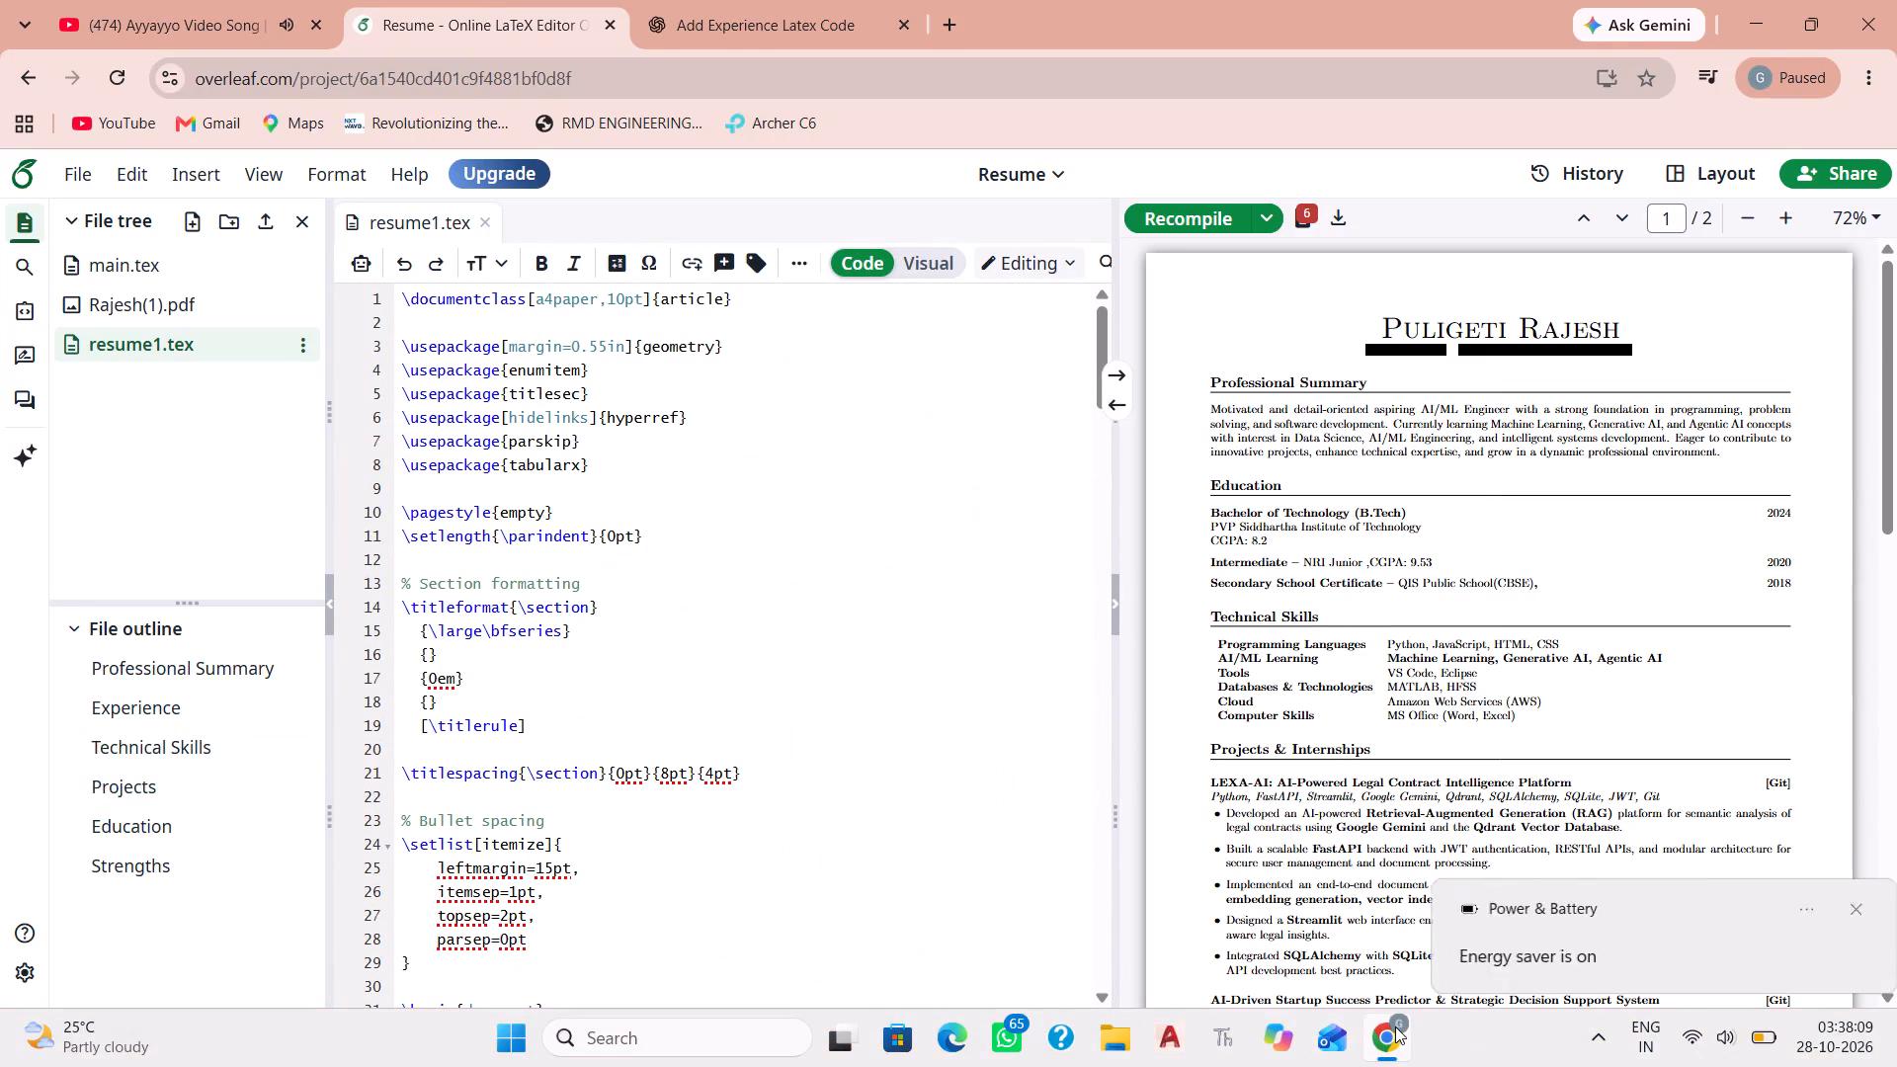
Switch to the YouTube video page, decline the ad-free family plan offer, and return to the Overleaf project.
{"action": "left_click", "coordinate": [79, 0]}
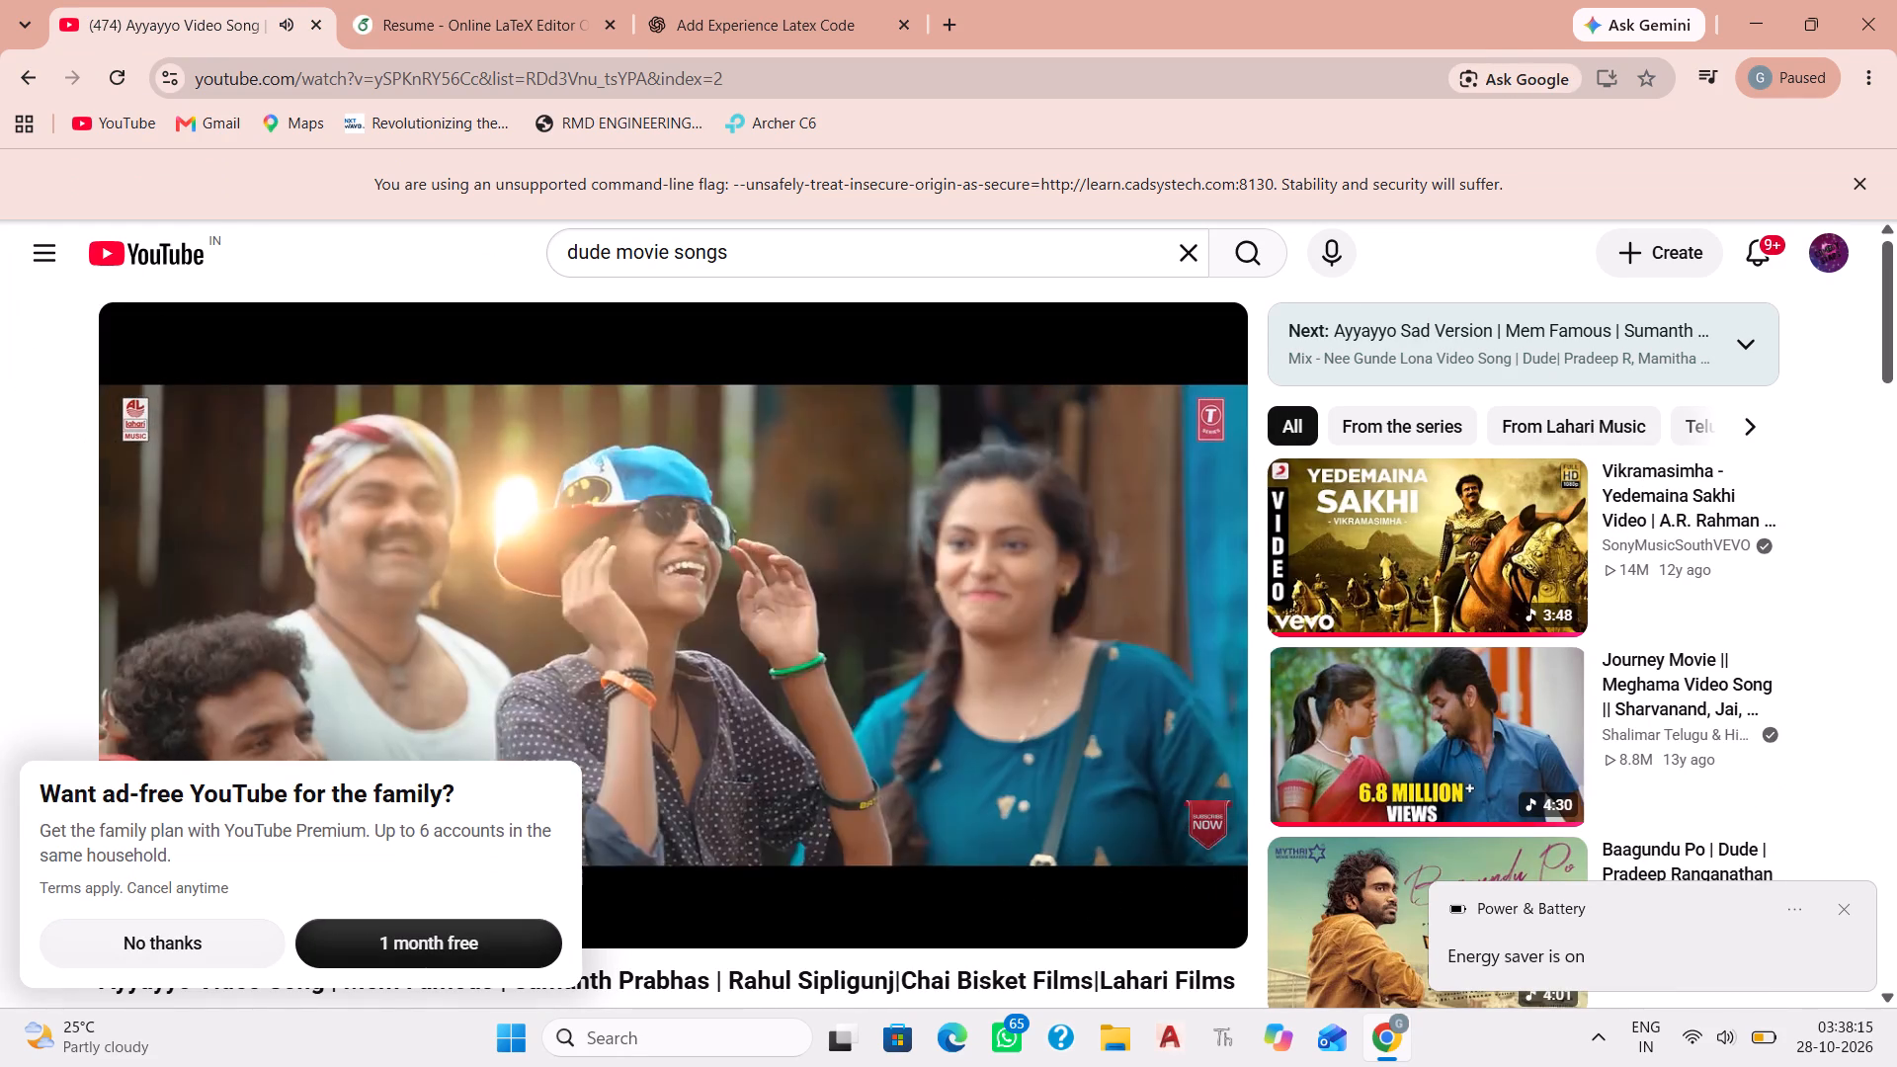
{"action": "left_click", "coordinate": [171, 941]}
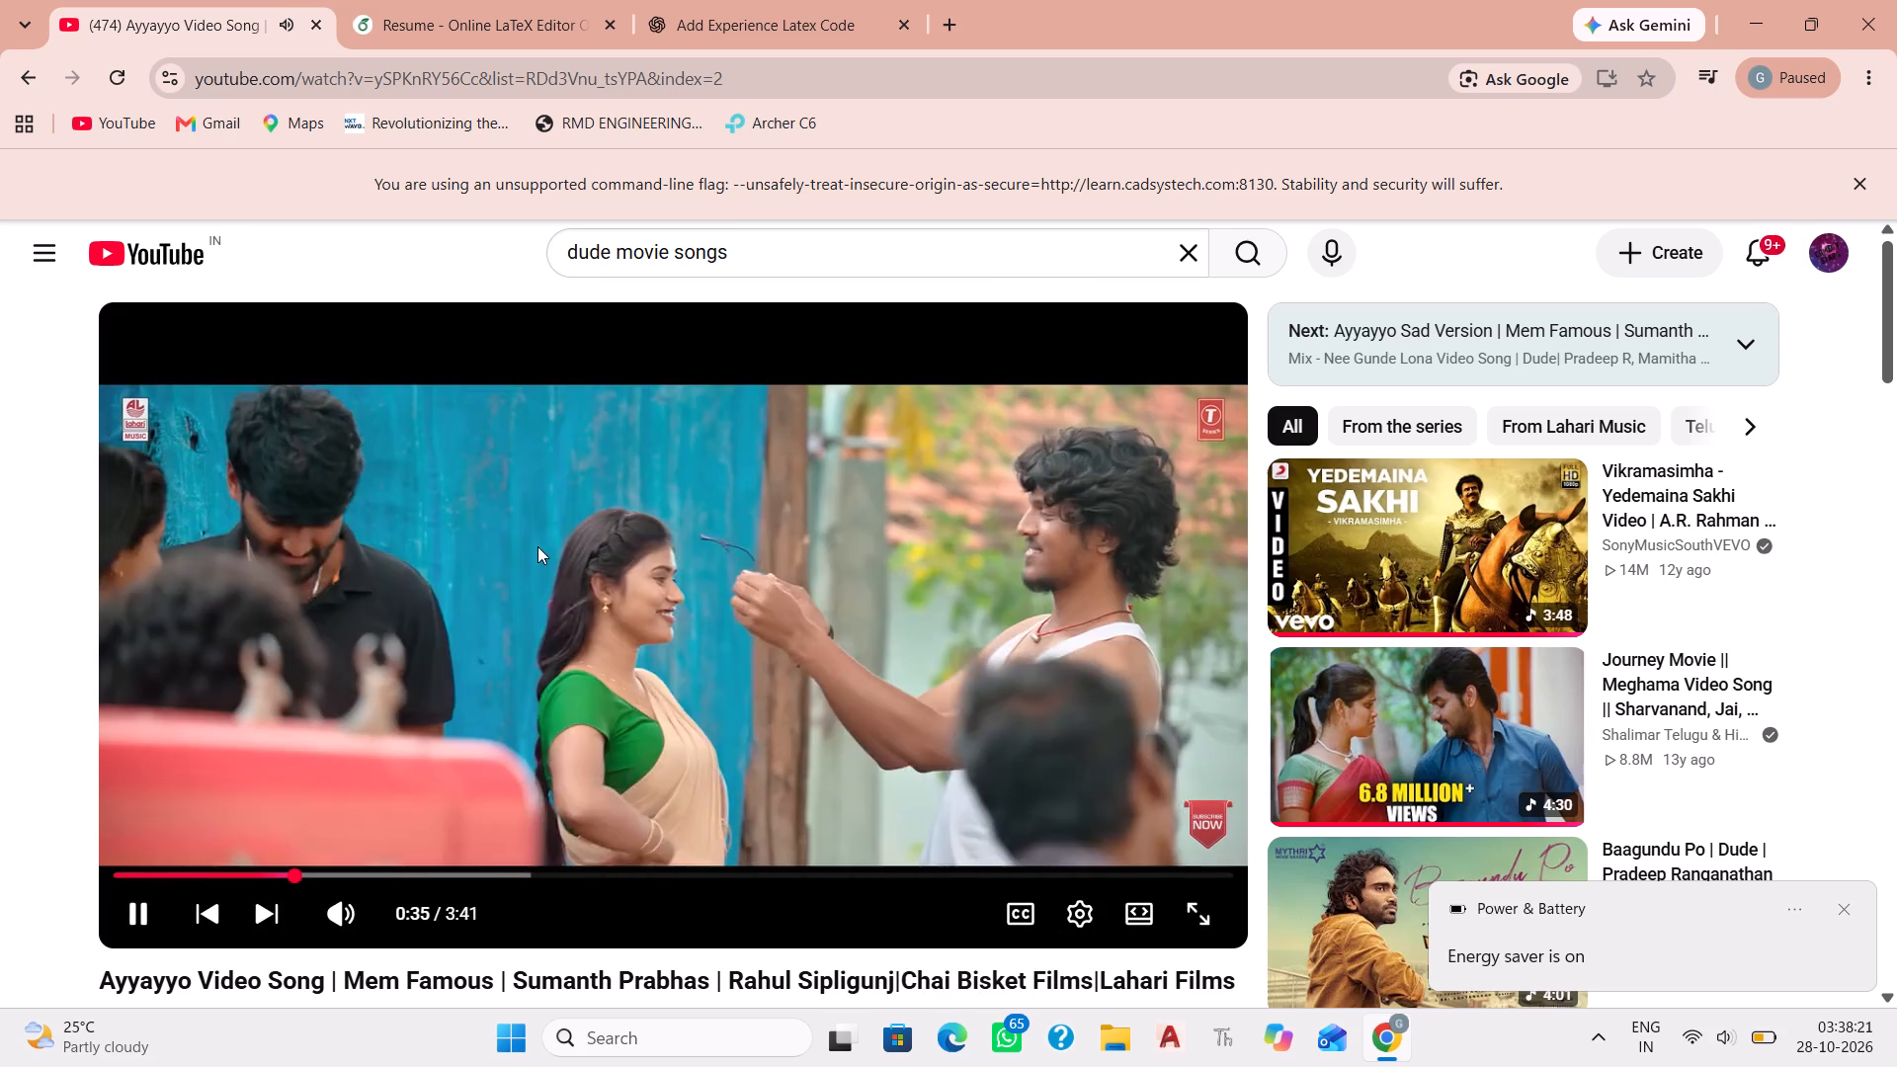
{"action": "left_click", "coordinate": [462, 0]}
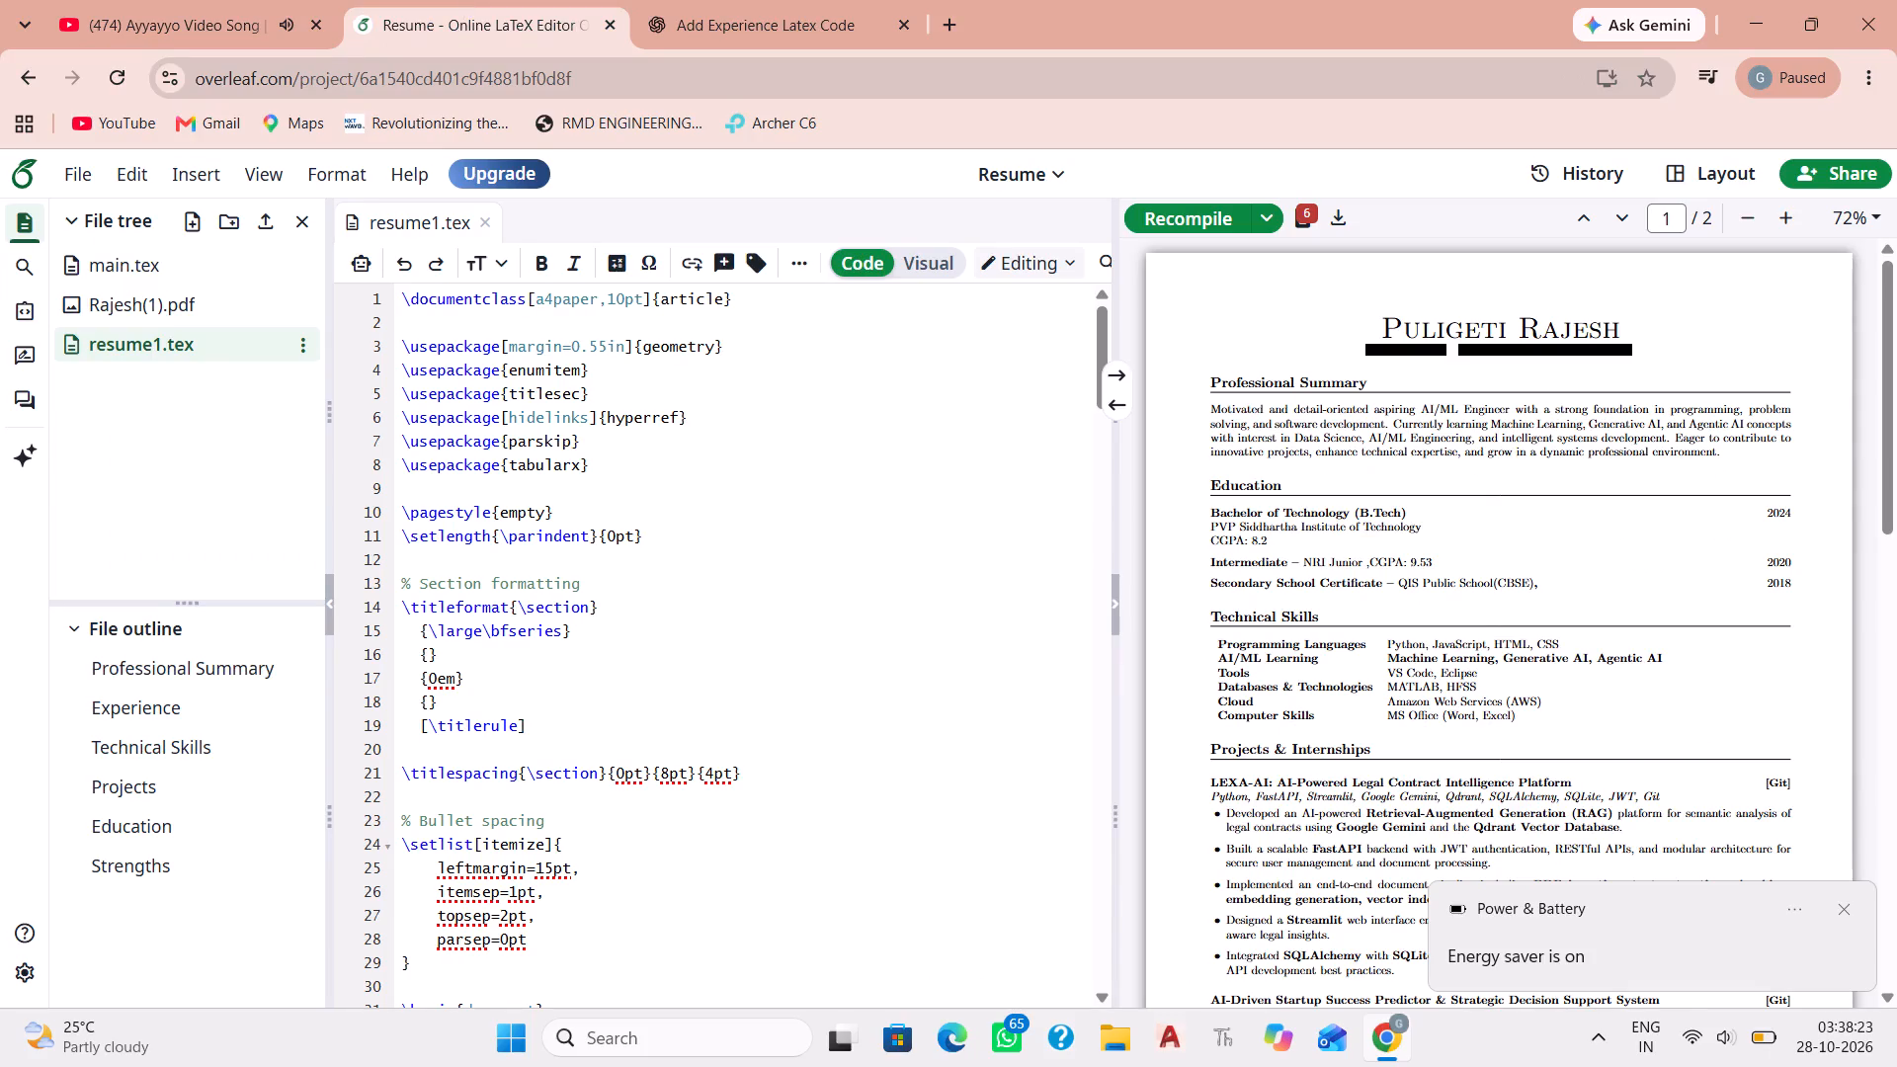
Review the resume1.tex code from the preamble to the Experience heading and recompile the preview from this file.
{"action": "scroll", "coordinate": [554, 556], "scroll_direction": "up", "scroll_amount": 2}
{"action": "scroll", "coordinate": [554, 556], "scroll_direction": "down", "scroll_amount": 1}
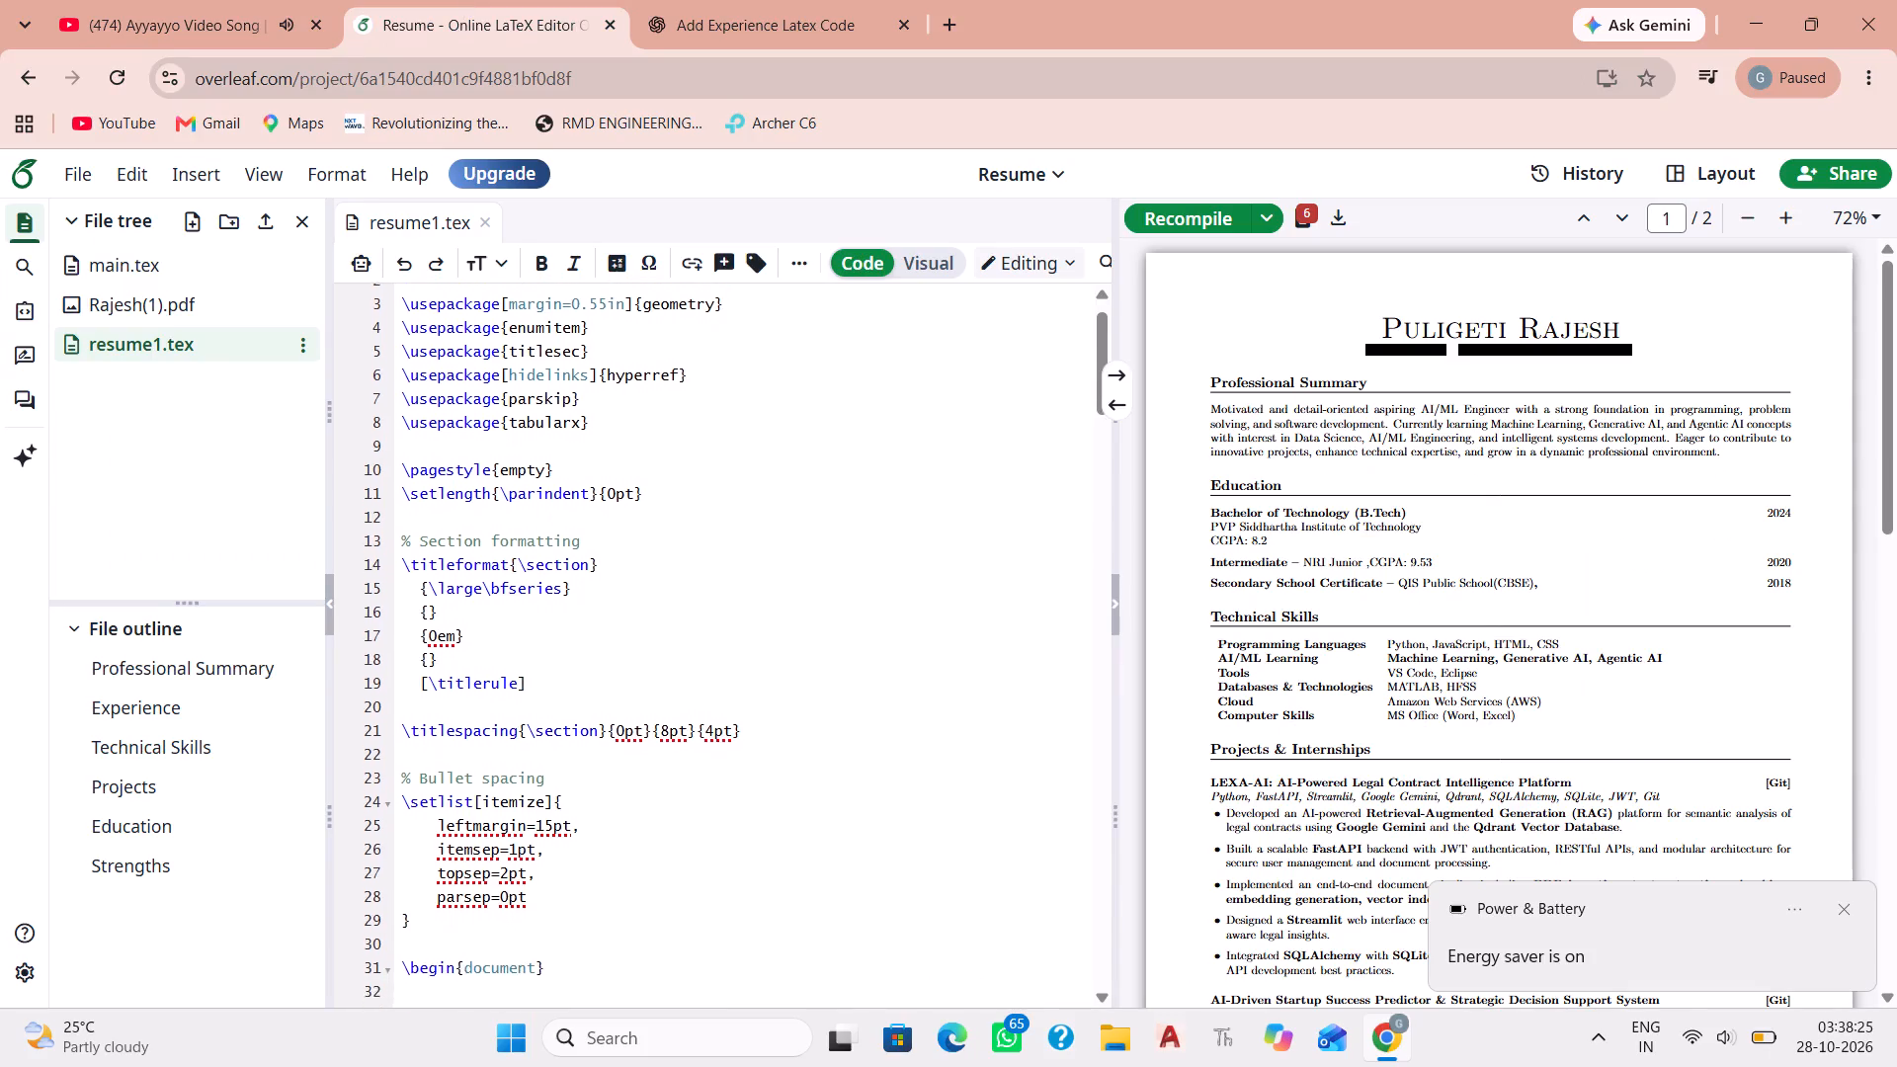
{"action": "scroll", "coordinate": [554, 556], "scroll_direction": "down", "scroll_amount": 3}
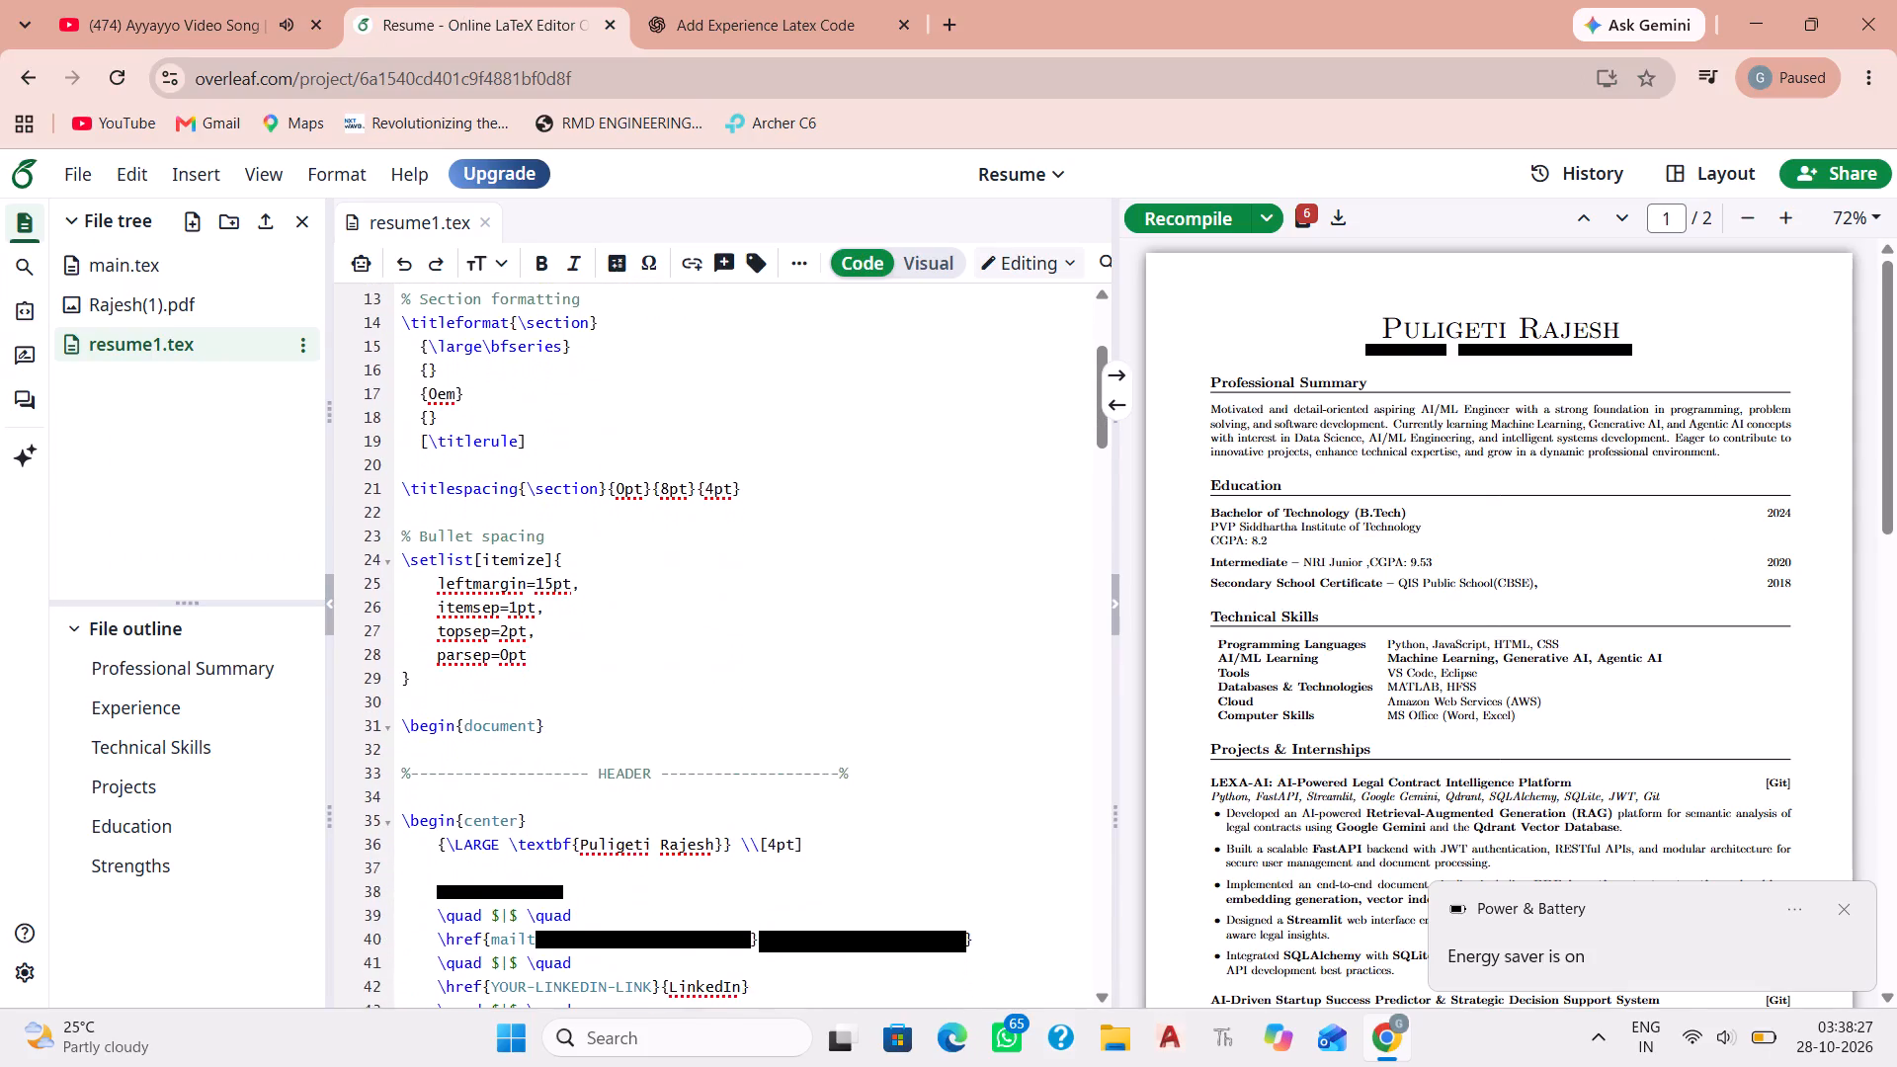
{"action": "scroll", "coordinate": [554, 556], "scroll_direction": "down", "scroll_amount": 3}
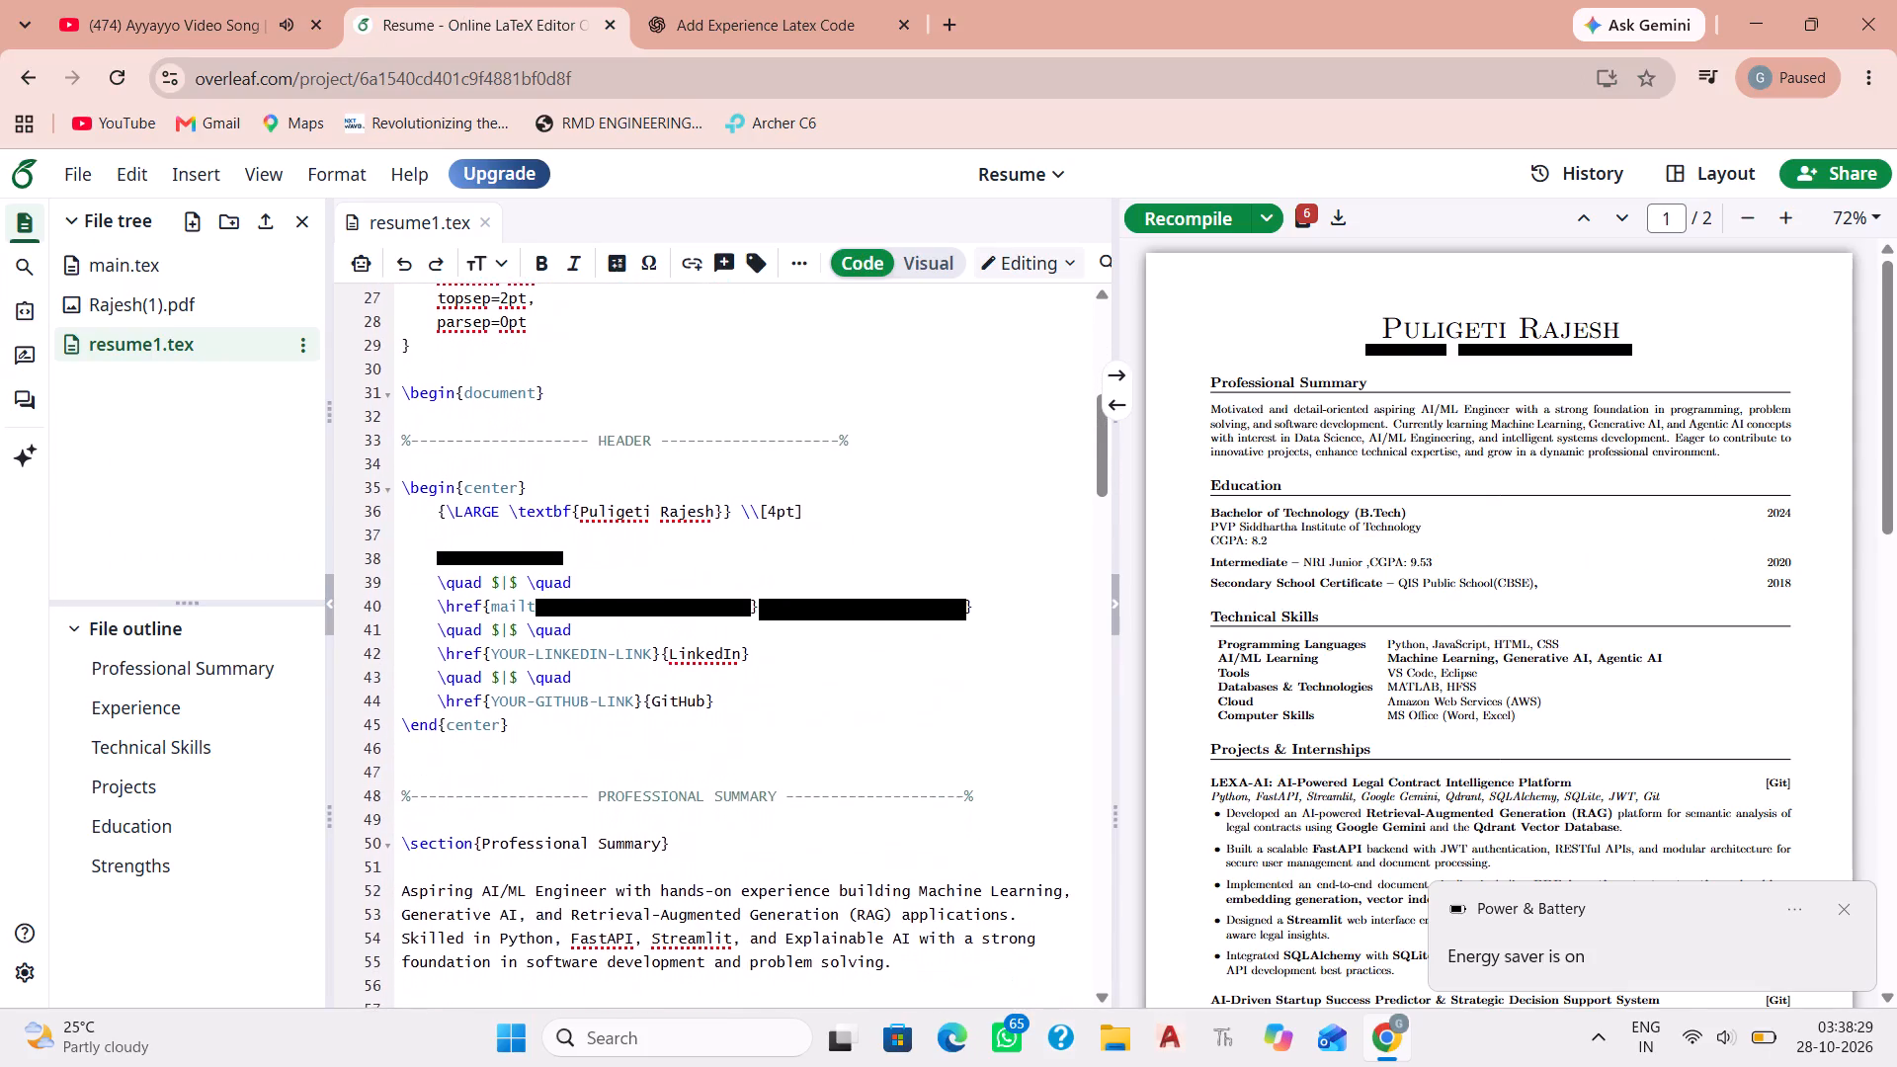
{"action": "scroll", "coordinate": [554, 556], "scroll_direction": "down", "scroll_amount": 2}
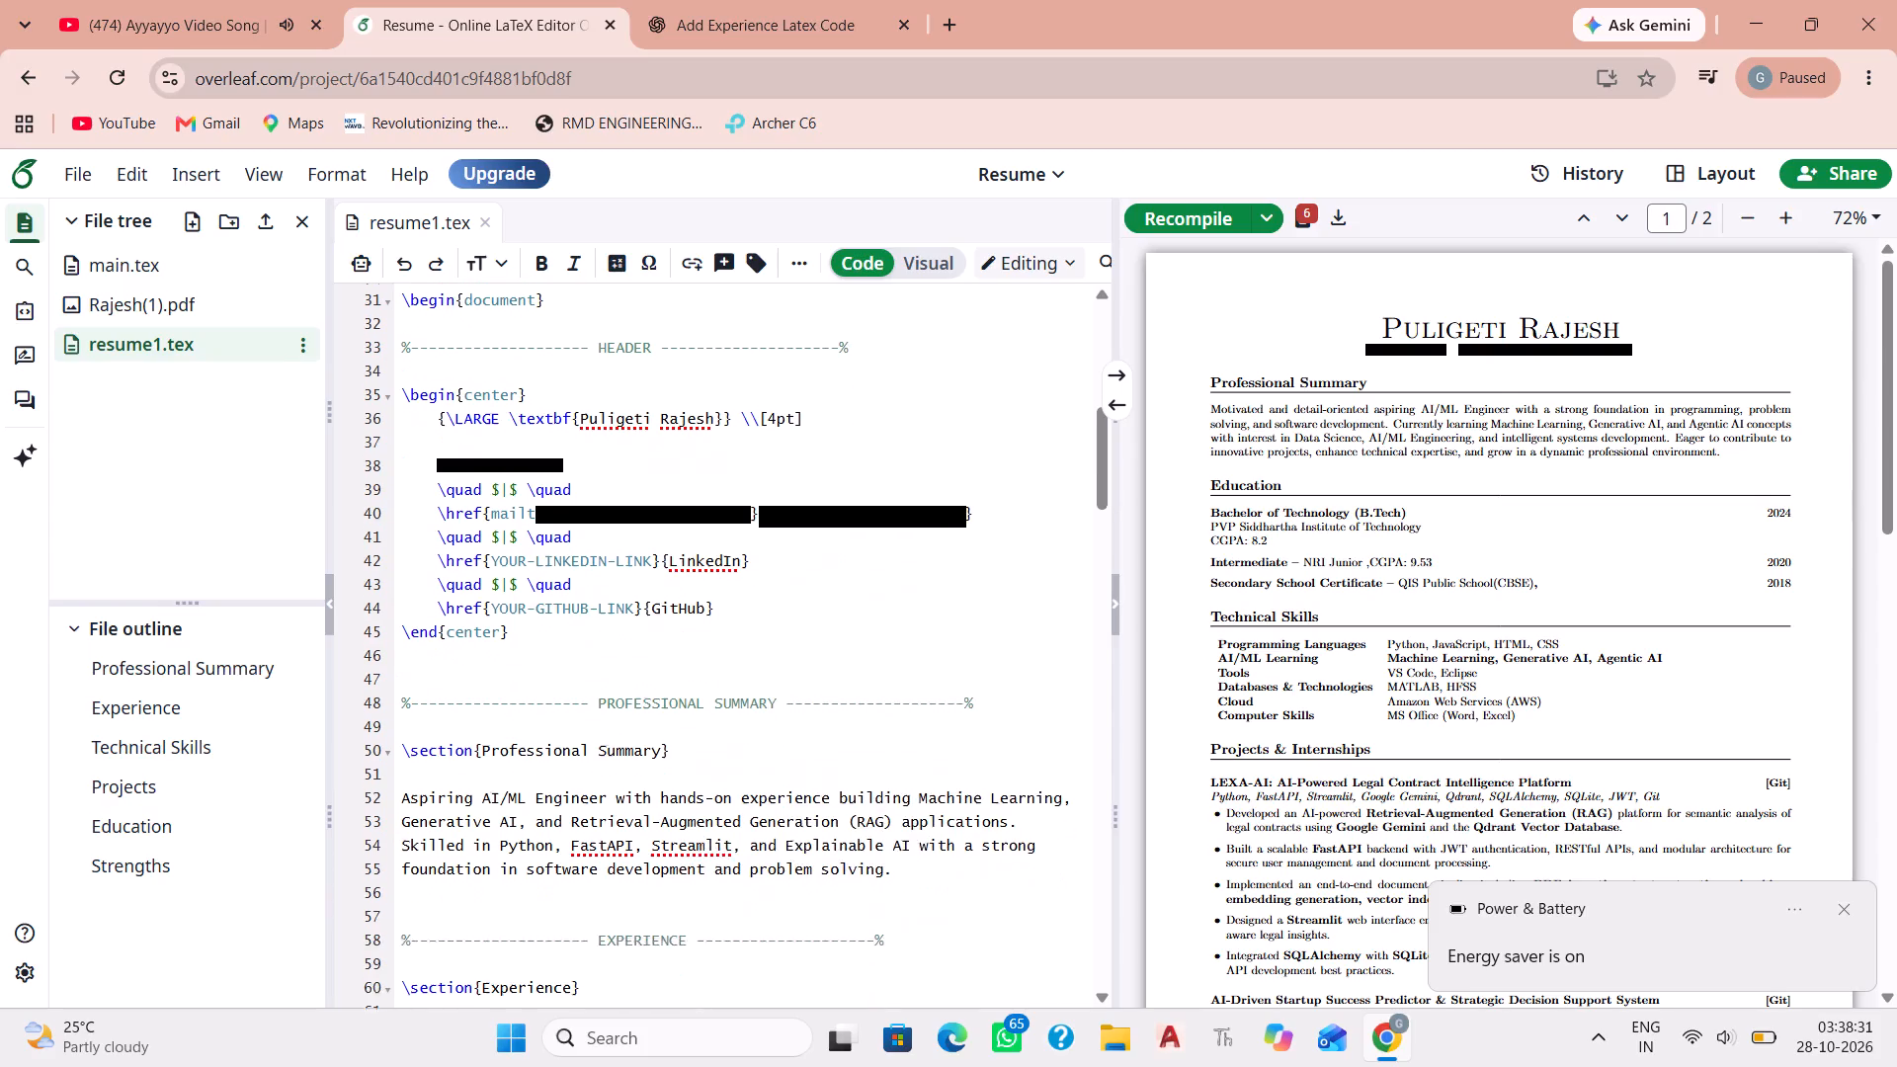
{"action": "scroll", "coordinate": [554, 556], "scroll_direction": "down", "scroll_amount": 1}
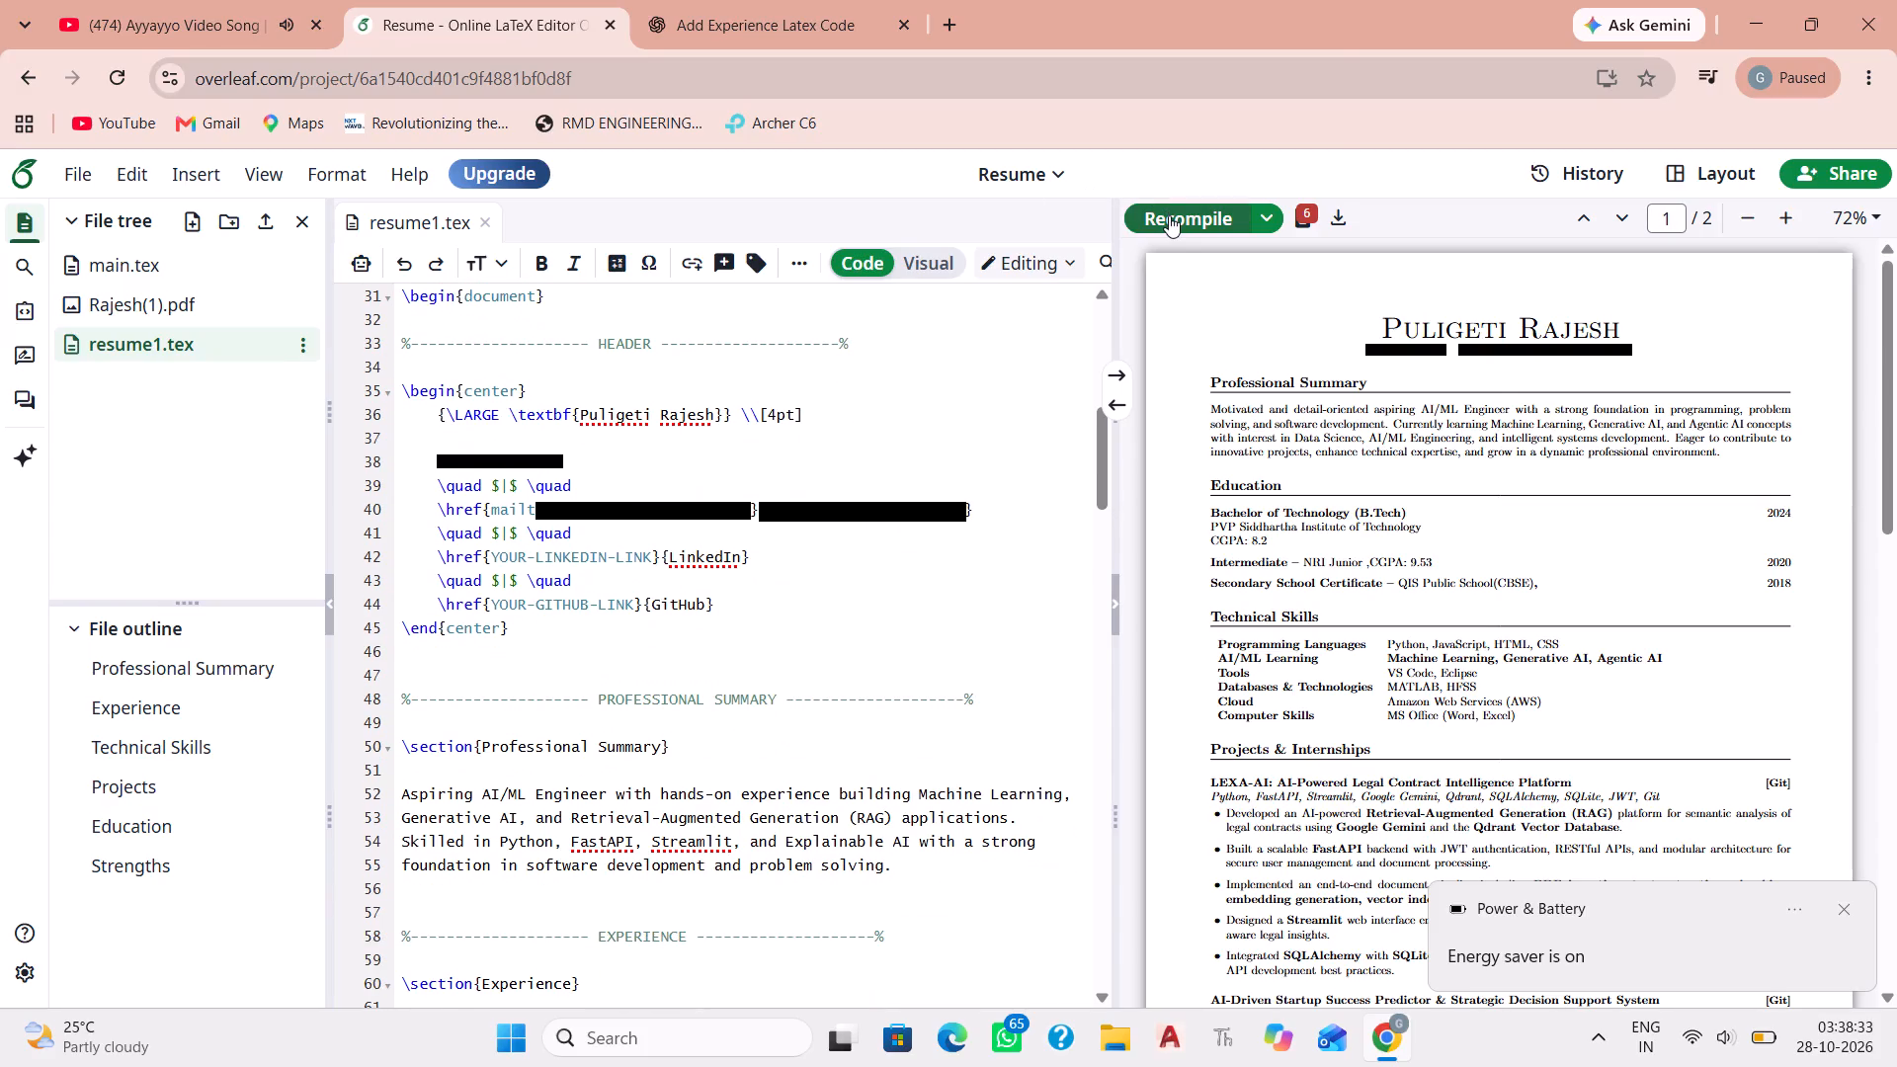
{"action": "left_click", "coordinate": [1169, 215]}
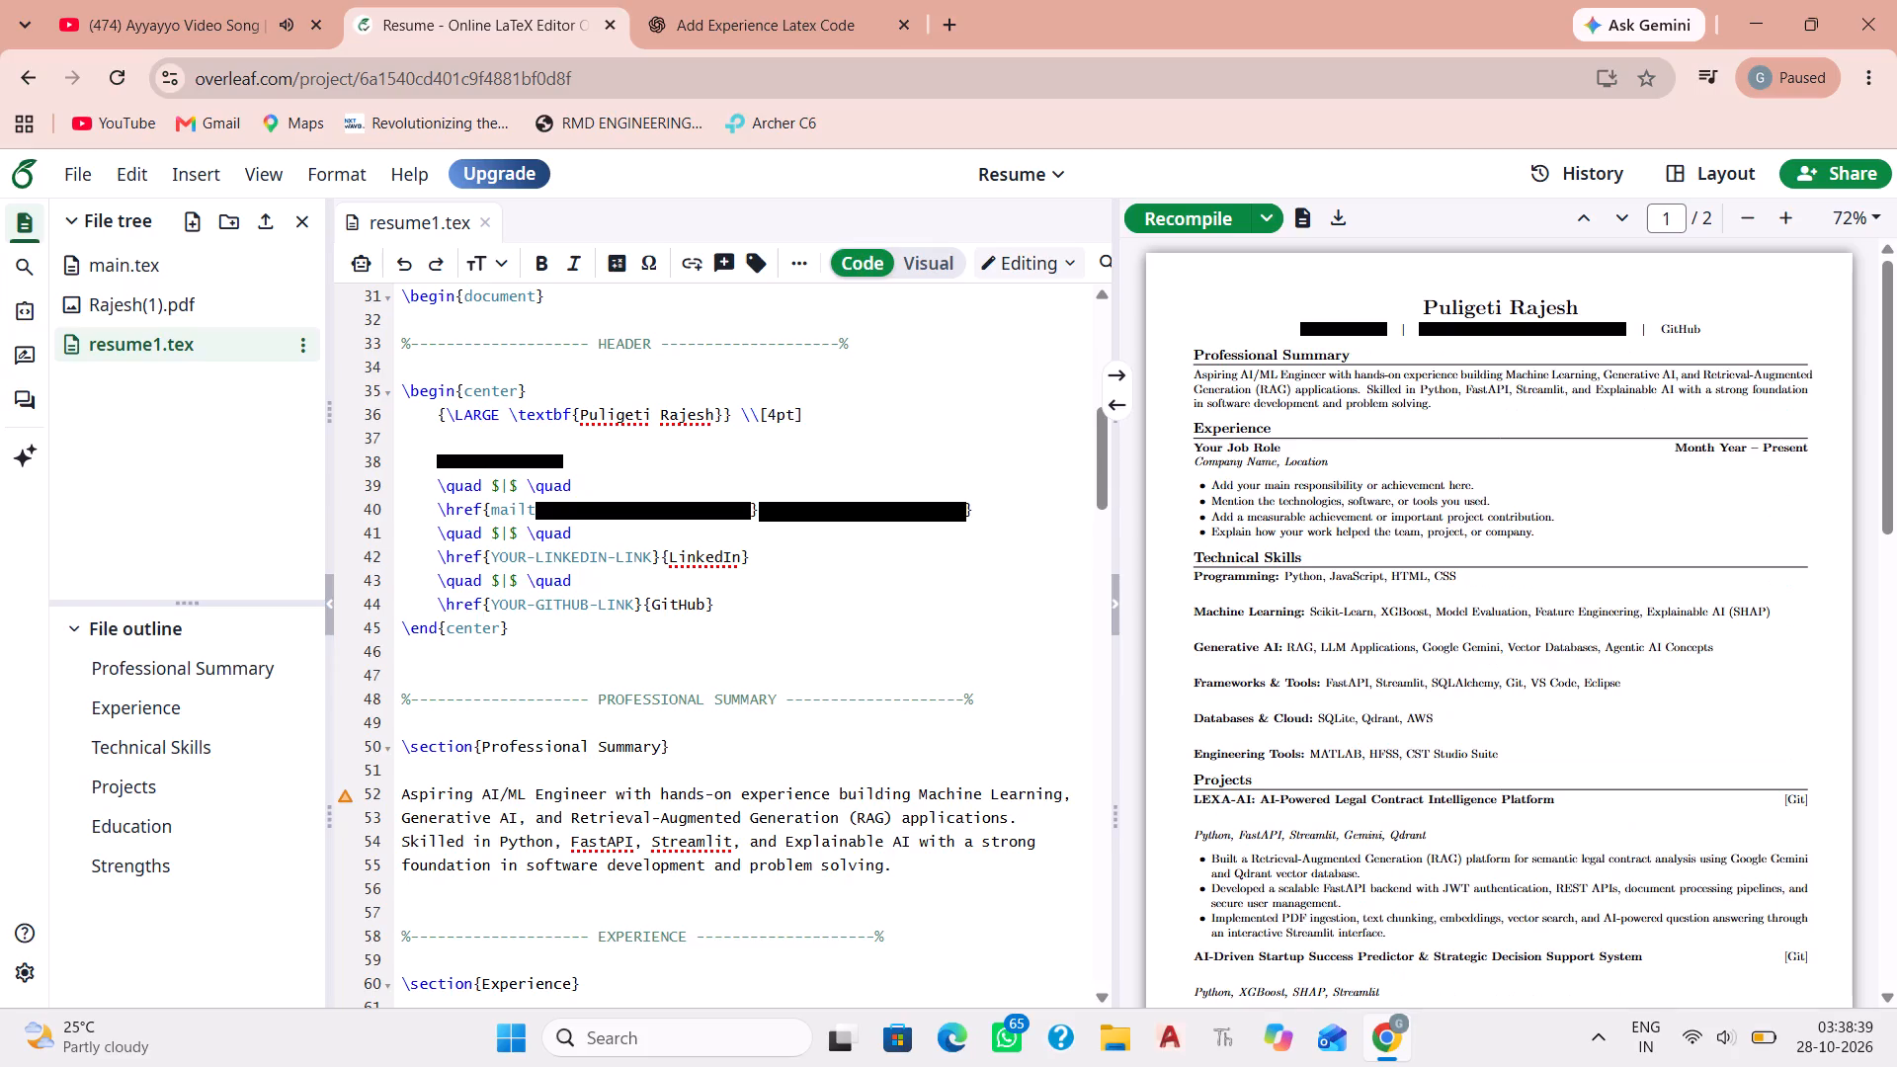
Copy the whole Experience block of resume1.tex, from its comment heading through the end of its bullet list.
{"action": "scroll", "coordinate": [835, 531], "scroll_direction": "down", "scroll_amount": 2}
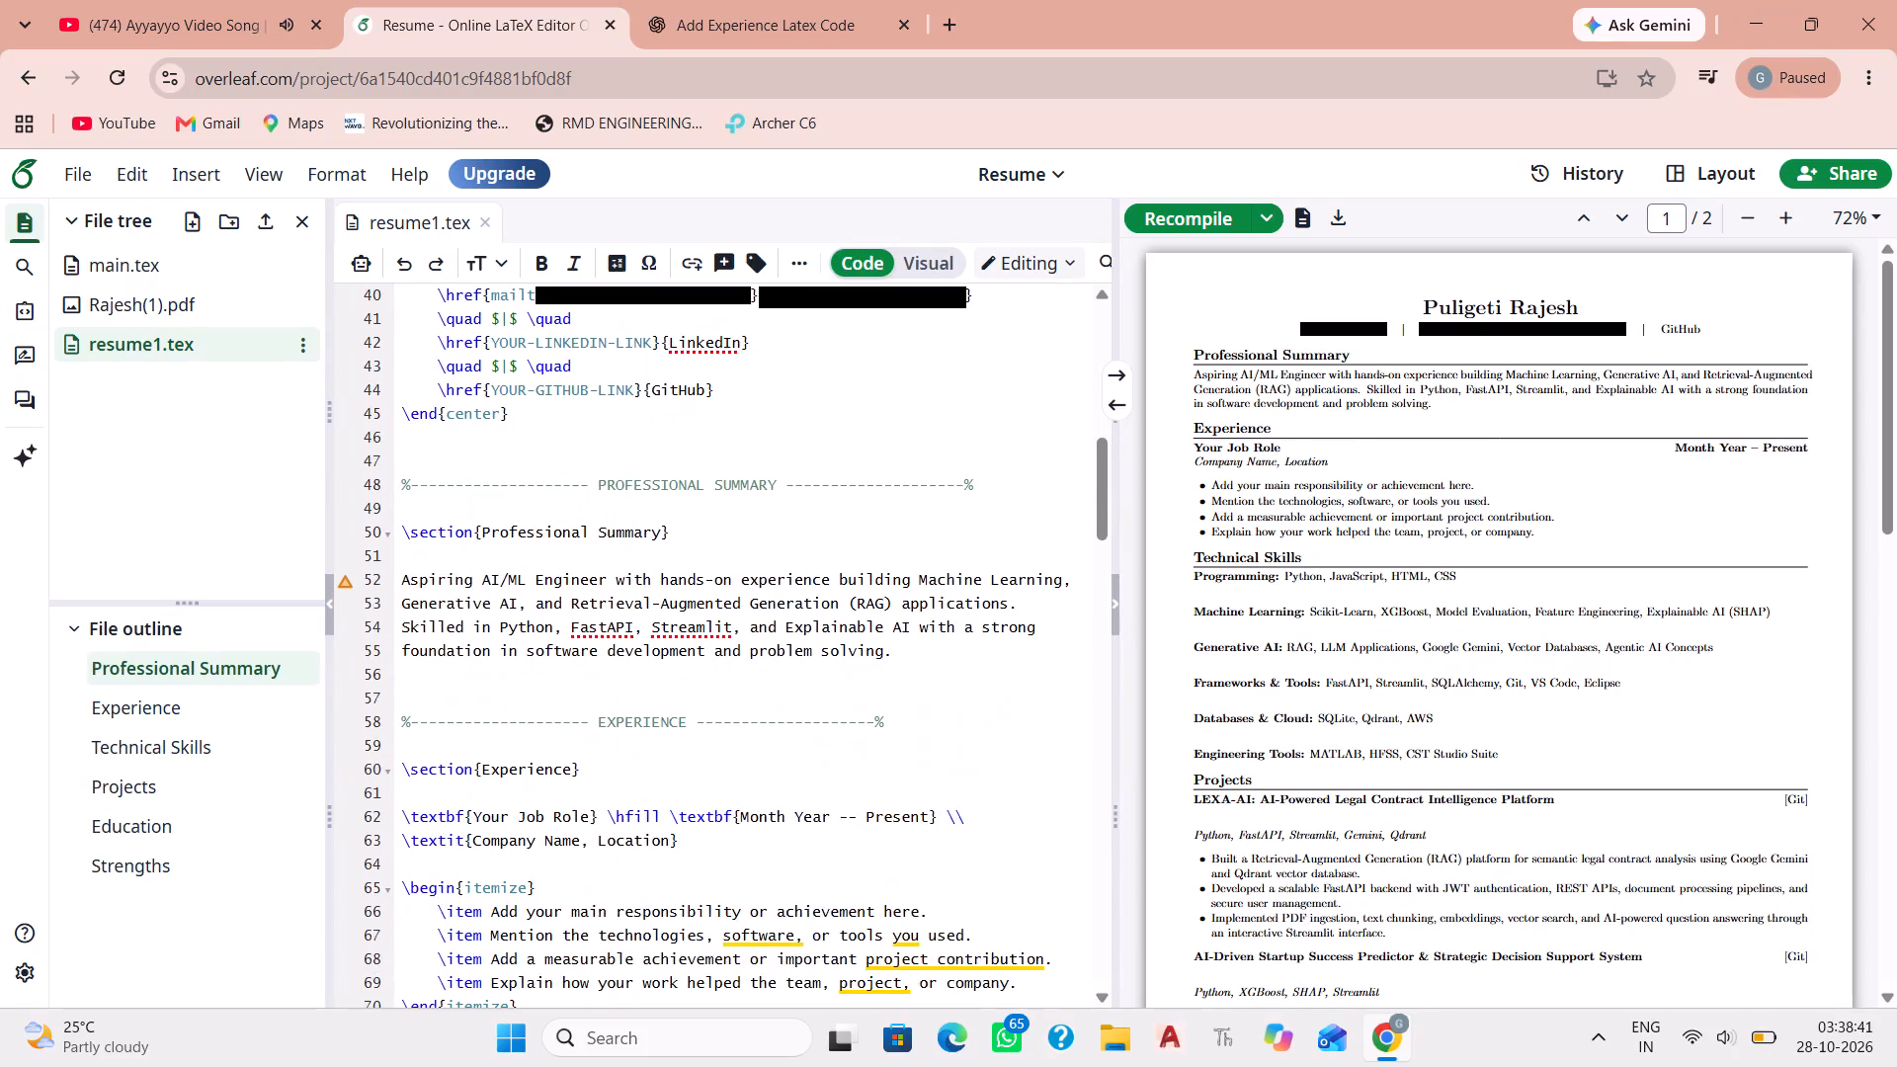
{"action": "scroll", "coordinate": [835, 531], "scroll_direction": "down", "scroll_amount": 2}
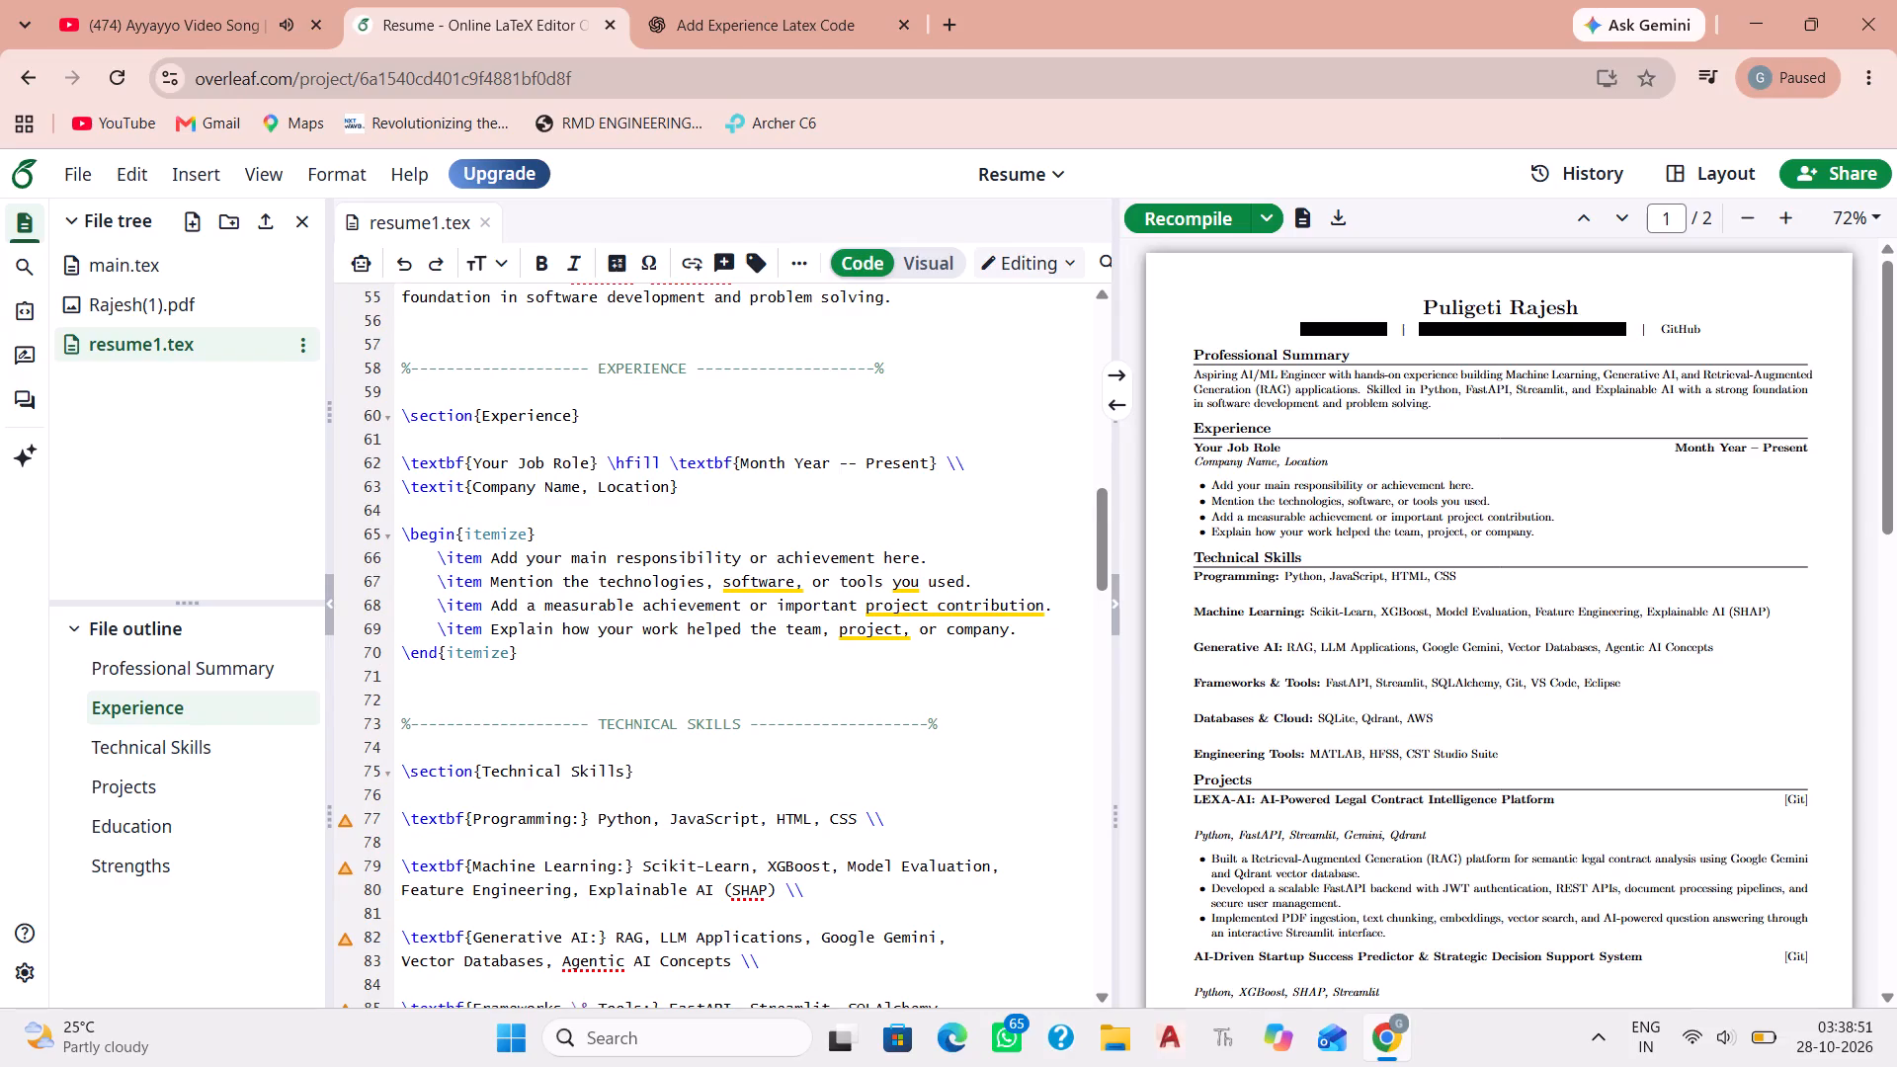
{"action": "left_click_drag", "start_coordinate": [670, 666], "coordinate": [430, 457]}
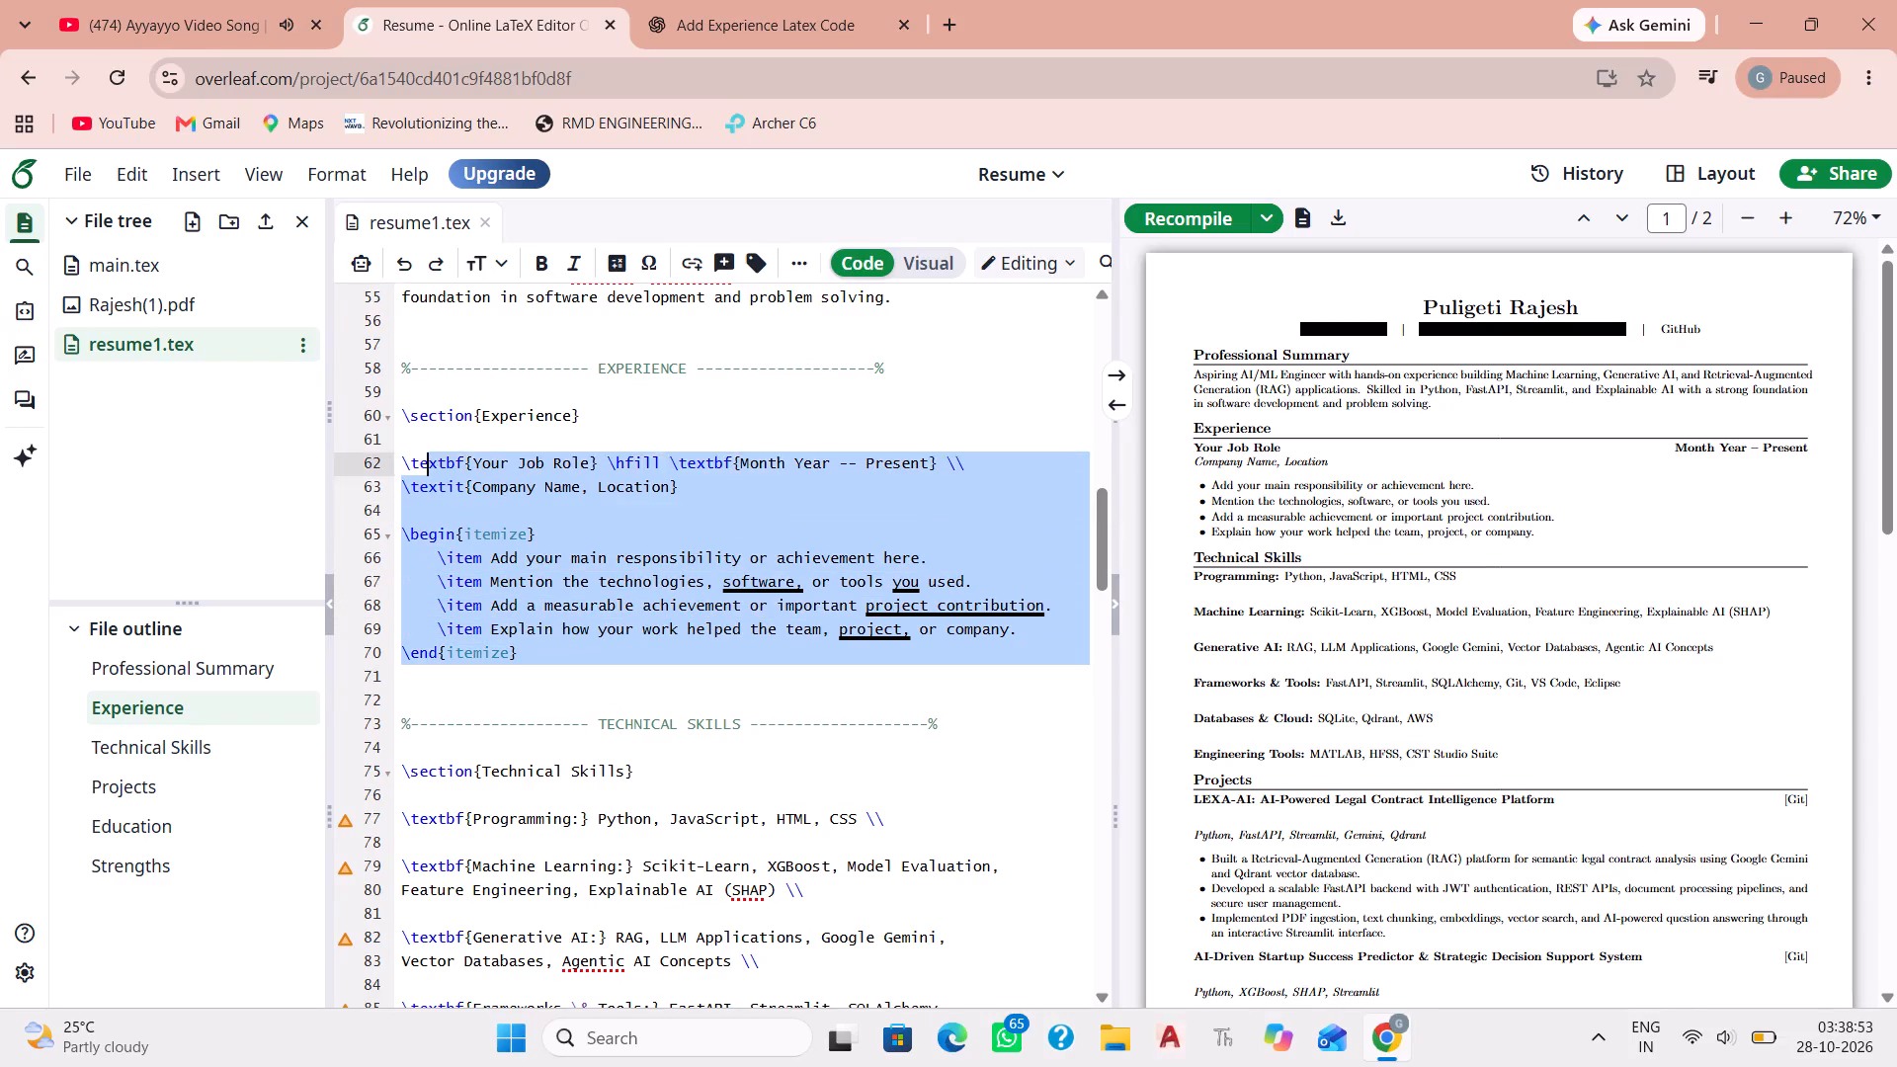
{"action": "left_click_drag", "start_coordinate": [430, 457], "coordinate": [400, 422]}
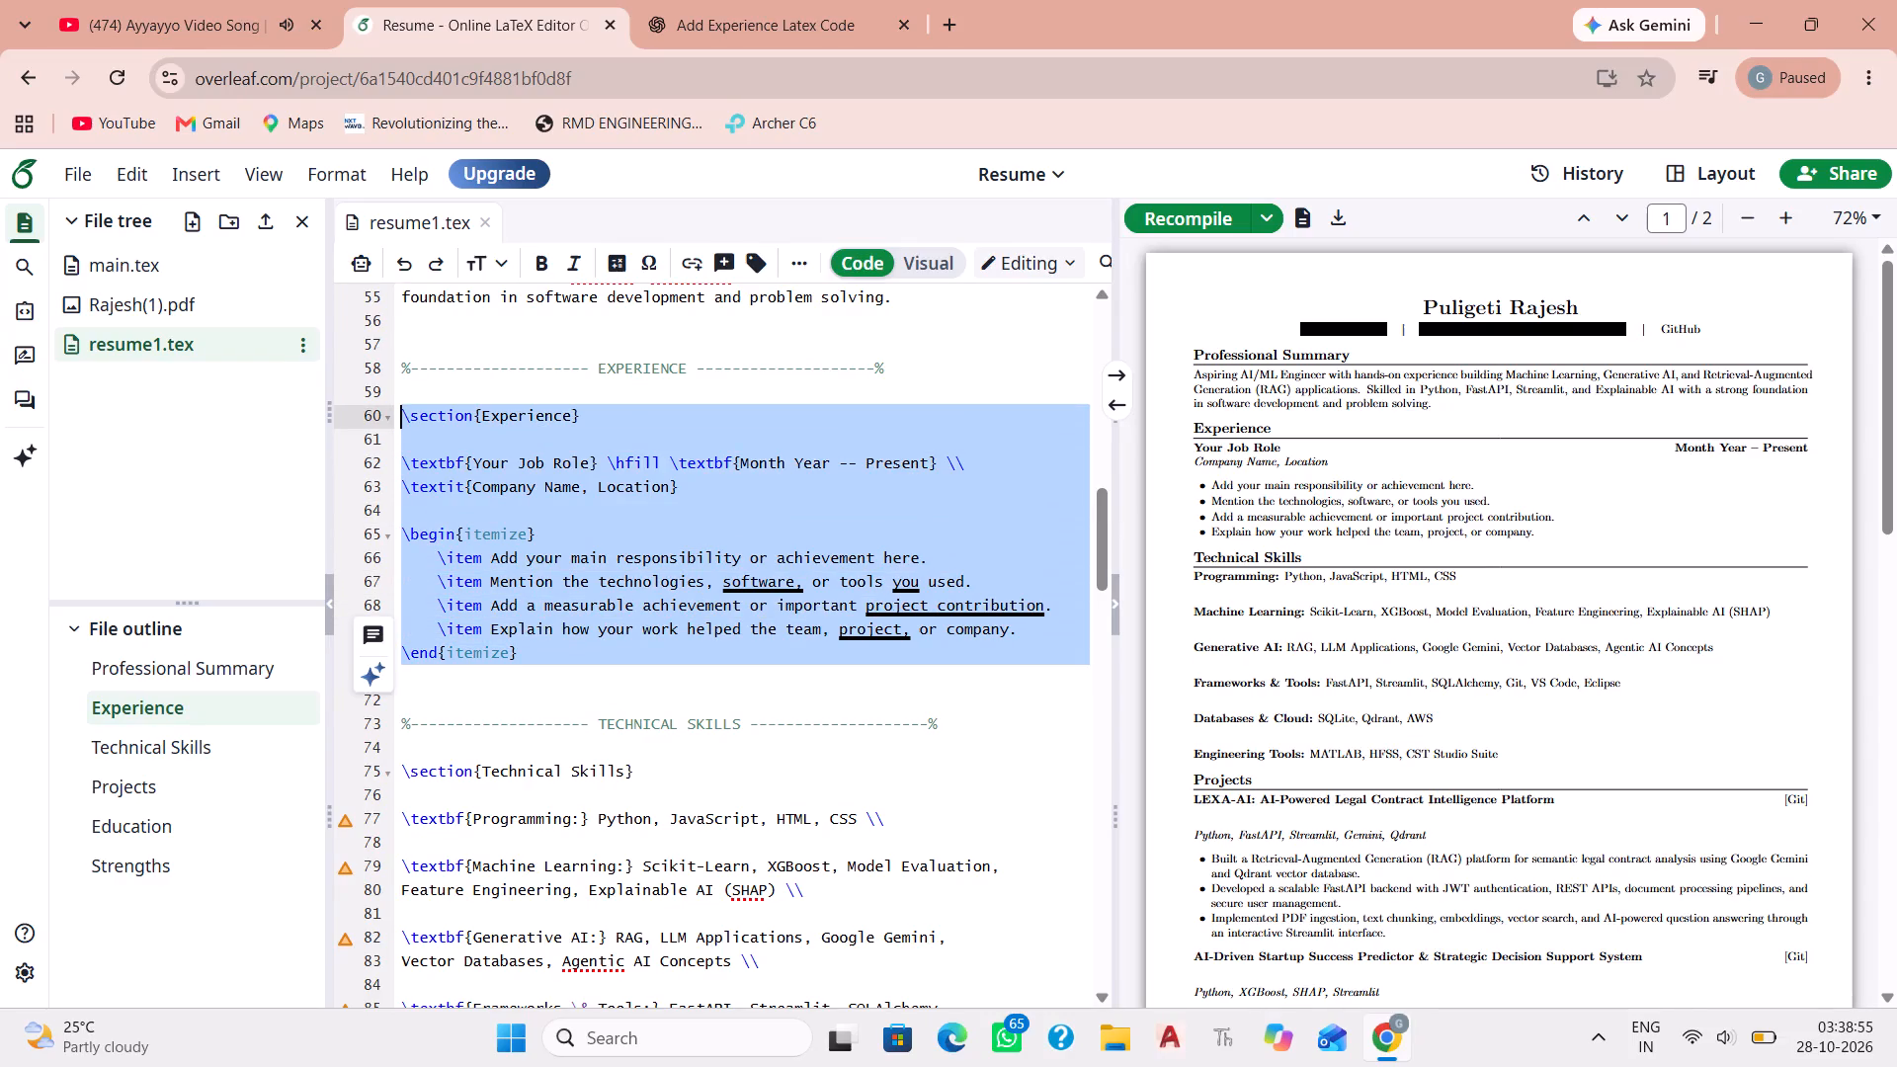
{"action": "left_click", "coordinate": [592, 695]}
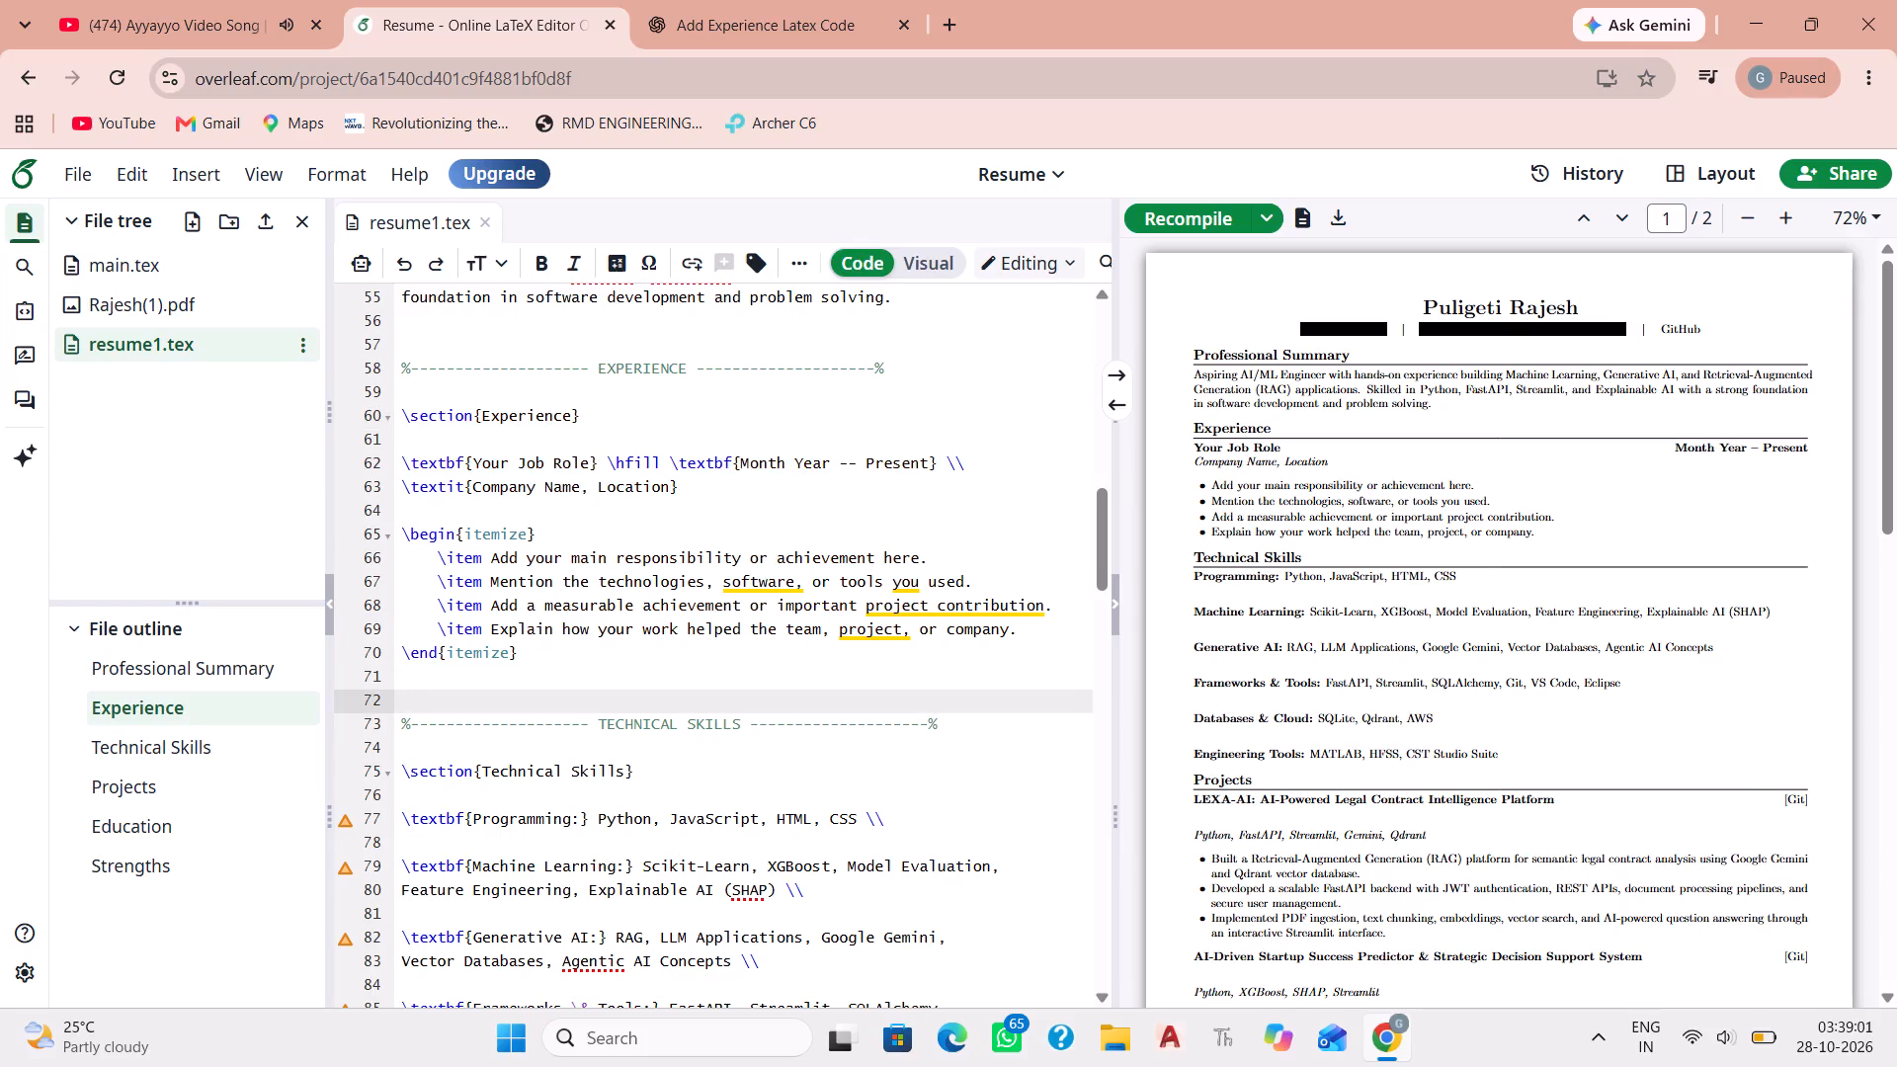
{"action": "left_click_drag", "start_coordinate": [624, 705], "coordinate": [391, 398]}
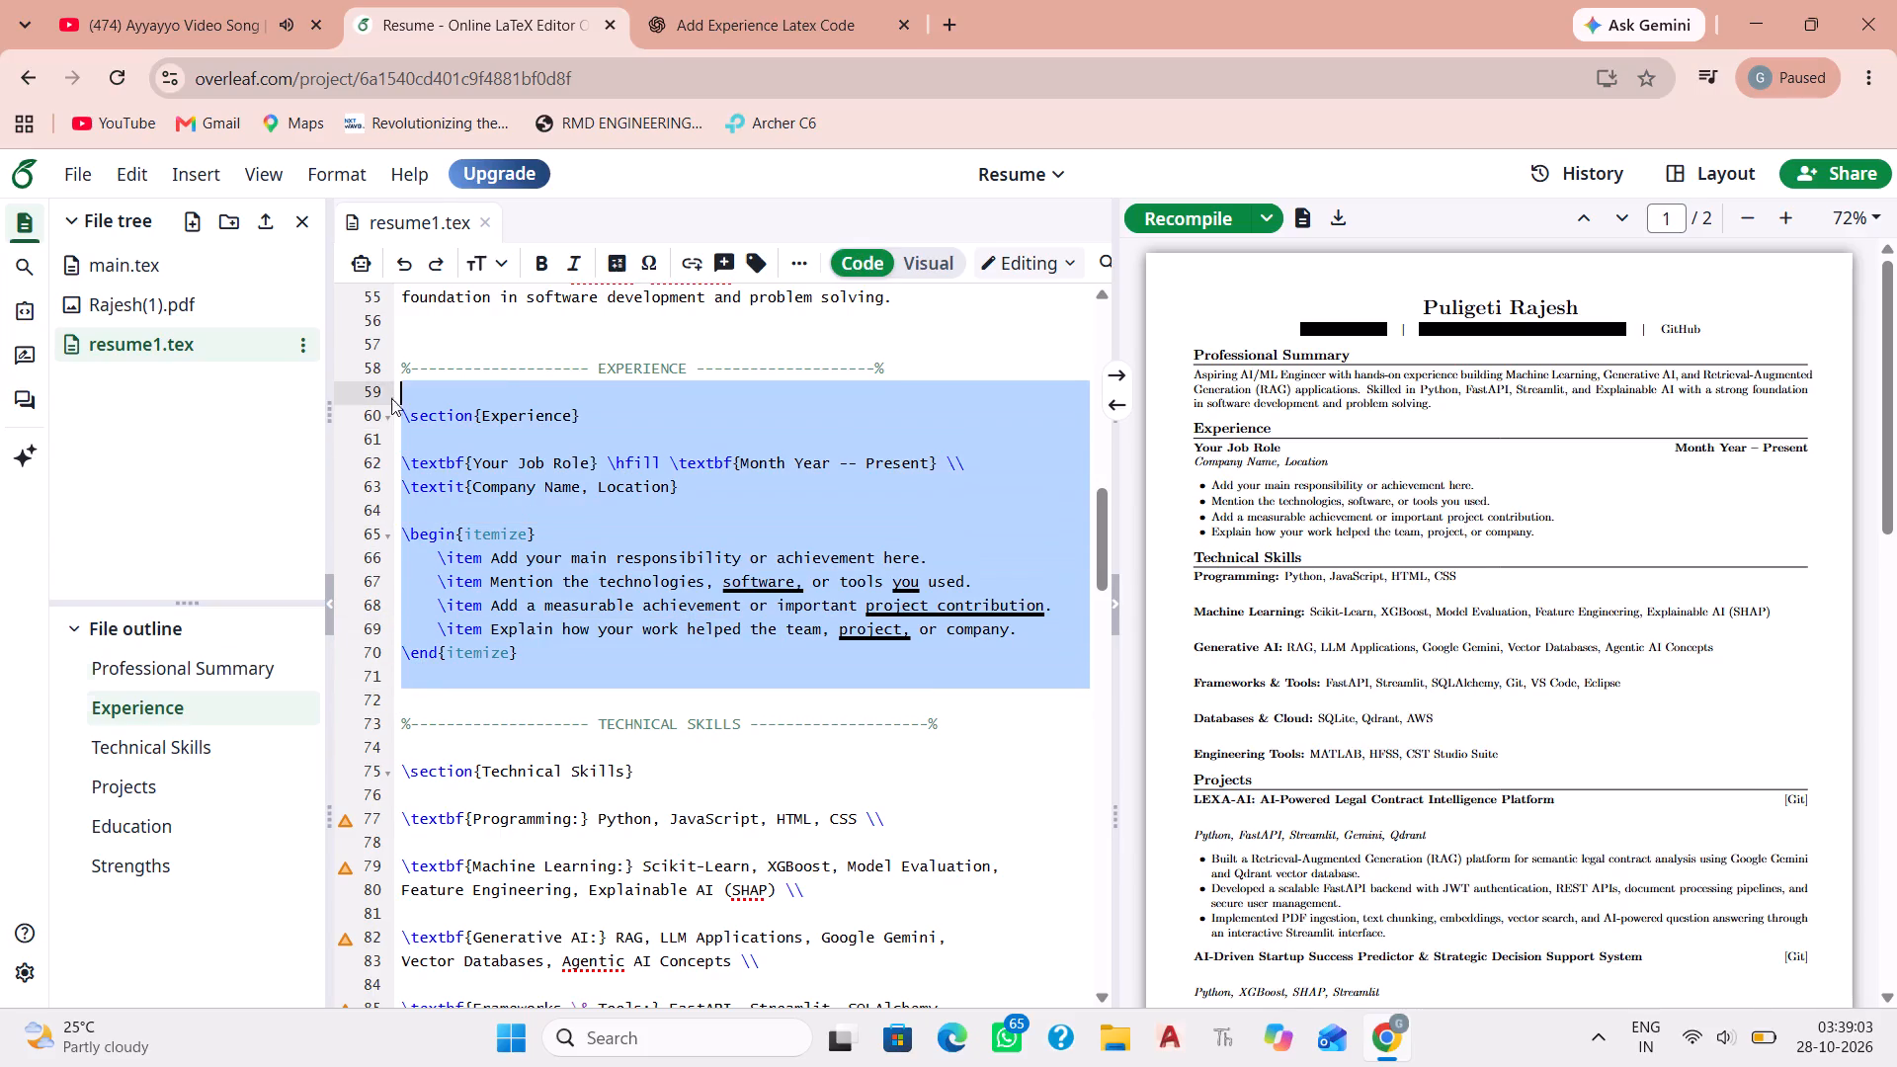
{"action": "left_click_drag", "start_coordinate": [391, 398], "coordinate": [382, 357]}
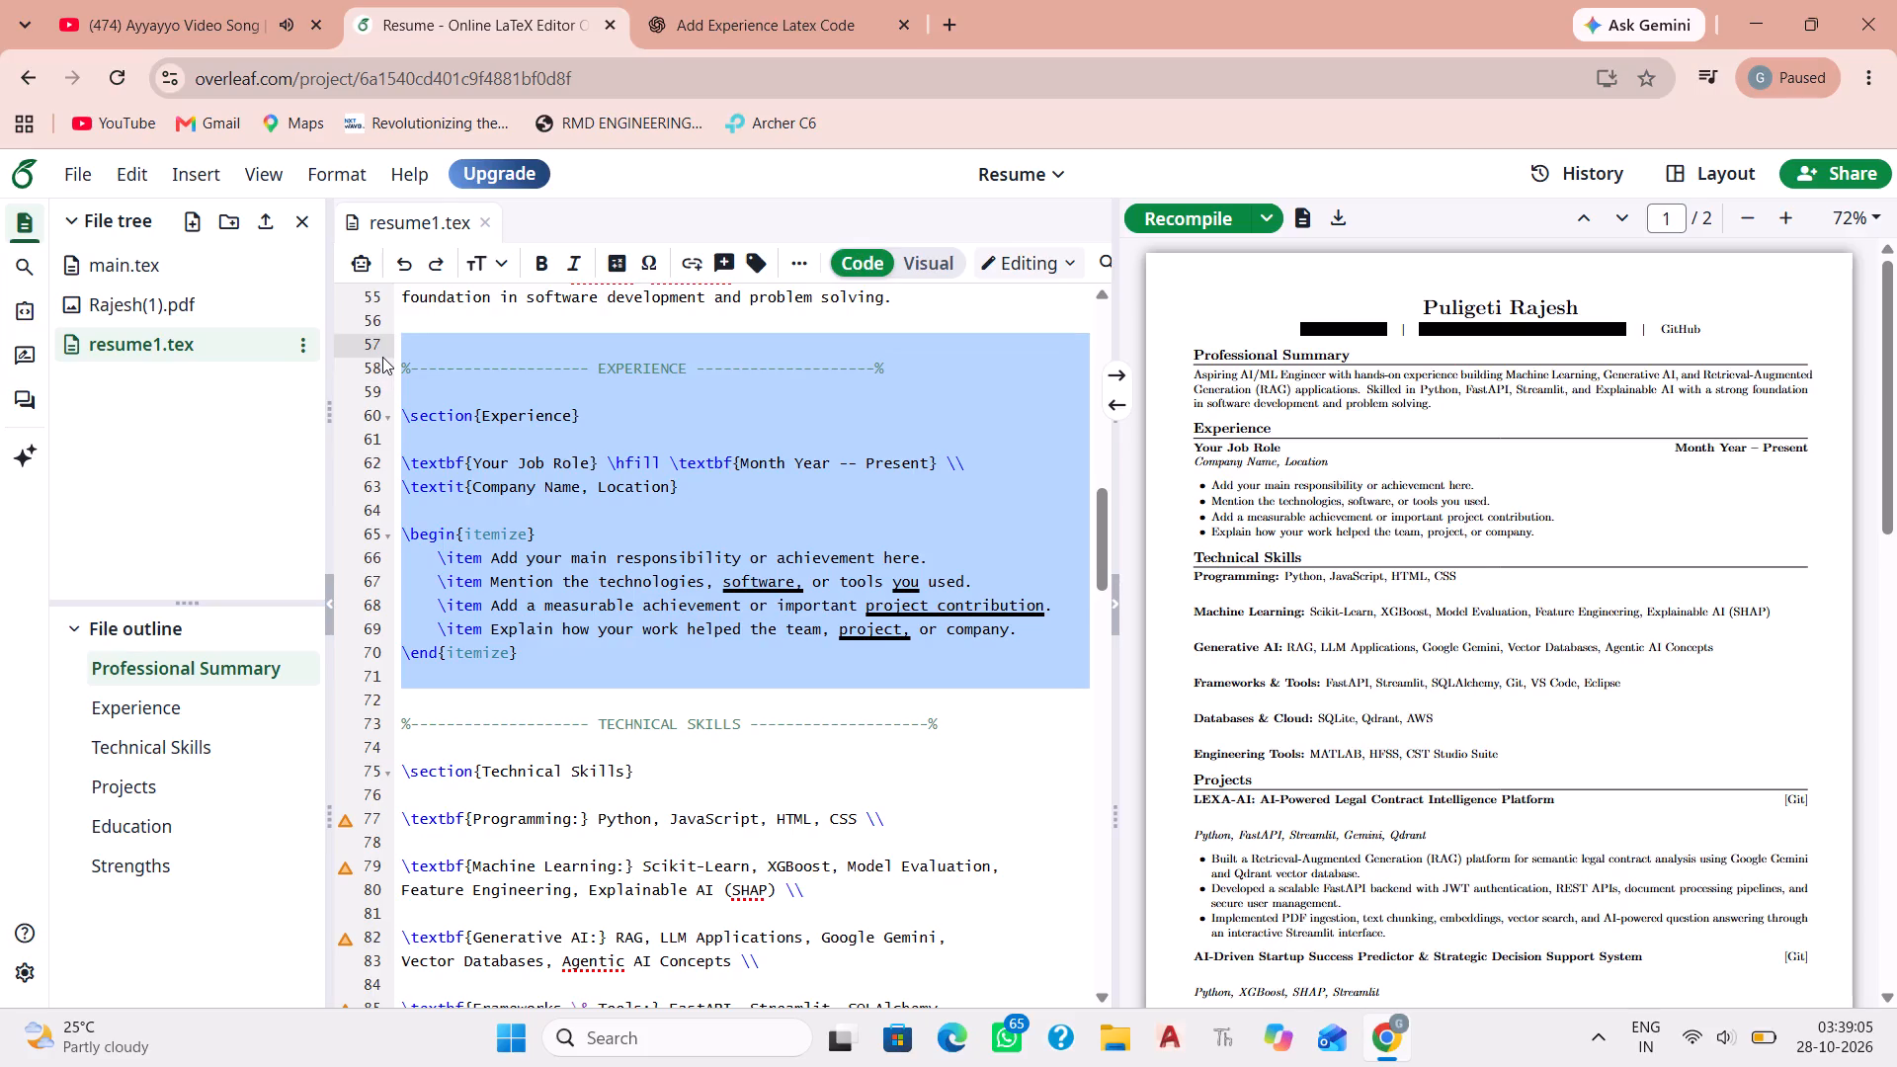
{"action": "left_click_drag", "start_coordinate": [382, 357], "coordinate": [382, 358]}
{"action": "key", "text": "ctrl+c"}
Reopen main.tex and recompile the preview from that file.
{"action": "left_click", "coordinate": [183, 257]}
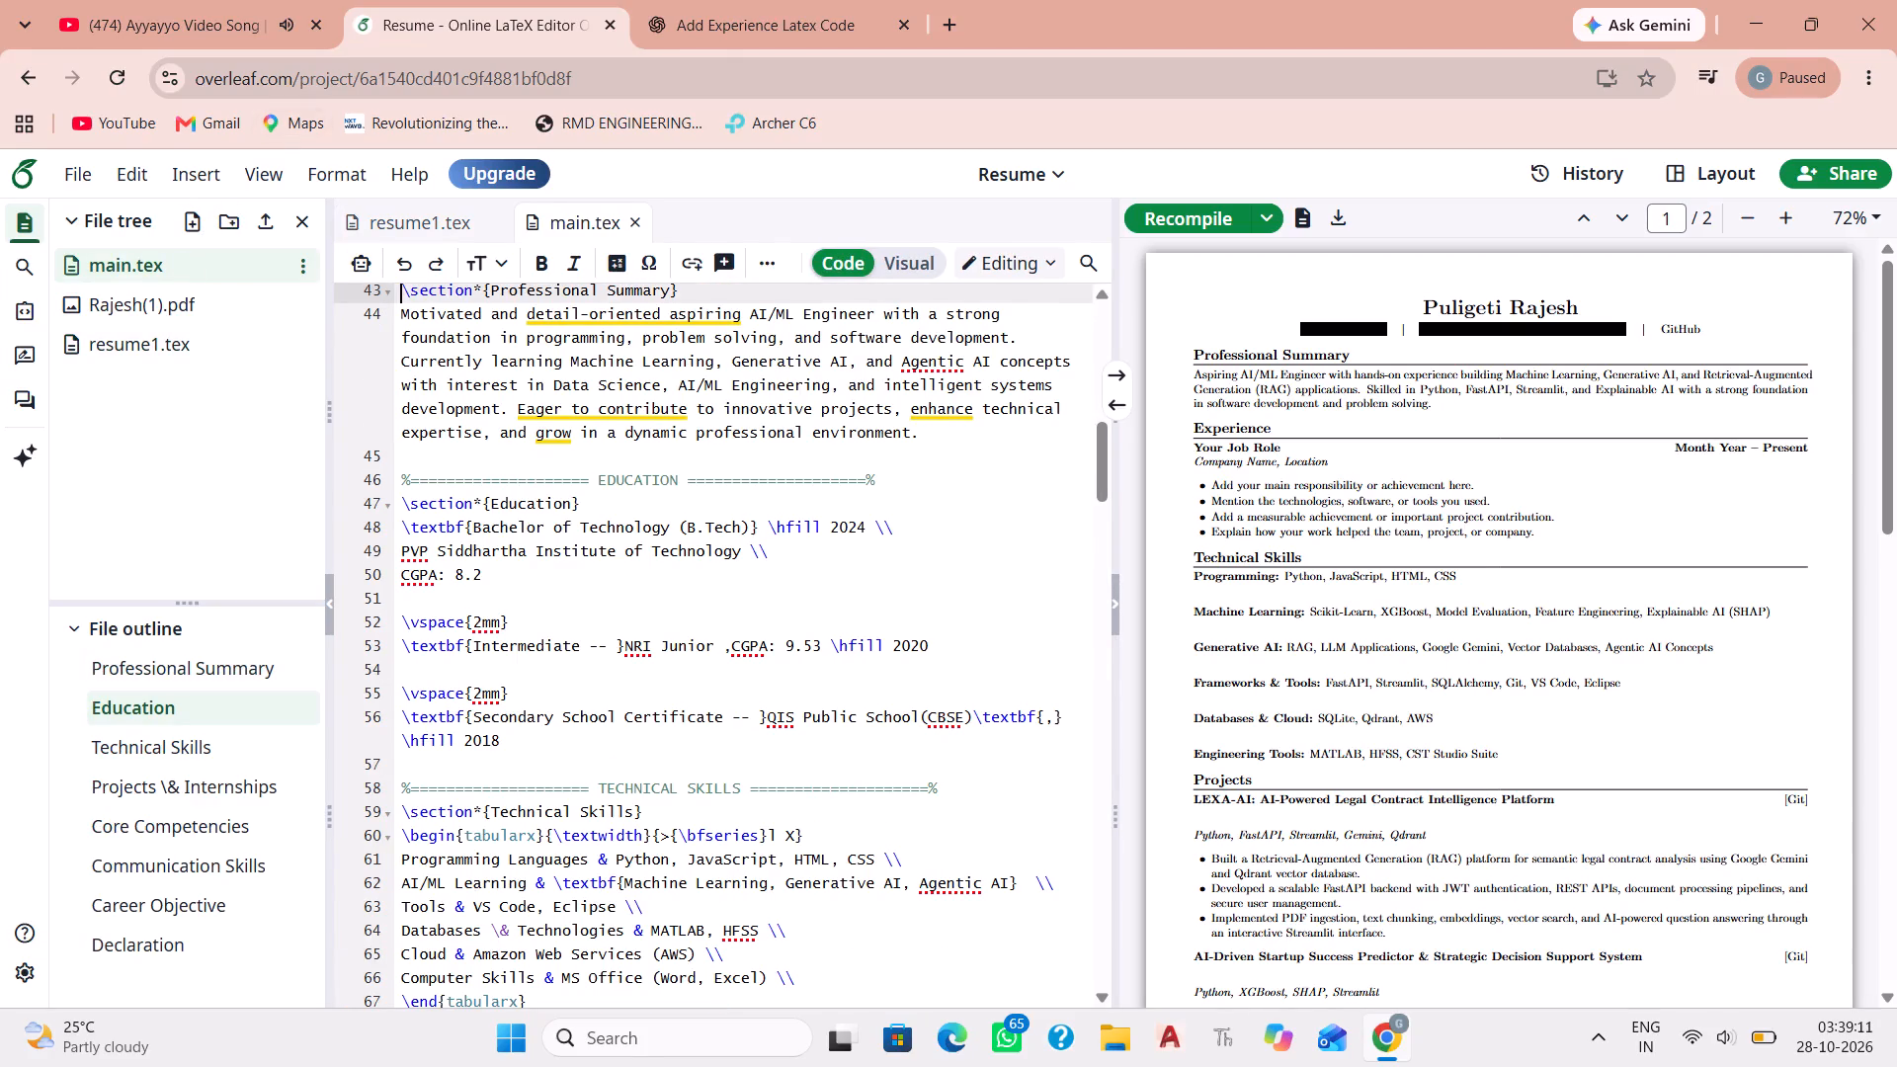
{"action": "left_click", "coordinate": [1171, 214]}
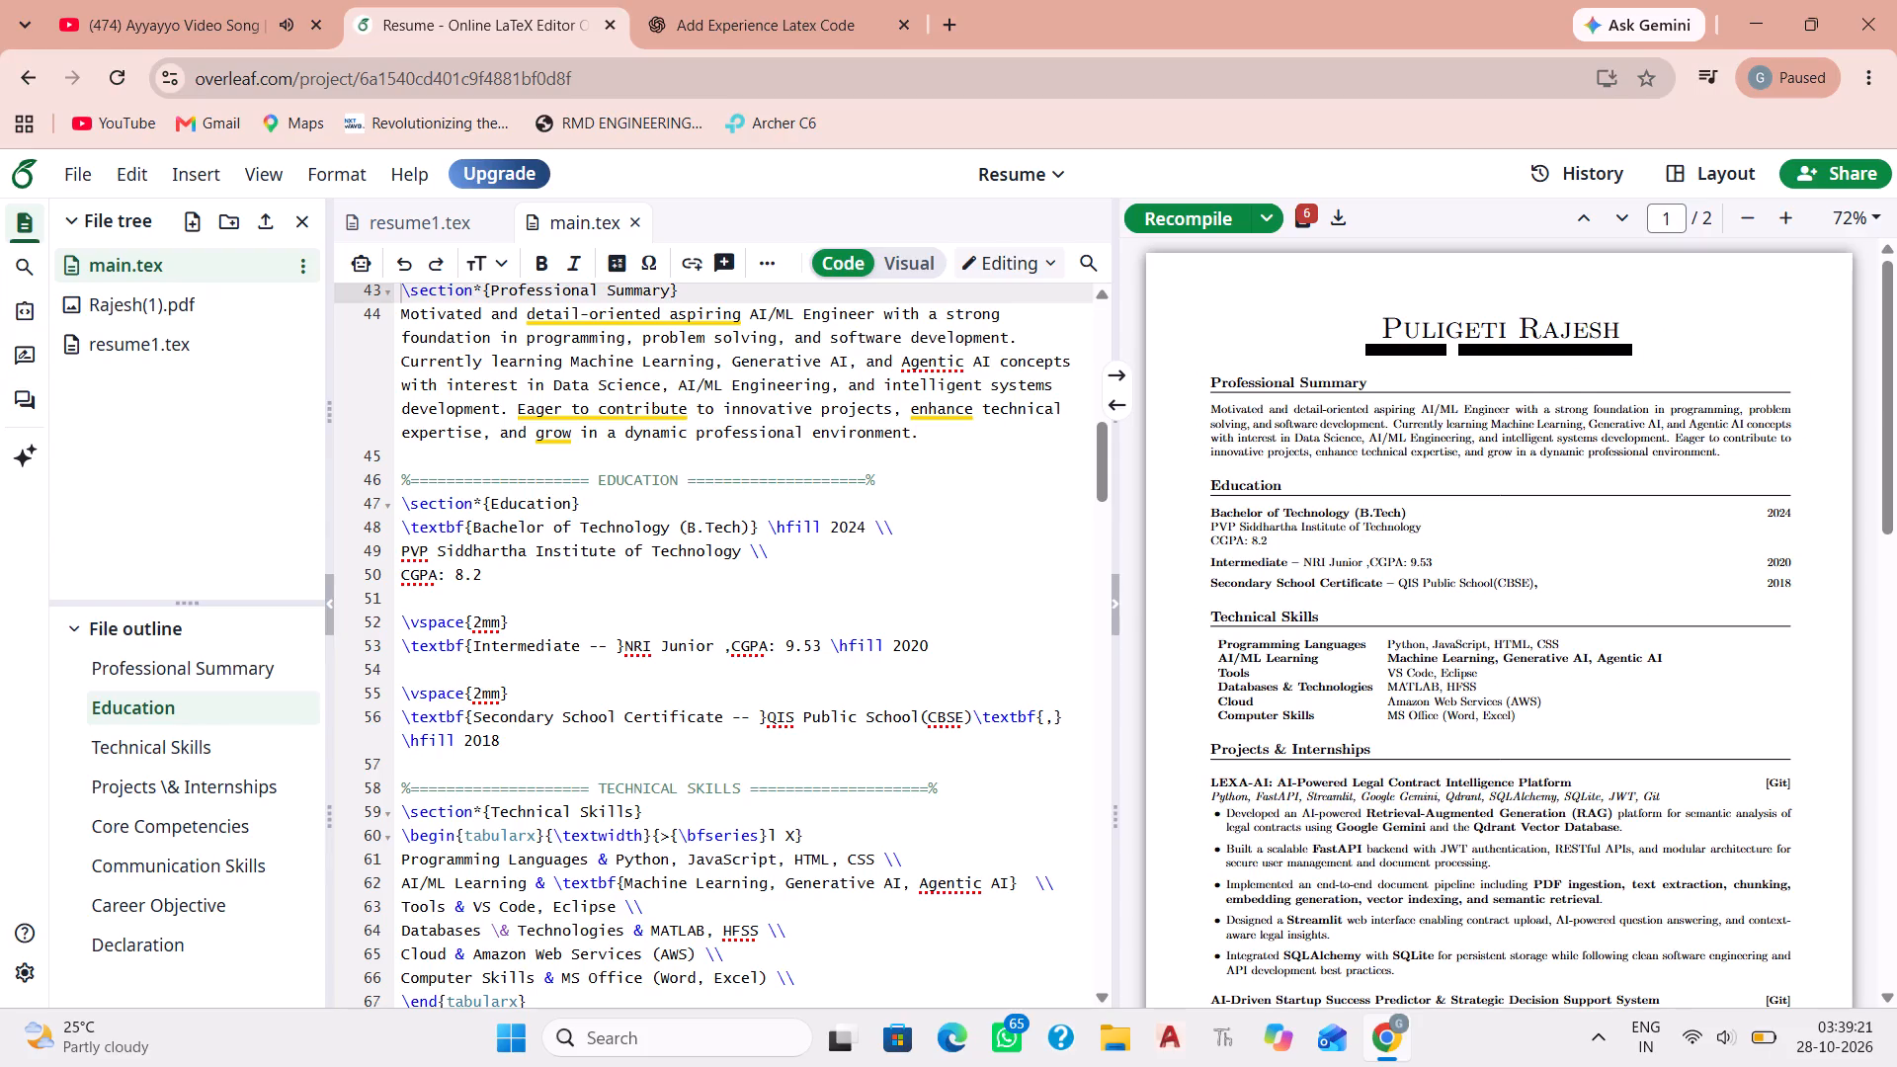
{"action": "scroll", "coordinate": [860, 579], "scroll_direction": "up", "scroll_amount": 1}
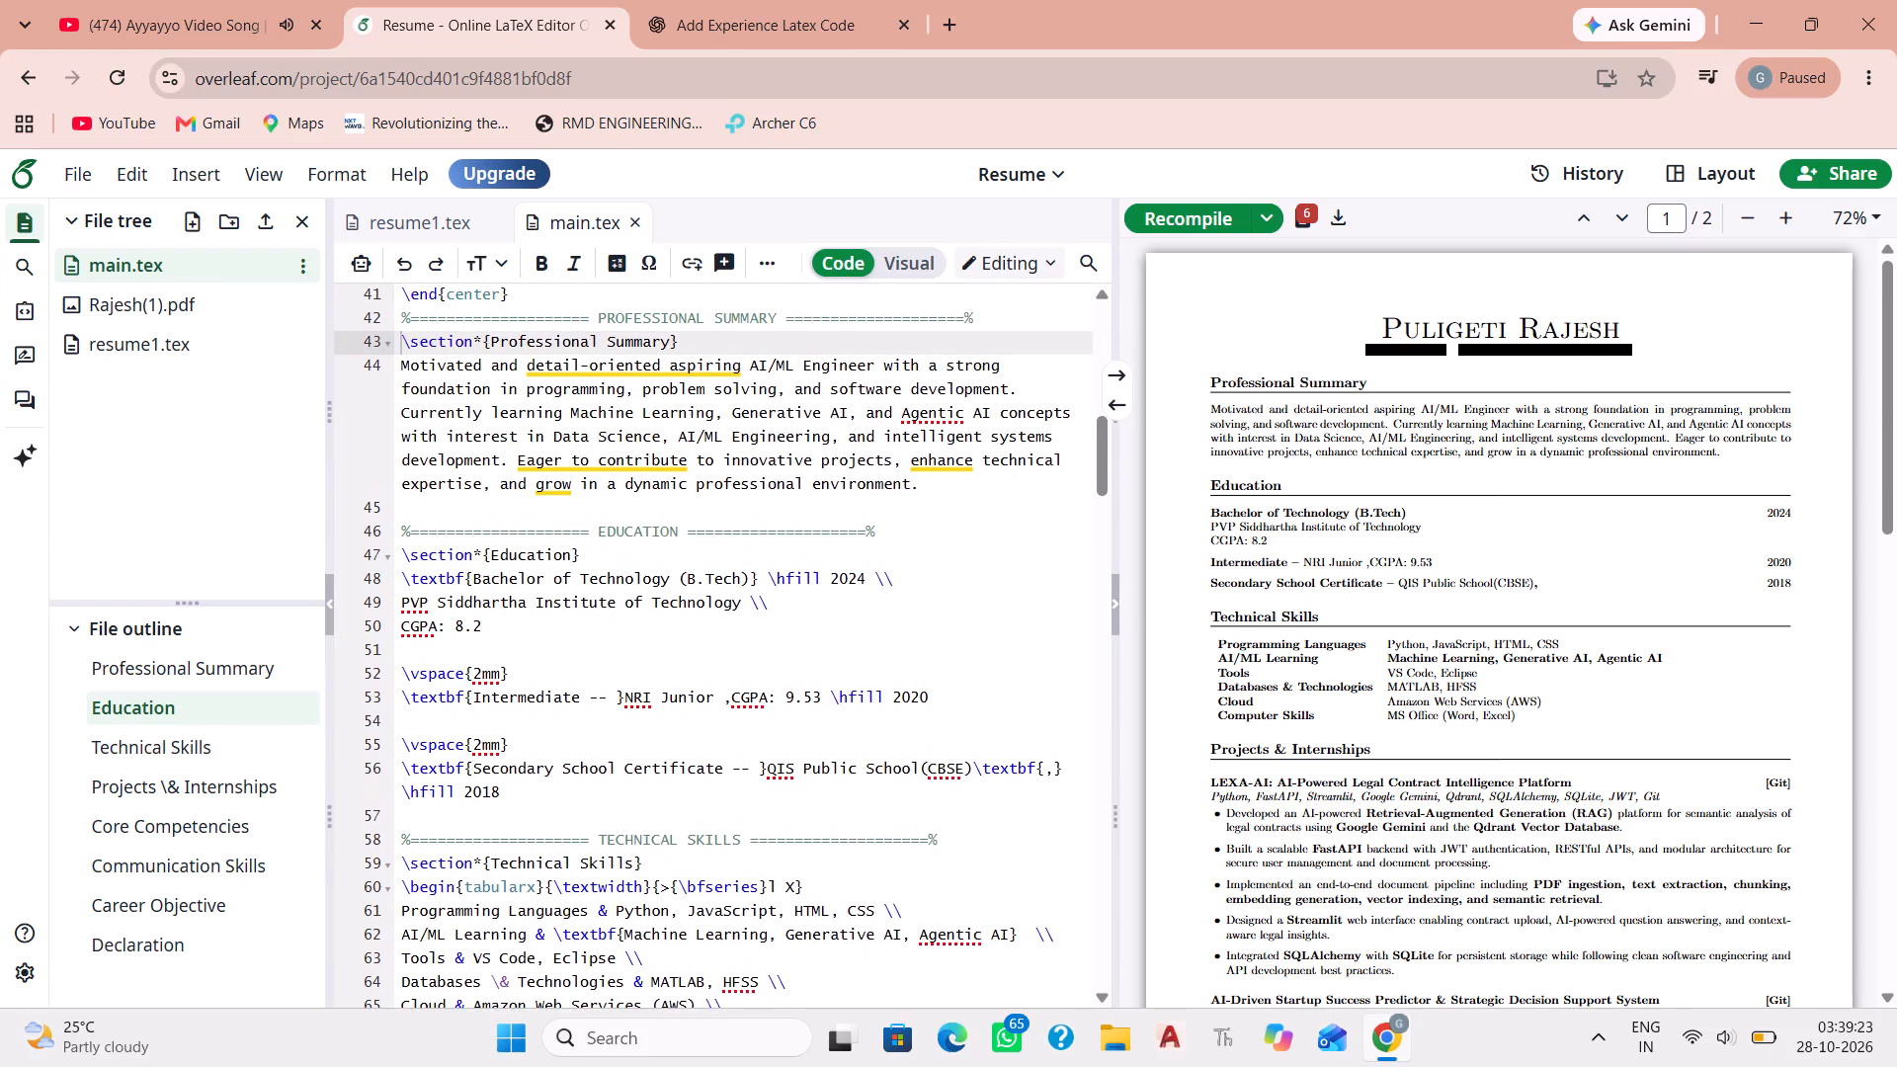
{"action": "scroll", "coordinate": [860, 579], "scroll_direction": "up", "scroll_amount": 2}
{"action": "scroll", "coordinate": [860, 579], "scroll_direction": "down", "scroll_amount": 1}
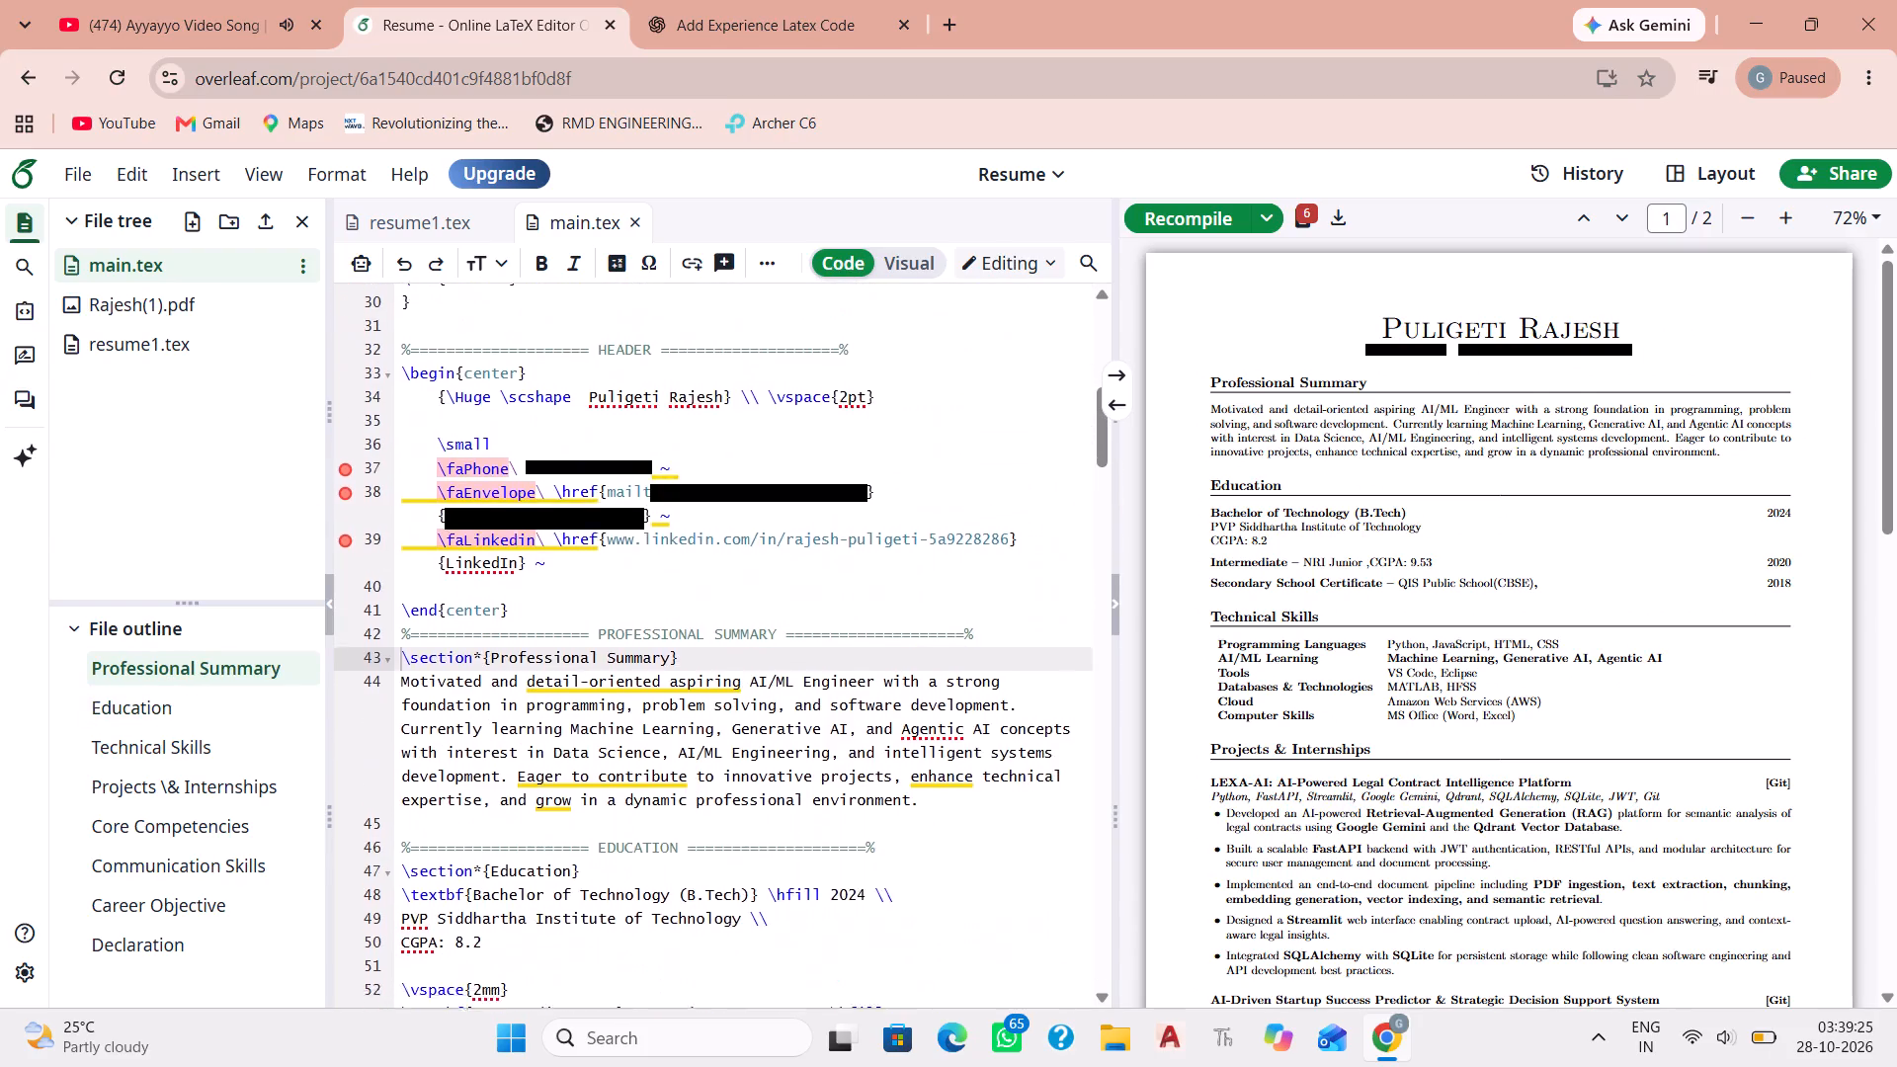
{"action": "scroll", "coordinate": [860, 579], "scroll_direction": "down", "scroll_amount": 2}
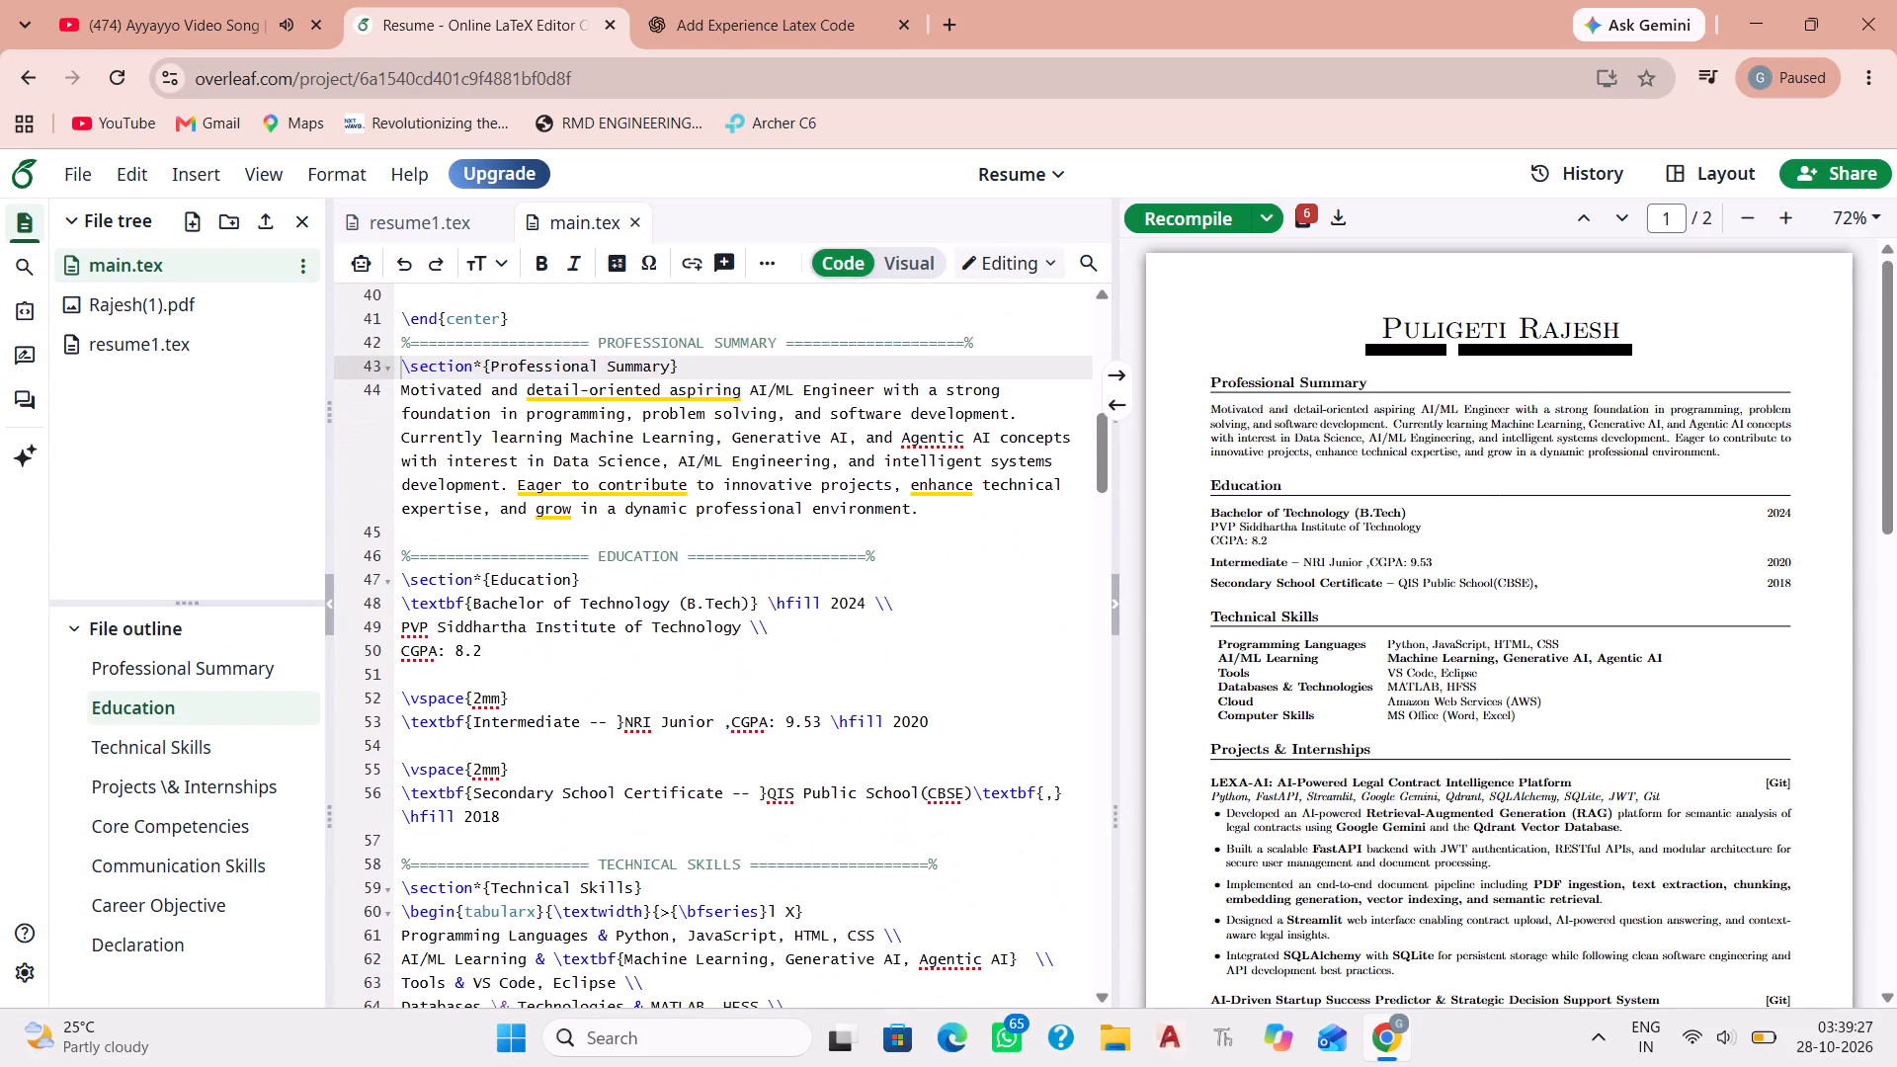
{"action": "left_click", "coordinate": [1001, 508]}
{"action": "key", "text": "Return"}
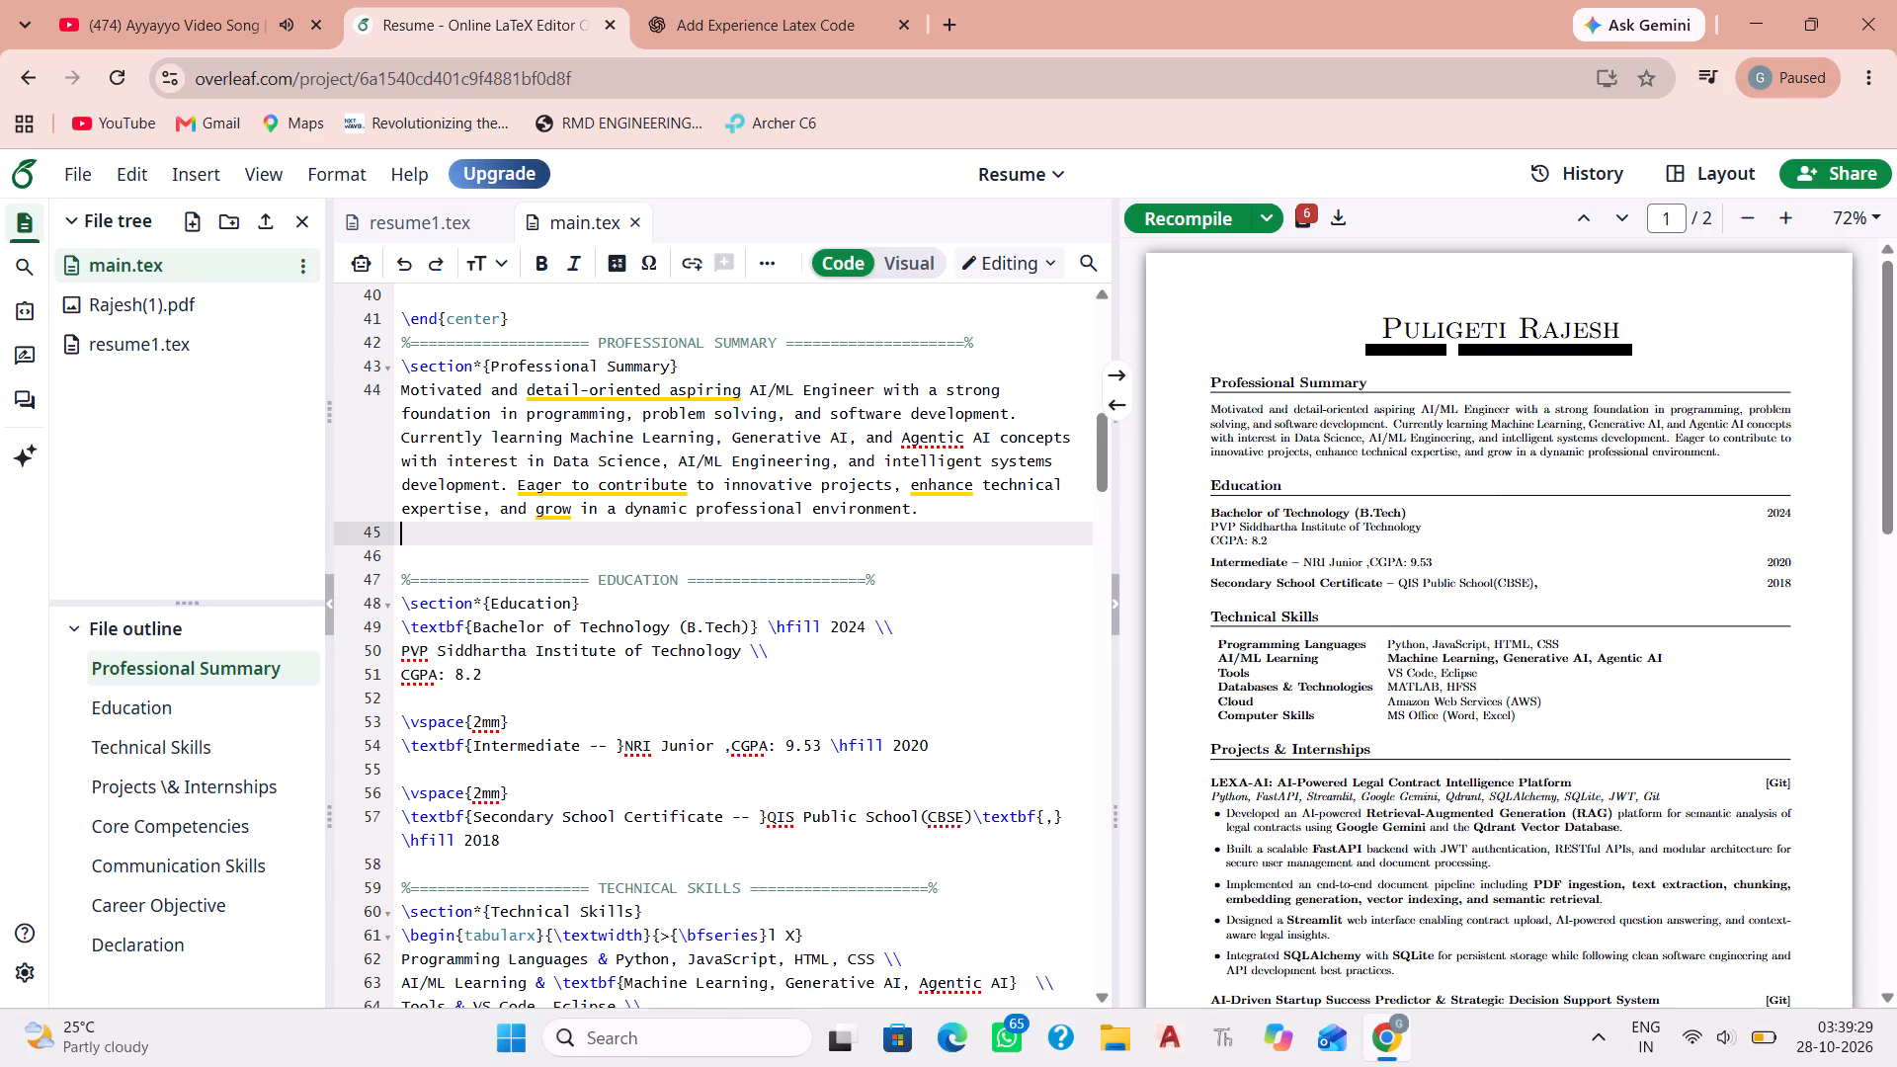
{"action": "key", "text": "Return"}
{"action": "key", "text": "ctrl+v"}
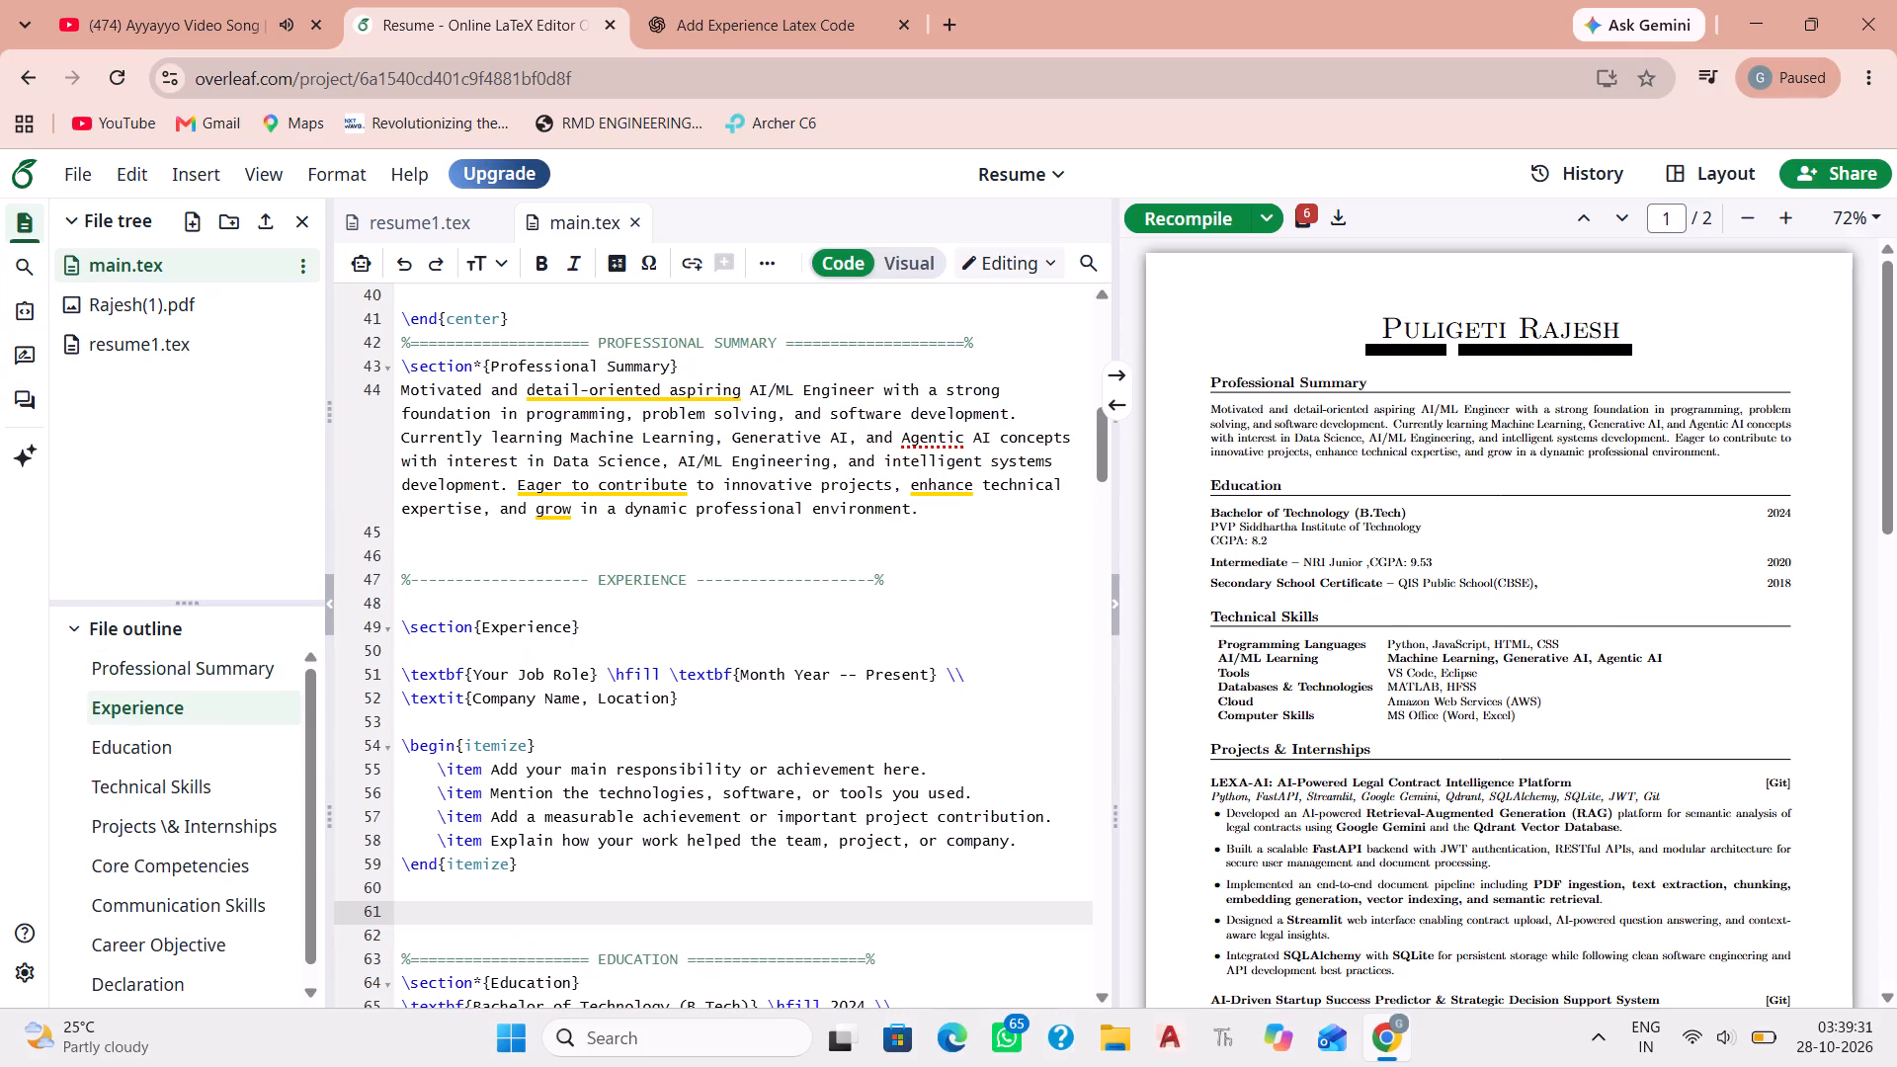
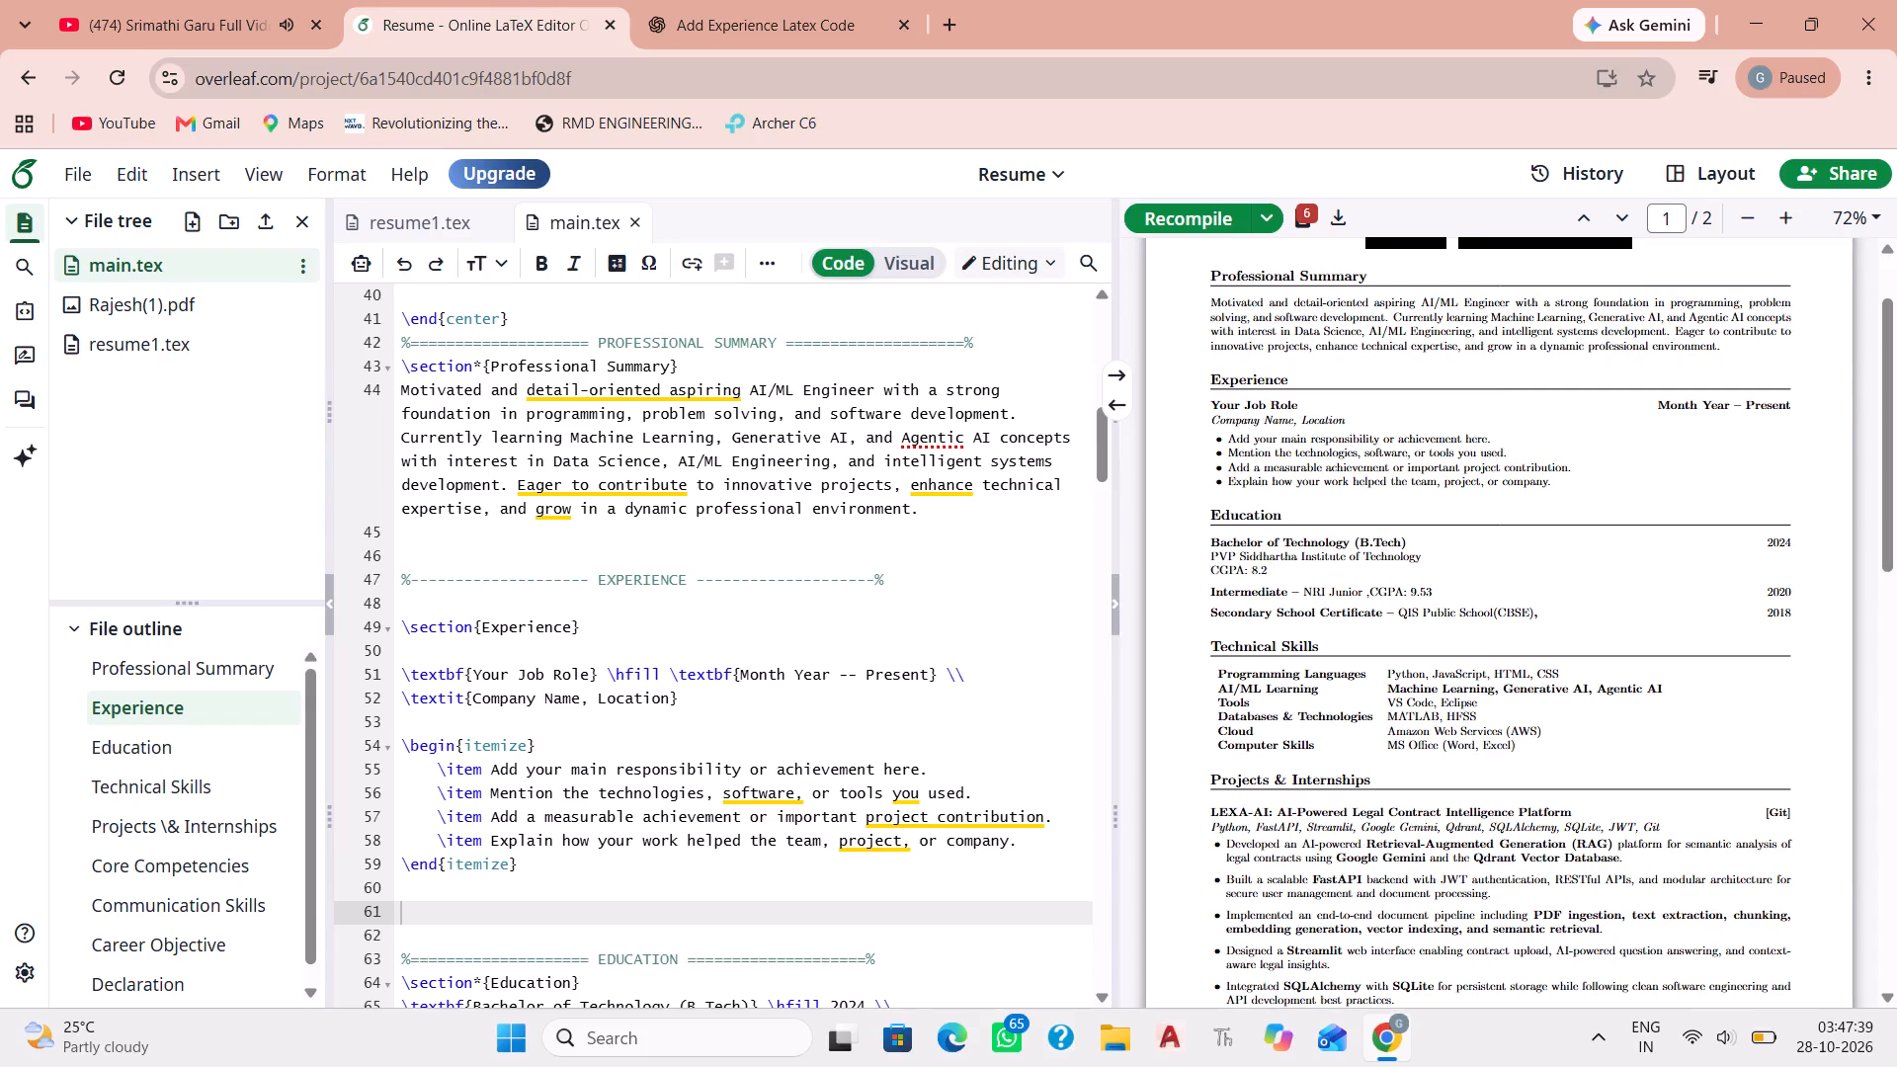
{"action": "scroll", "coordinate": [586, 704], "scroll_direction": "down", "scroll_amount": 2}
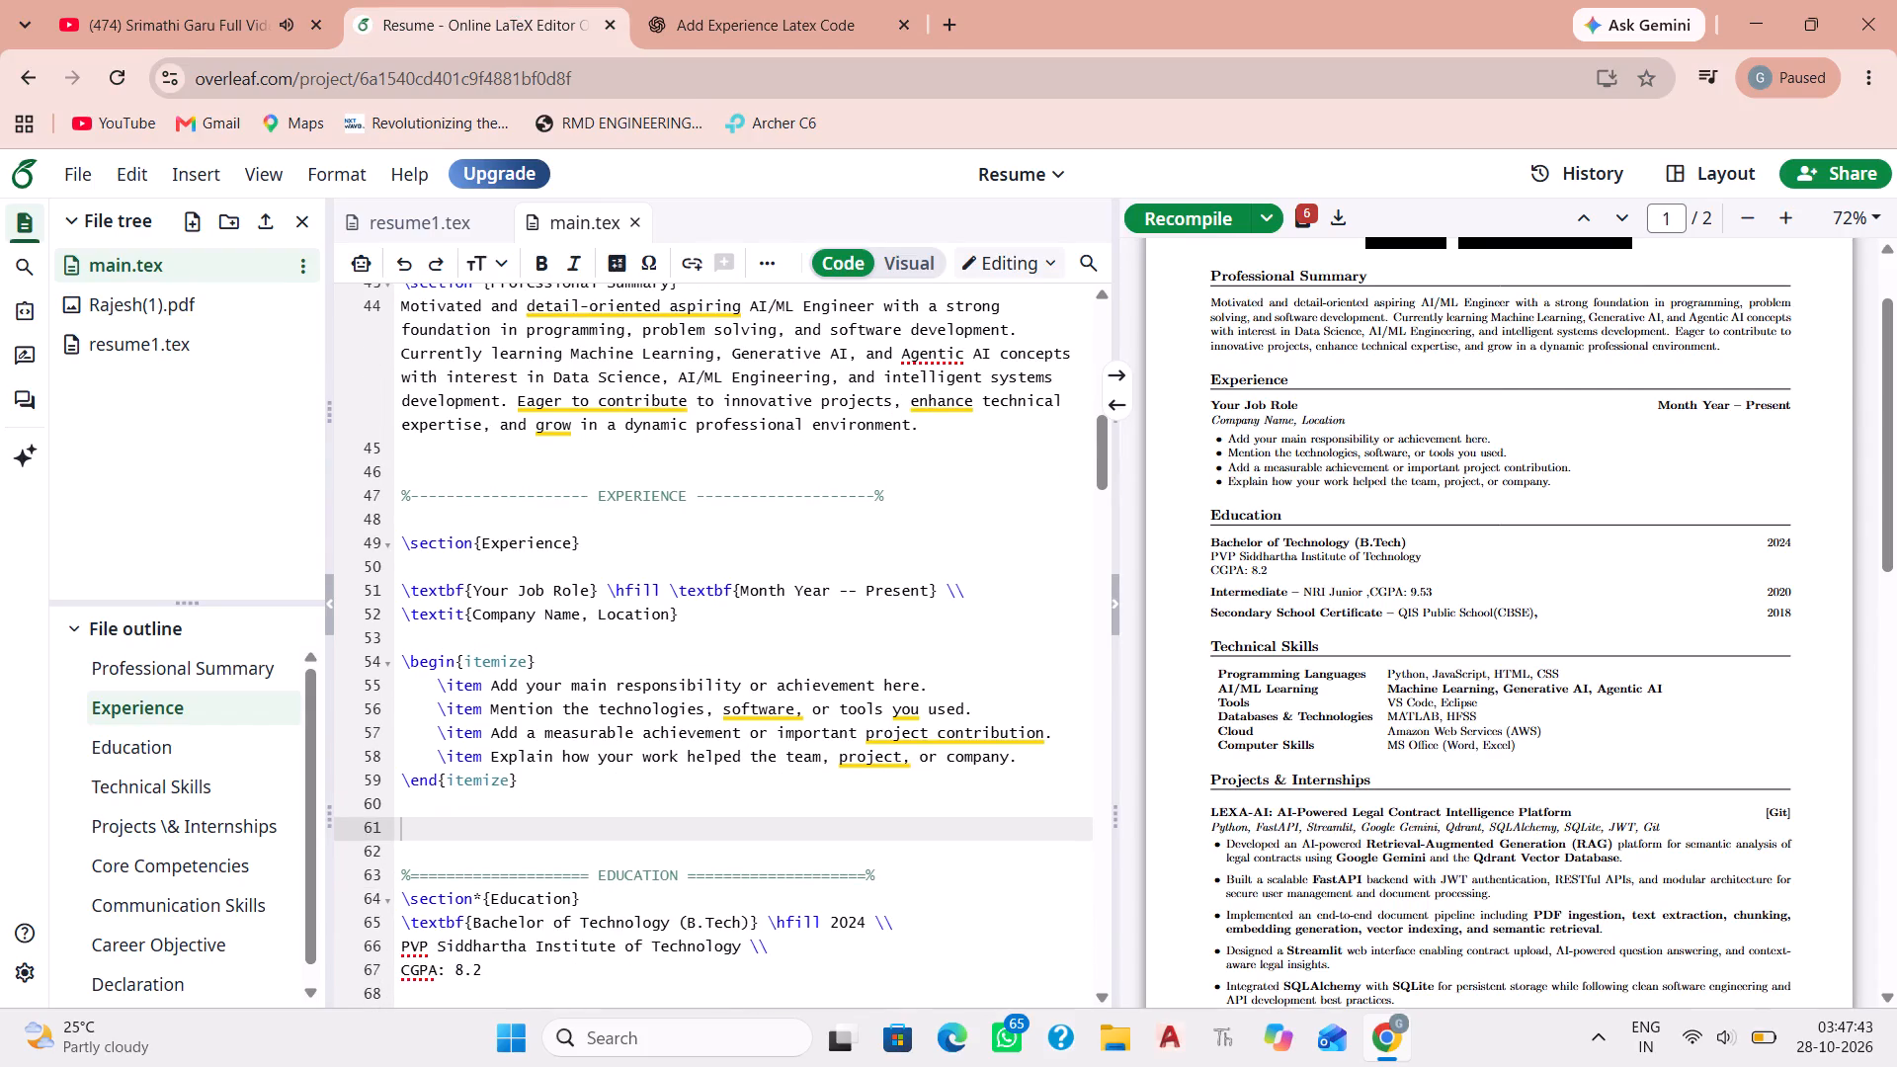
{"action": "left_click_drag", "start_coordinate": [533, 806], "coordinate": [392, 545]}
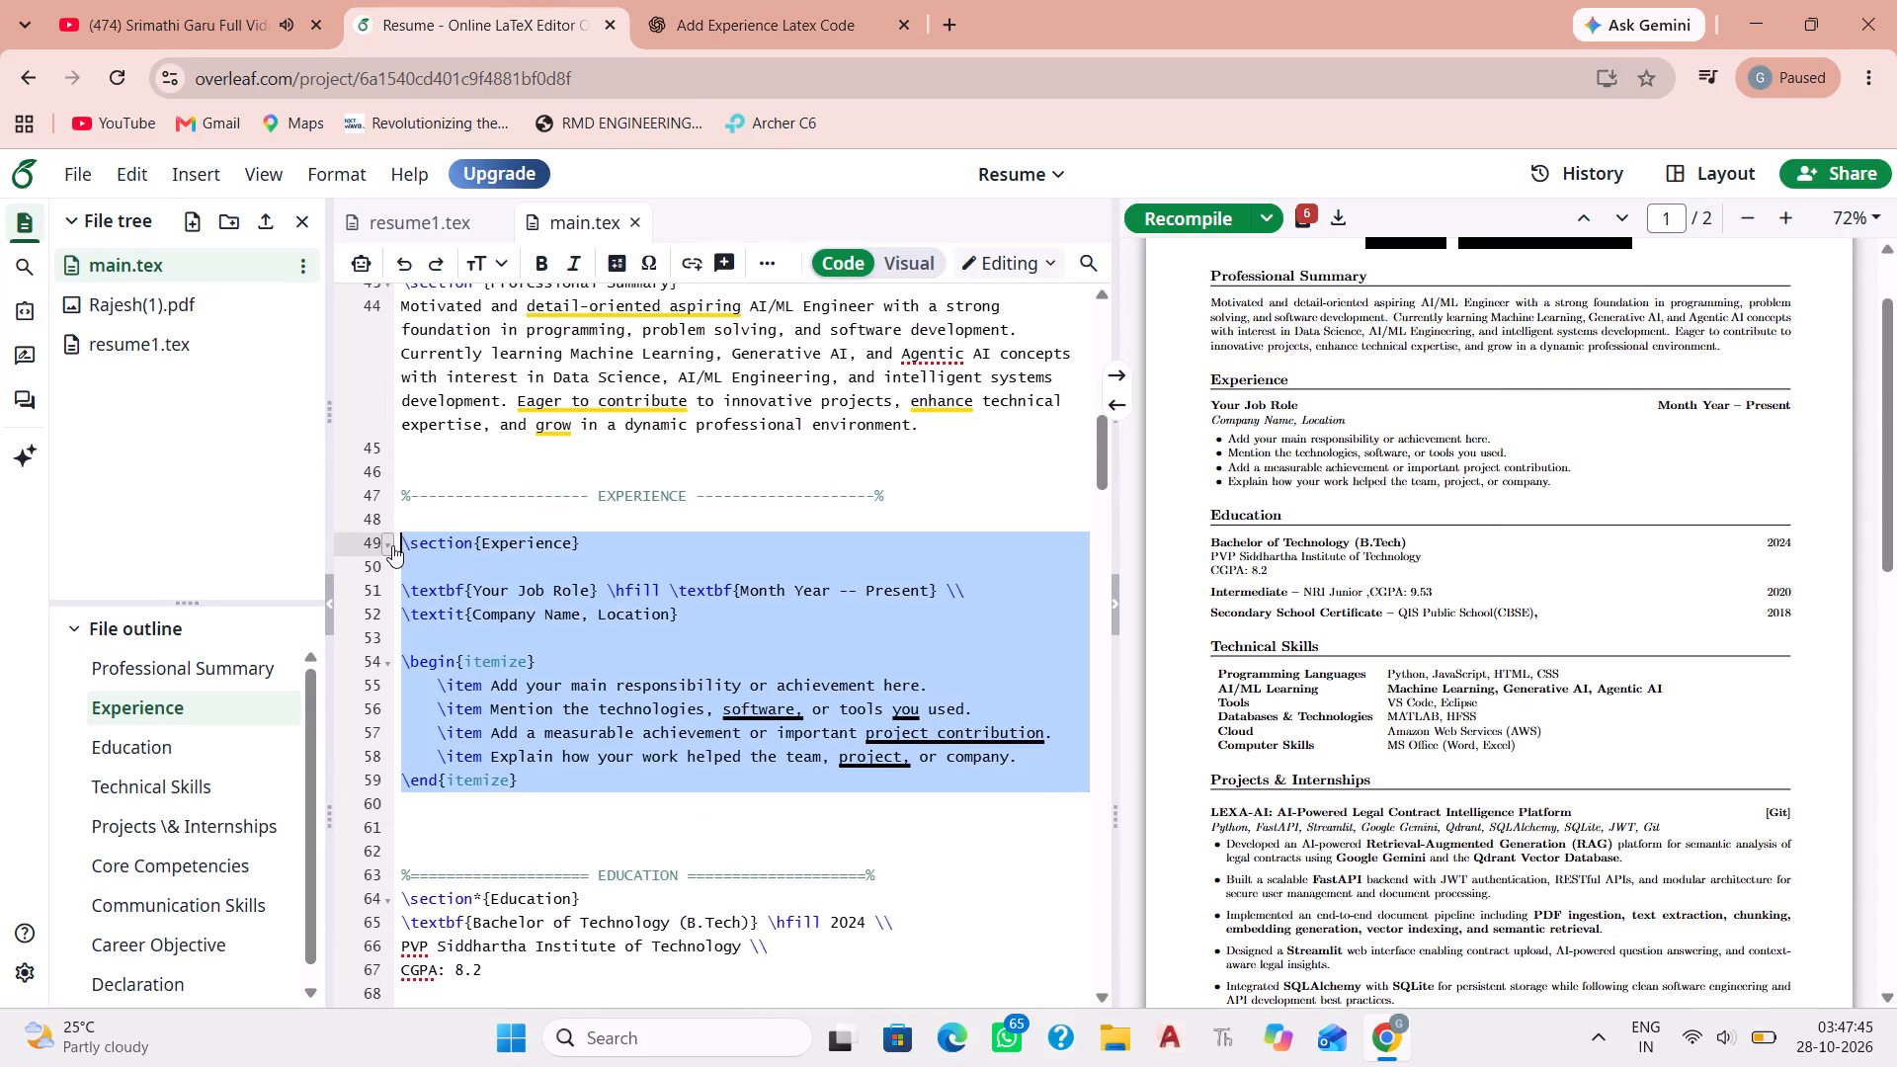
{"action": "key", "text": "ctrl+v"}
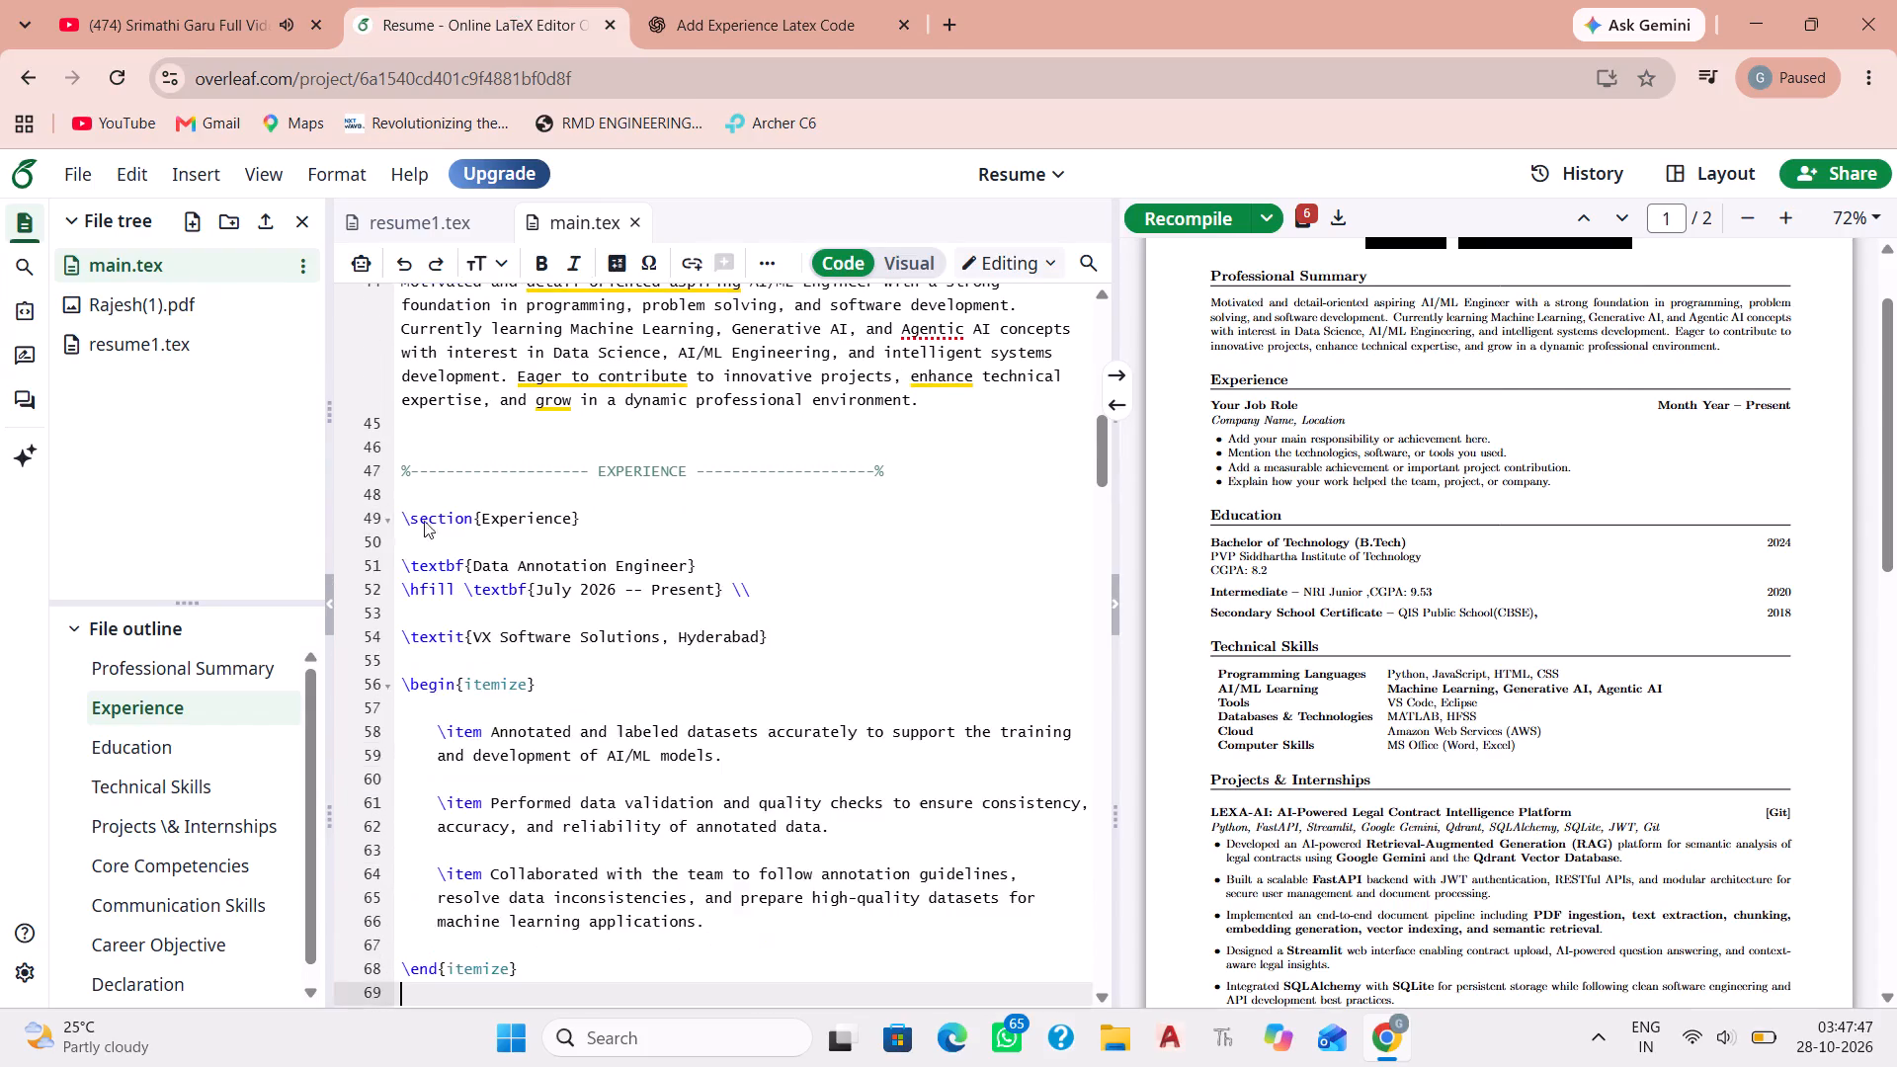
{"action": "left_click", "coordinate": [1184, 210]}
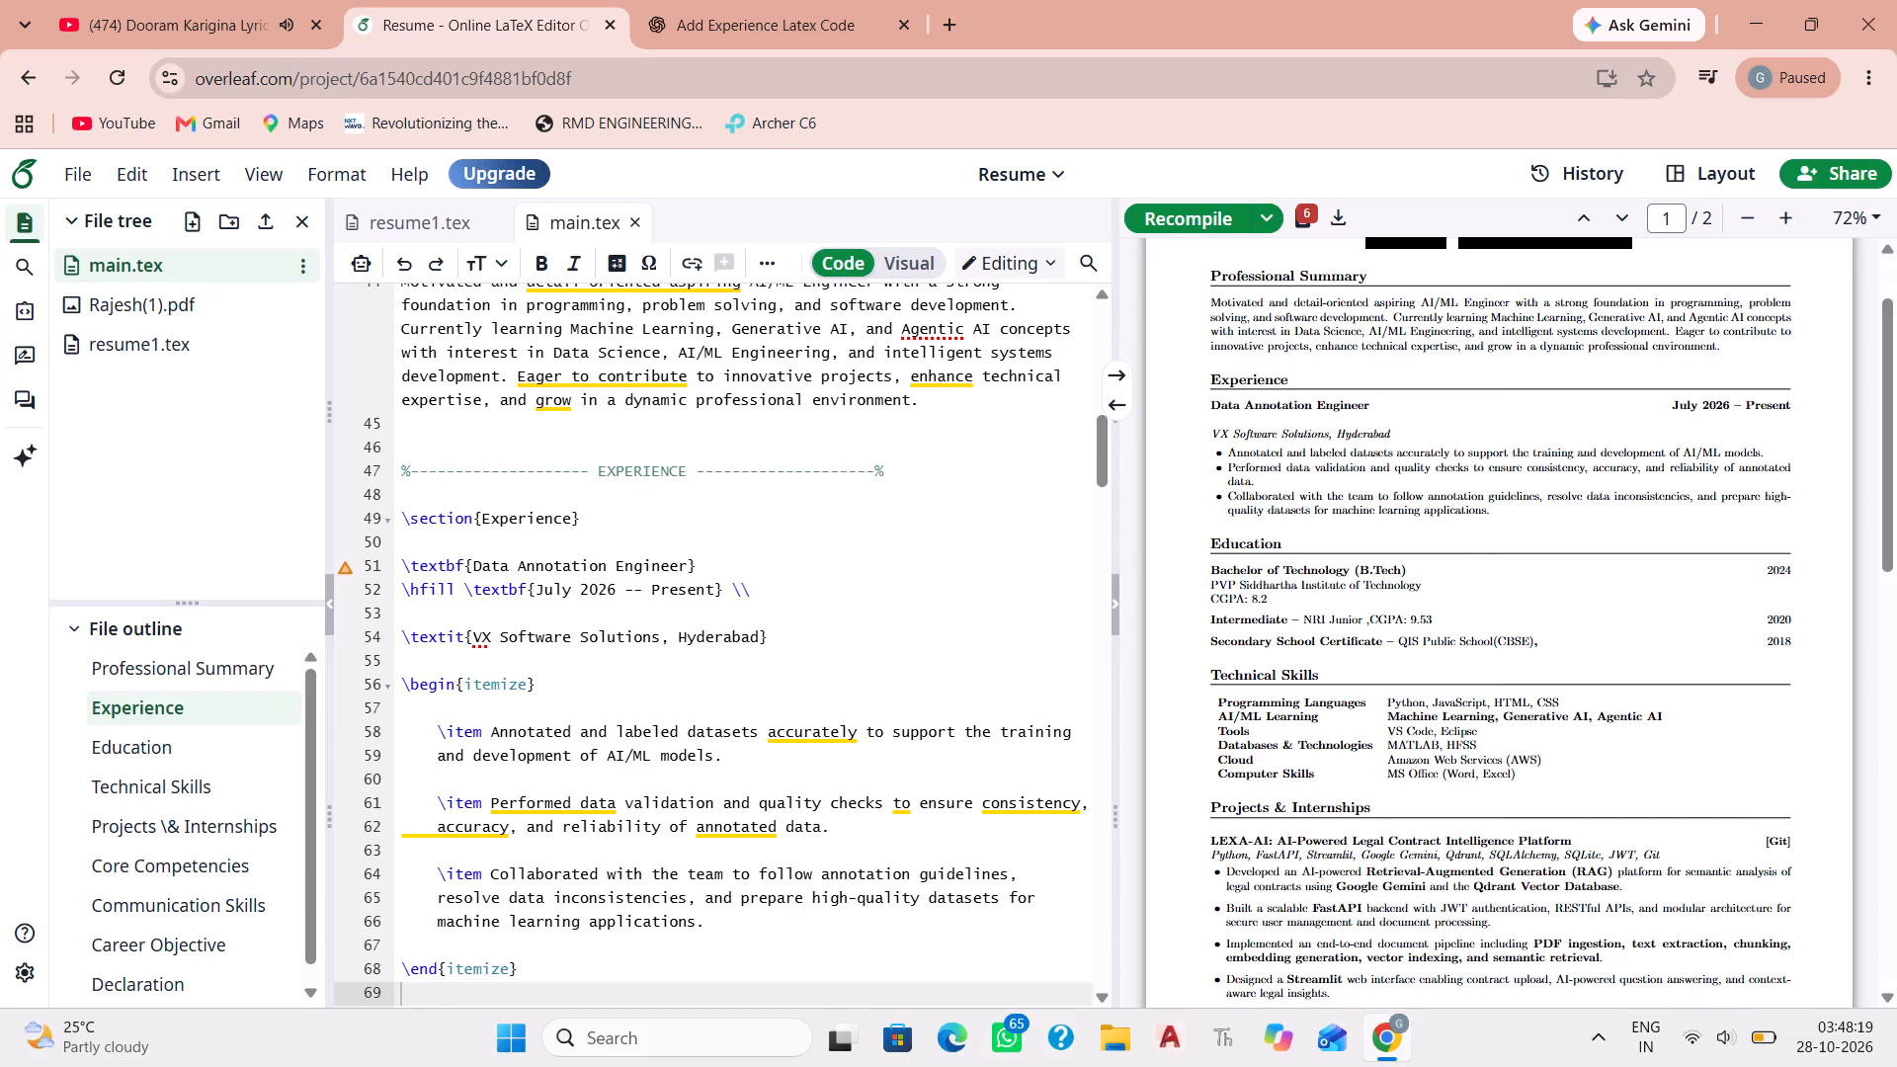
Extend the job title in the Experience section to "Data Annotation Engineer(AI/ML)" and recompile the resume.
{"action": "left_click", "coordinate": [683, 569]}
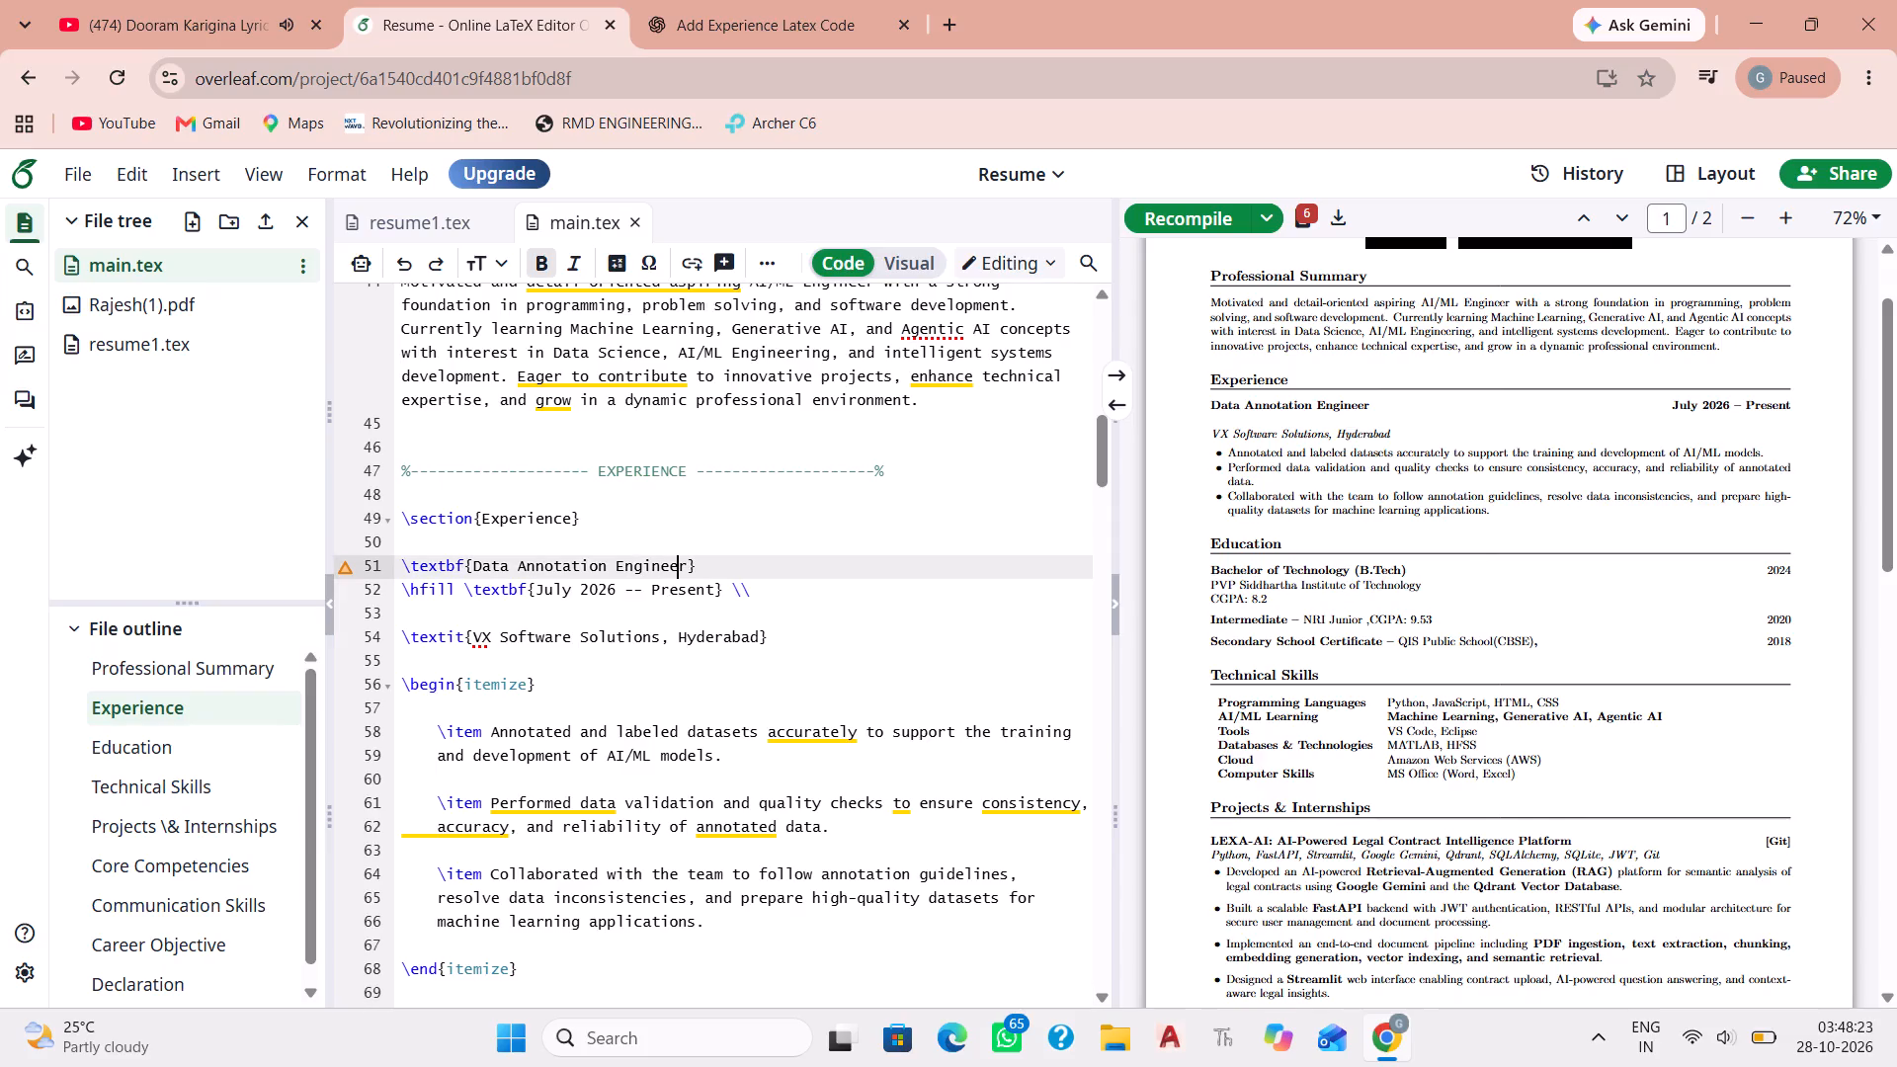
{"action": "key", "text": "Right"}
{"action": "key", "text": "shift+parenleft"}
{"action": "type", "text": "Ai"}
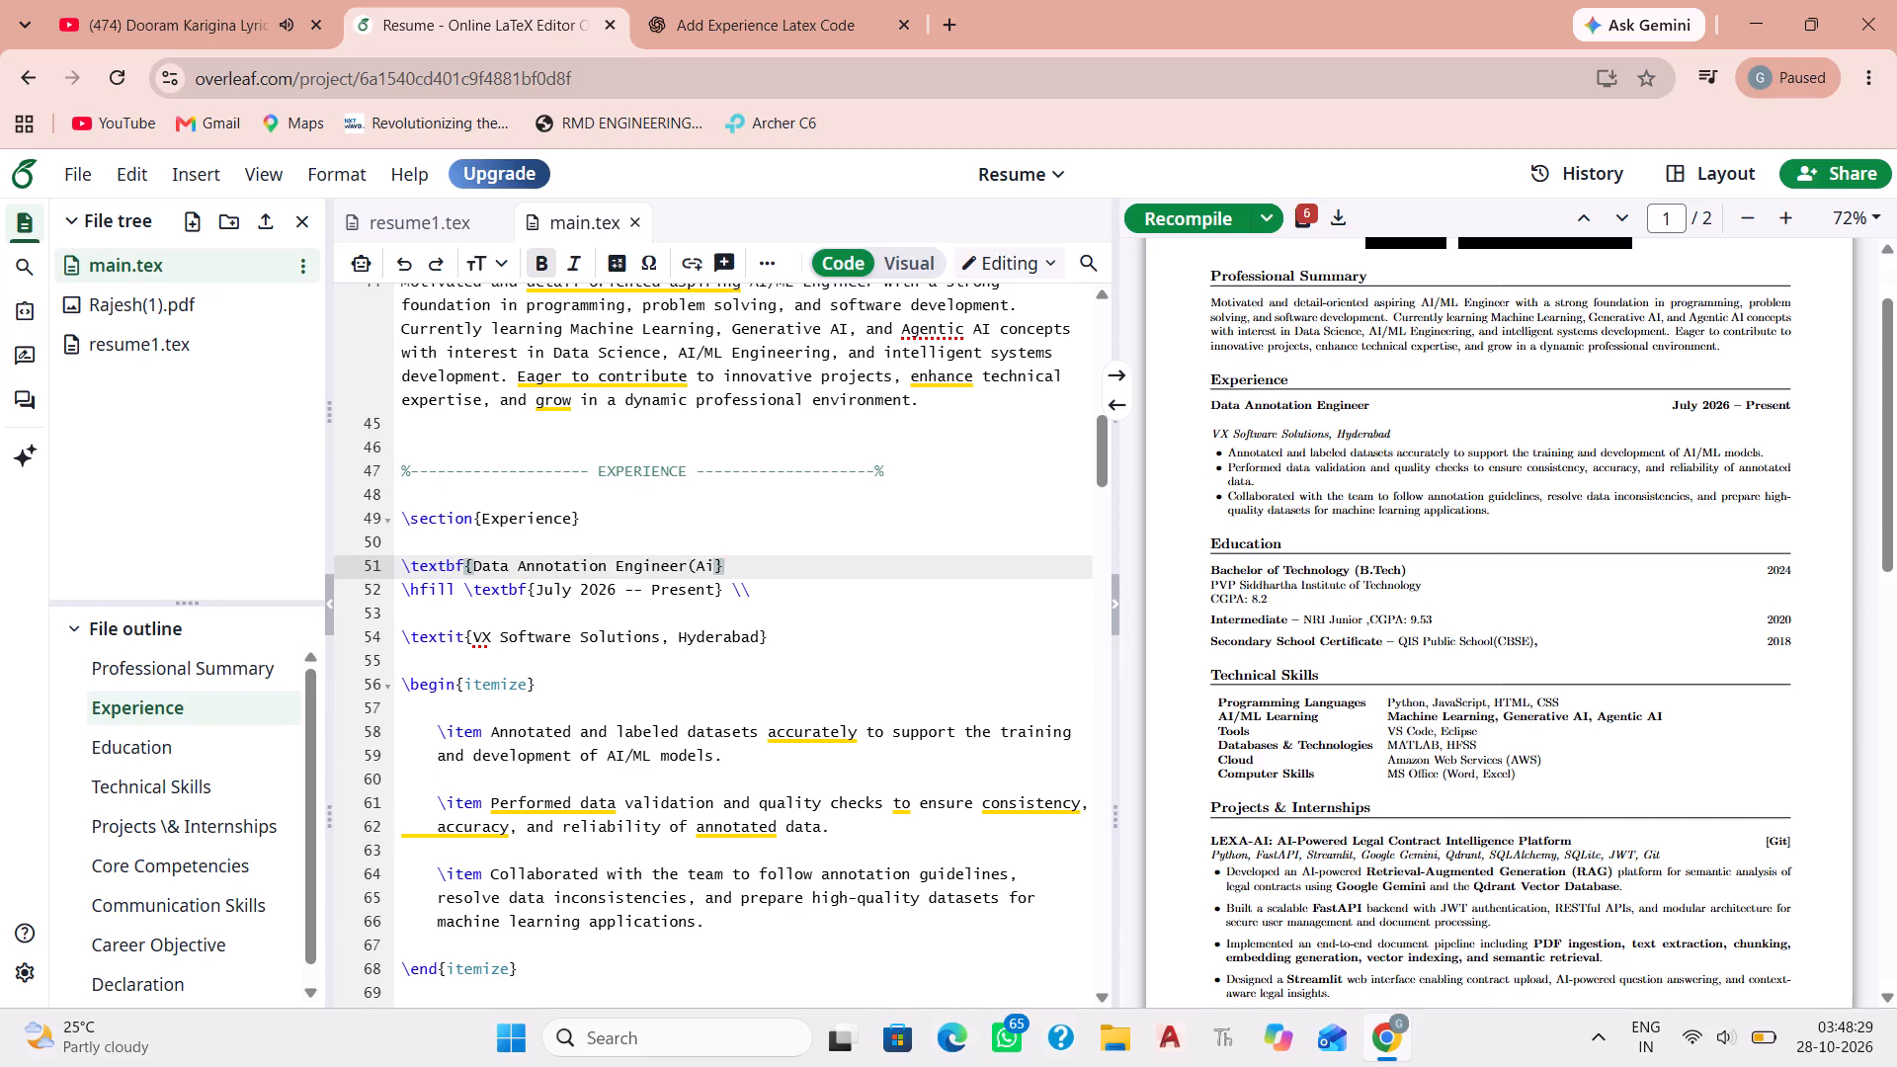
{"action": "key", "text": "BackSpace"}
{"action": "key", "text": "shift+i"}
{"action": "type", "text": "/ML"}
{"action": "key", "text": "shift+parenright"}
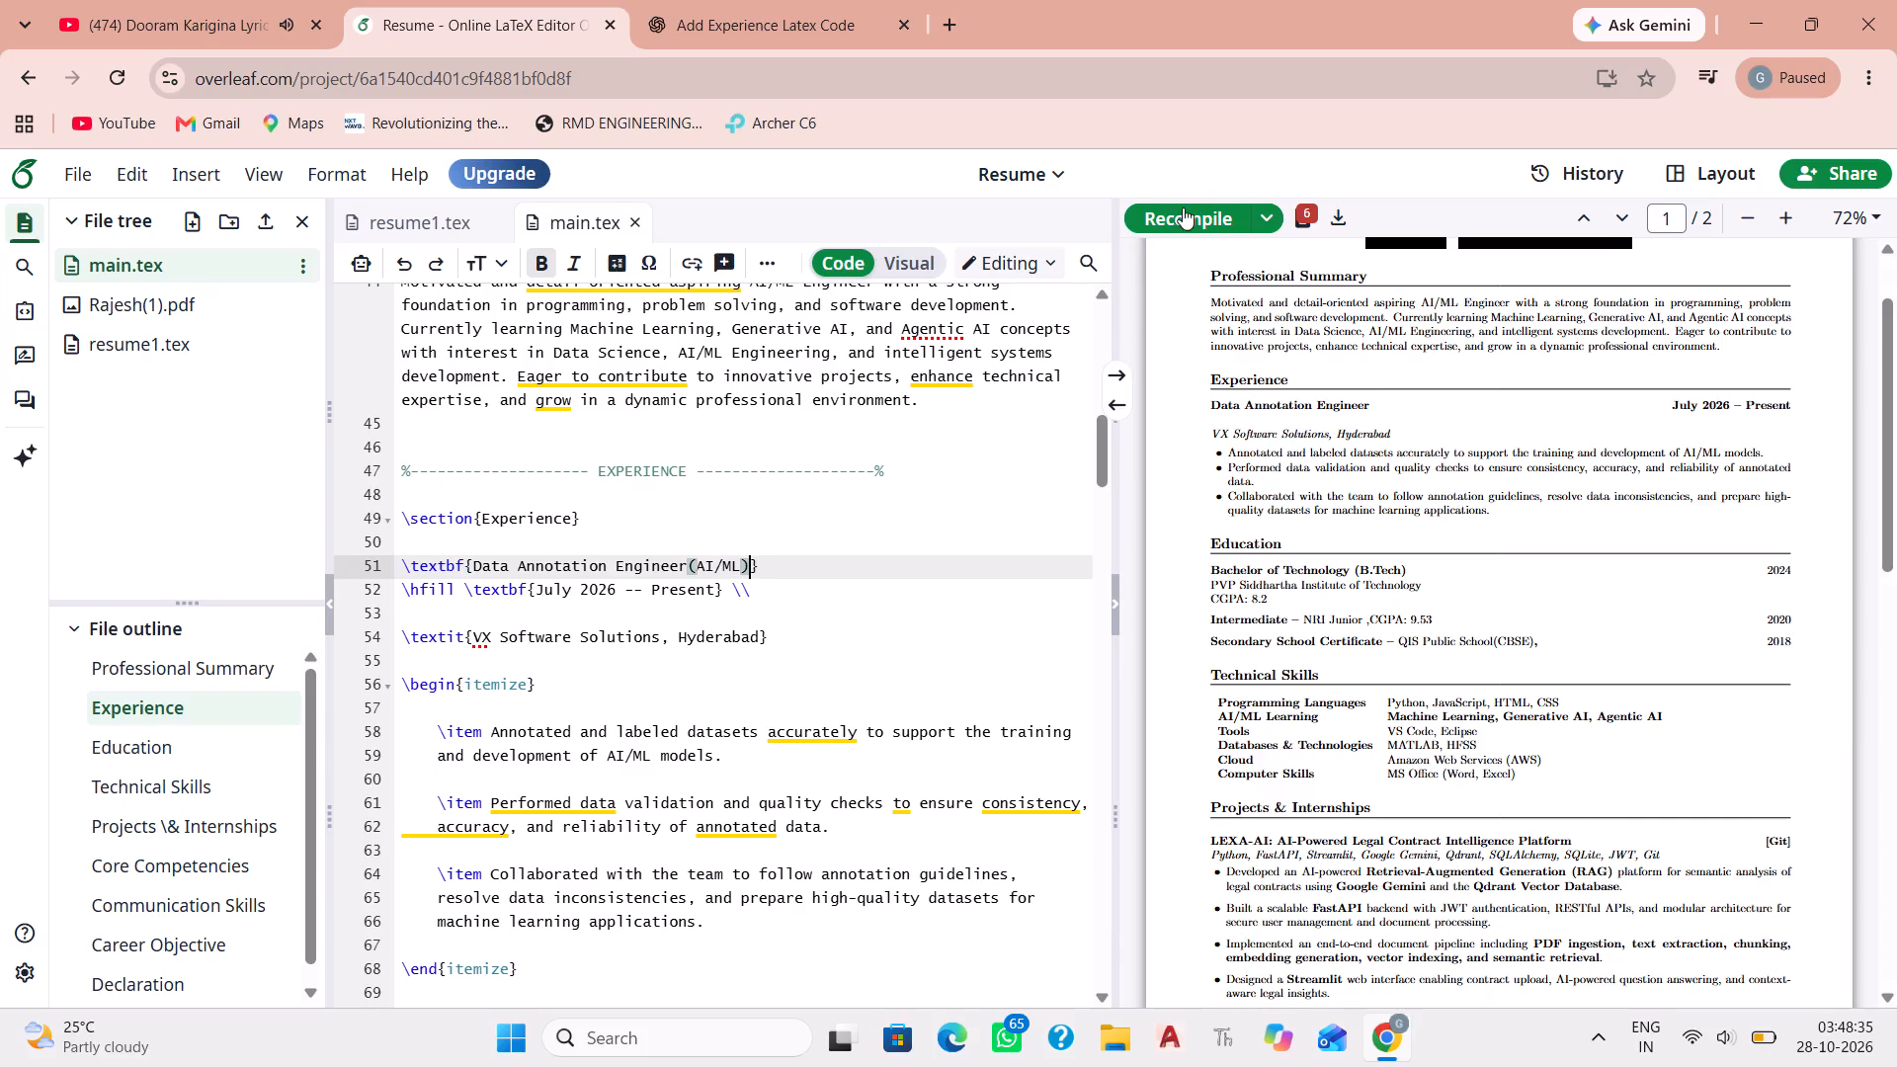
{"action": "left_click", "coordinate": [1182, 210]}
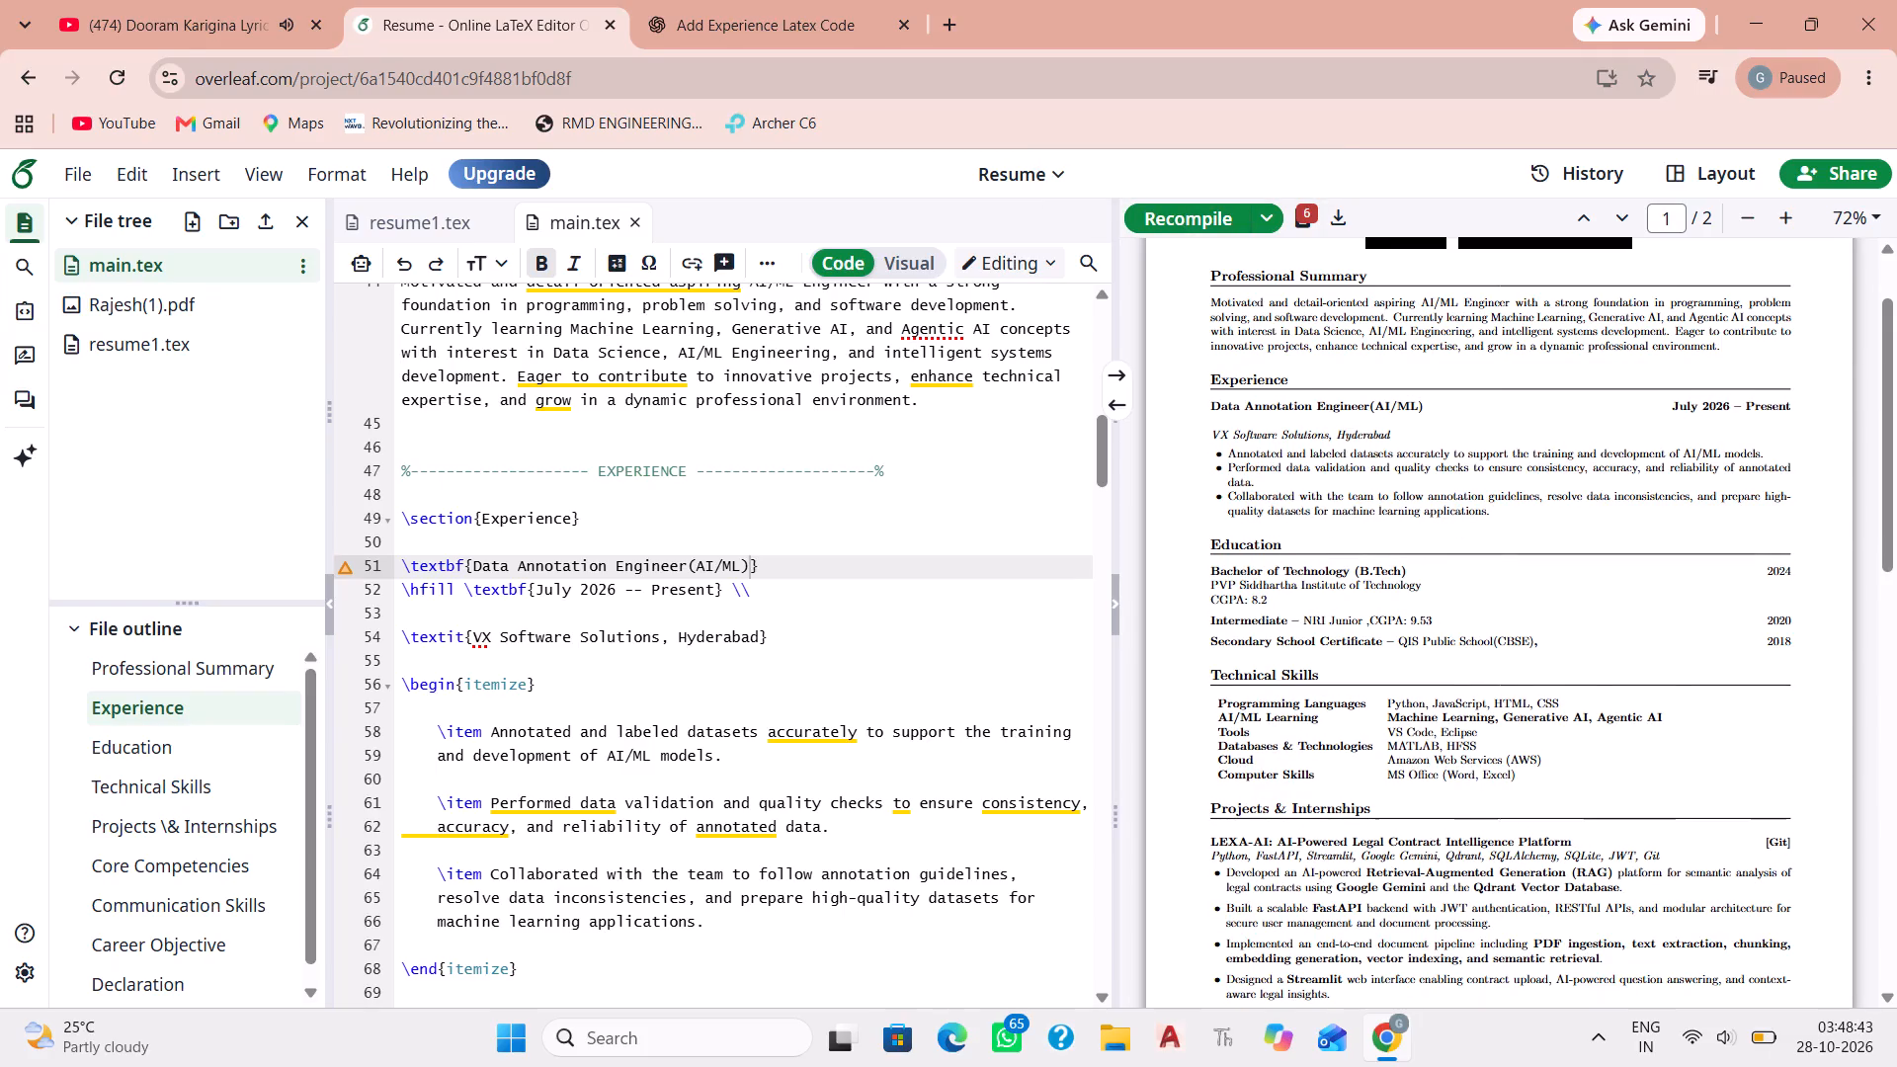
Look through both pages of the compiled resume, from the Experience section to the Declaration and back to the heading.
{"action": "scroll", "coordinate": [1302, 633], "scroll_direction": "down", "scroll_amount": 4}
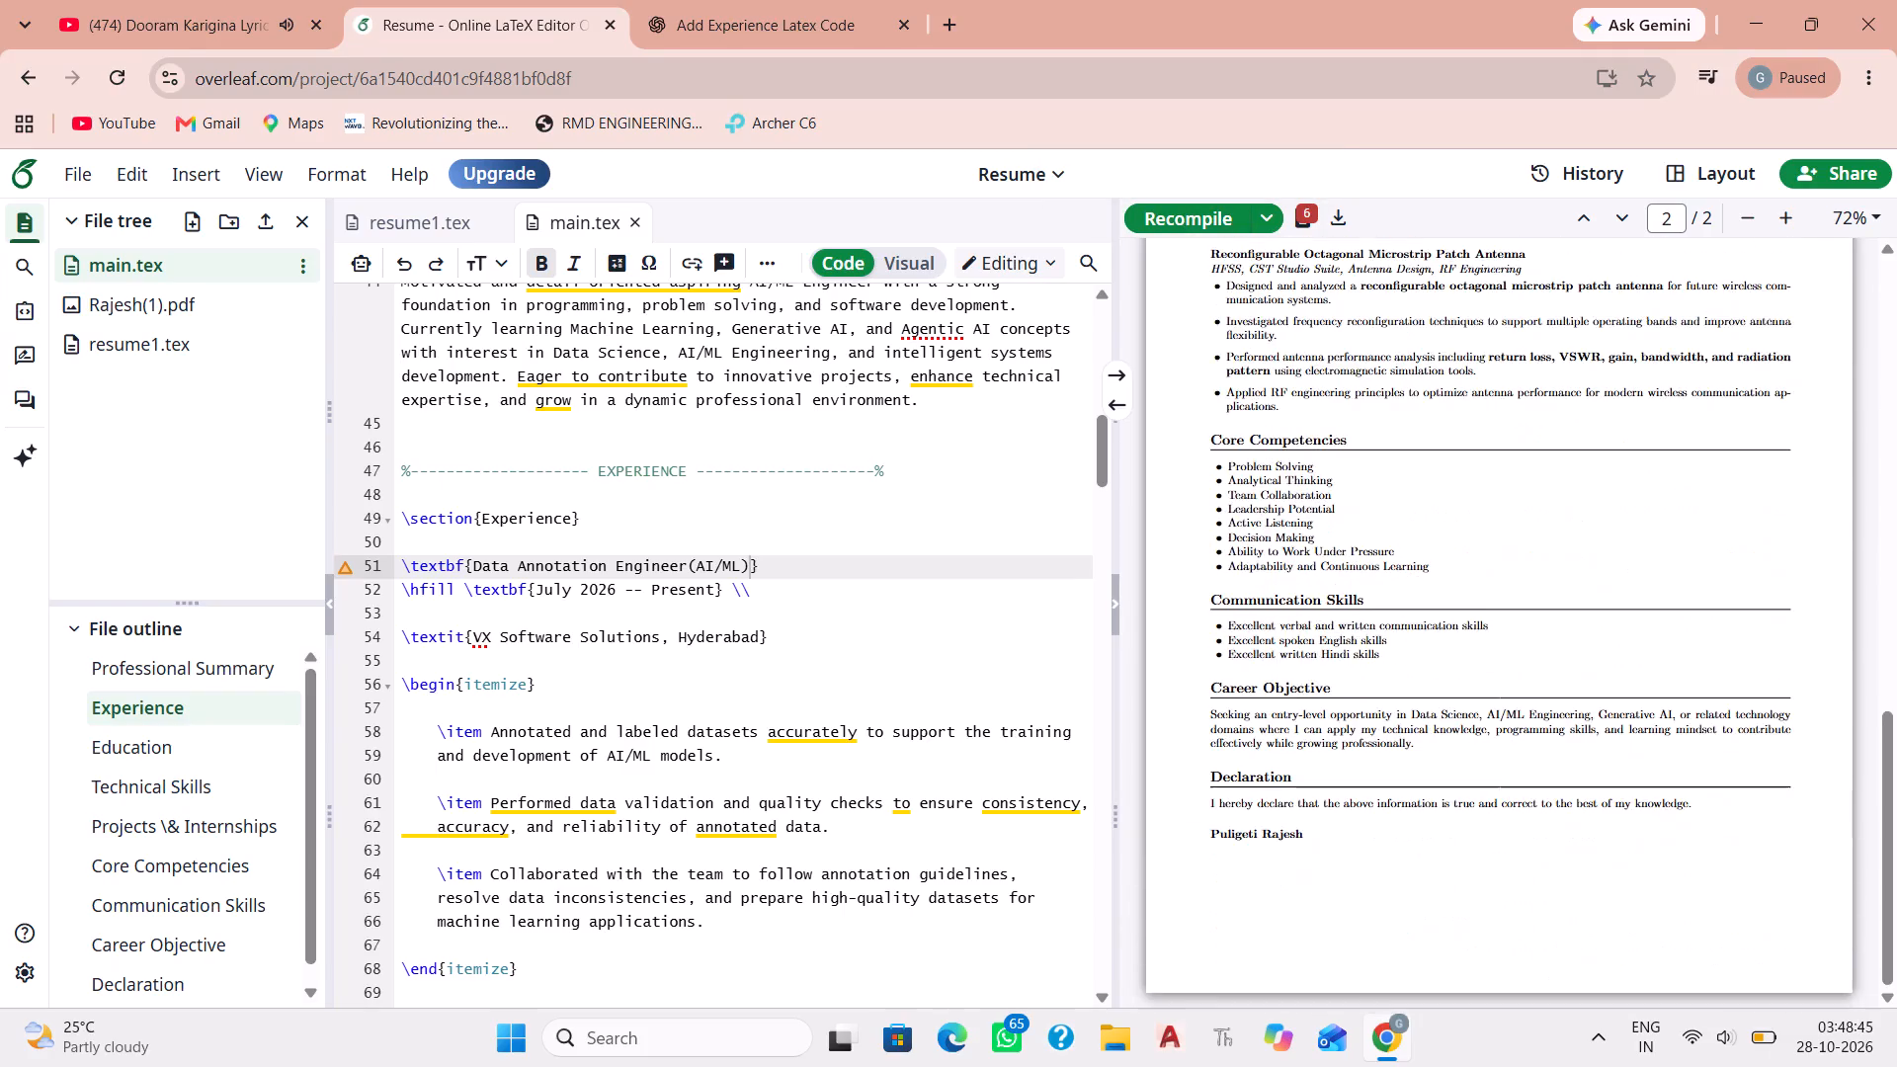
{"action": "scroll", "coordinate": [1302, 633], "scroll_direction": "down", "scroll_amount": 2}
{"action": "scroll", "coordinate": [1302, 633], "scroll_direction": "up", "scroll_amount": 1}
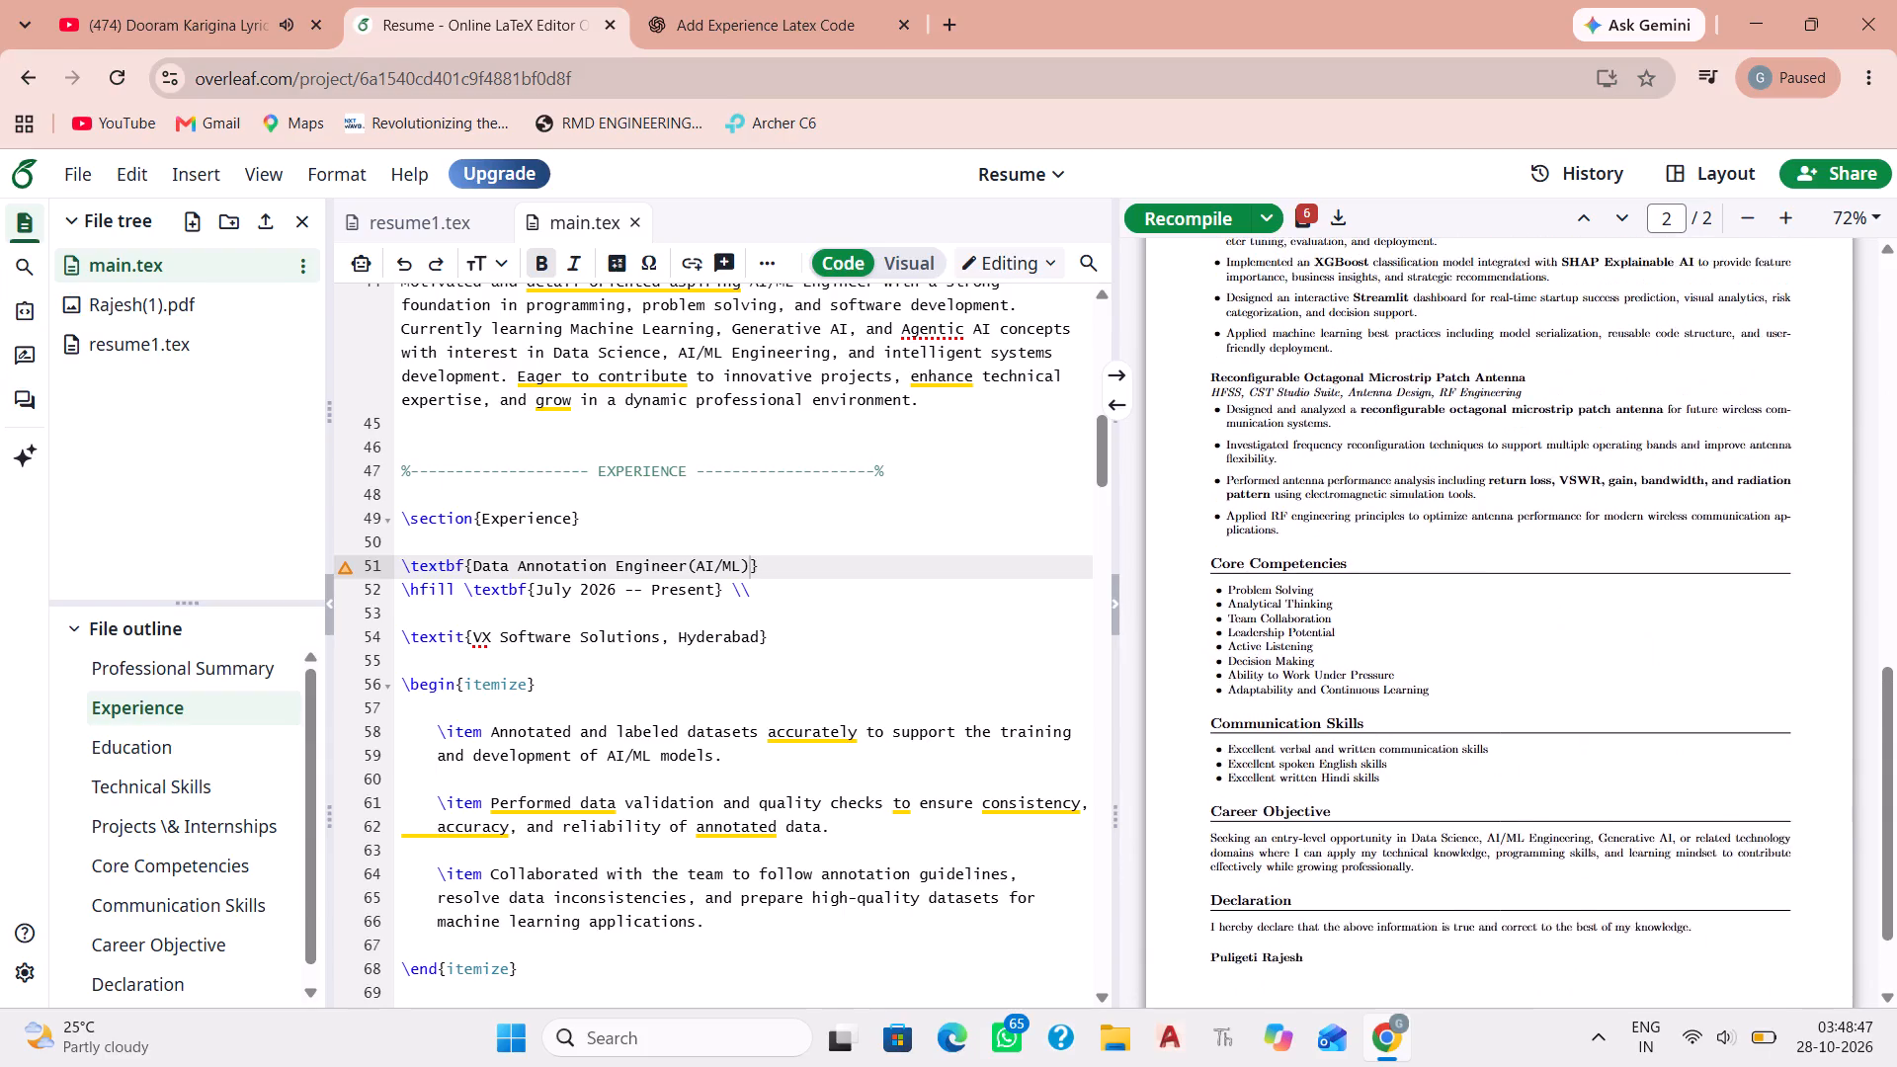
{"action": "scroll", "coordinate": [1302, 633], "scroll_direction": "up", "scroll_amount": 4}
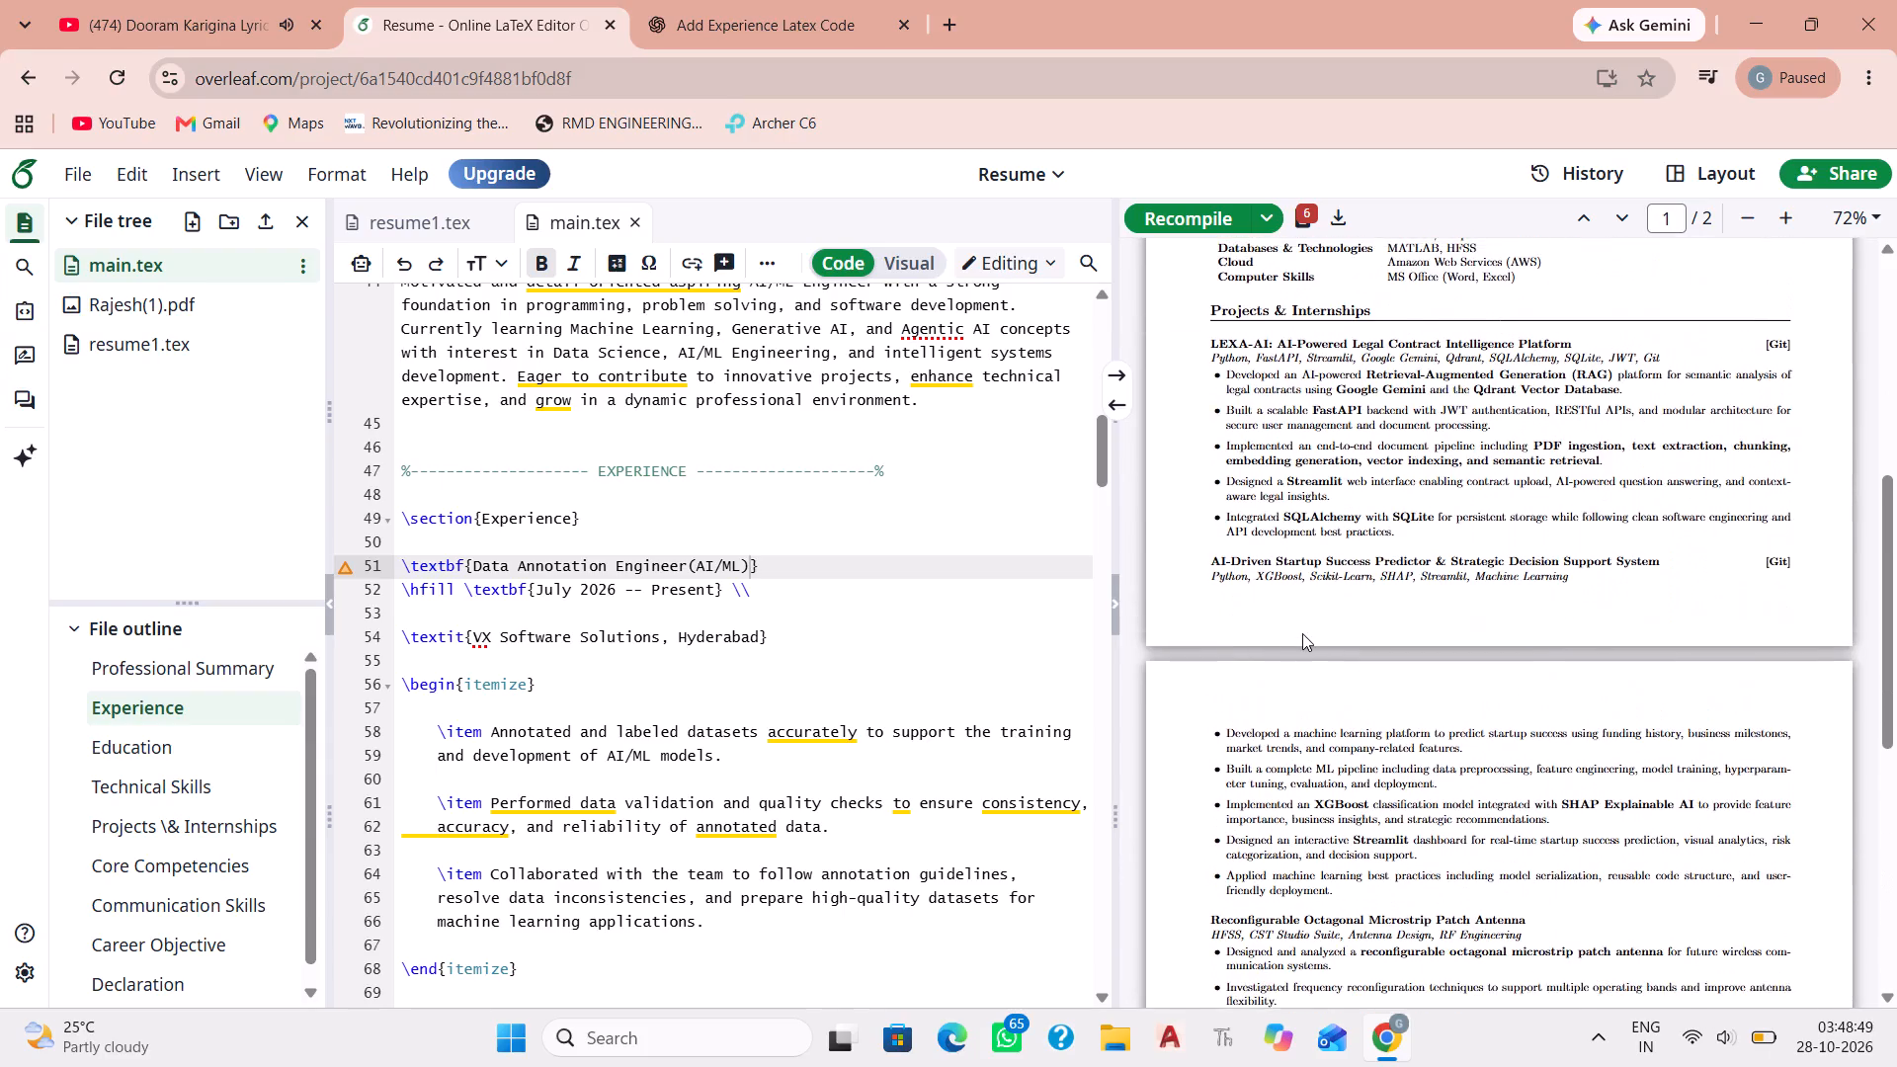
{"action": "scroll", "coordinate": [1302, 633], "scroll_direction": "up", "scroll_amount": 3}
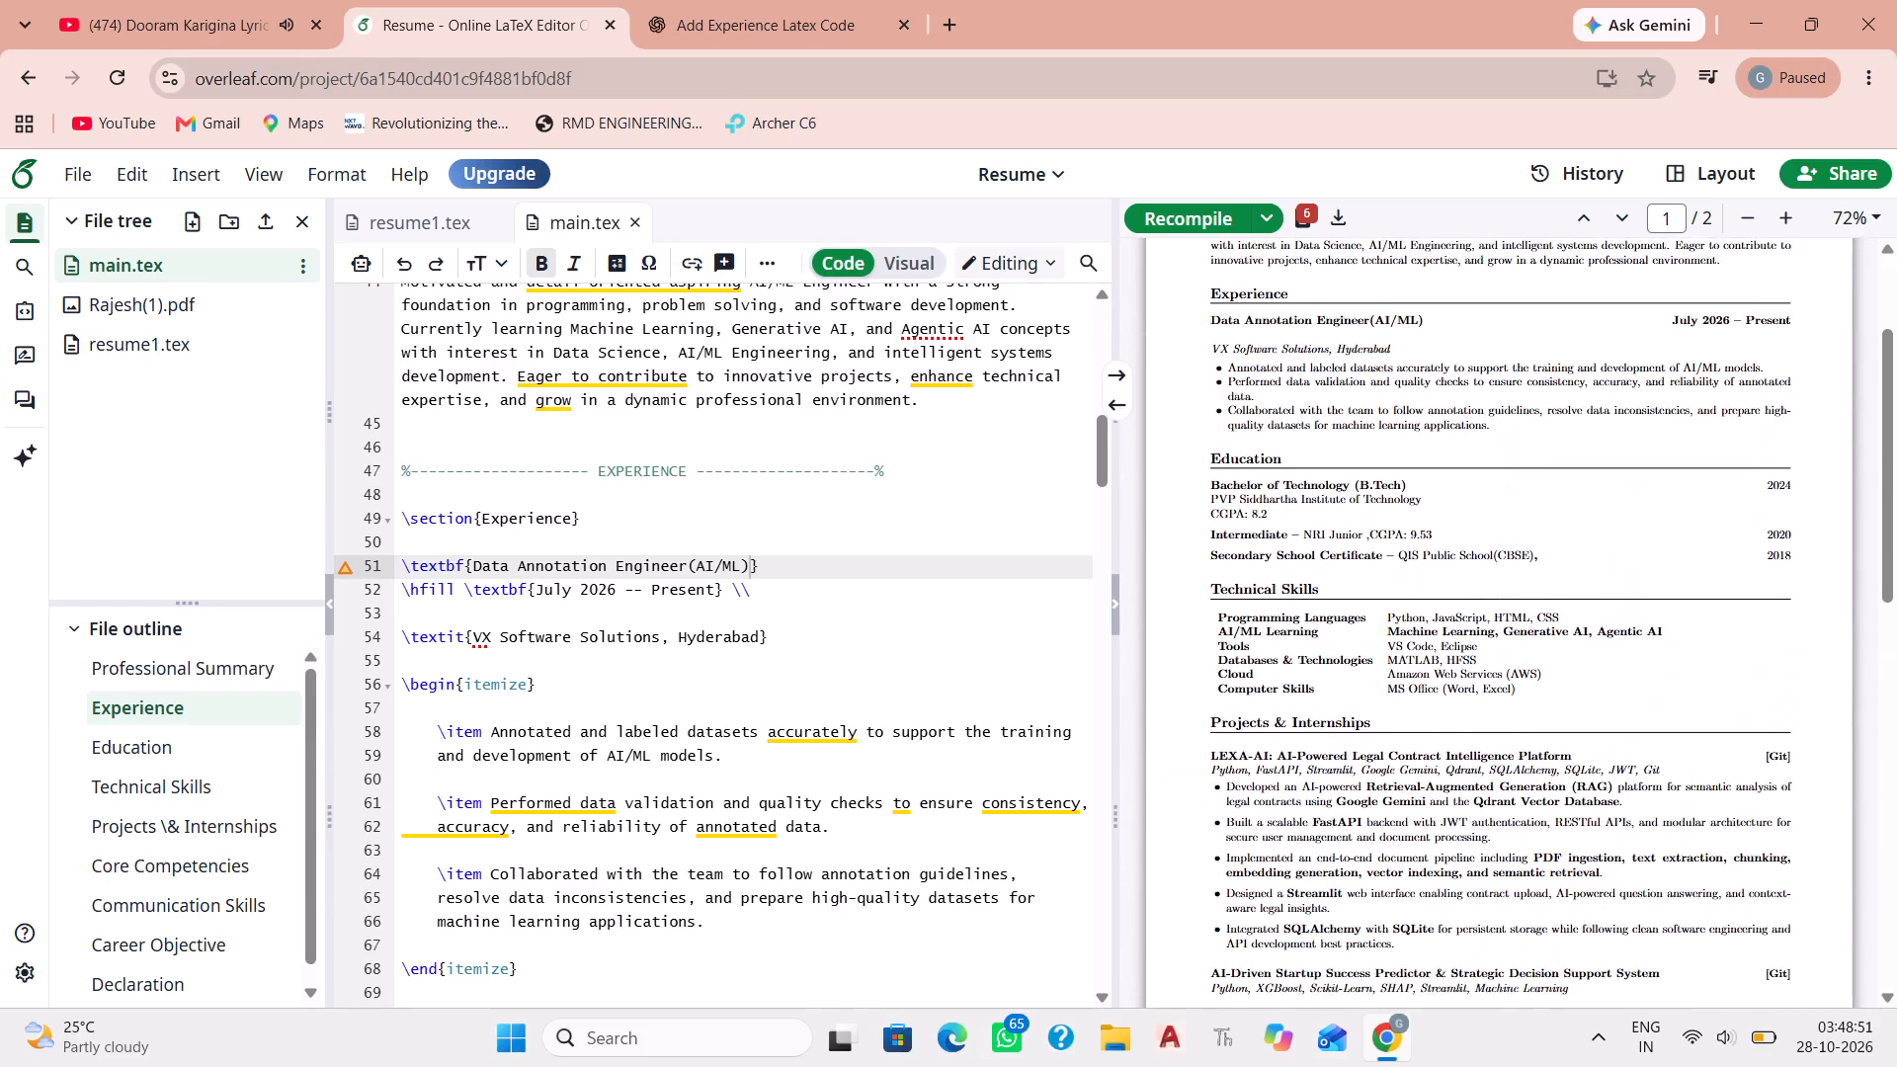
{"action": "scroll", "coordinate": [1302, 633], "scroll_direction": "up", "scroll_amount": 1}
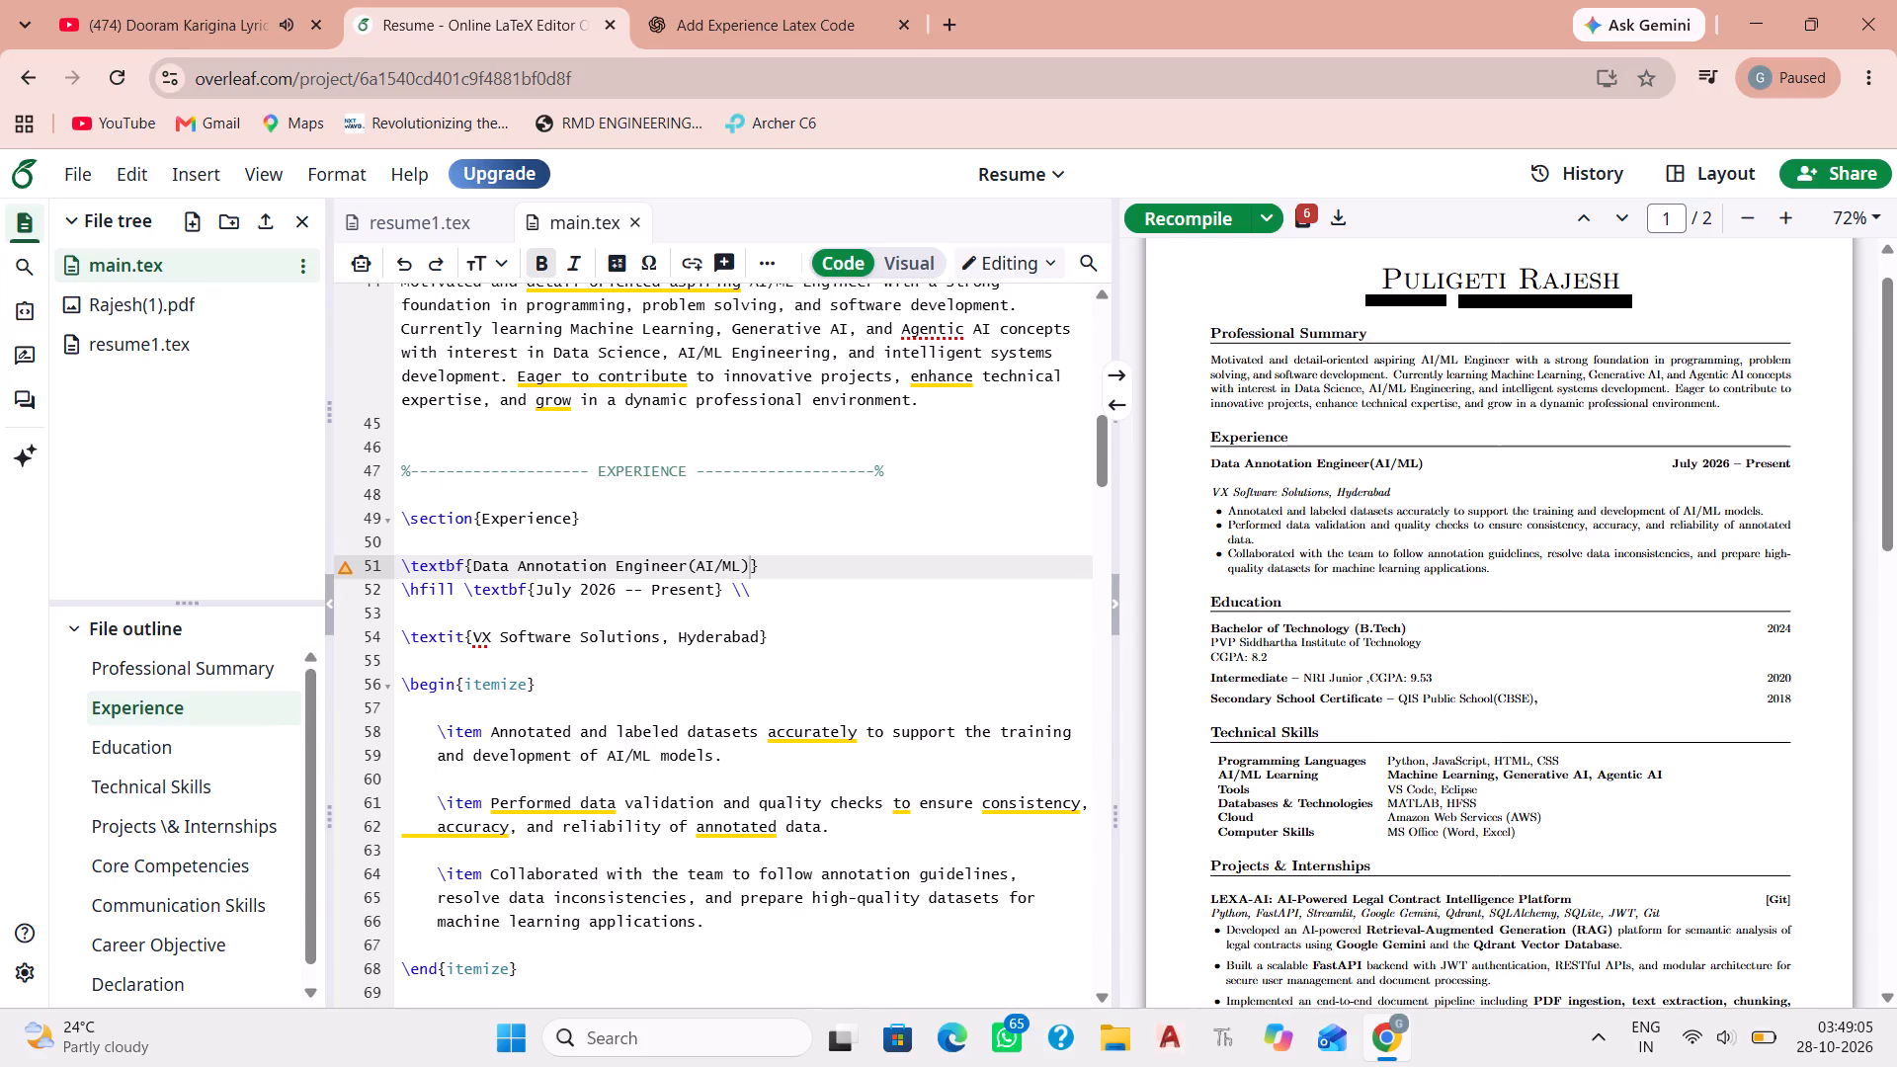
Make the "VX Software Solutions, Hyderabad" line in the Experience section bold and recompile the resume.
{"action": "left_click_drag", "start_coordinate": [758, 637], "coordinate": [627, 646]}
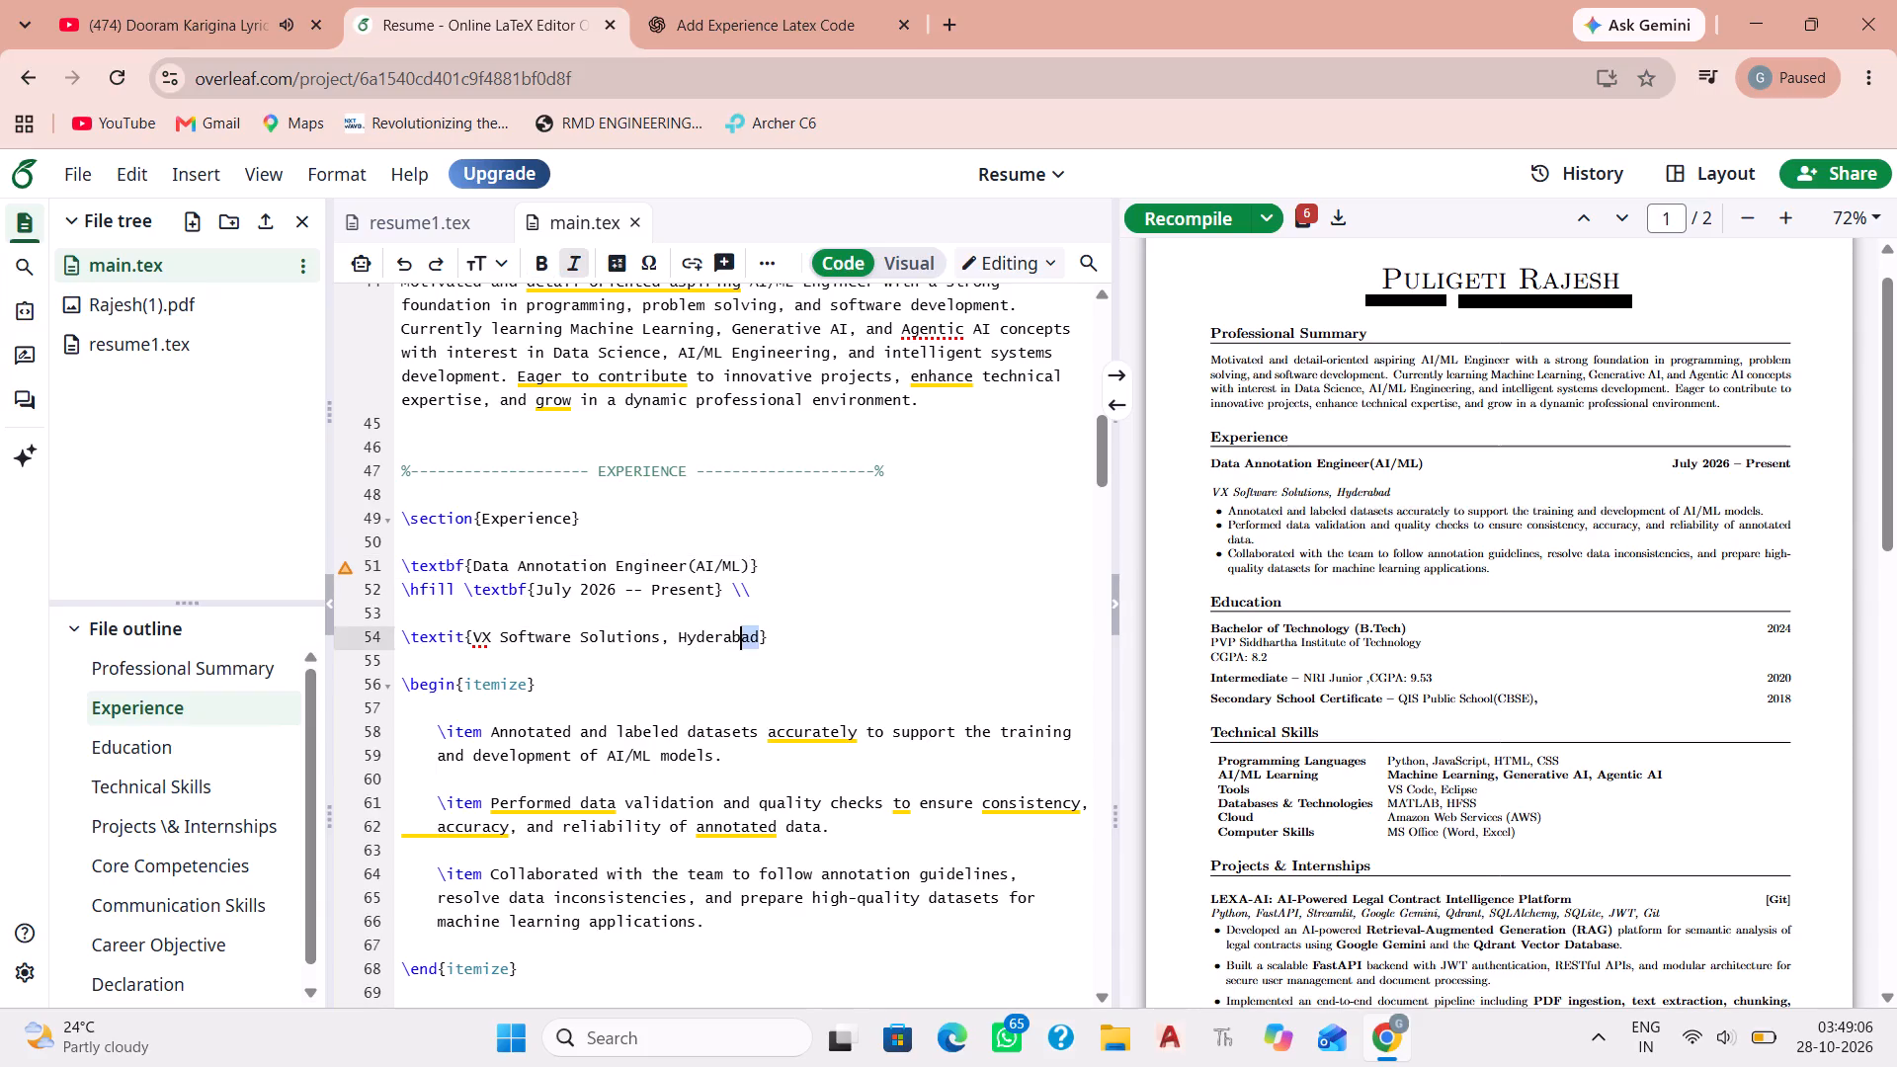
{"action": "left_click_drag", "start_coordinate": [627, 646], "coordinate": [476, 639]}
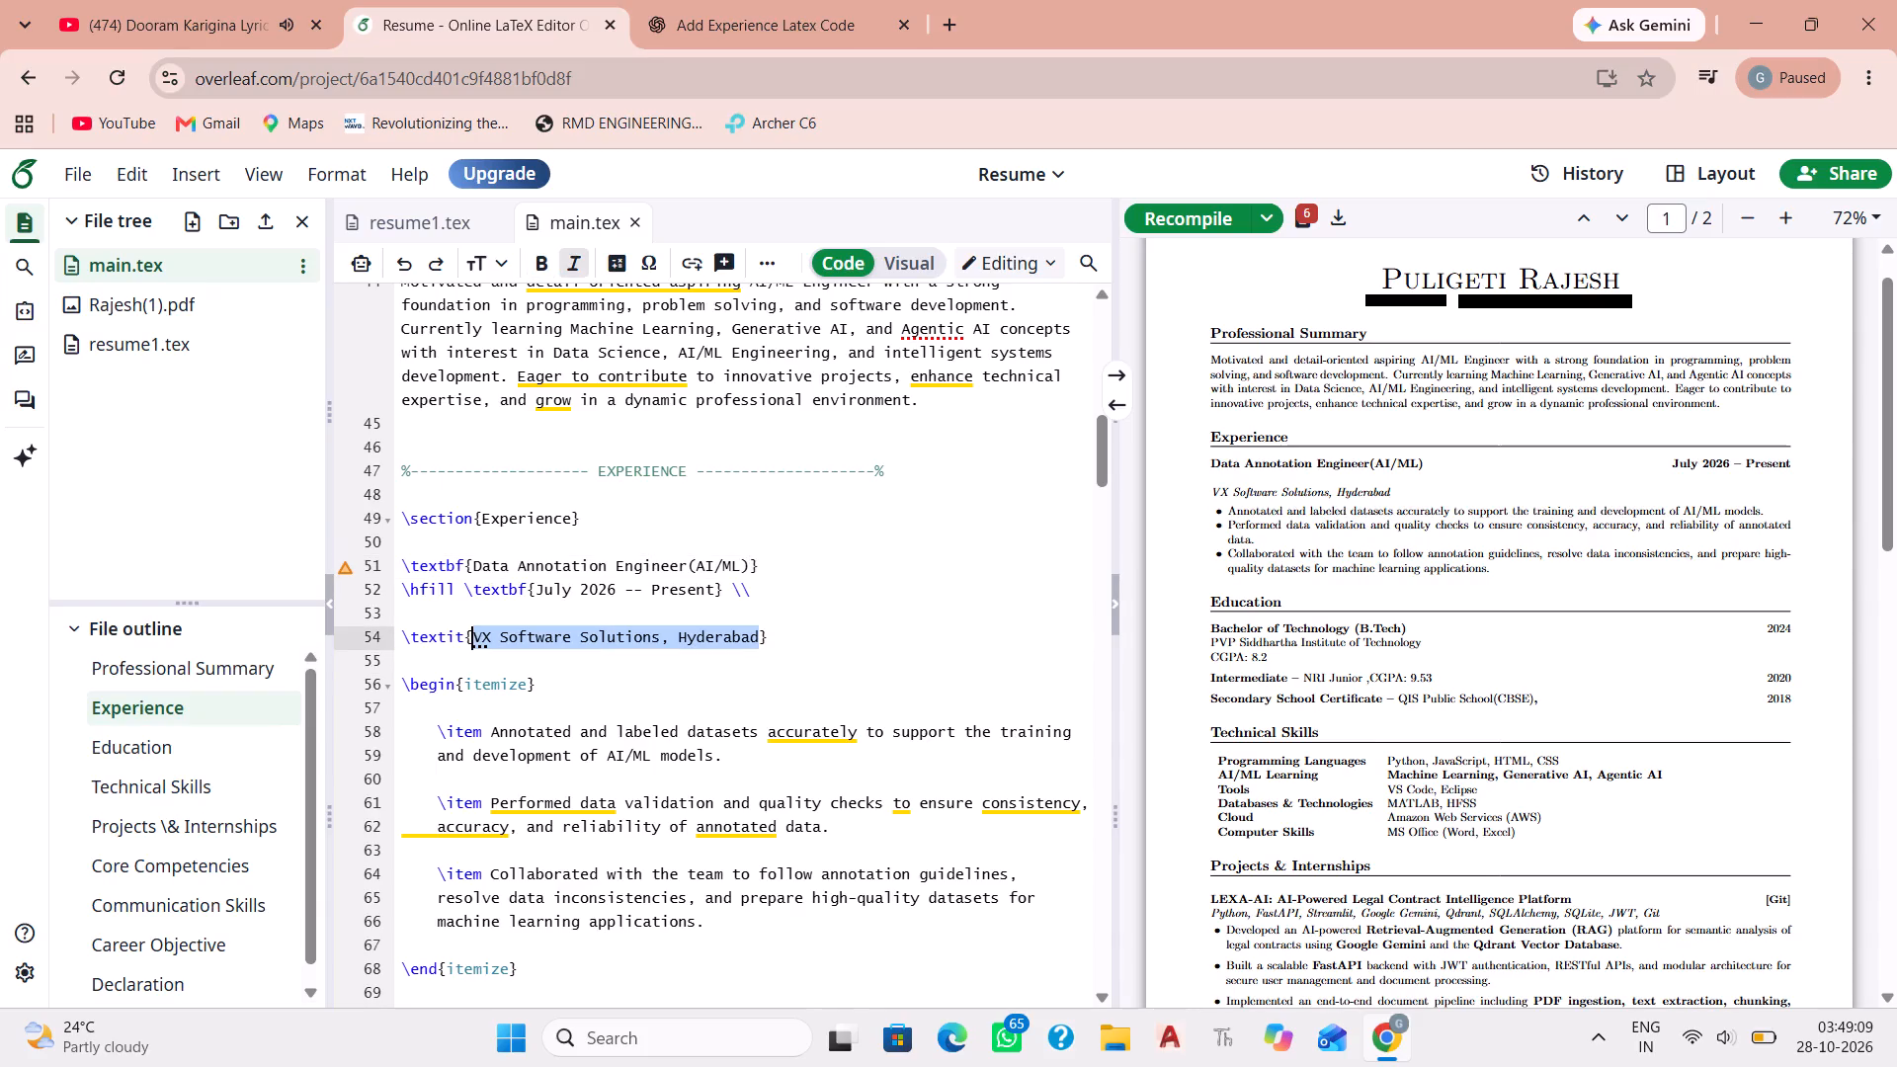
{"action": "key", "text": "ctrl+b"}
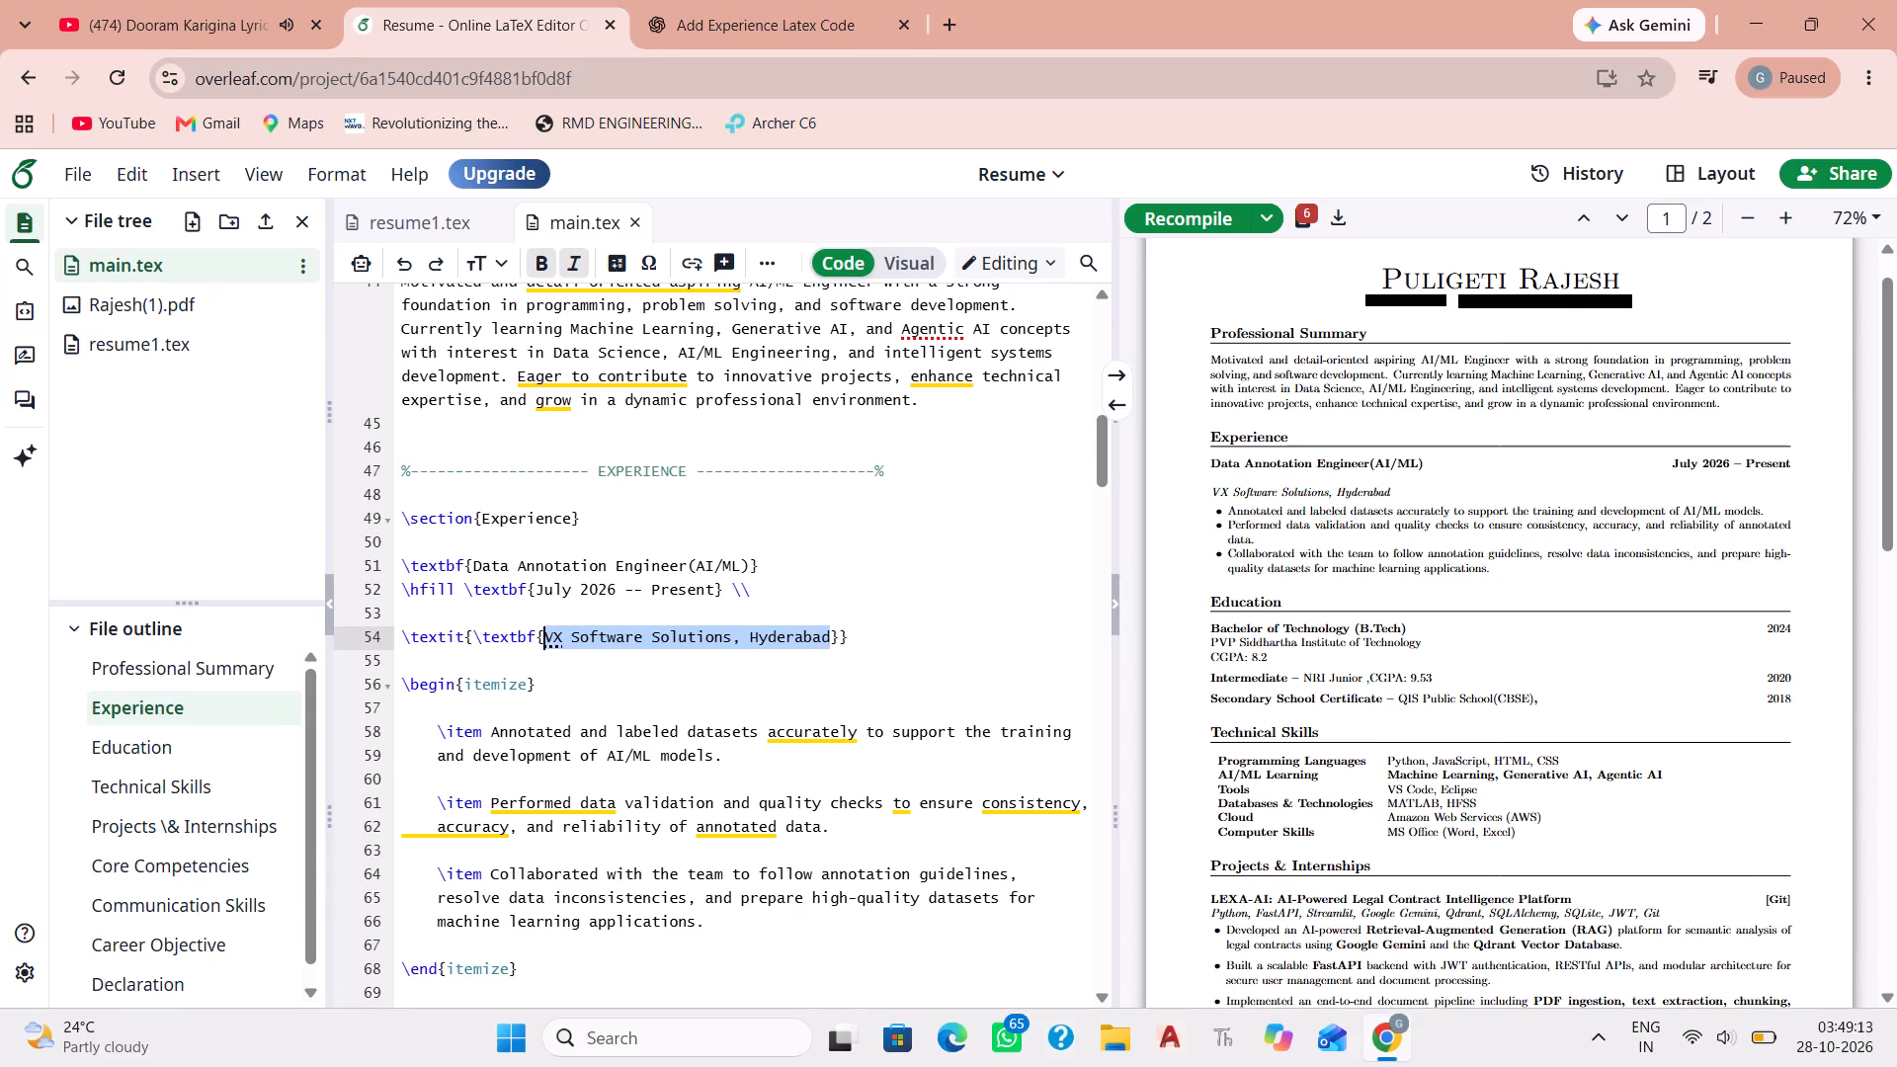
{"action": "left_click", "coordinate": [1176, 222]}
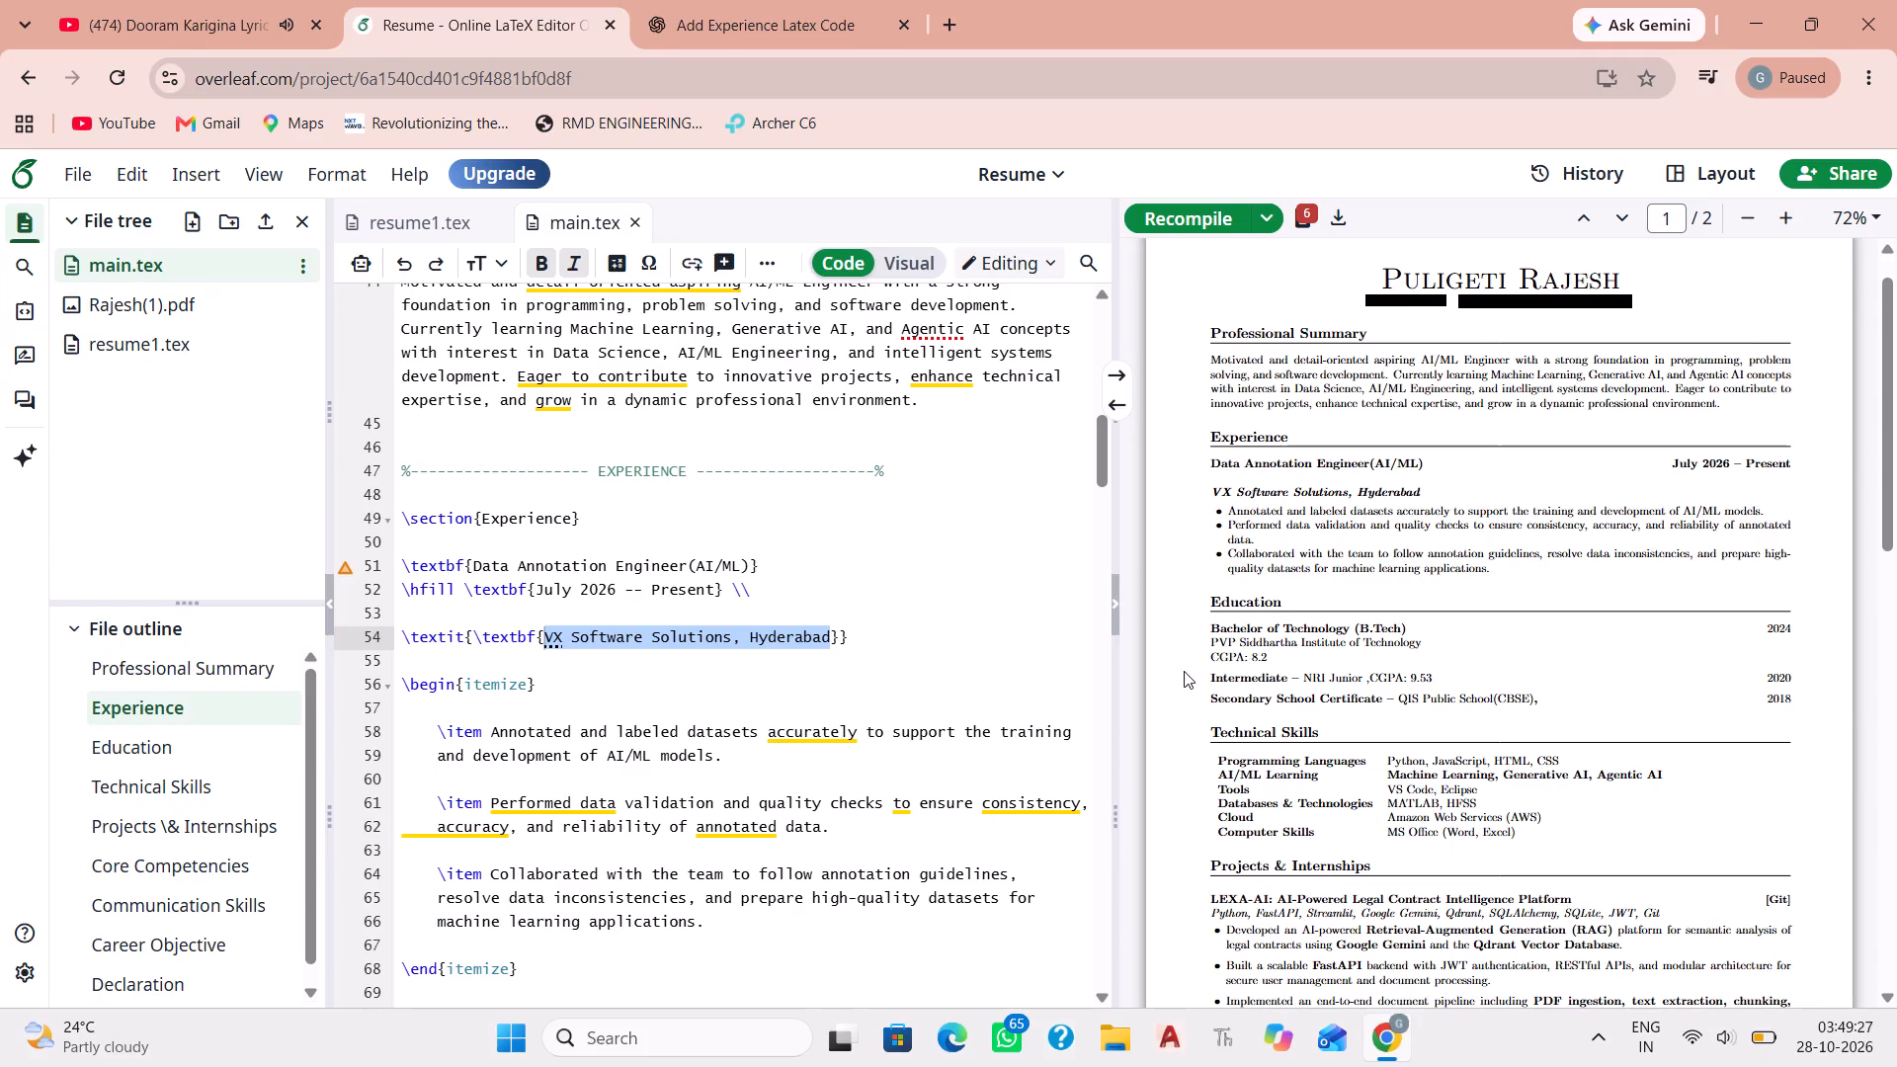
Examine the compiled resume's layout across both pages, especially the page break within the Projects & Internships section.
{"action": "scroll", "coordinate": [1351, 585], "scroll_direction": "down", "scroll_amount": 1}
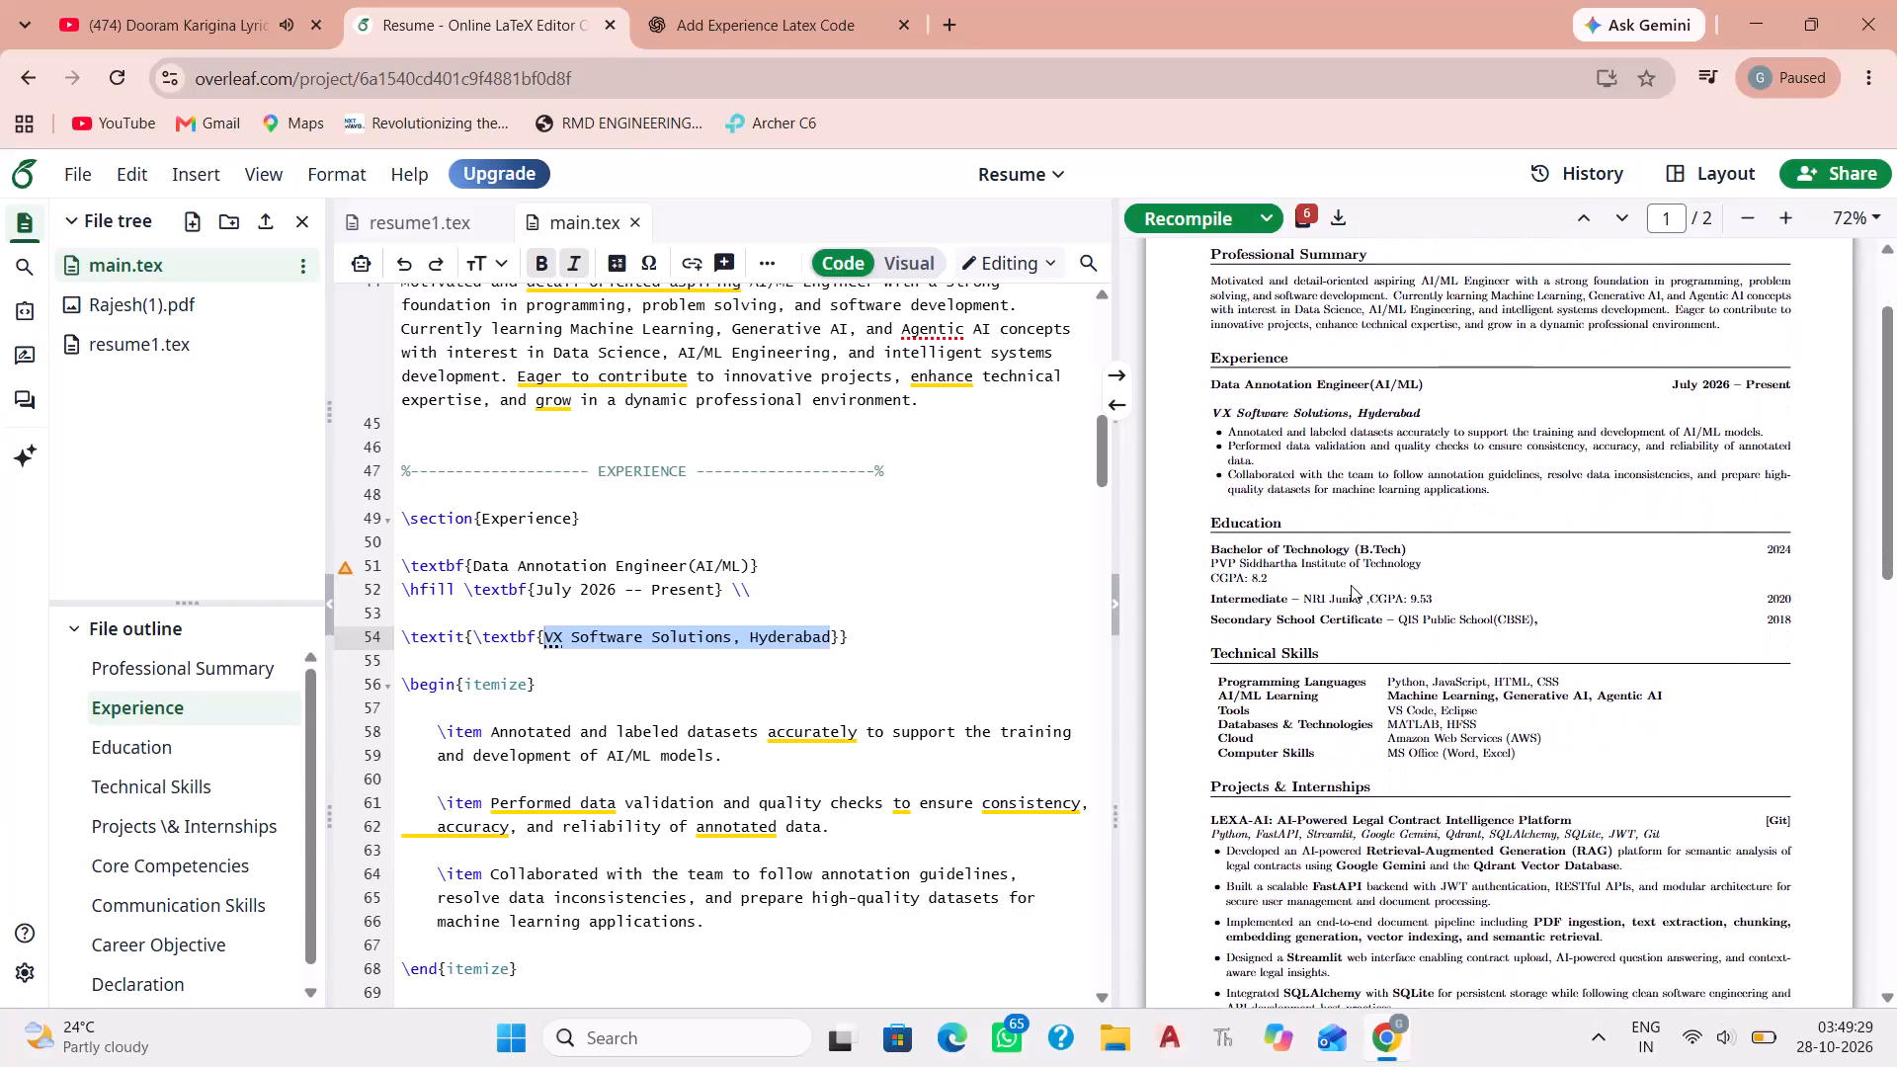
{"action": "scroll", "coordinate": [1351, 585], "scroll_direction": "down", "scroll_amount": 3}
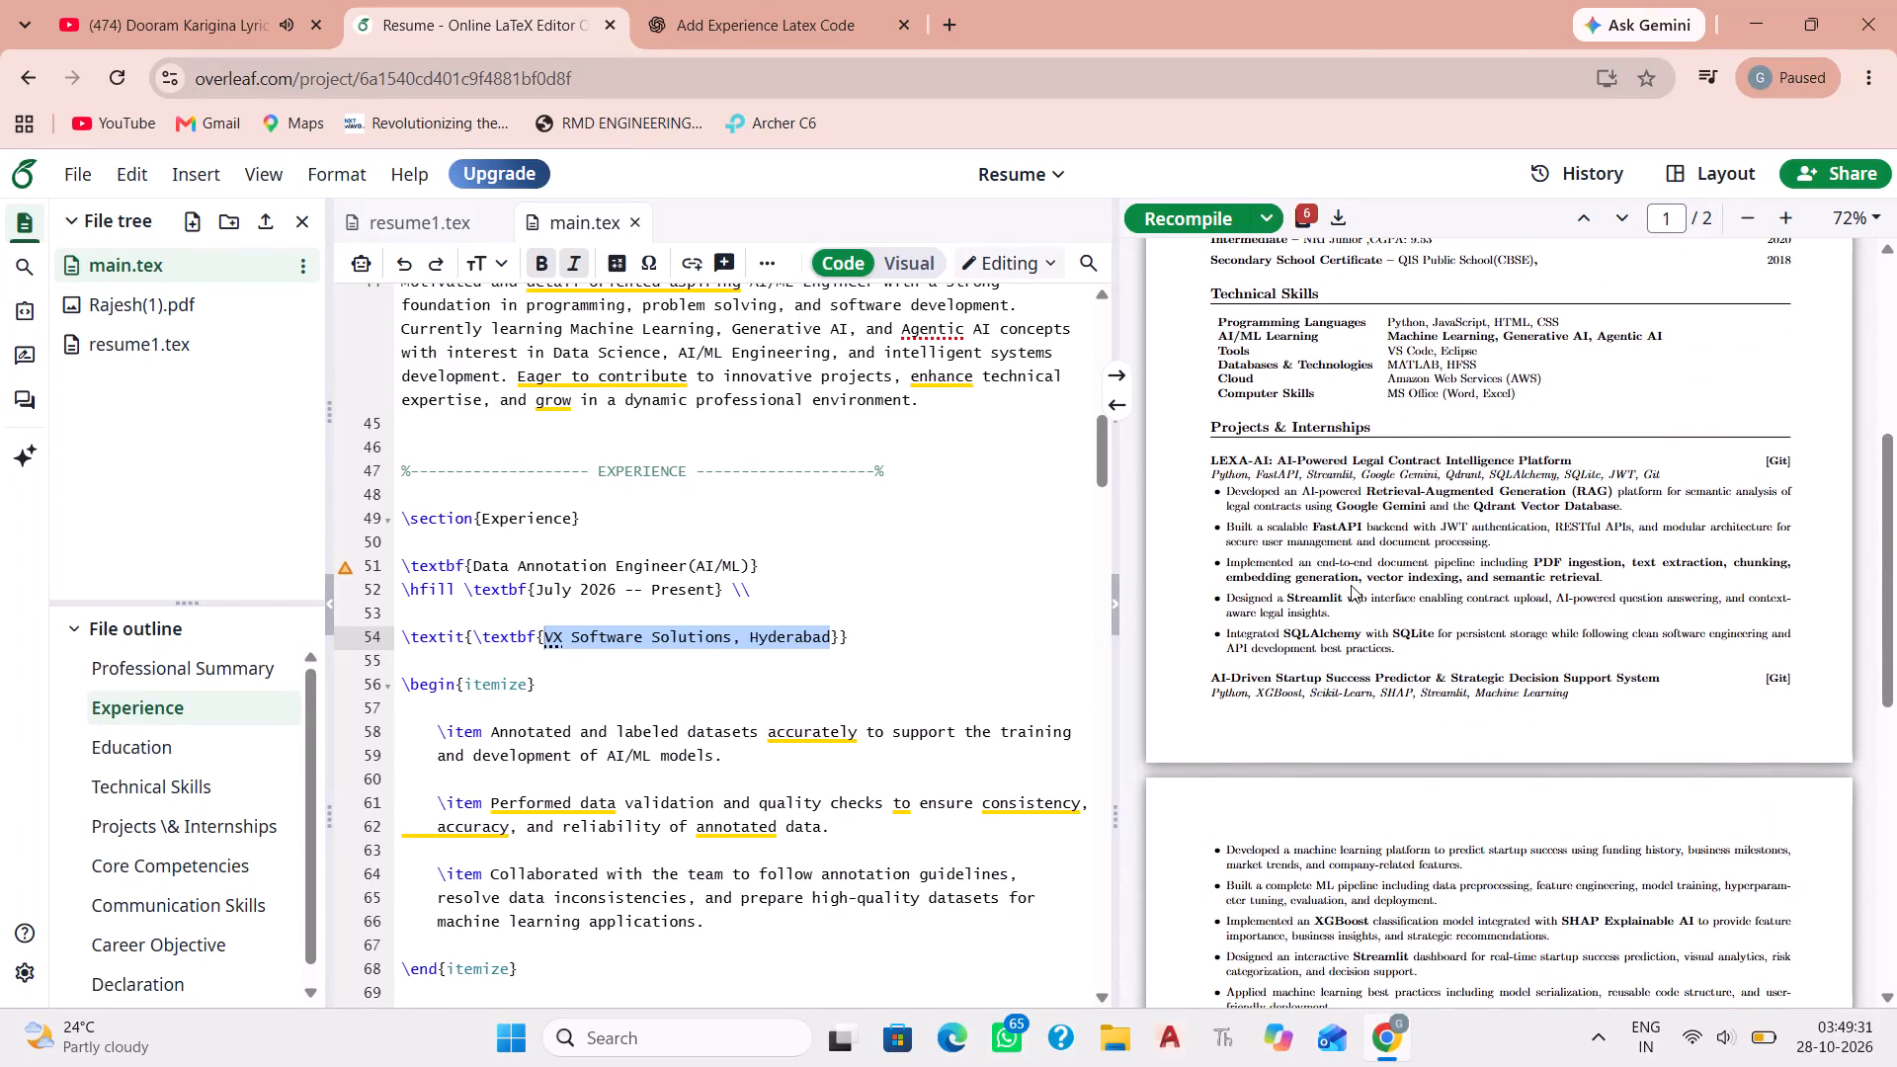
{"action": "scroll", "coordinate": [1351, 585], "scroll_direction": "down", "scroll_amount": 1}
{"action": "scroll", "coordinate": [1351, 585], "scroll_direction": "up", "scroll_amount": 2}
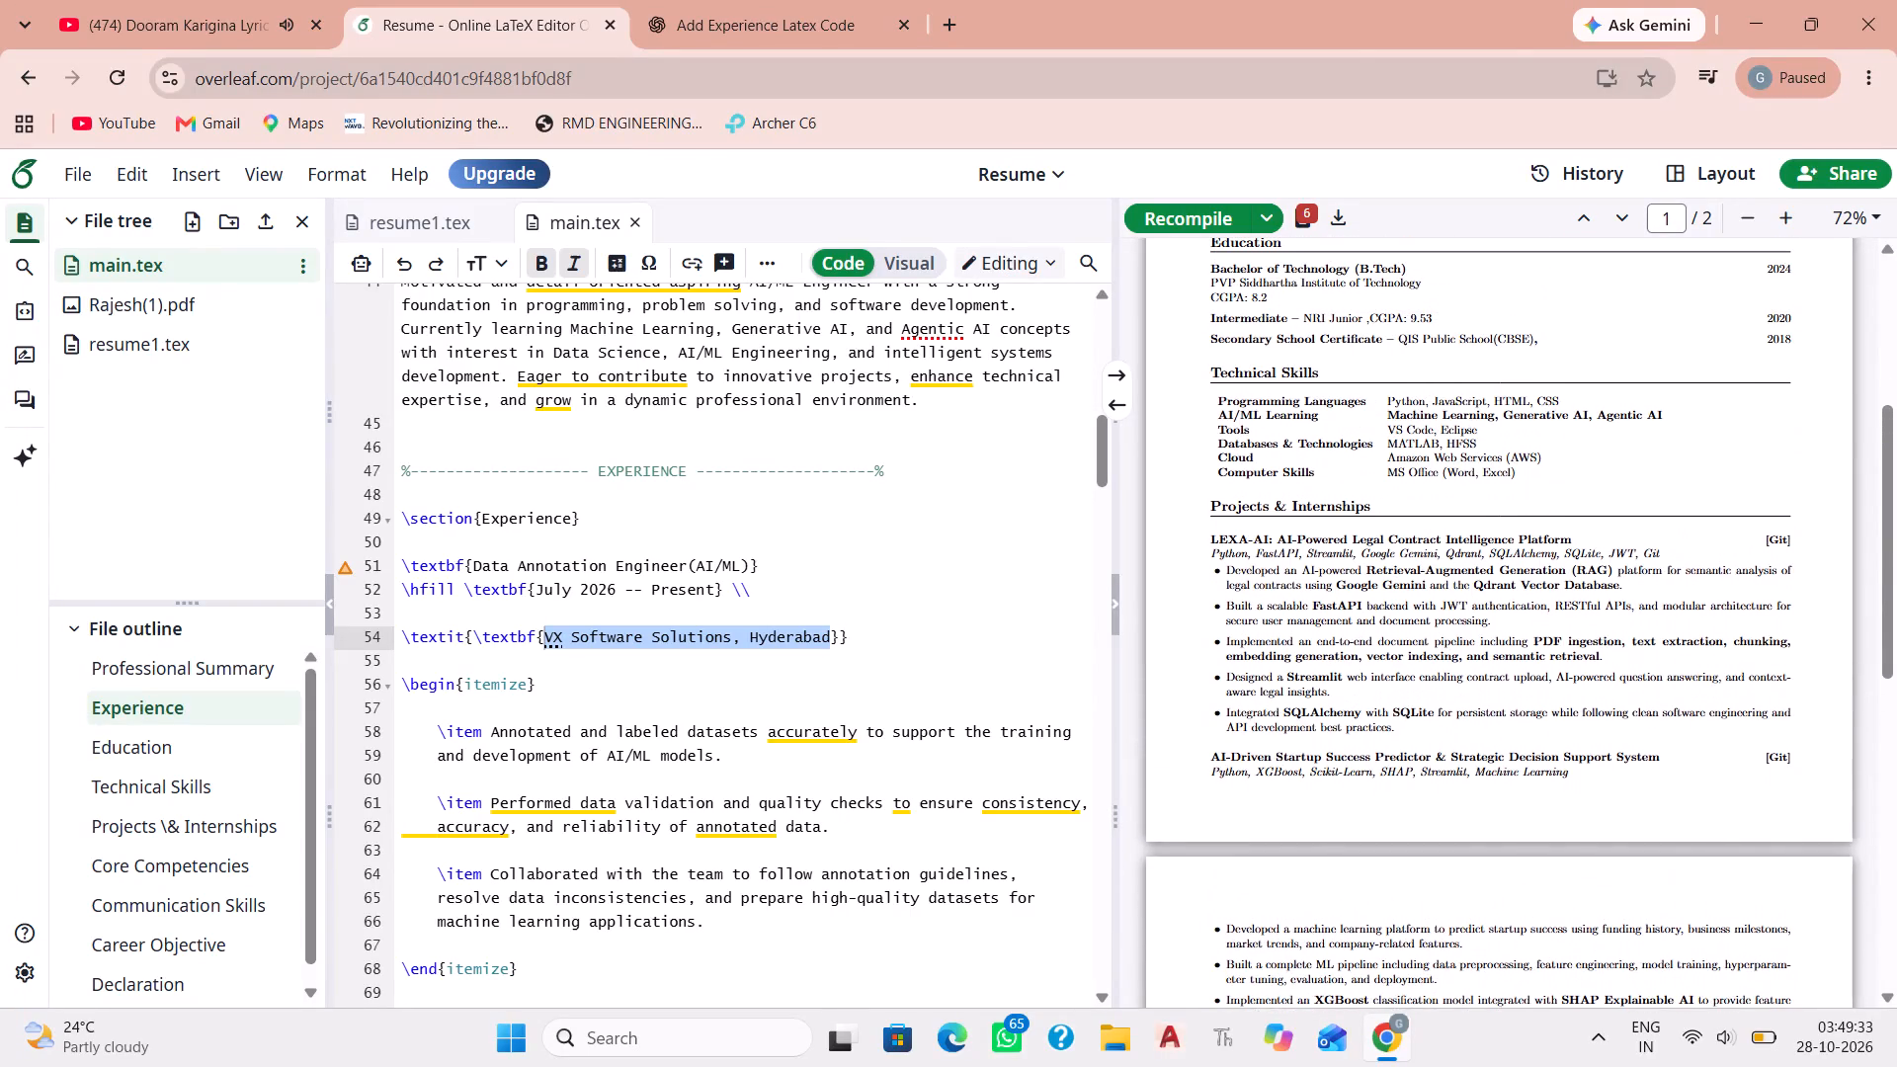
{"action": "scroll", "coordinate": [1351, 585], "scroll_direction": "down", "scroll_amount": 1}
{"action": "scroll", "coordinate": [1351, 585], "scroll_direction": "up", "scroll_amount": 1}
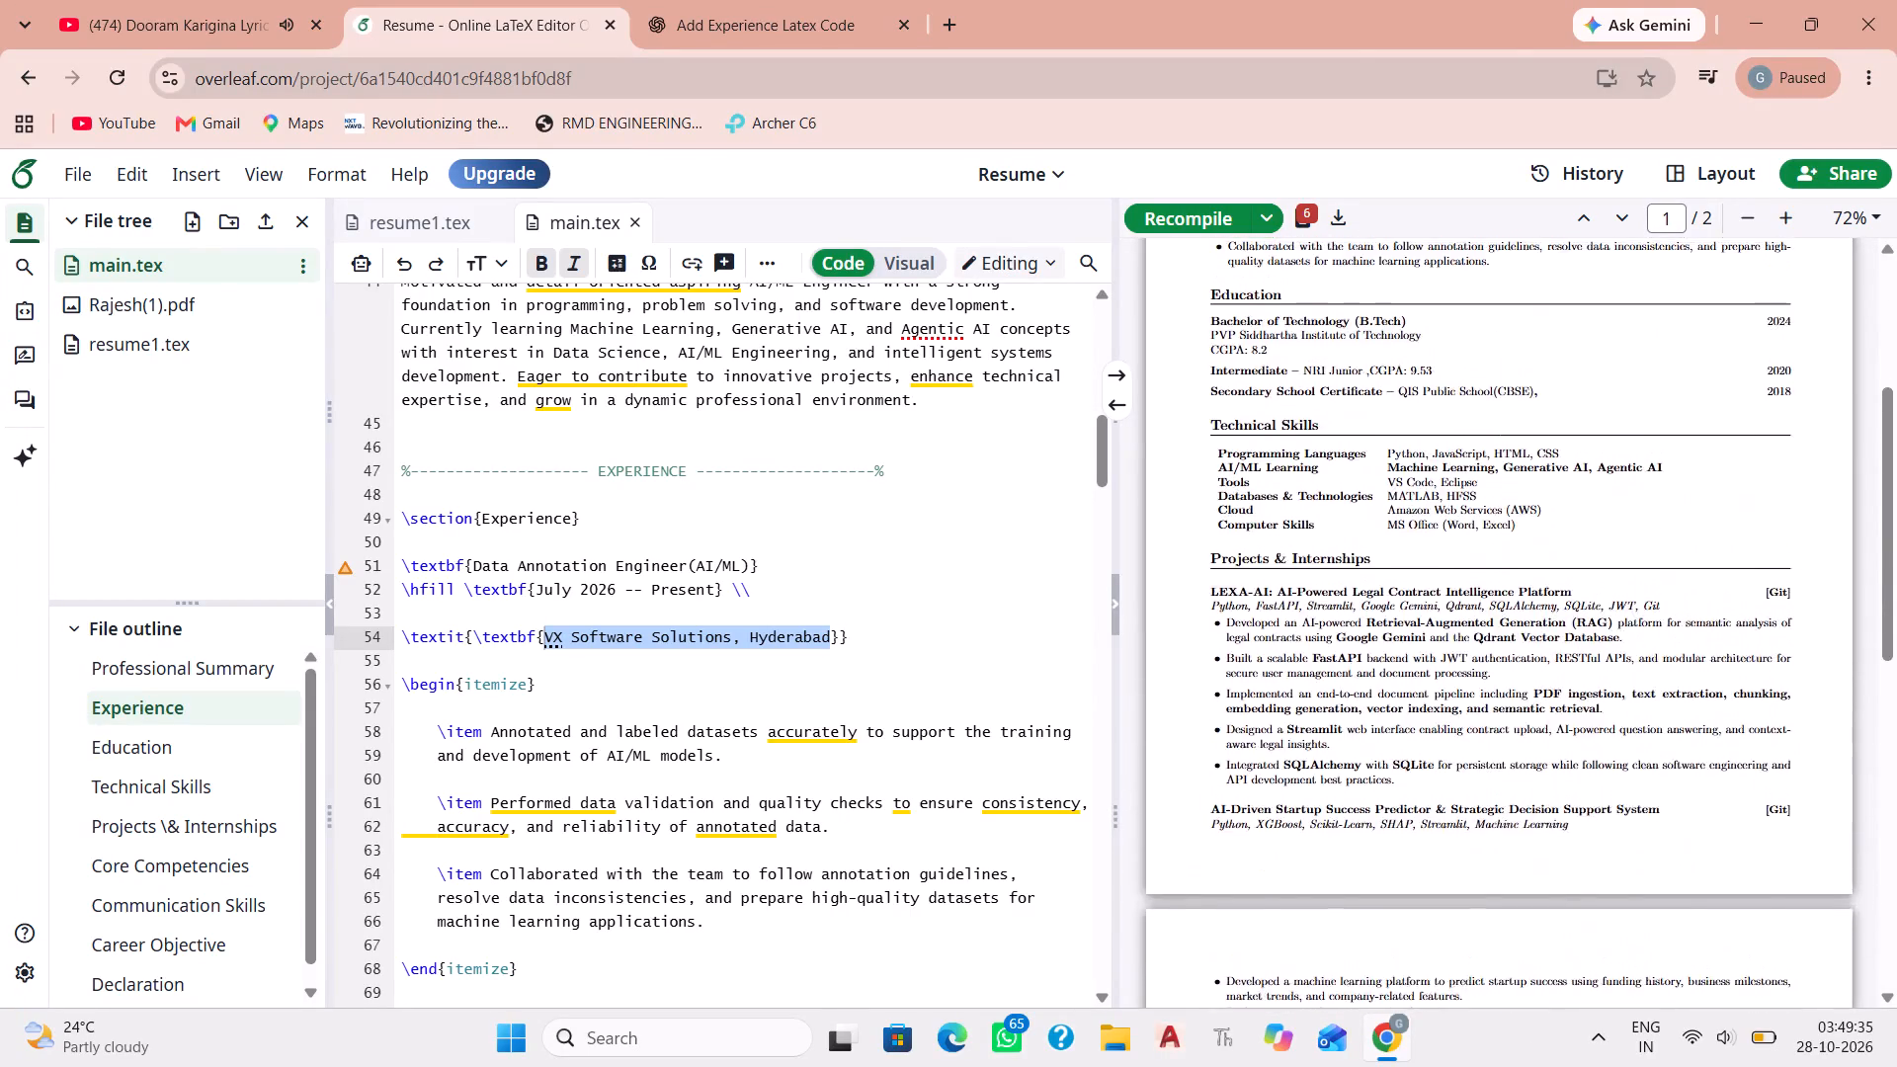
{"action": "scroll", "coordinate": [1351, 585], "scroll_direction": "up", "scroll_amount": 2}
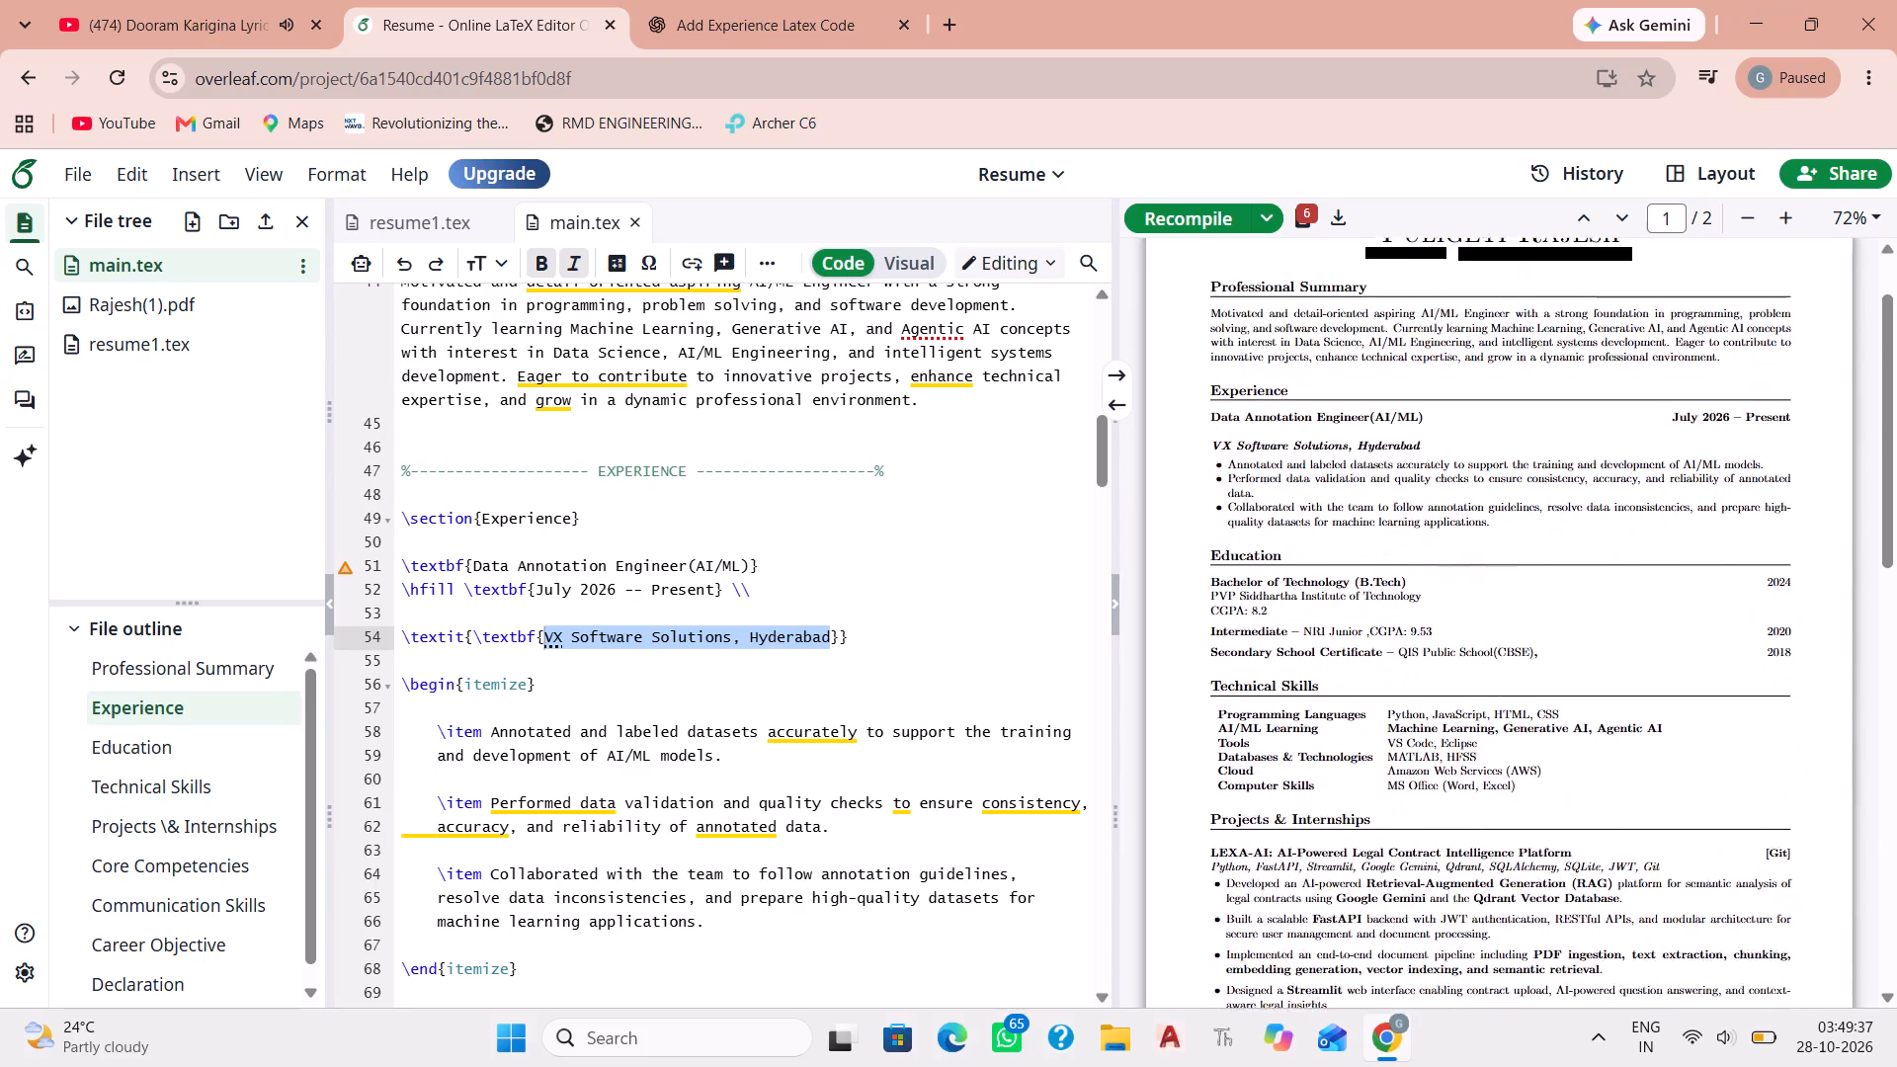
{"action": "scroll", "coordinate": [1351, 585], "scroll_direction": "down", "scroll_amount": 4}
{"action": "scroll", "coordinate": [1351, 585], "scroll_direction": "up", "scroll_amount": 1}
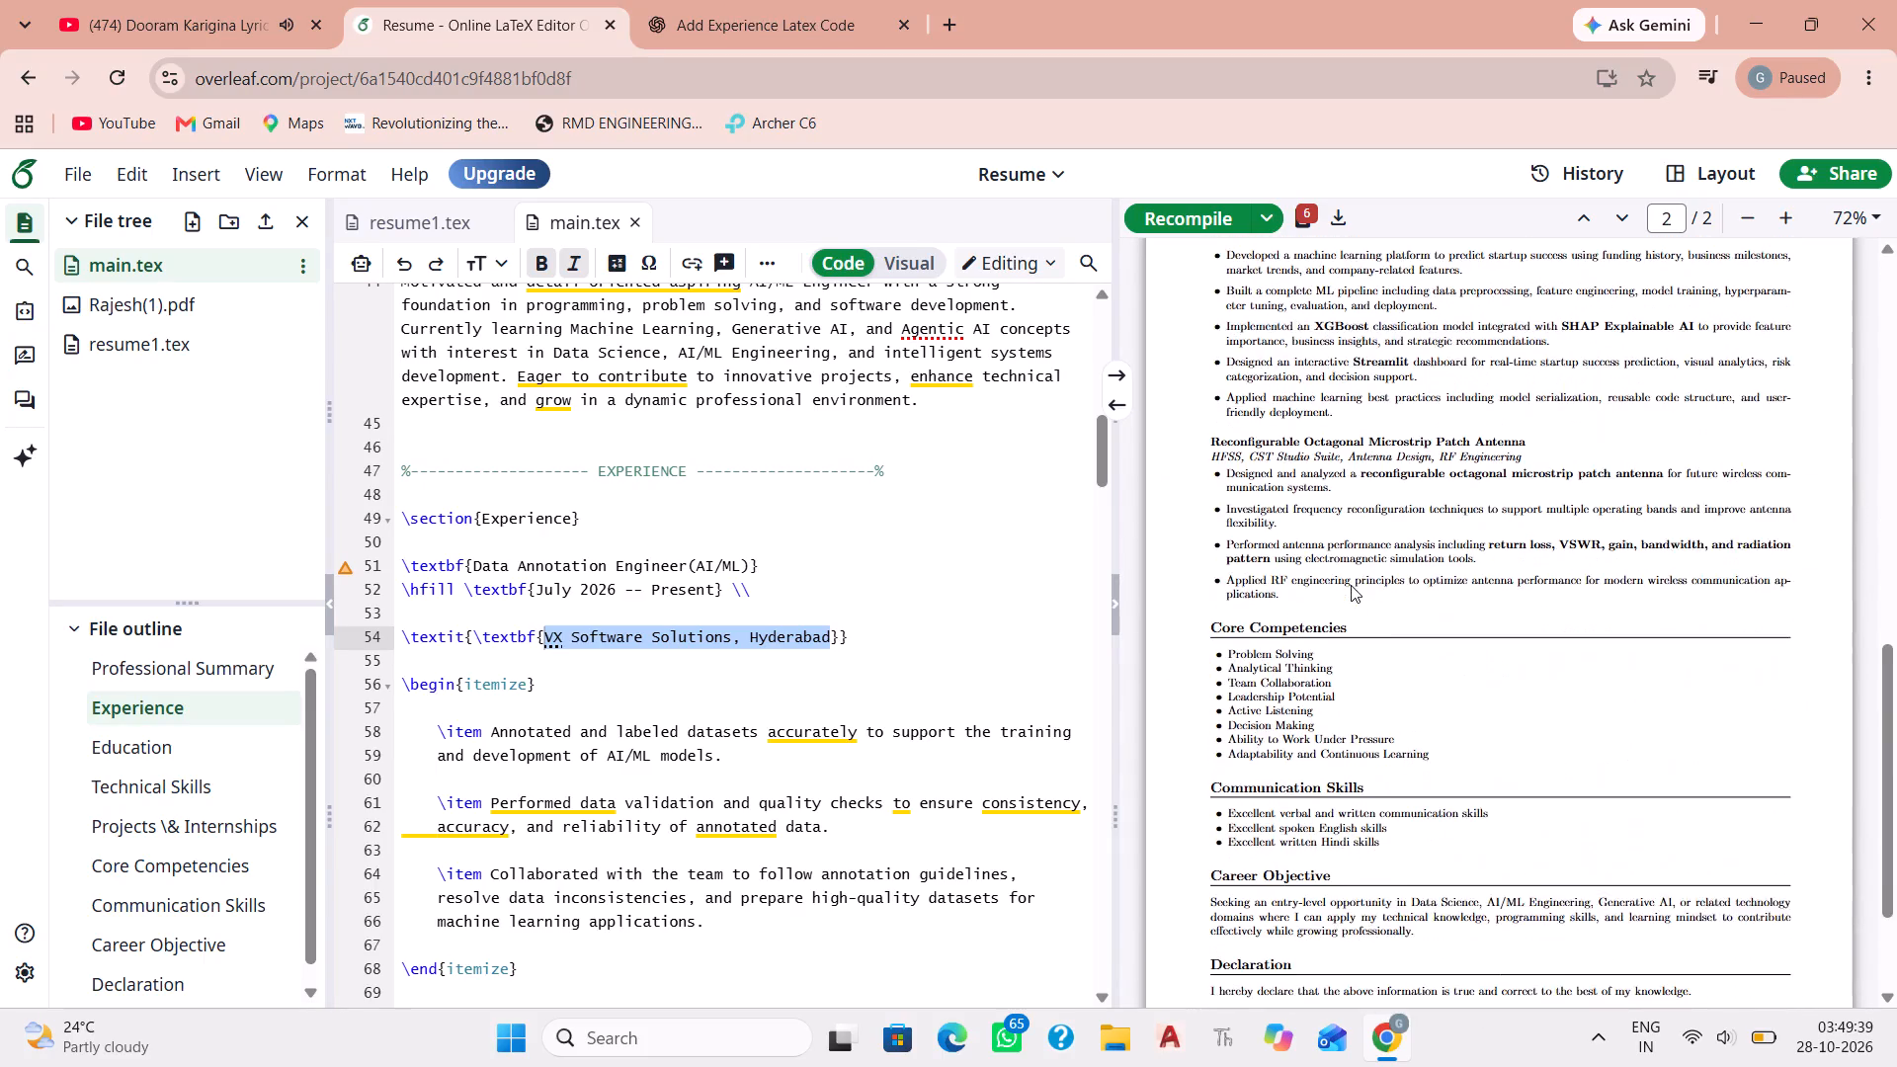
{"action": "scroll", "coordinate": [1351, 585], "scroll_direction": "up", "scroll_amount": 3}
{"action": "scroll", "coordinate": [1351, 585], "scroll_direction": "down", "scroll_amount": 1}
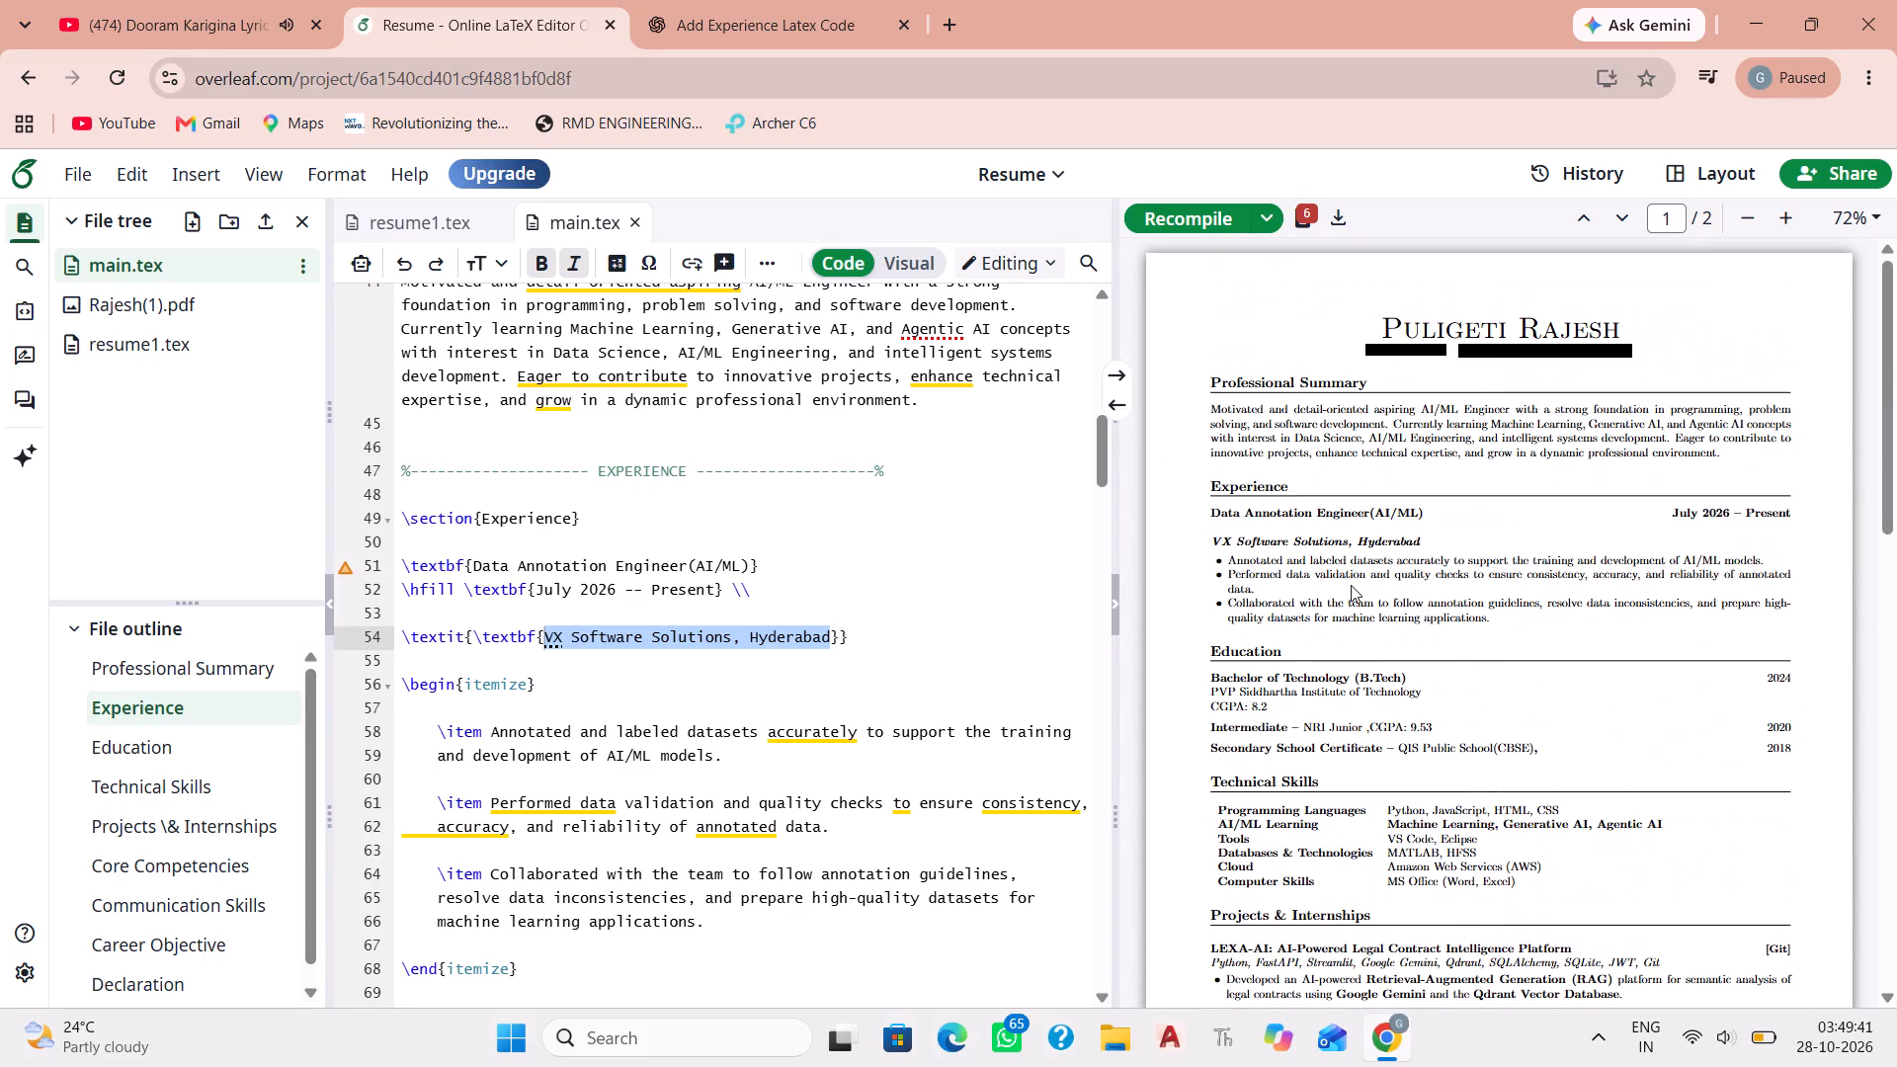
{"action": "scroll", "coordinate": [1351, 585], "scroll_direction": "down", "scroll_amount": 3}
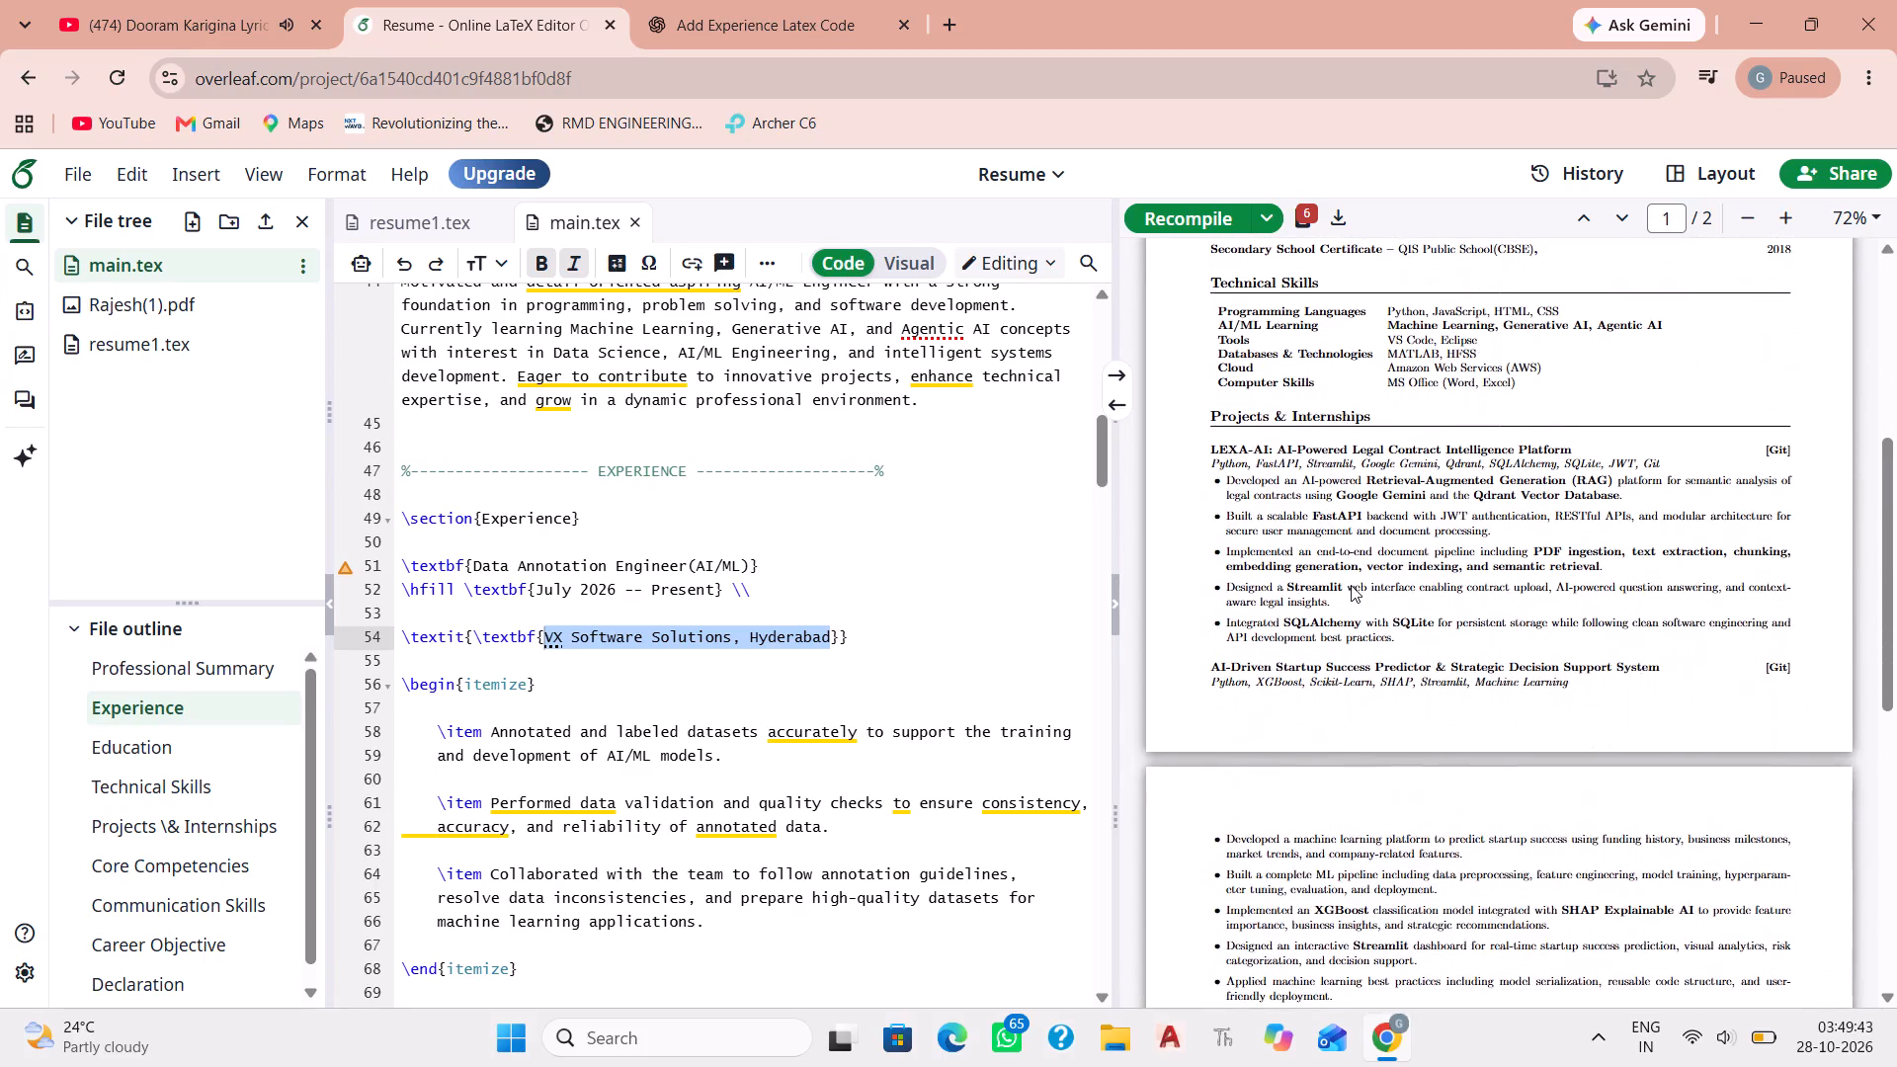
Set the \vspace before the AI-Driven Startup Success Predictor project heading to 5mm and recompile the resume.
{"action": "scroll", "coordinate": [1351, 585], "scroll_direction": "down", "scroll_amount": 1}
{"action": "scroll", "coordinate": [809, 727], "scroll_direction": "down", "scroll_amount": 9}
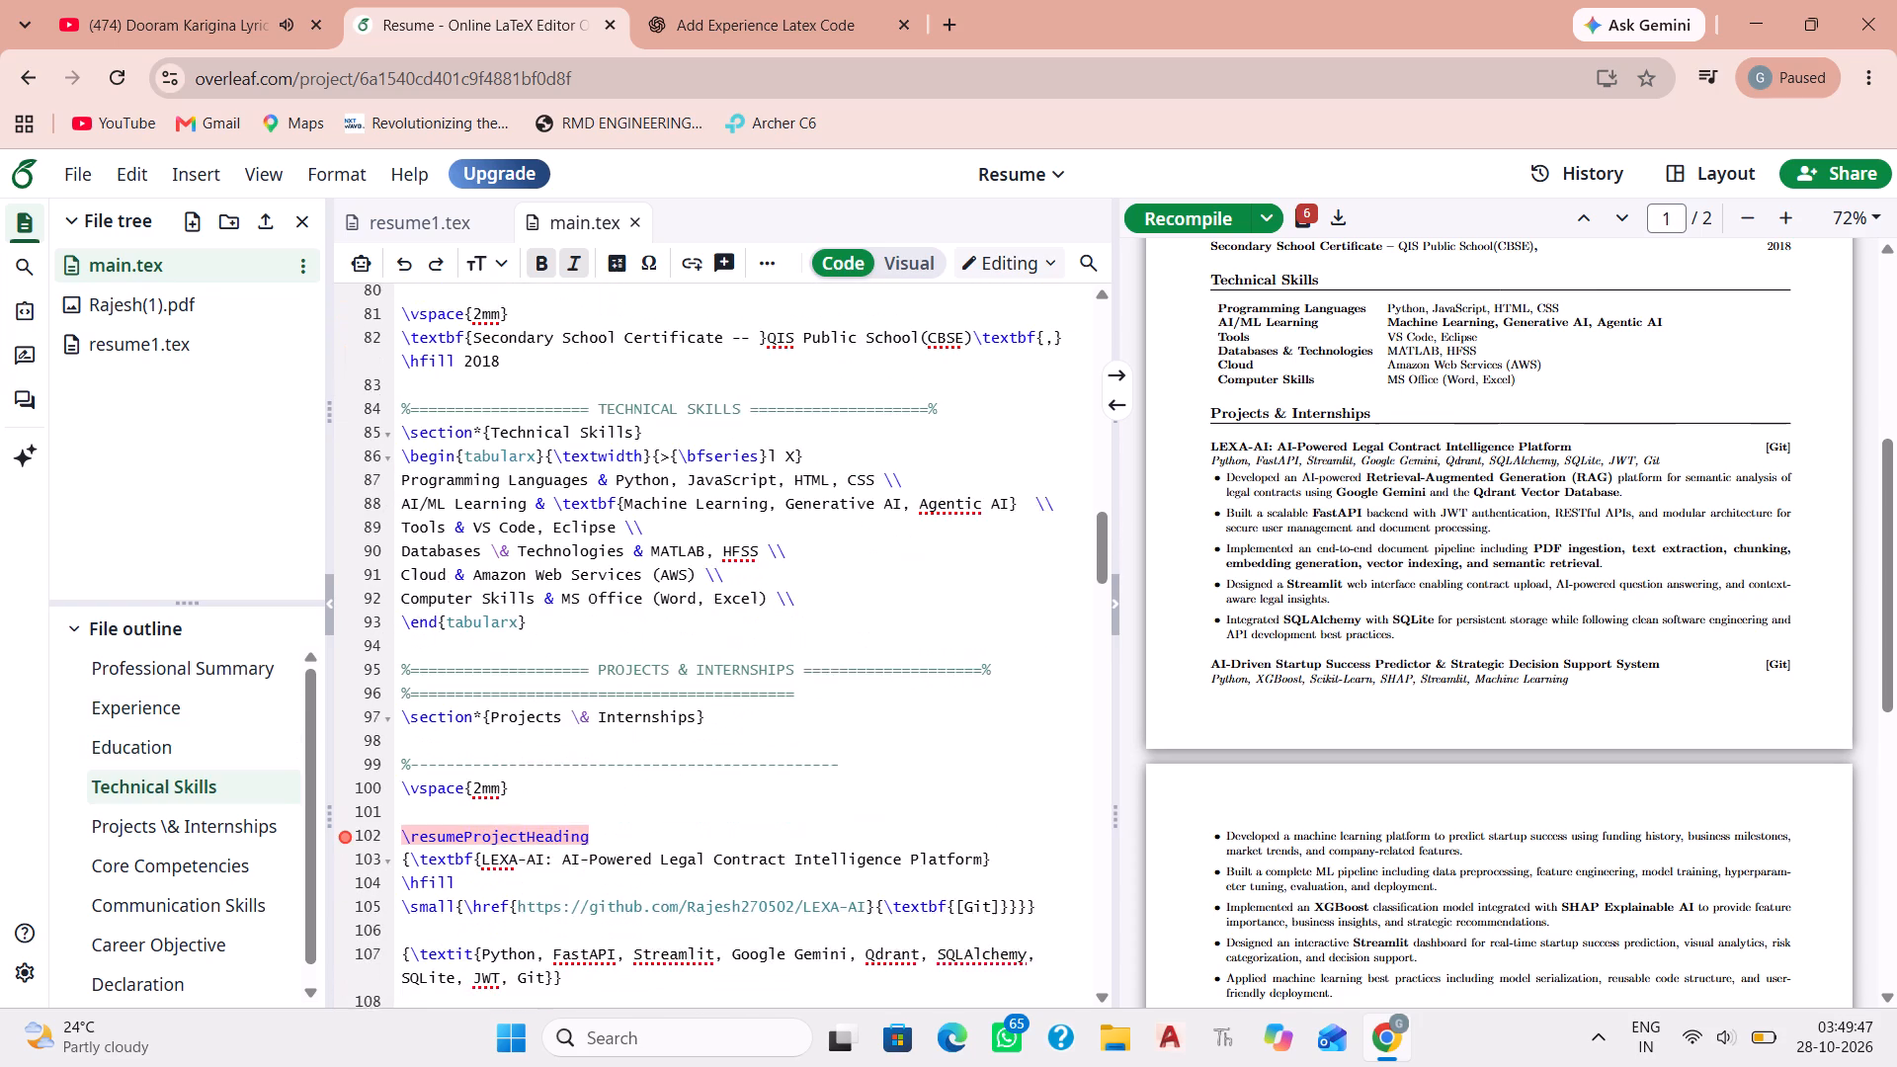
{"action": "scroll", "coordinate": [809, 727], "scroll_direction": "down", "scroll_amount": 2}
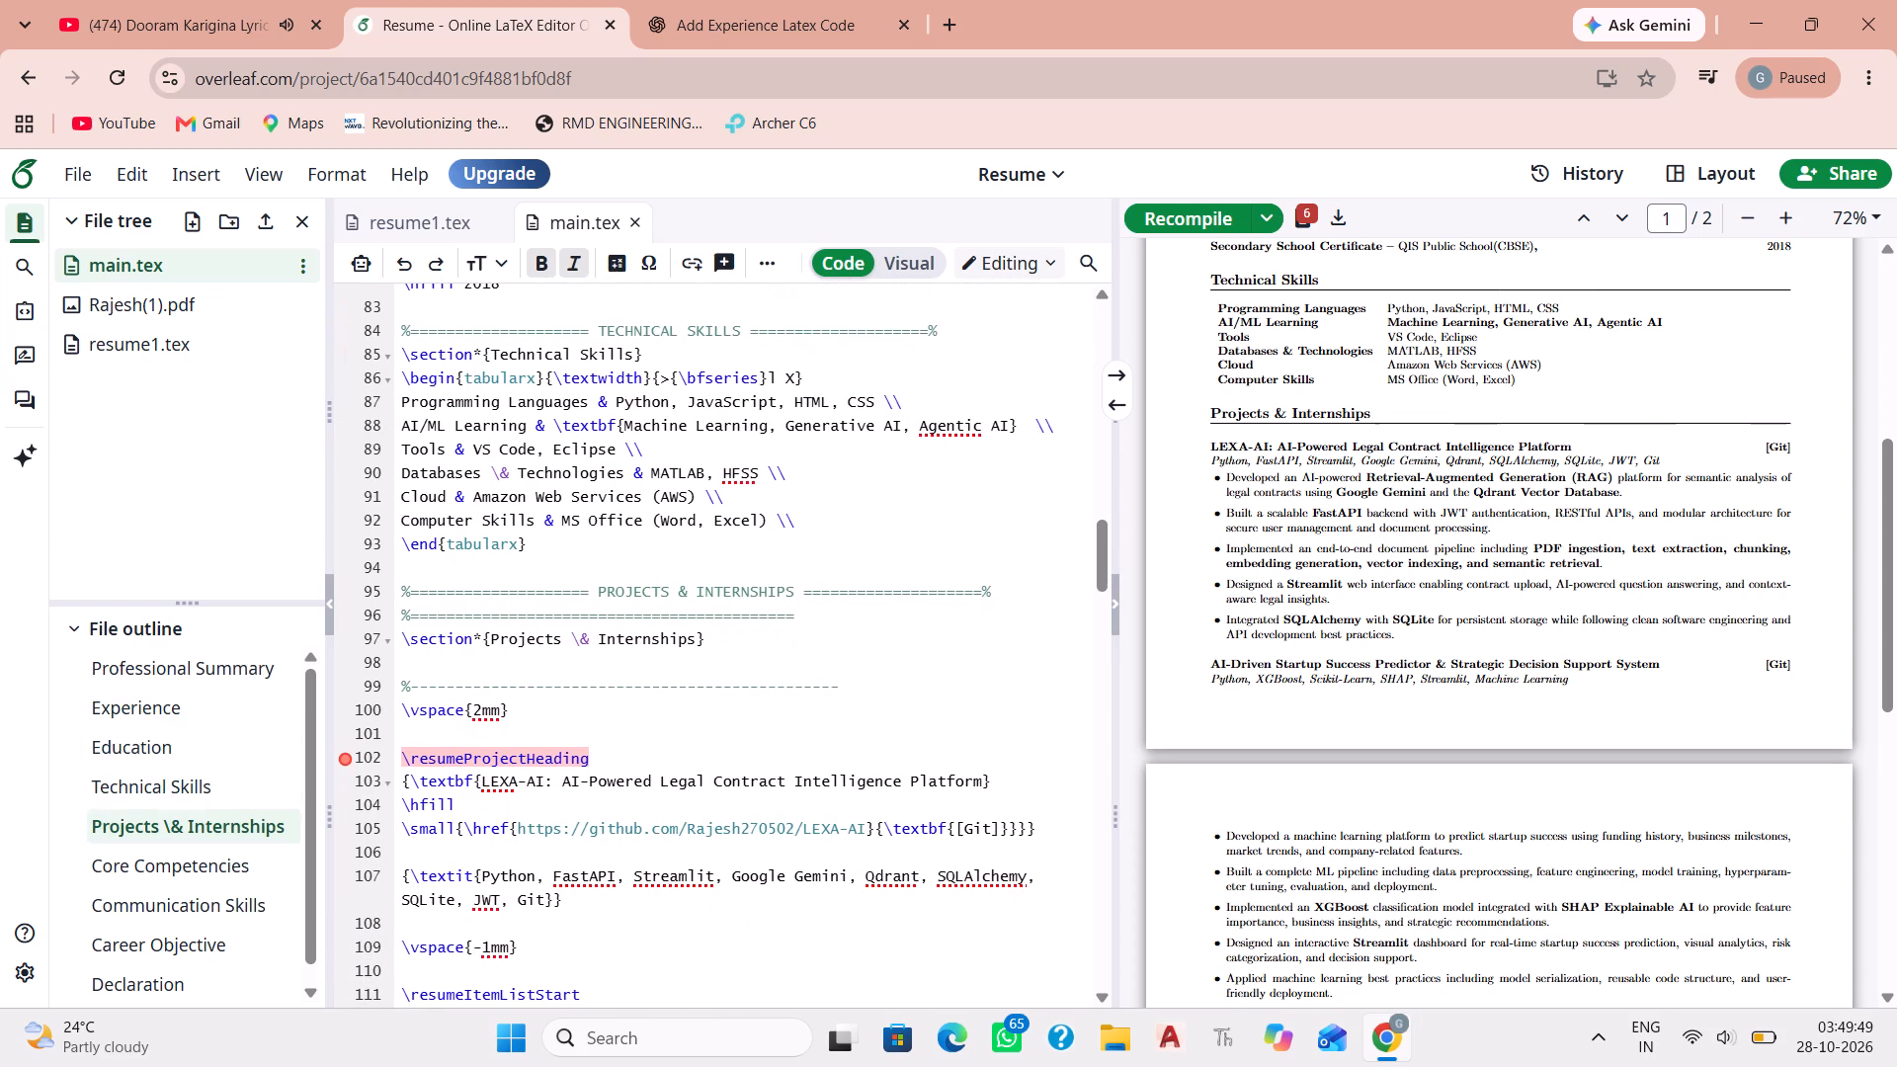
{"action": "scroll", "coordinate": [809, 727], "scroll_direction": "down", "scroll_amount": 2}
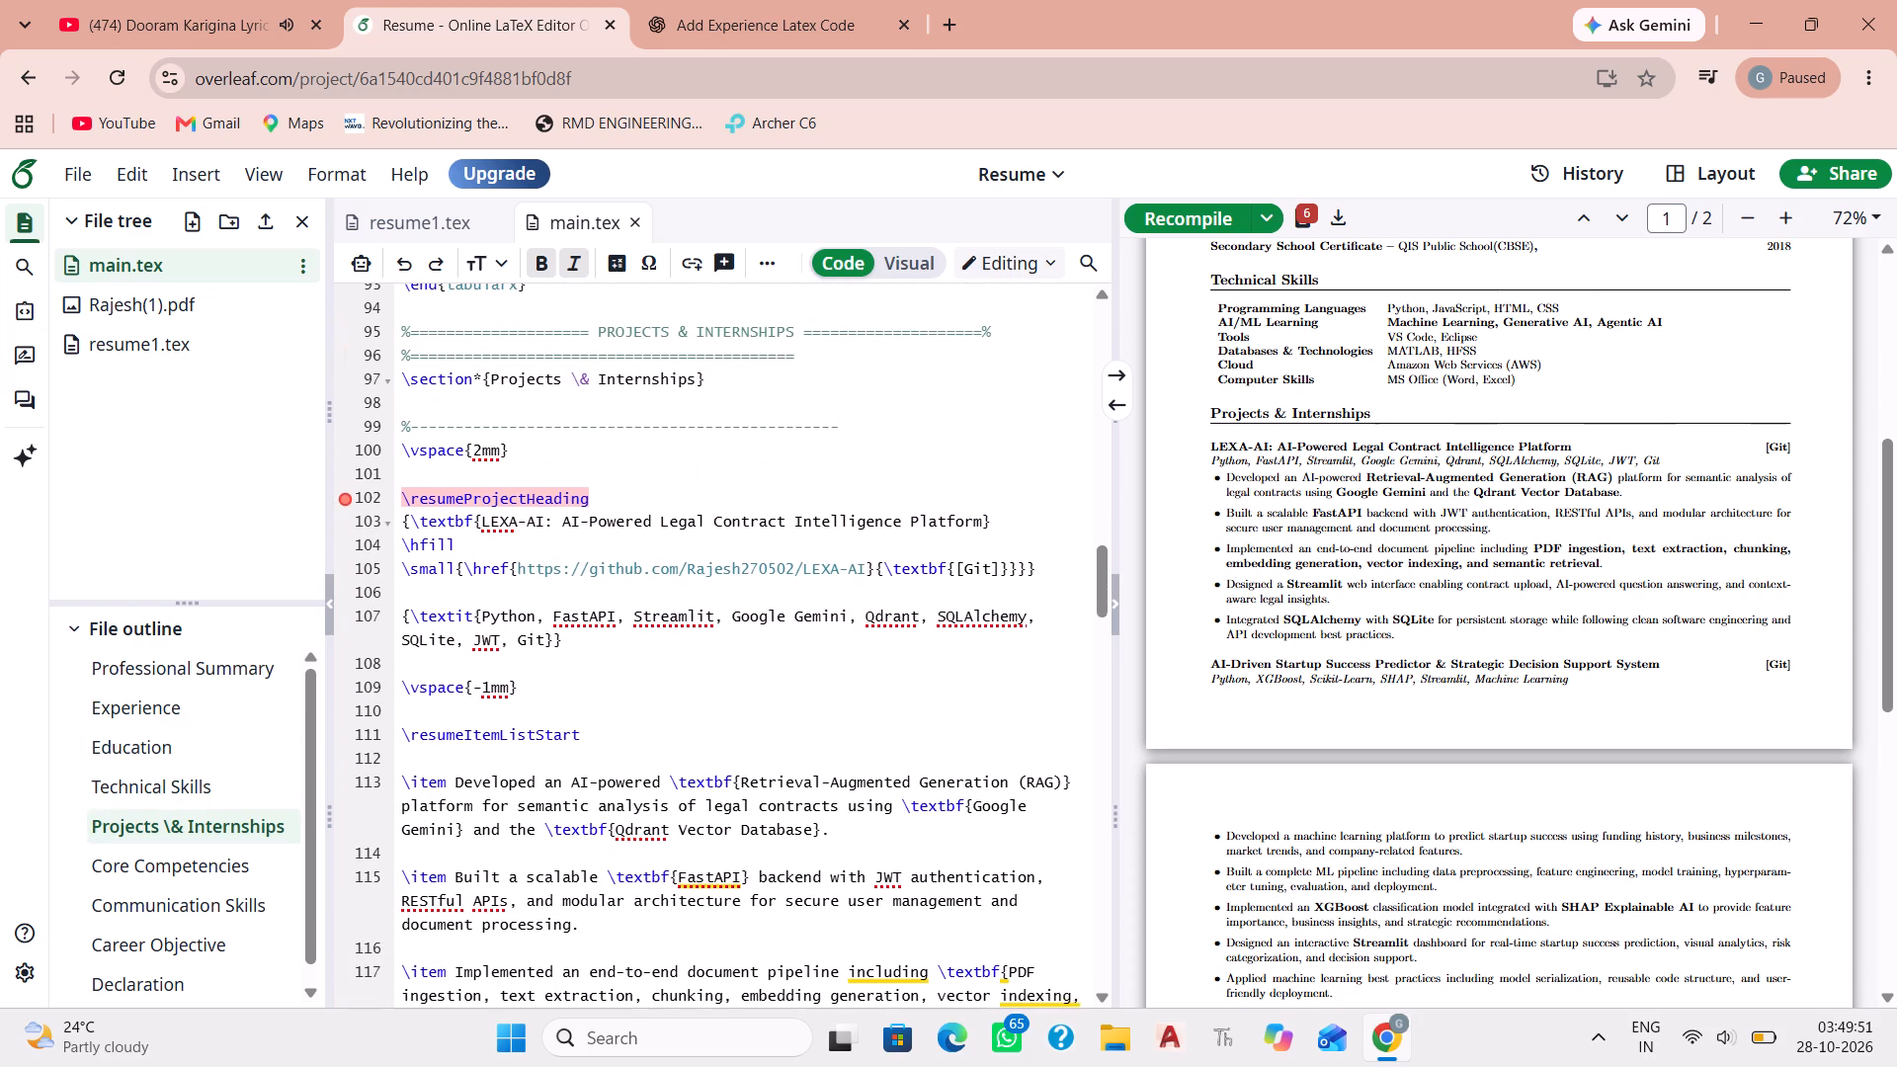
{"action": "scroll", "coordinate": [809, 727], "scroll_direction": "down", "scroll_amount": 4}
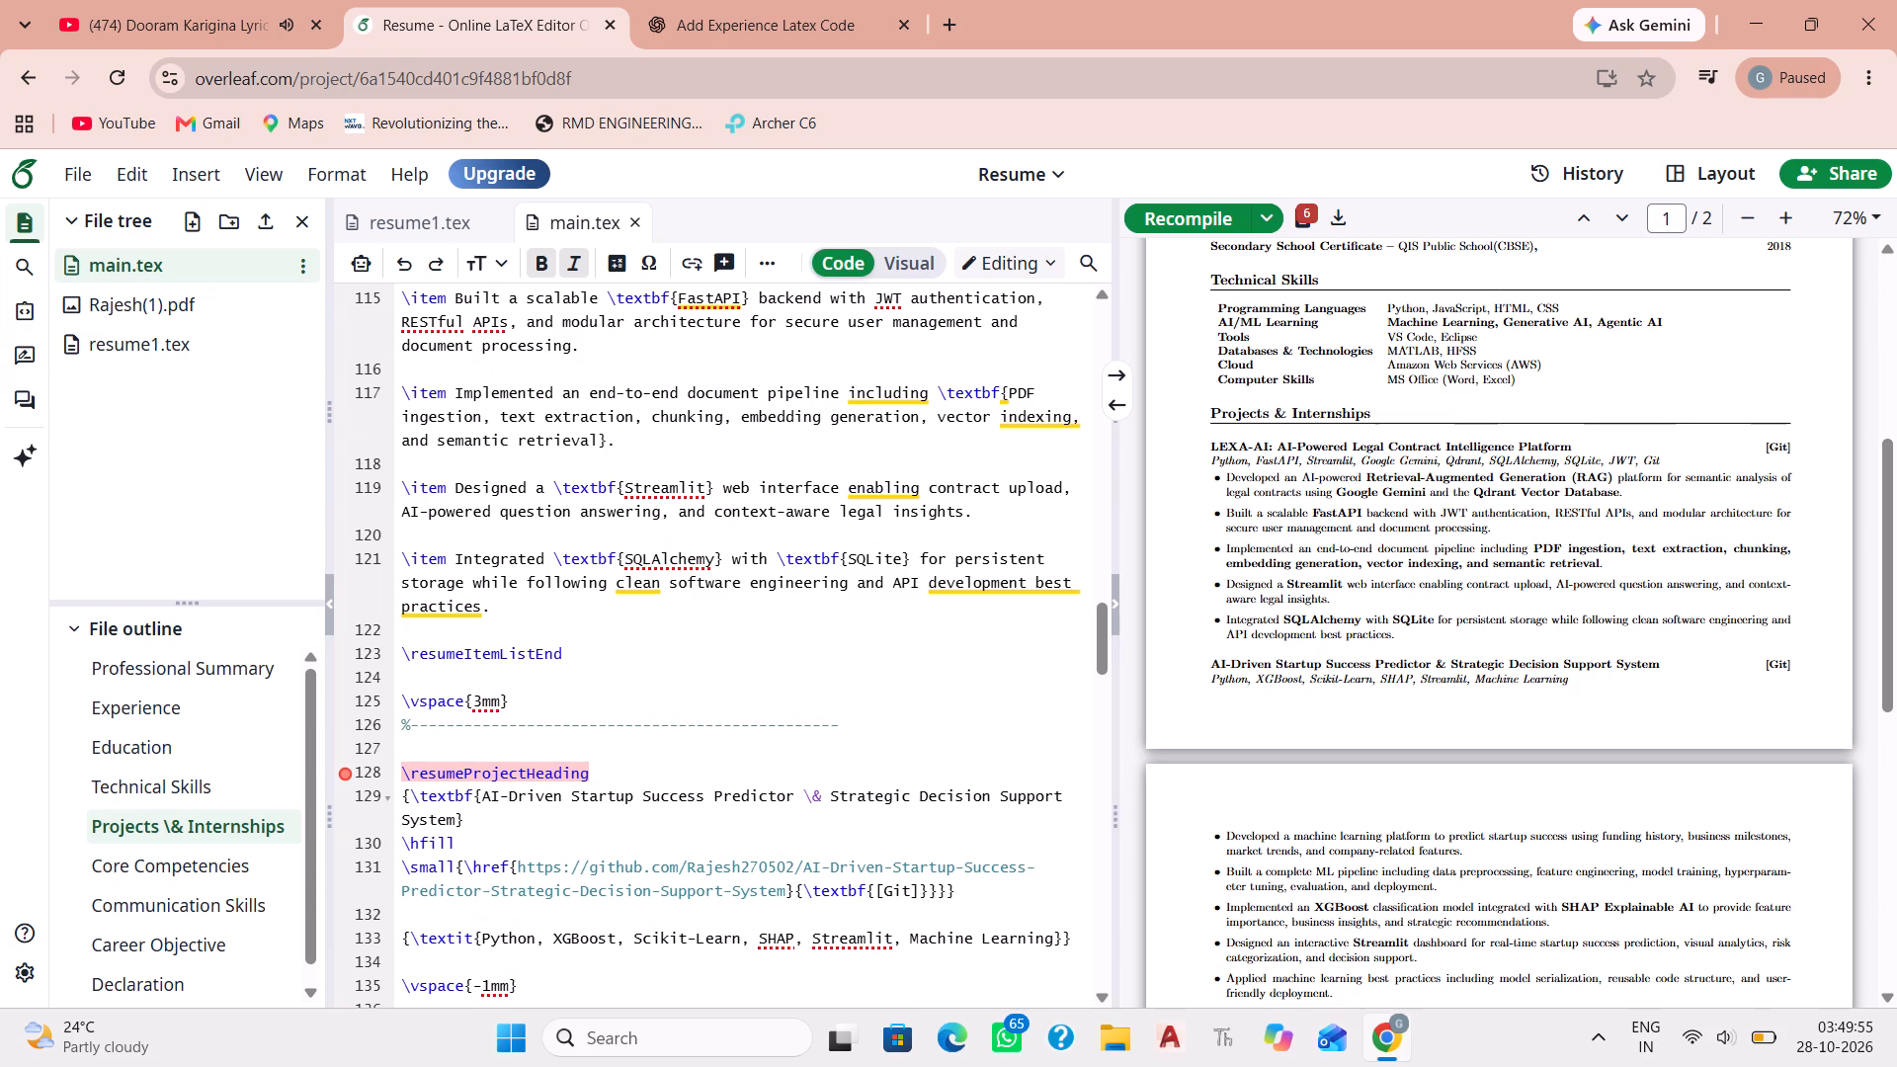
{"action": "scroll", "coordinate": [809, 727], "scroll_direction": "down", "scroll_amount": 1}
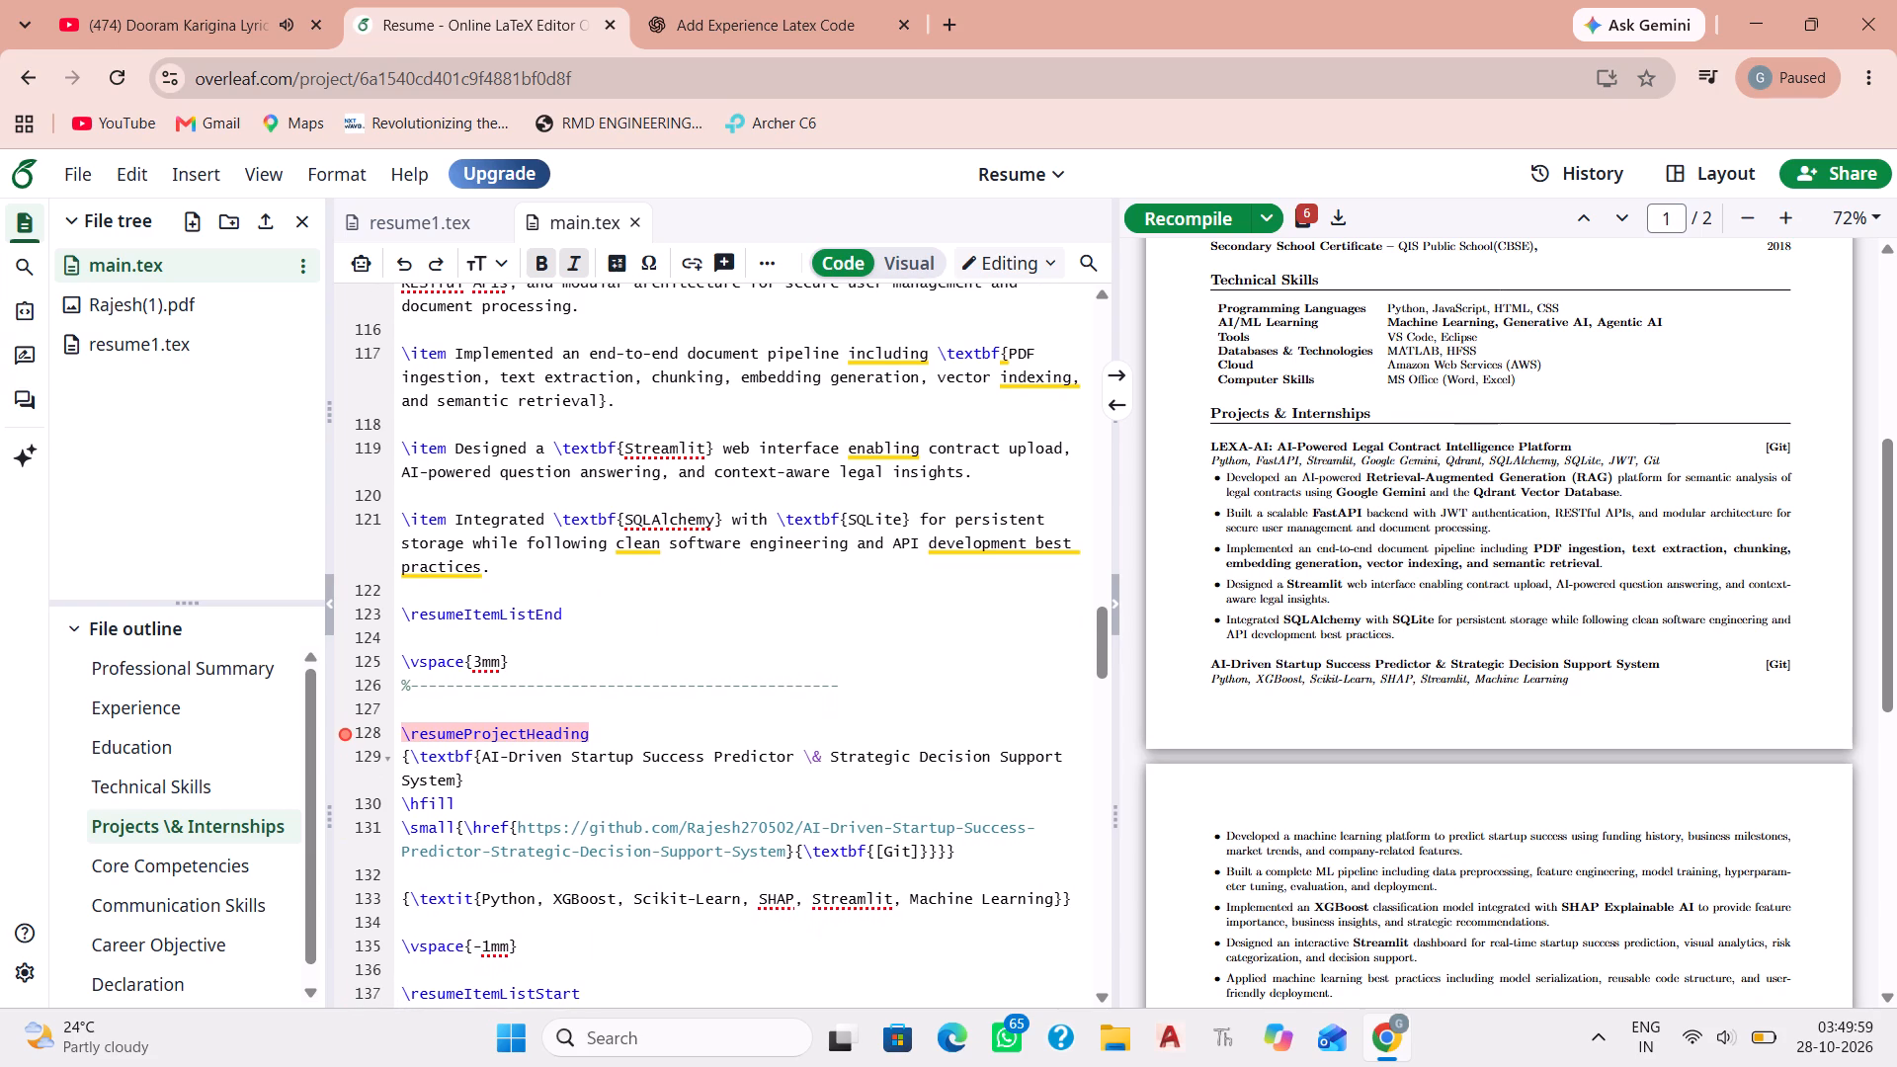
{"action": "scroll", "coordinate": [809, 727], "scroll_direction": "down", "scroll_amount": 1}
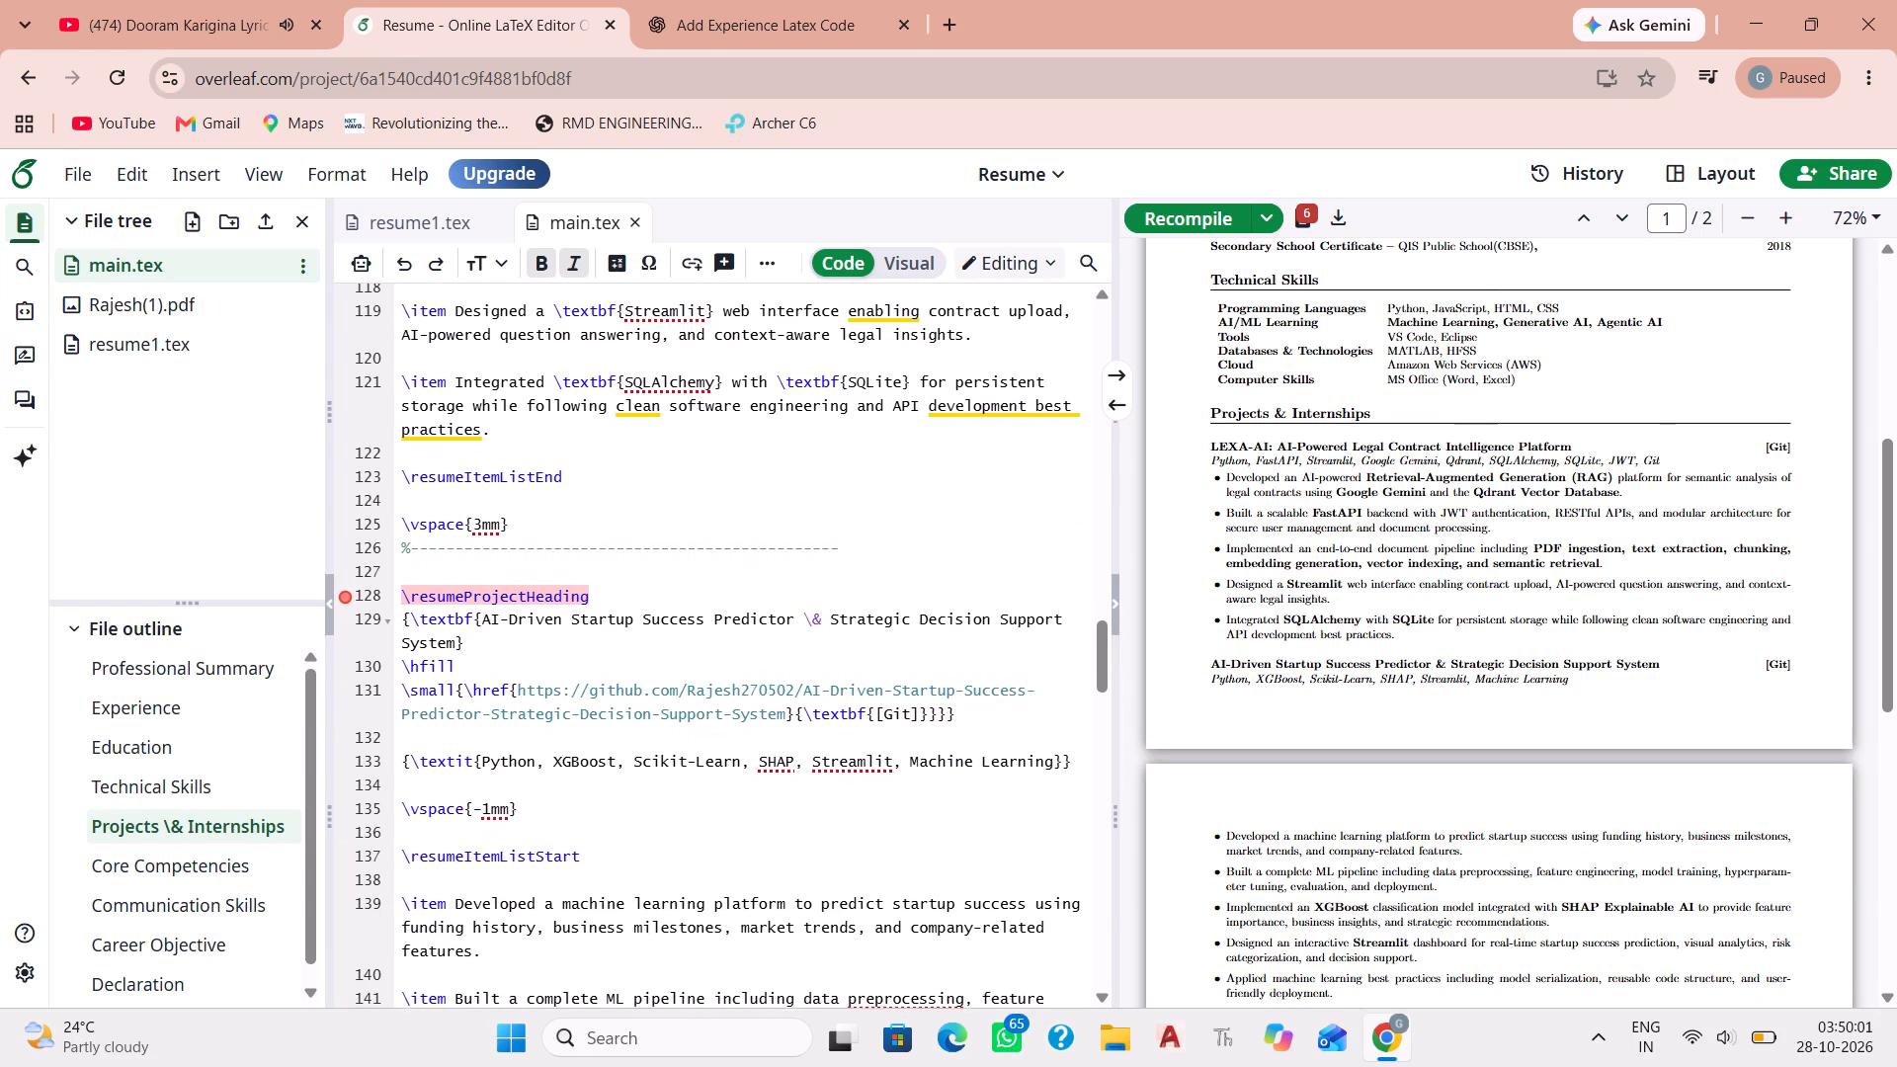
{"action": "scroll", "coordinate": [809, 727], "scroll_direction": "down", "scroll_amount": 2}
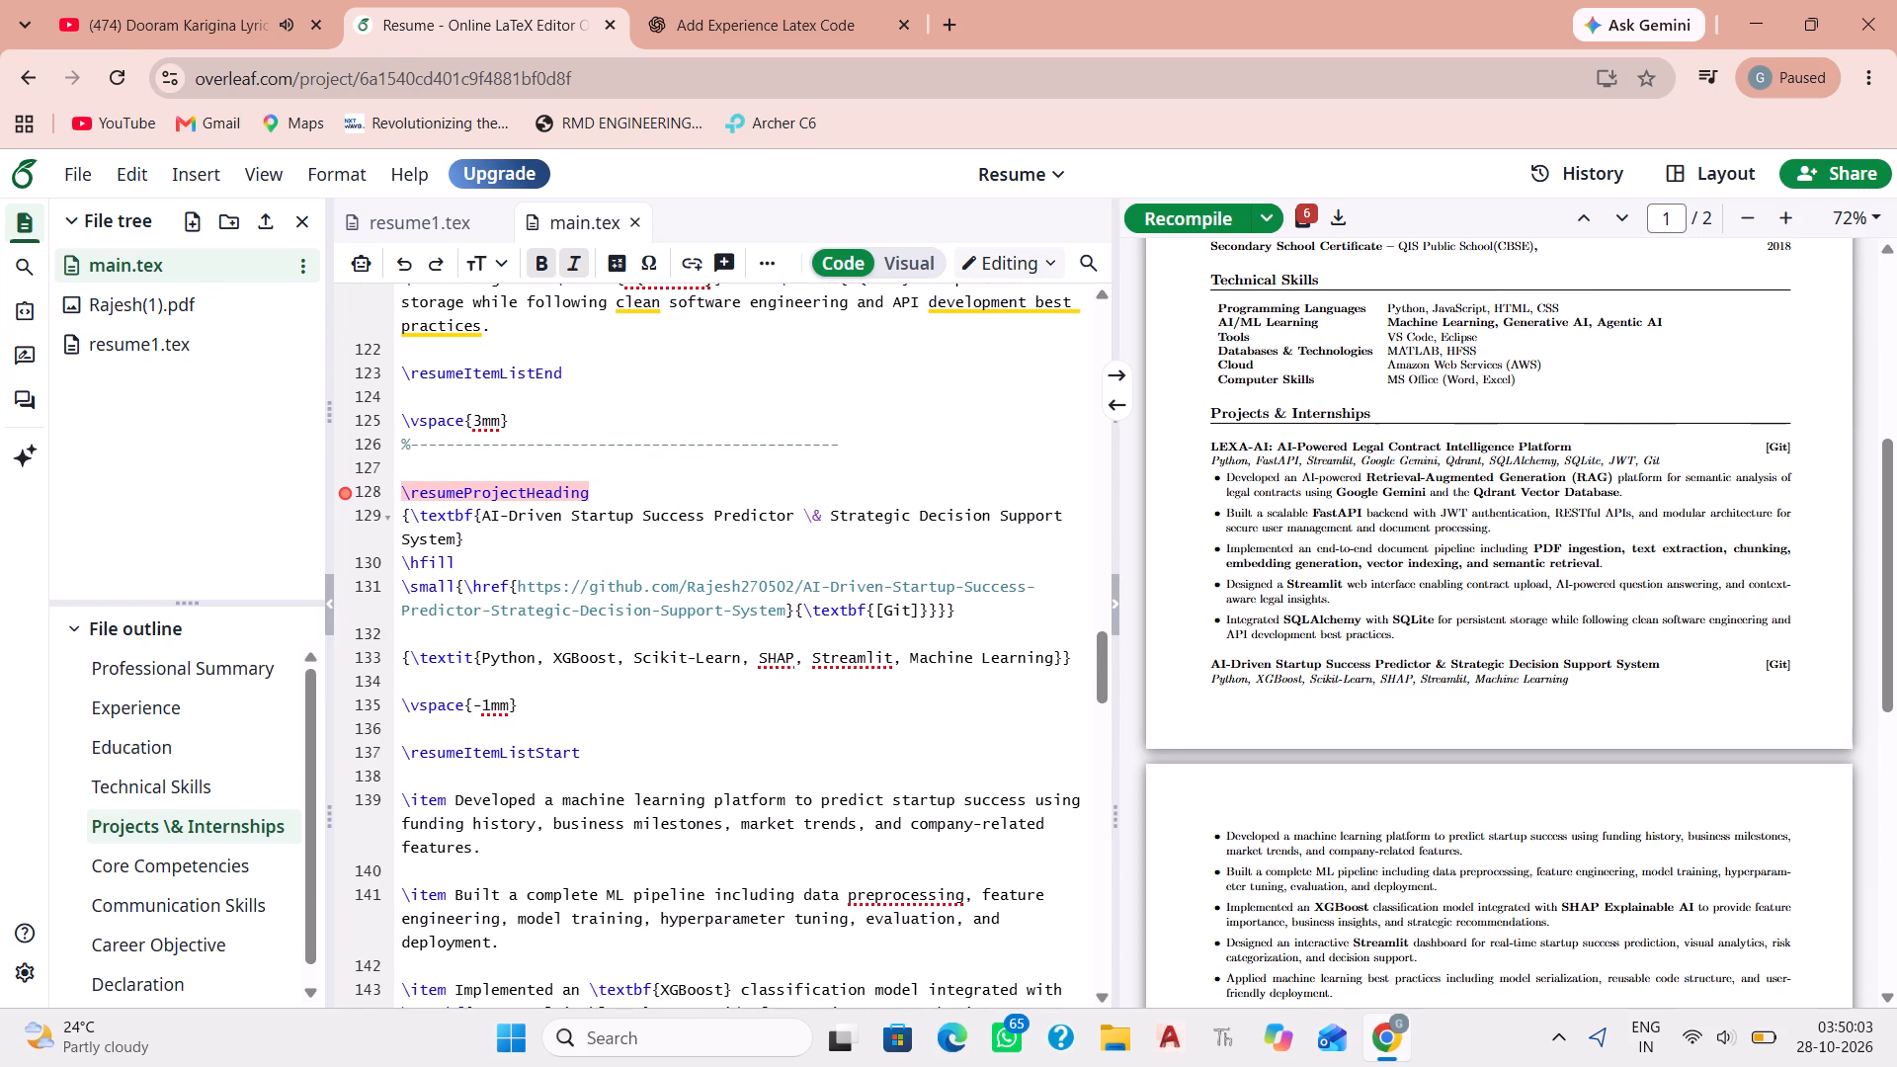
{"action": "scroll", "coordinate": [809, 727], "scroll_direction": "up", "scroll_amount": 1}
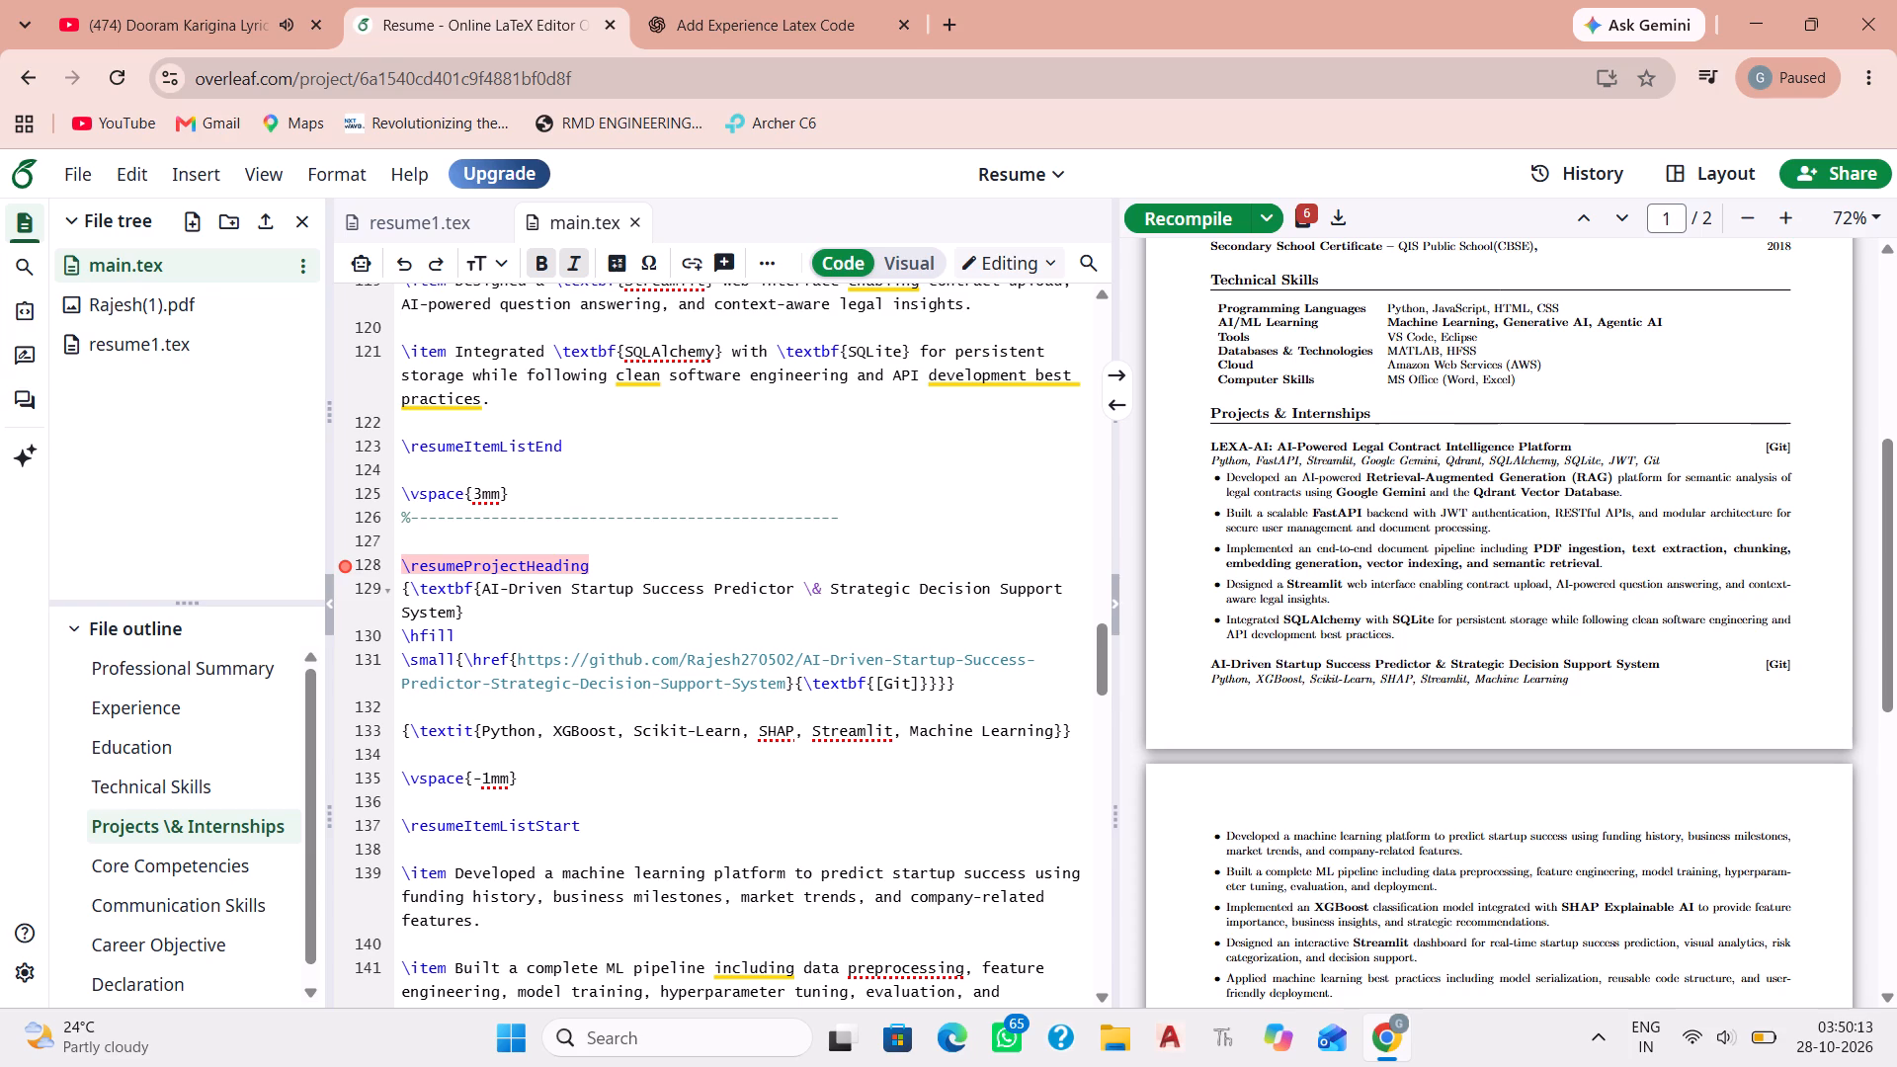
{"action": "left_click", "coordinate": [480, 493]}
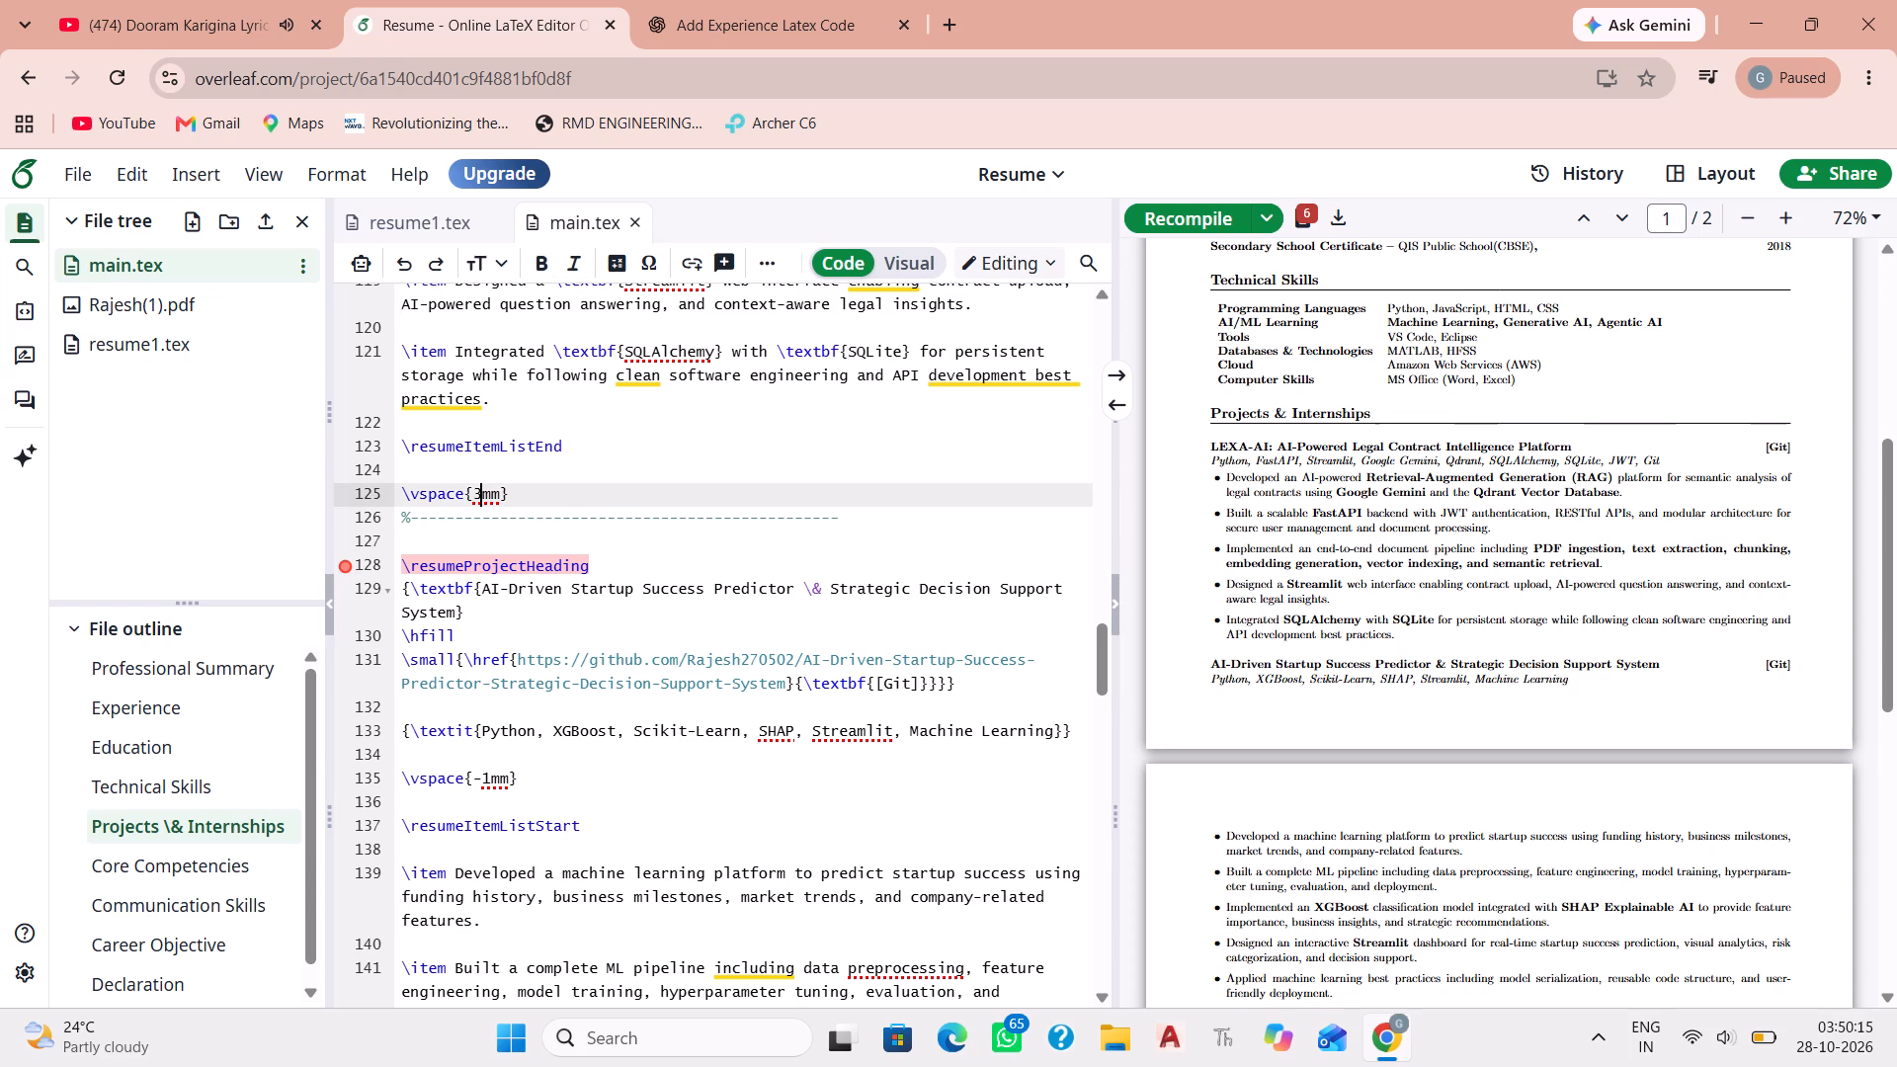
{"action": "key", "text": "BackSpace"}
{"action": "key", "text": "5"}
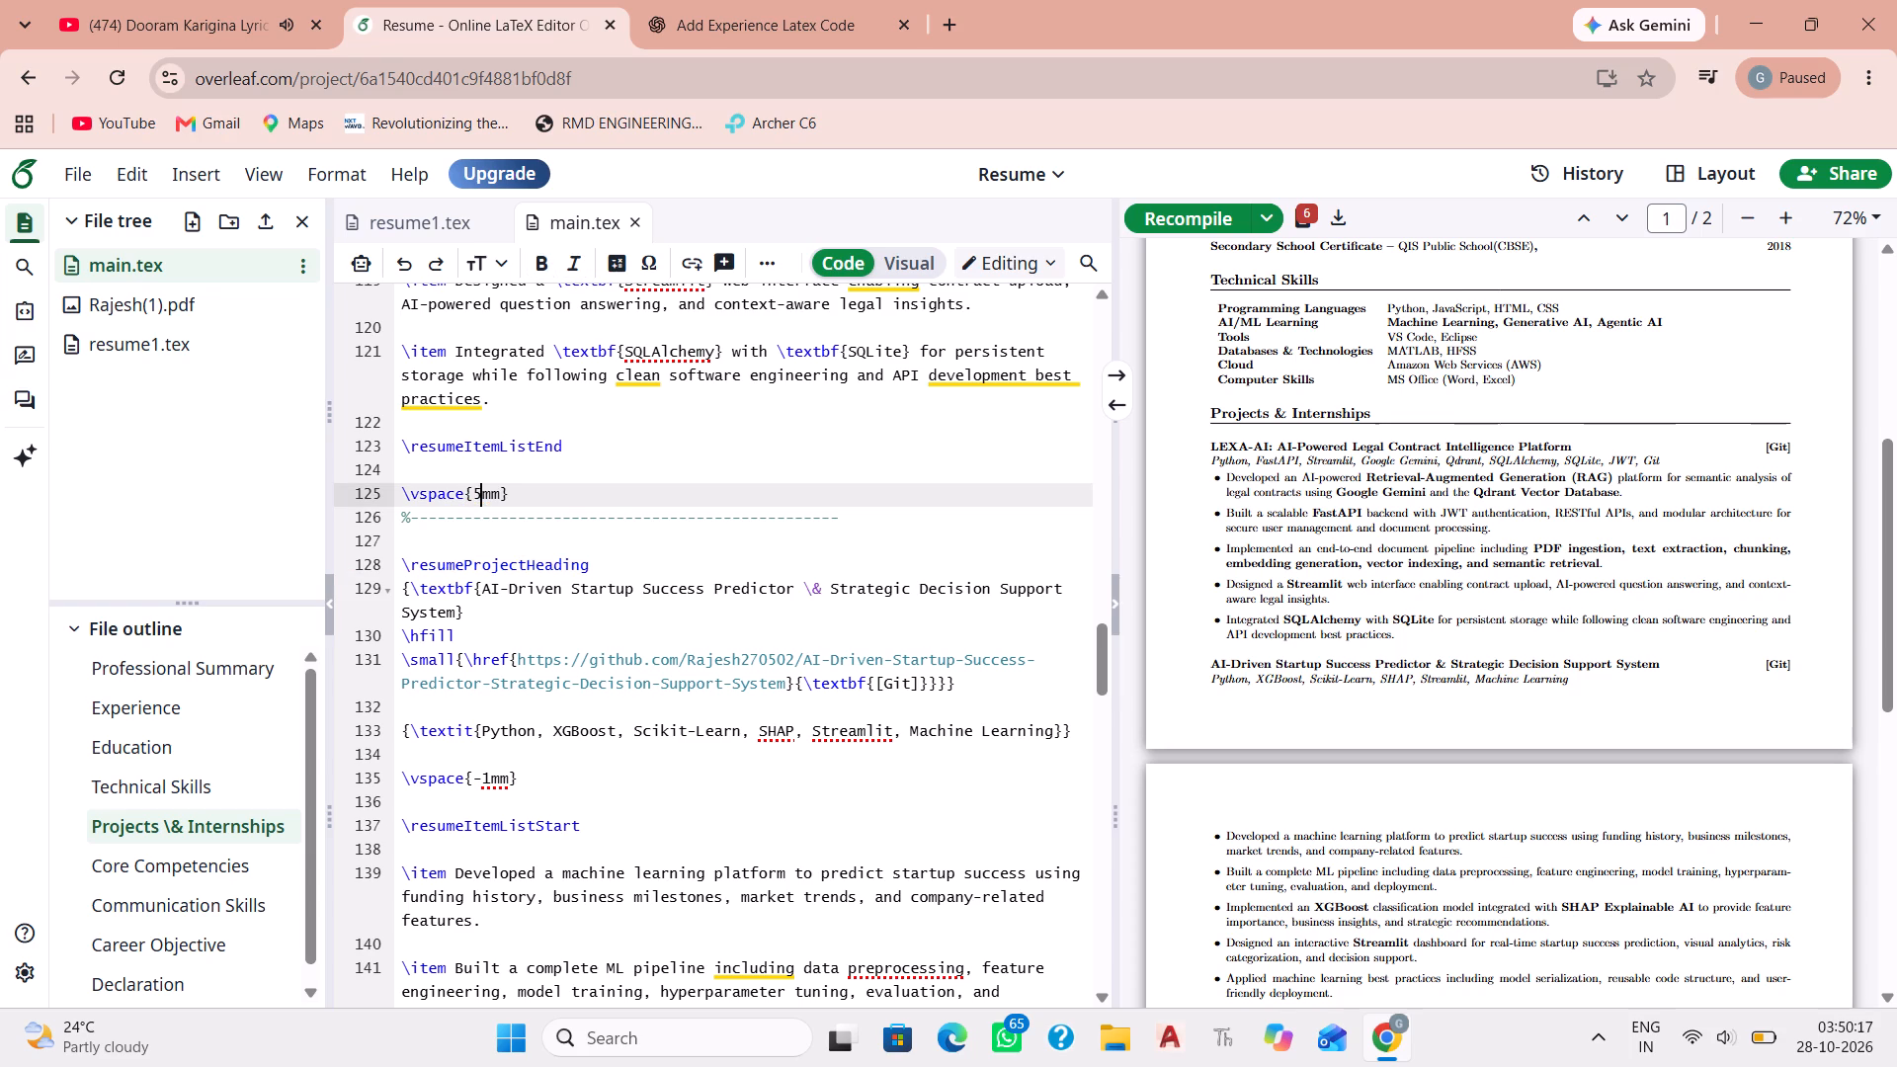
{"action": "left_click", "coordinate": [1162, 207]}
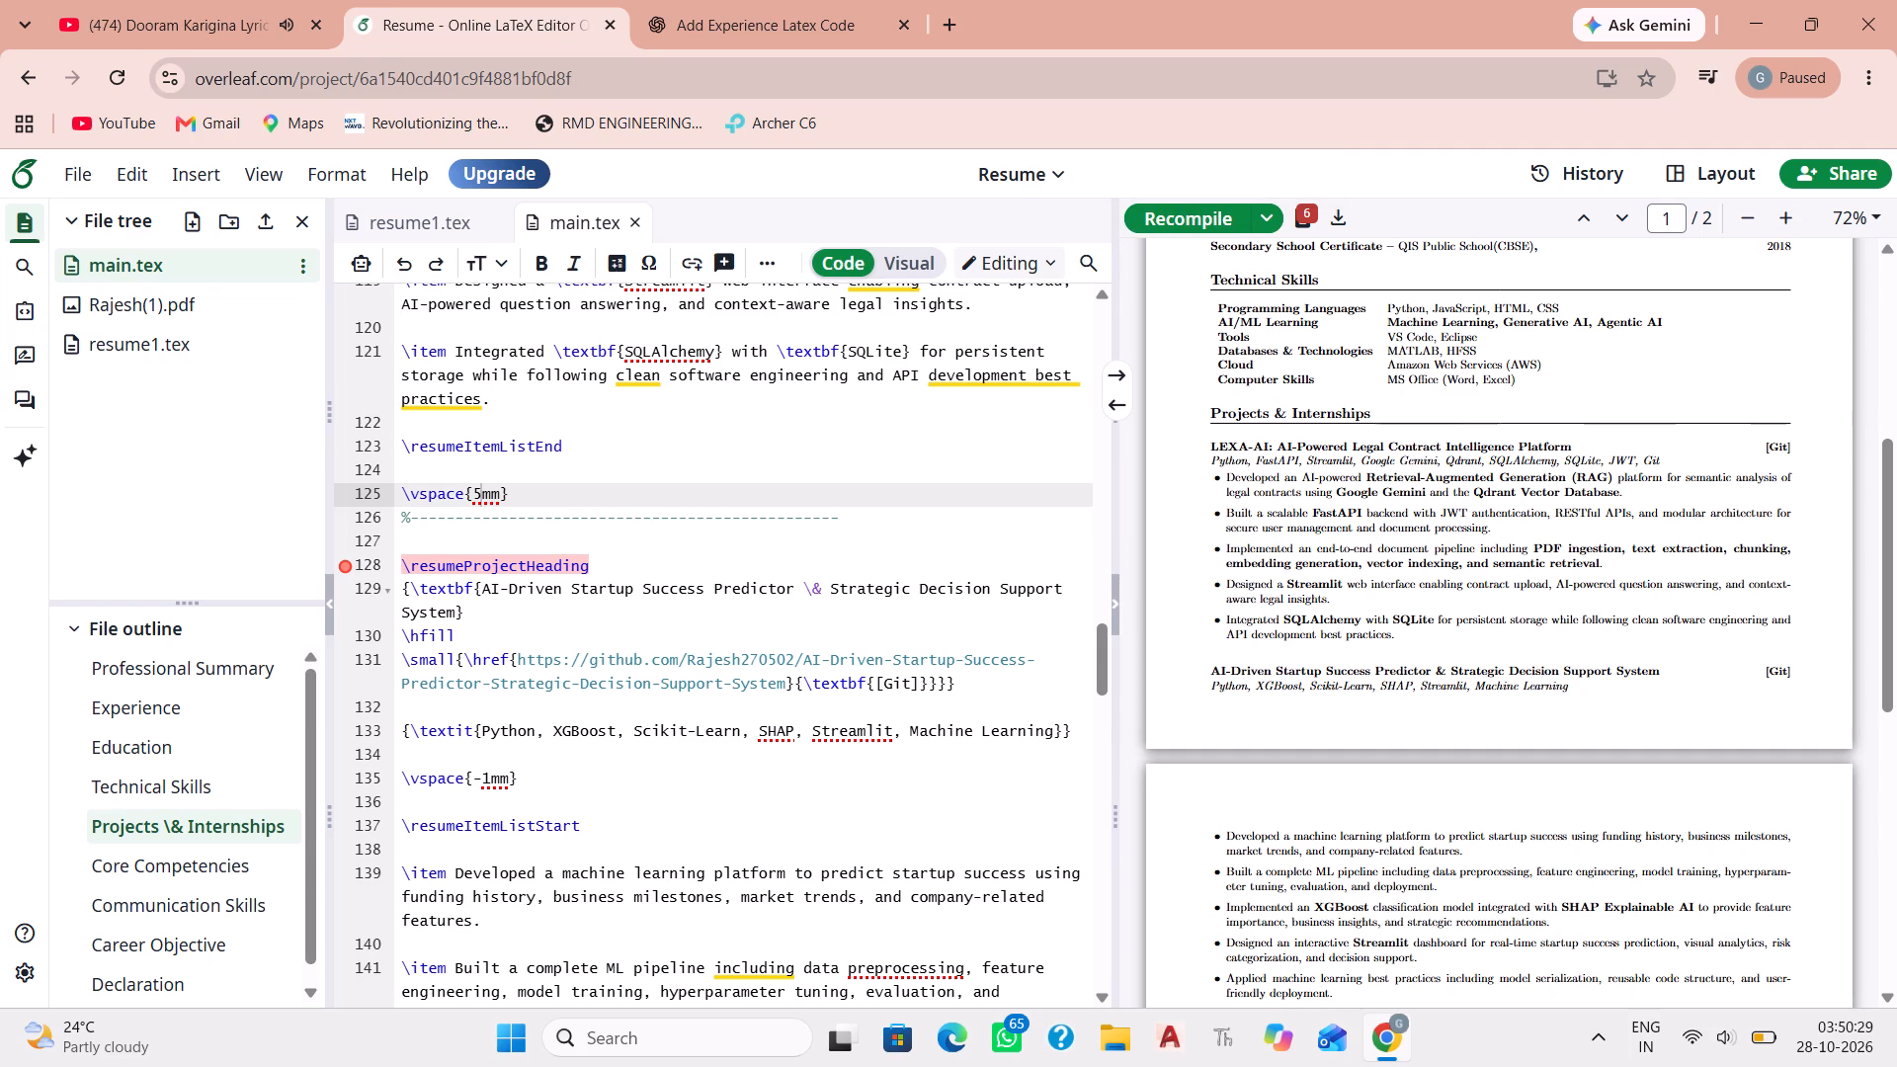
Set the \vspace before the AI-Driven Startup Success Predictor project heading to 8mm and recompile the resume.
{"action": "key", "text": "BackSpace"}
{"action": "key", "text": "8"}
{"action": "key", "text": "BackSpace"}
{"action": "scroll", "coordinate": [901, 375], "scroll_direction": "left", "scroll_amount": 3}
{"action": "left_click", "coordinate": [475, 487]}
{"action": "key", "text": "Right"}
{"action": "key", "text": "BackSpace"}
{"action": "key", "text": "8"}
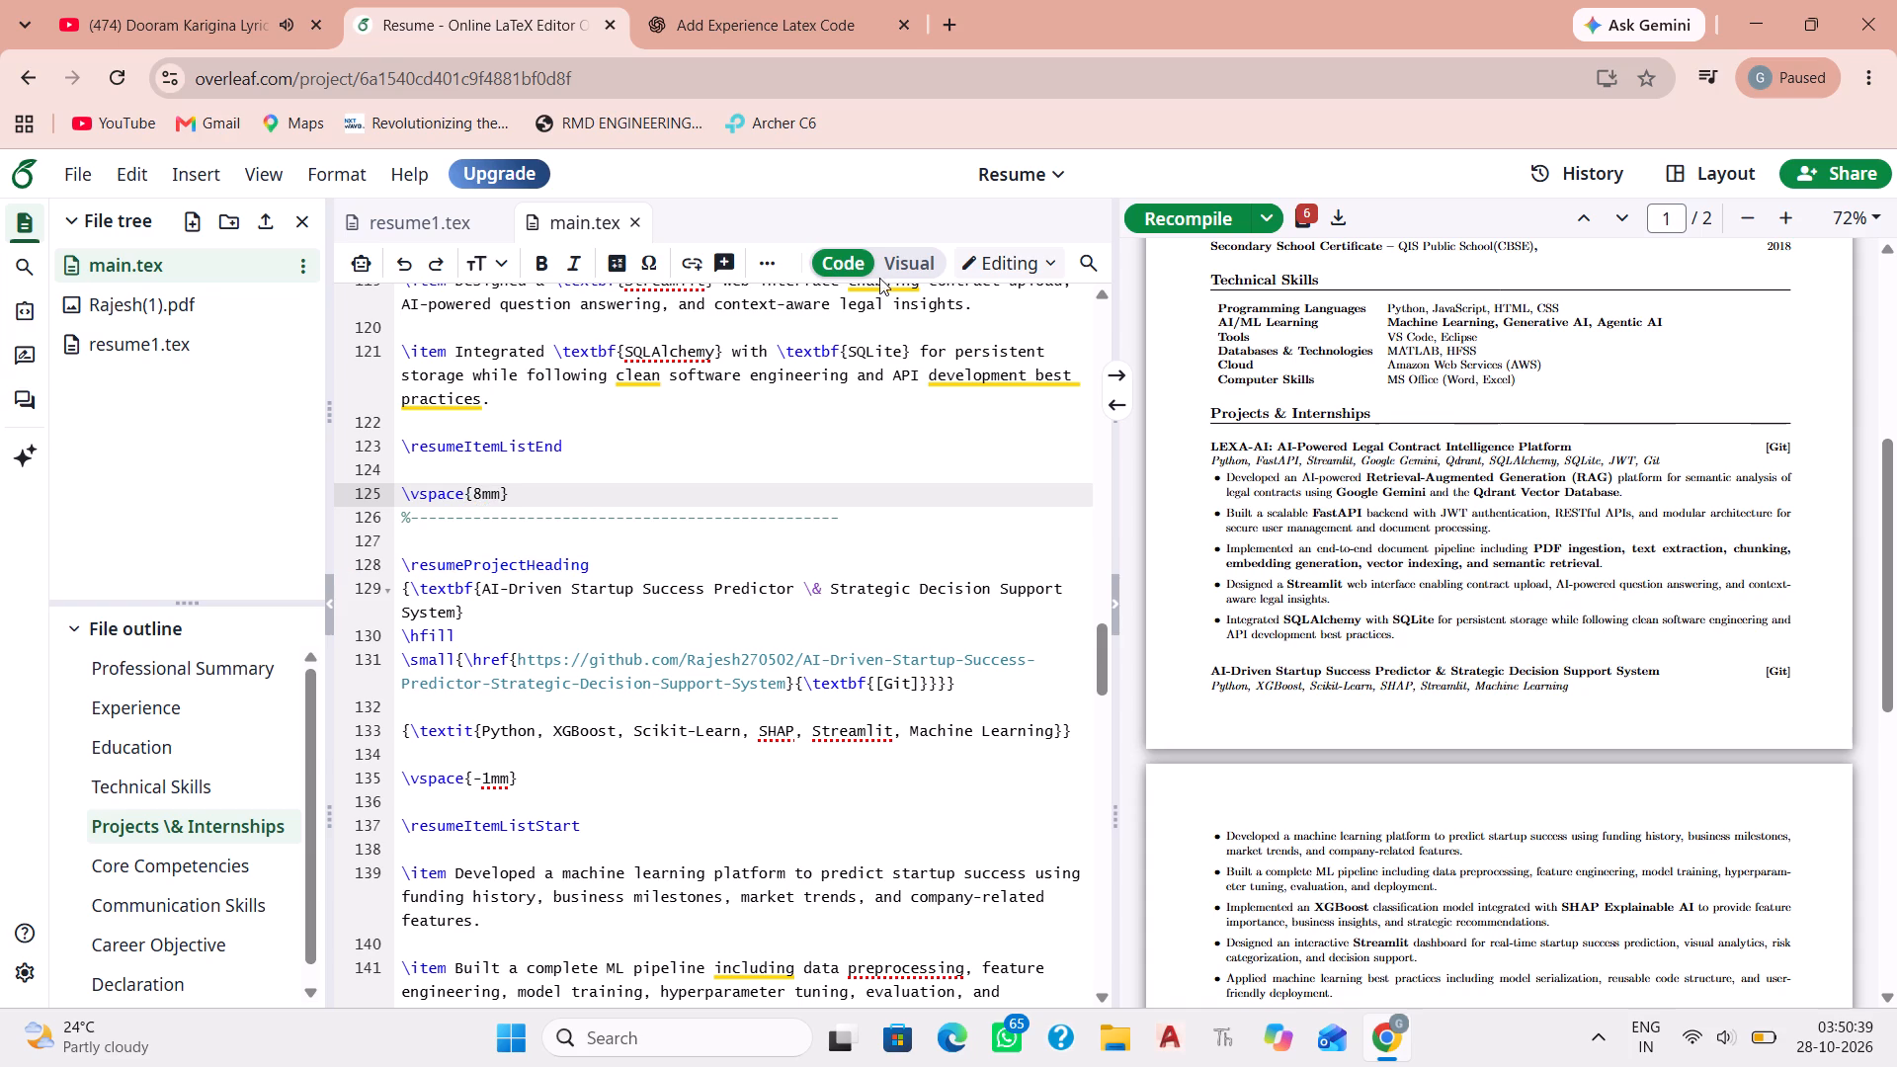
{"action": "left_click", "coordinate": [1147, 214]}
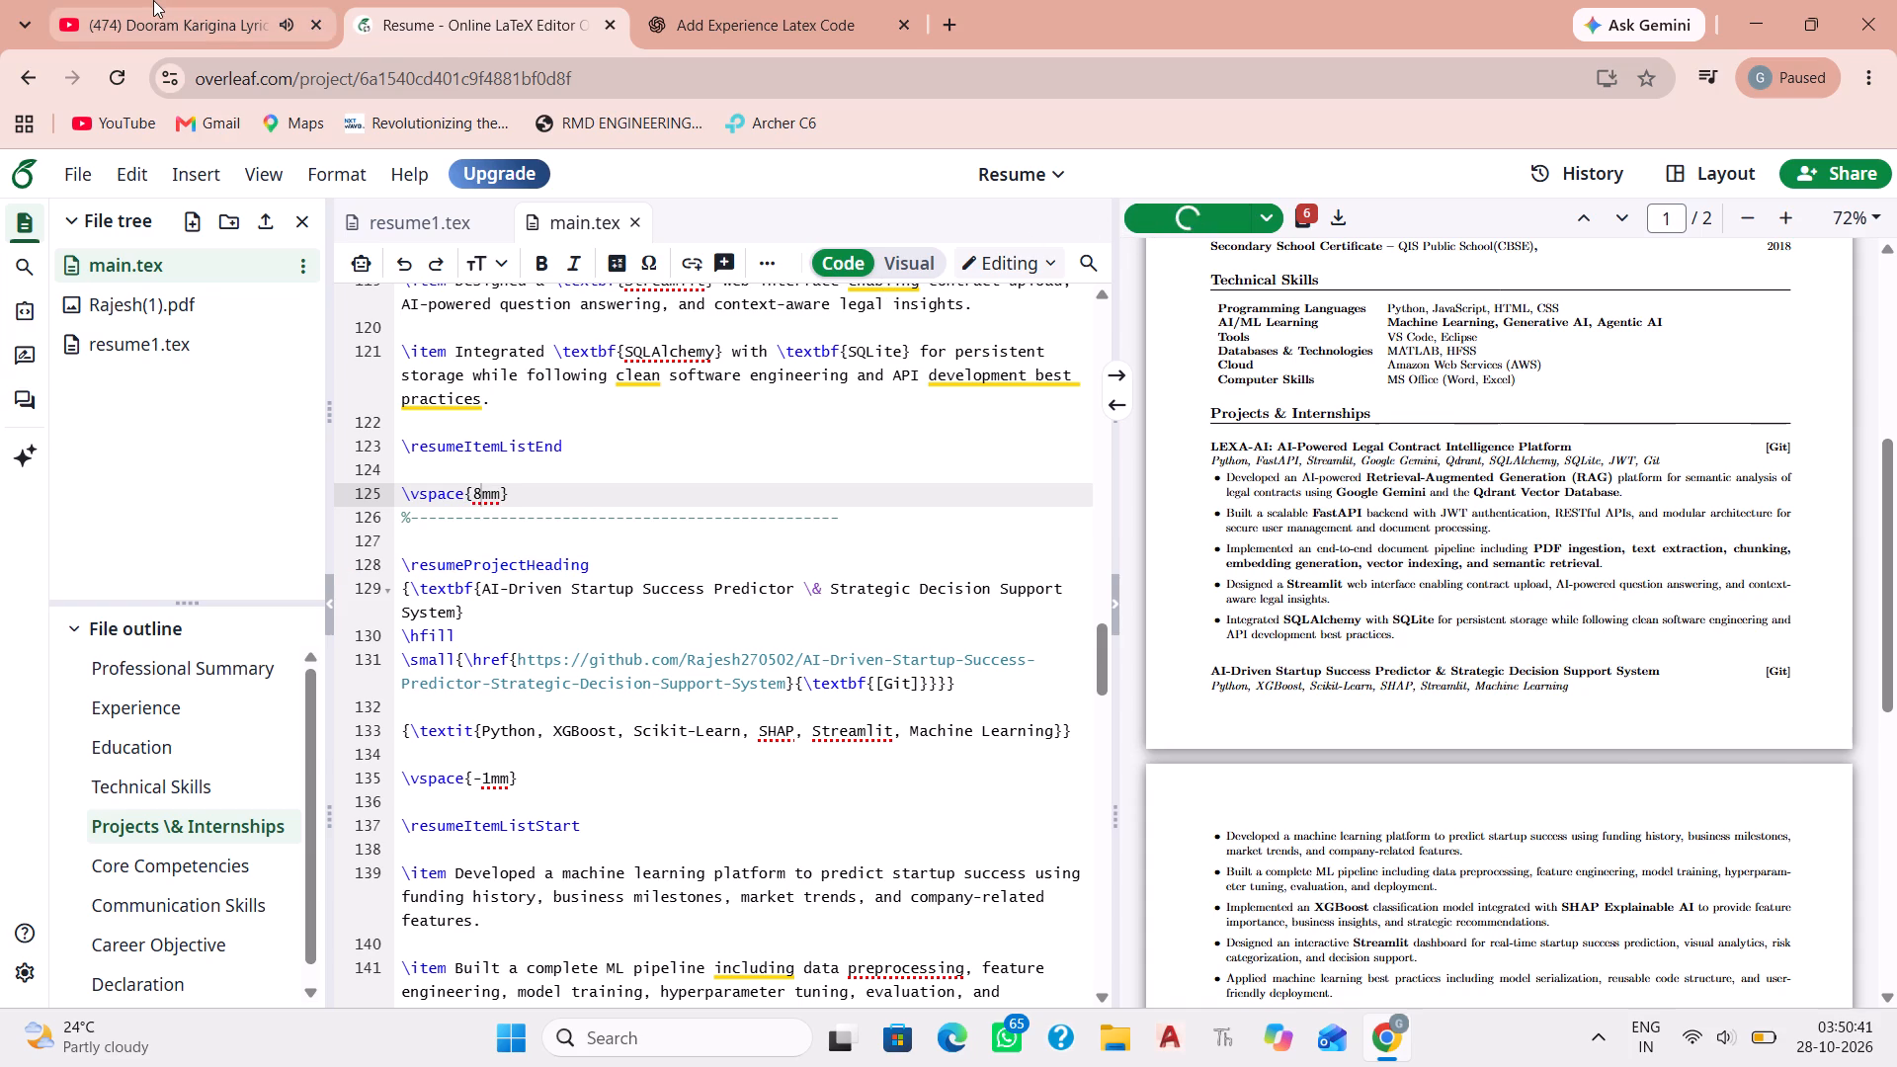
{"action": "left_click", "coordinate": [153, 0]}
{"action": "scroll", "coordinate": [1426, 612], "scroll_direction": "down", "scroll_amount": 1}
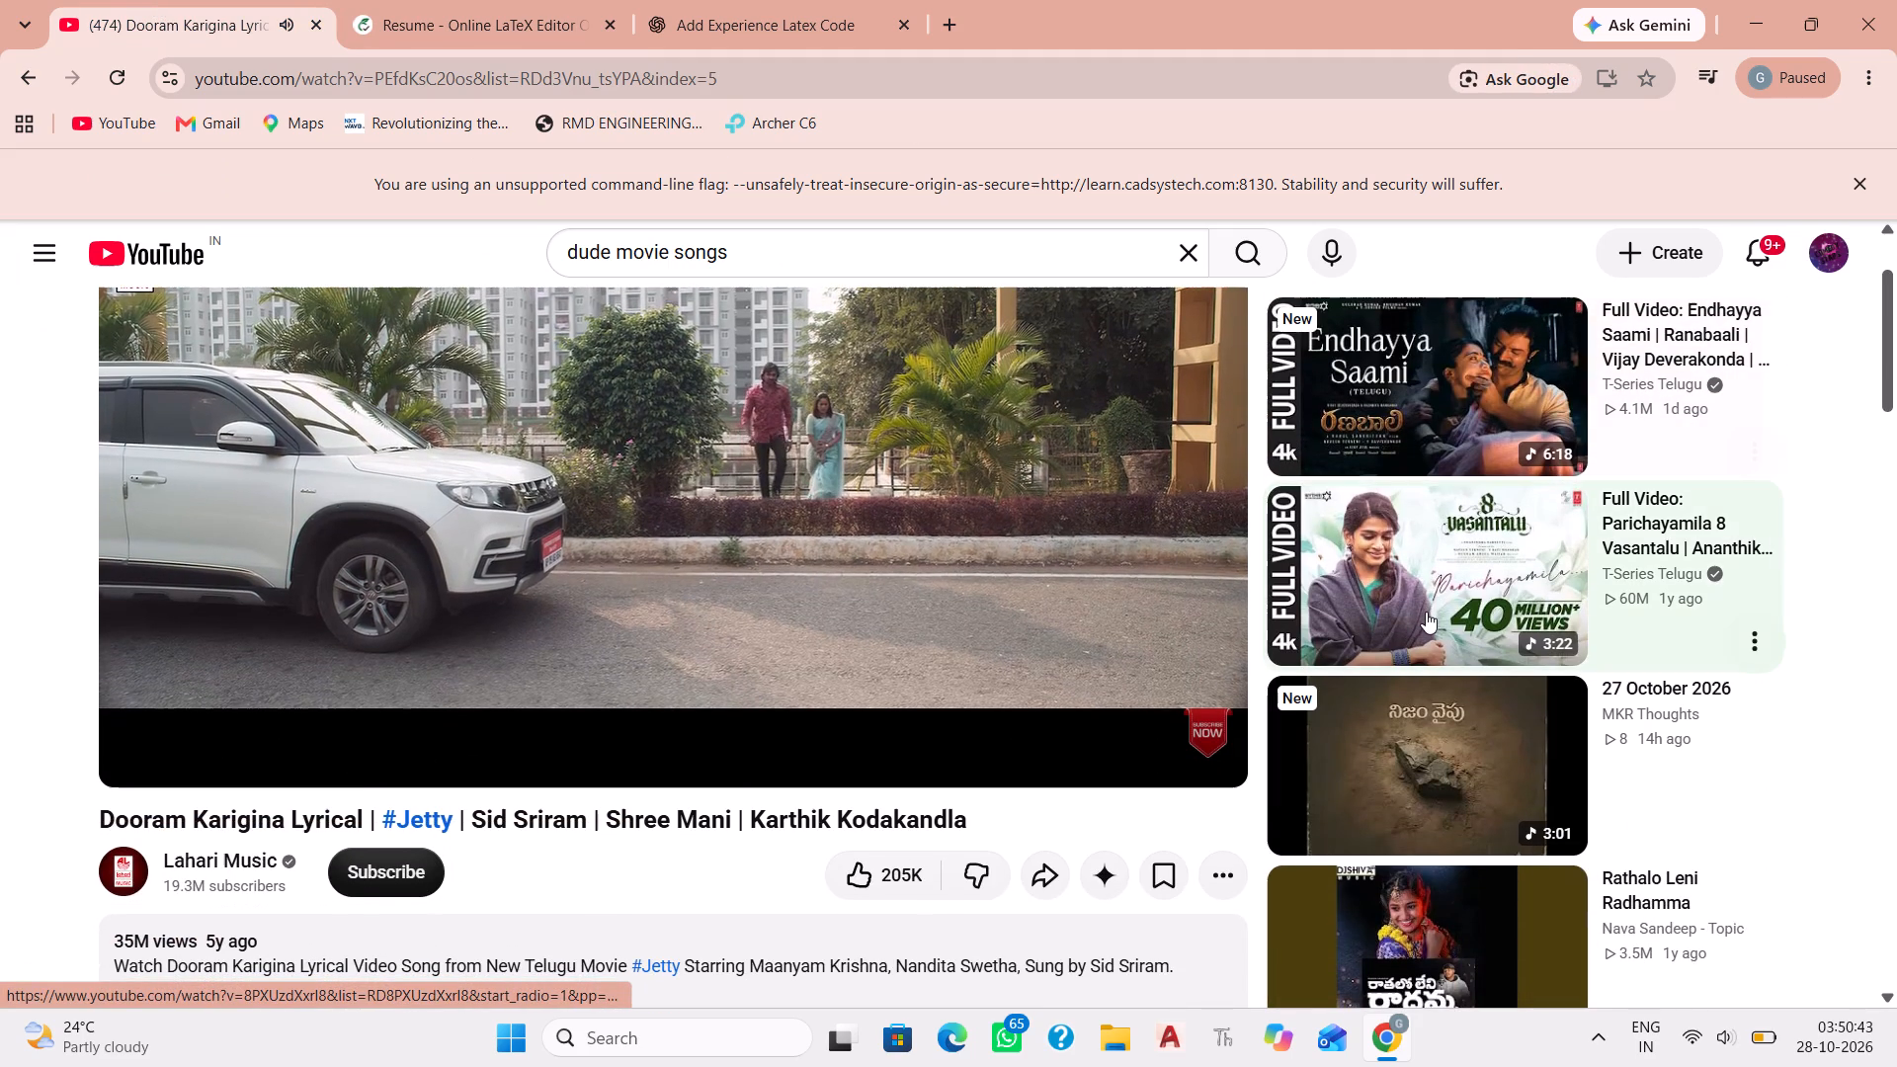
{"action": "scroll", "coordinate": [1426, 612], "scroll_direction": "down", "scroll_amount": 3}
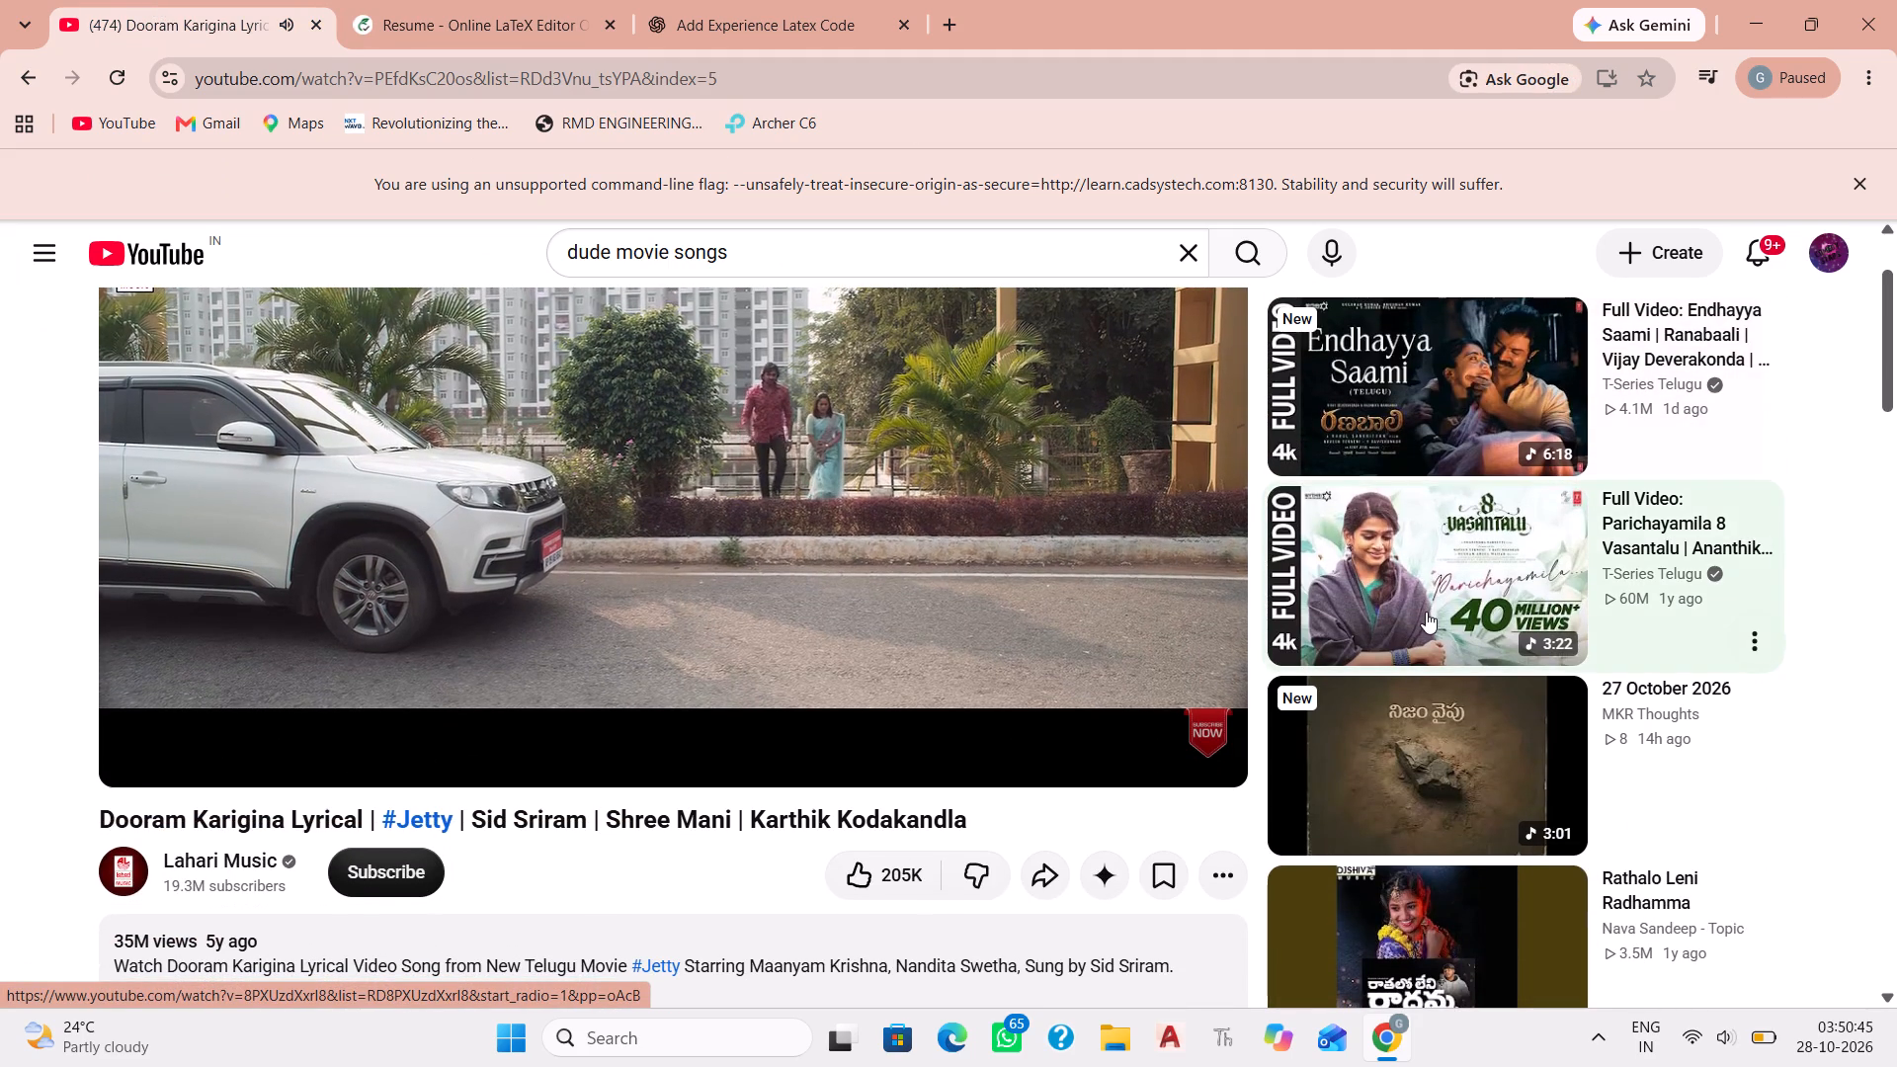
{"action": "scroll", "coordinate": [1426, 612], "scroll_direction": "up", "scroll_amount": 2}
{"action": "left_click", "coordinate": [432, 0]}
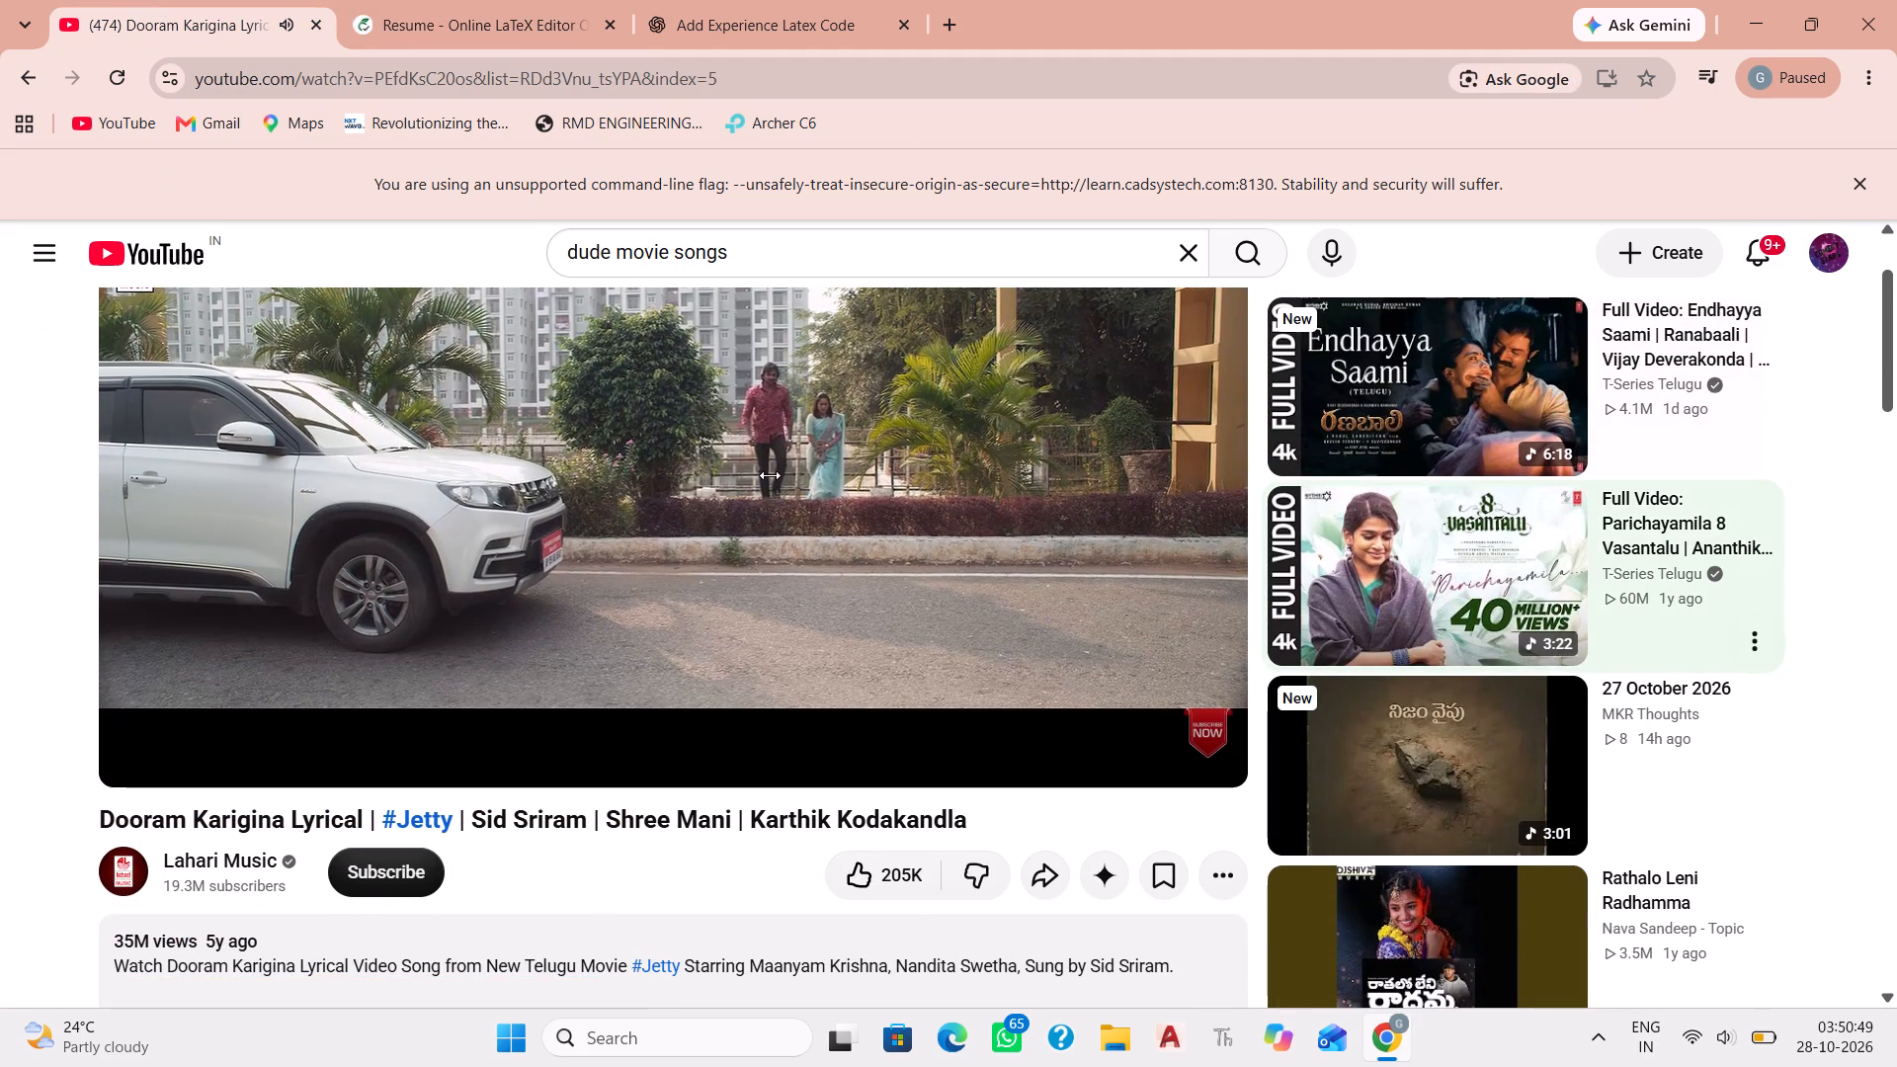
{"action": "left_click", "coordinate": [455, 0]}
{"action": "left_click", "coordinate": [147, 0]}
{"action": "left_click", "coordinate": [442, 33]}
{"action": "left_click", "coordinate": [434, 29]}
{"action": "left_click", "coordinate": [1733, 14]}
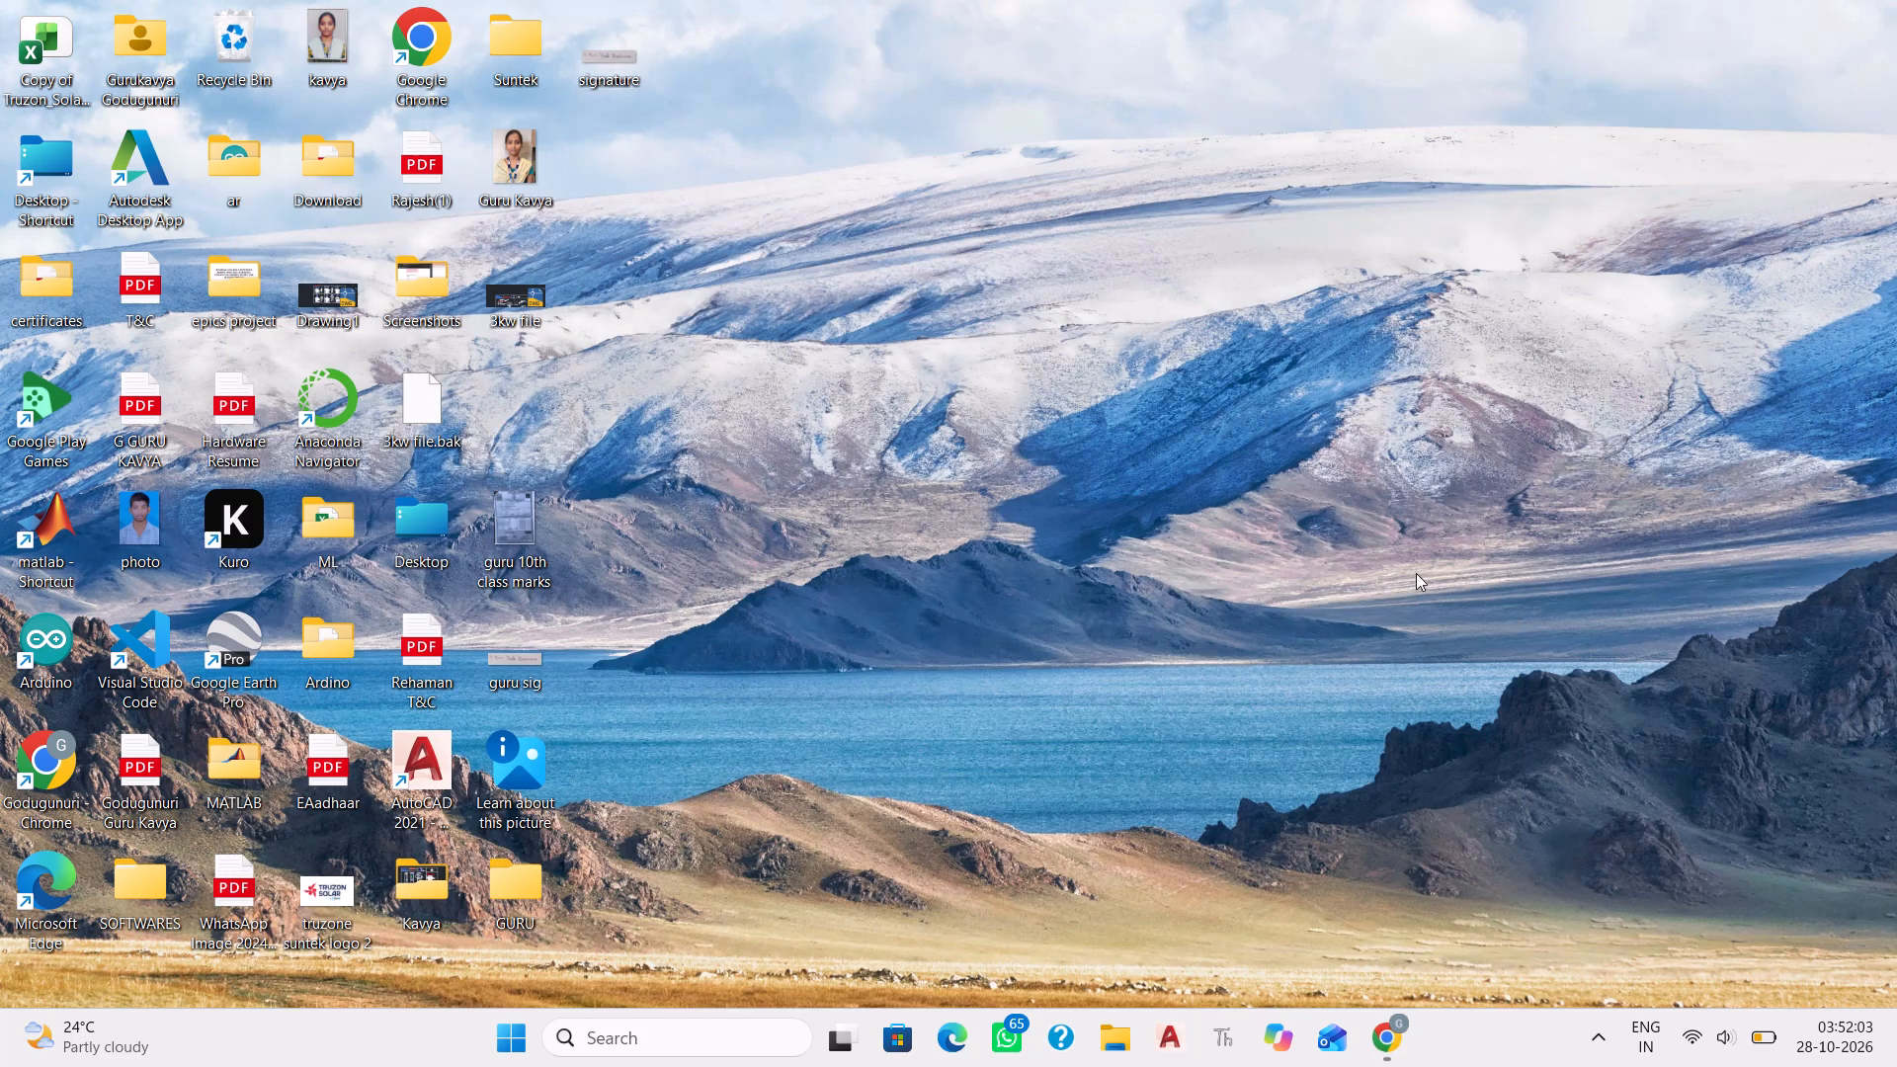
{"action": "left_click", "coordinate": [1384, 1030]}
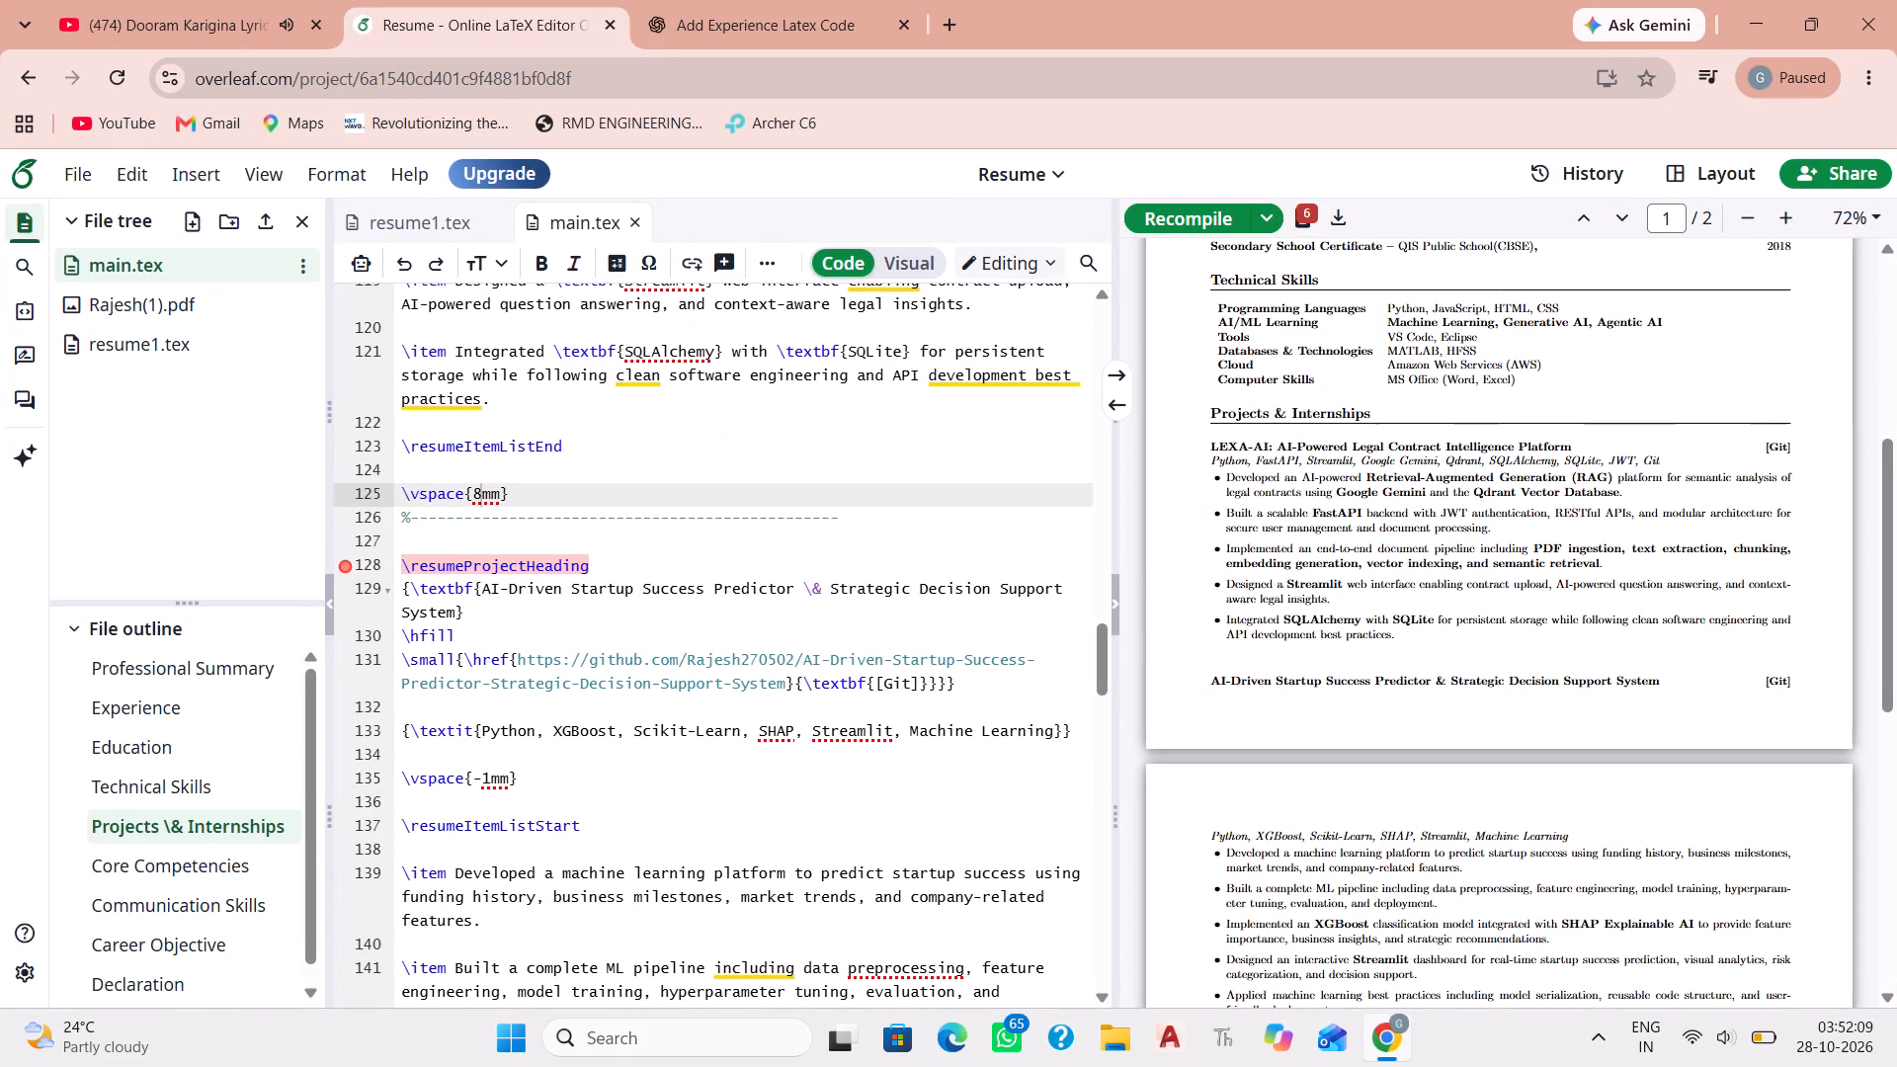
Set the \vspace before the AI-Driven Startup Success Predictor project heading to 12mm and recompile the resume.
{"action": "left_click", "coordinate": [1175, 216]}
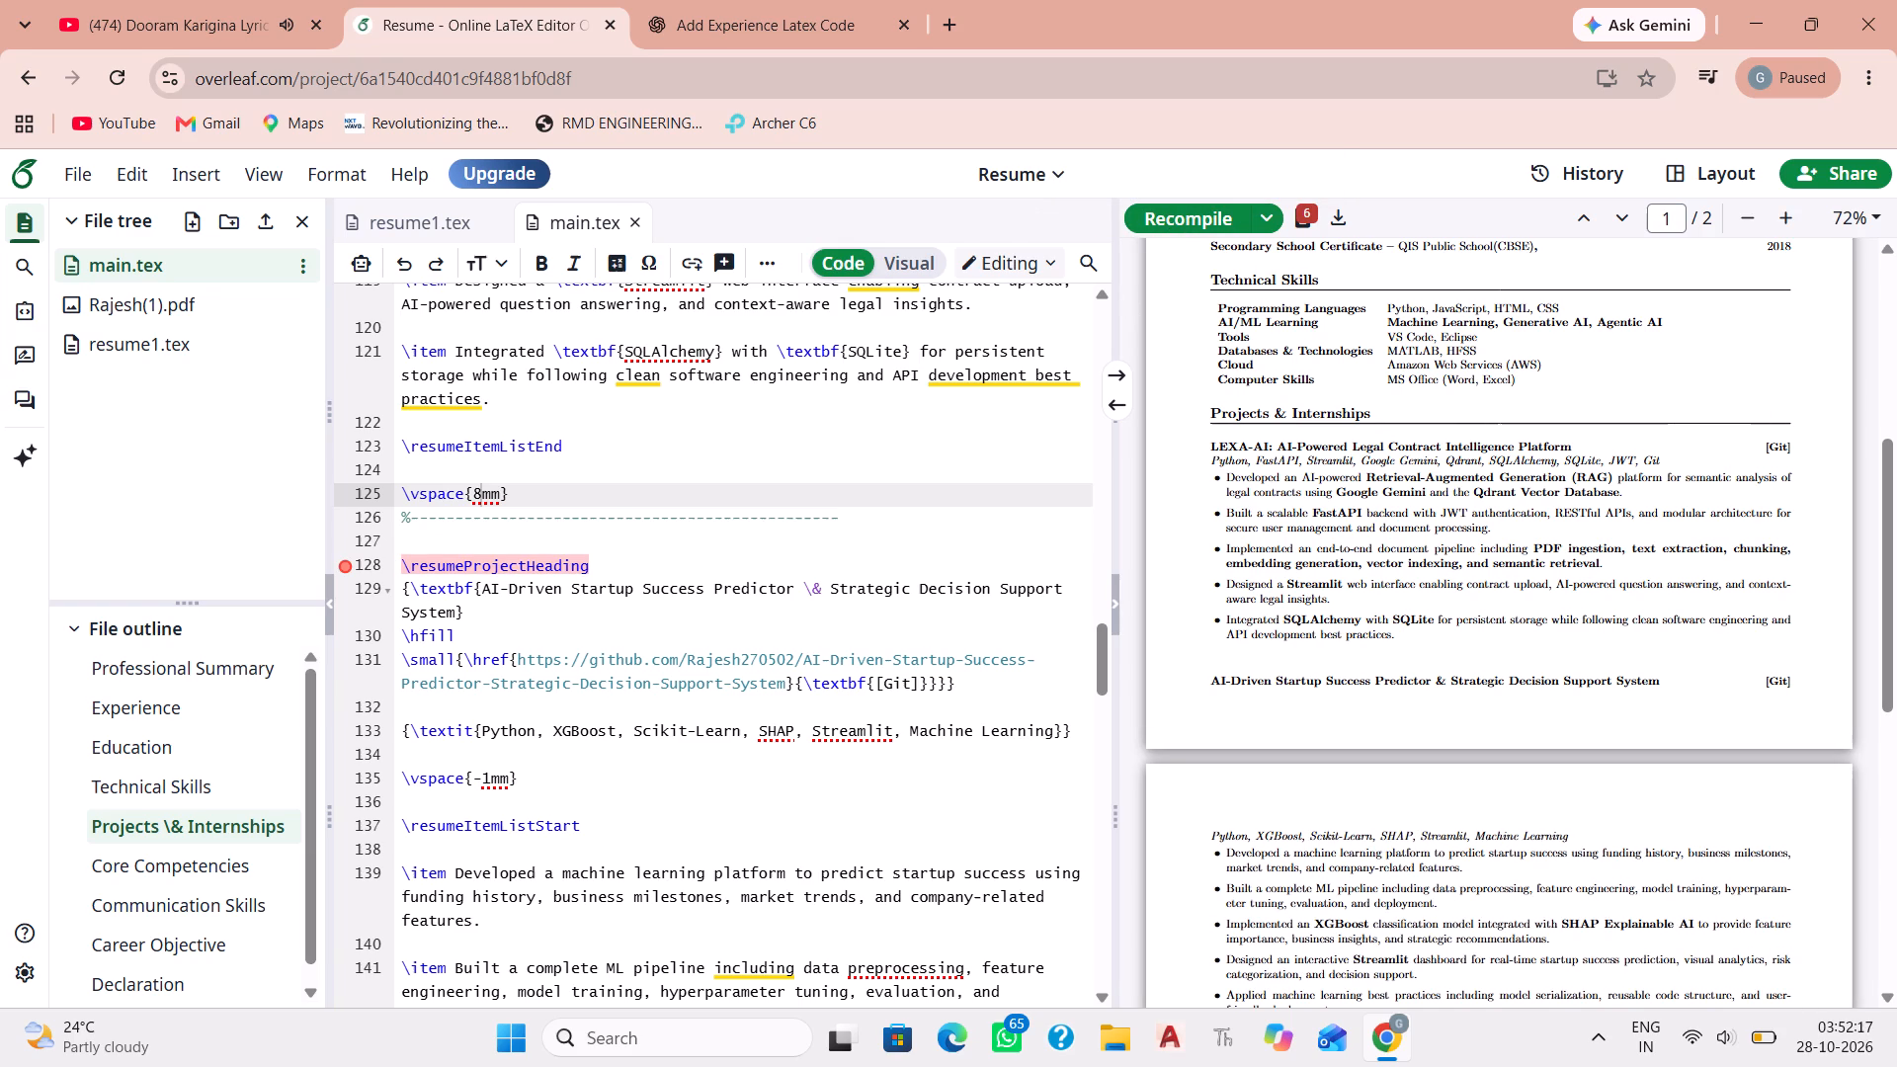
{"action": "key", "text": "BackSpace"}
{"action": "key", "text": "1"}
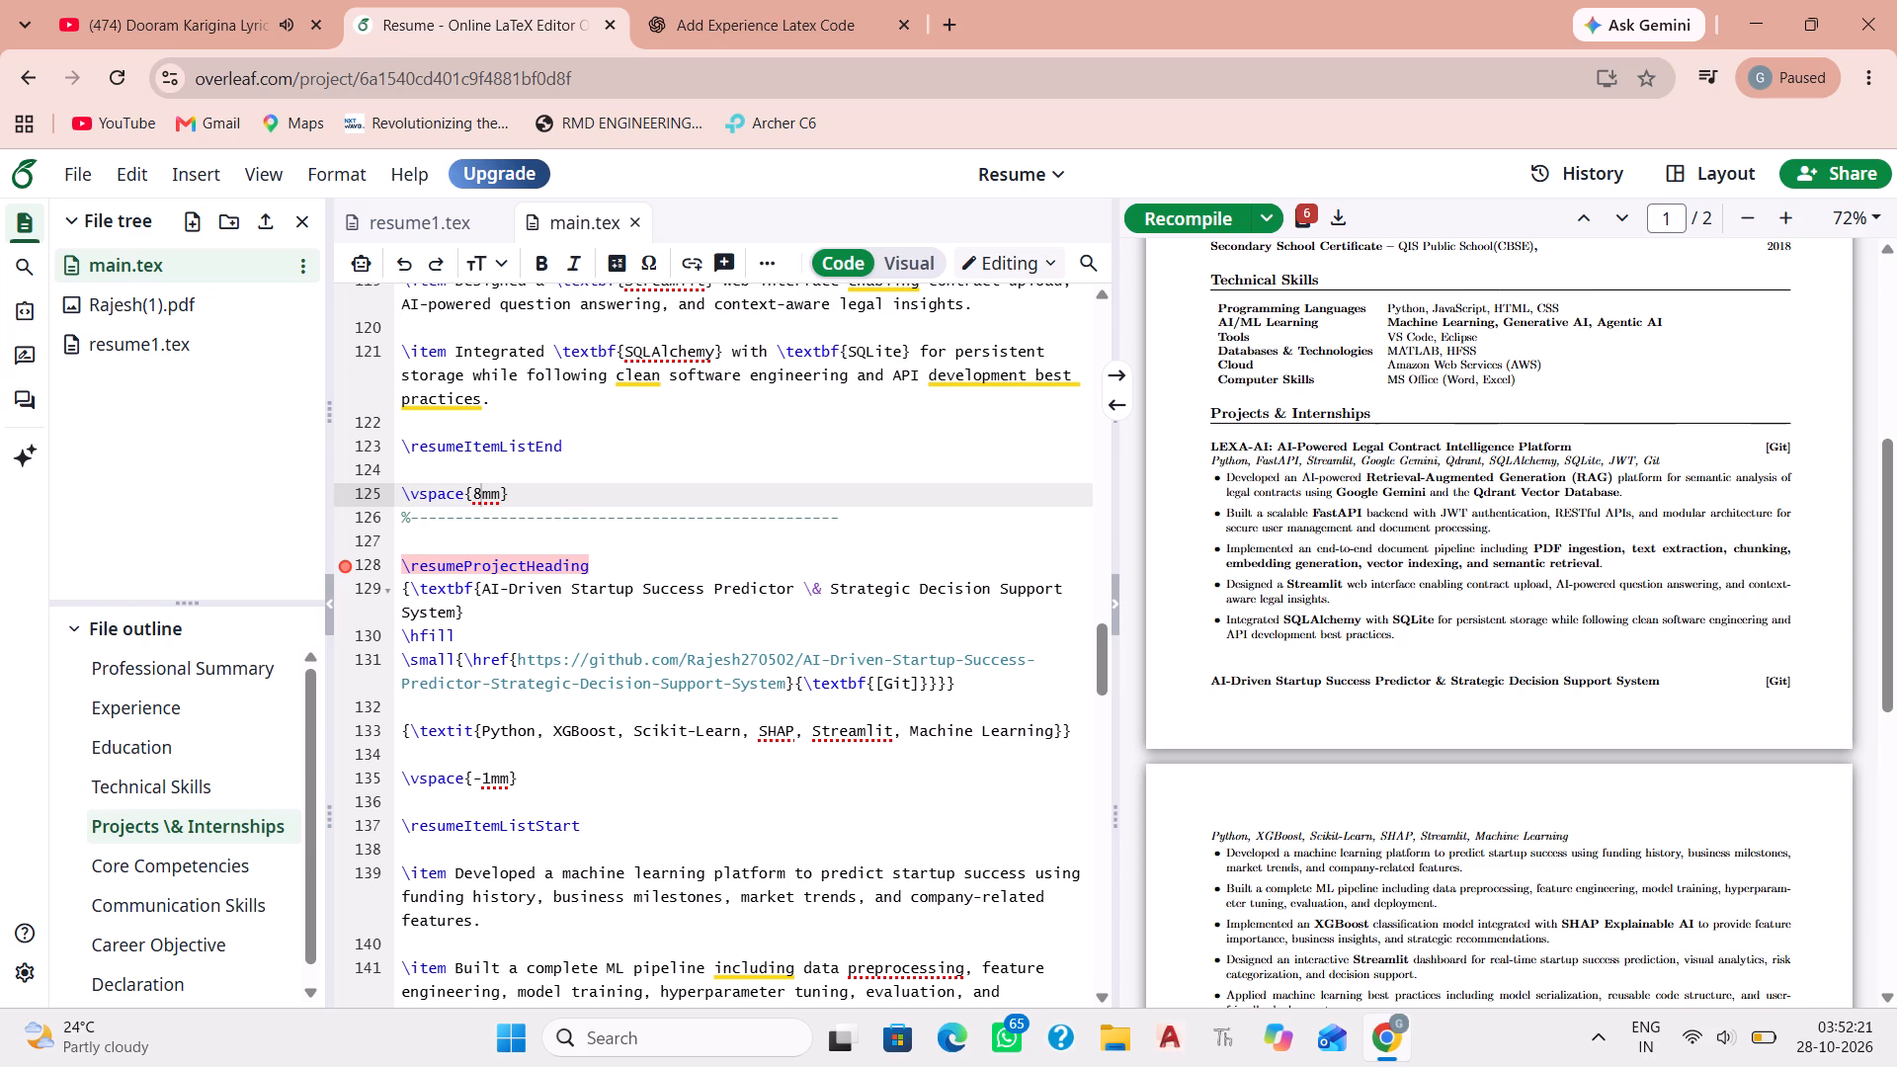
{"action": "left_click", "coordinate": [473, 484]}
{"action": "key", "text": "Right"}
{"action": "key", "text": "BackSpace"}
{"action": "type", "text": "12"}
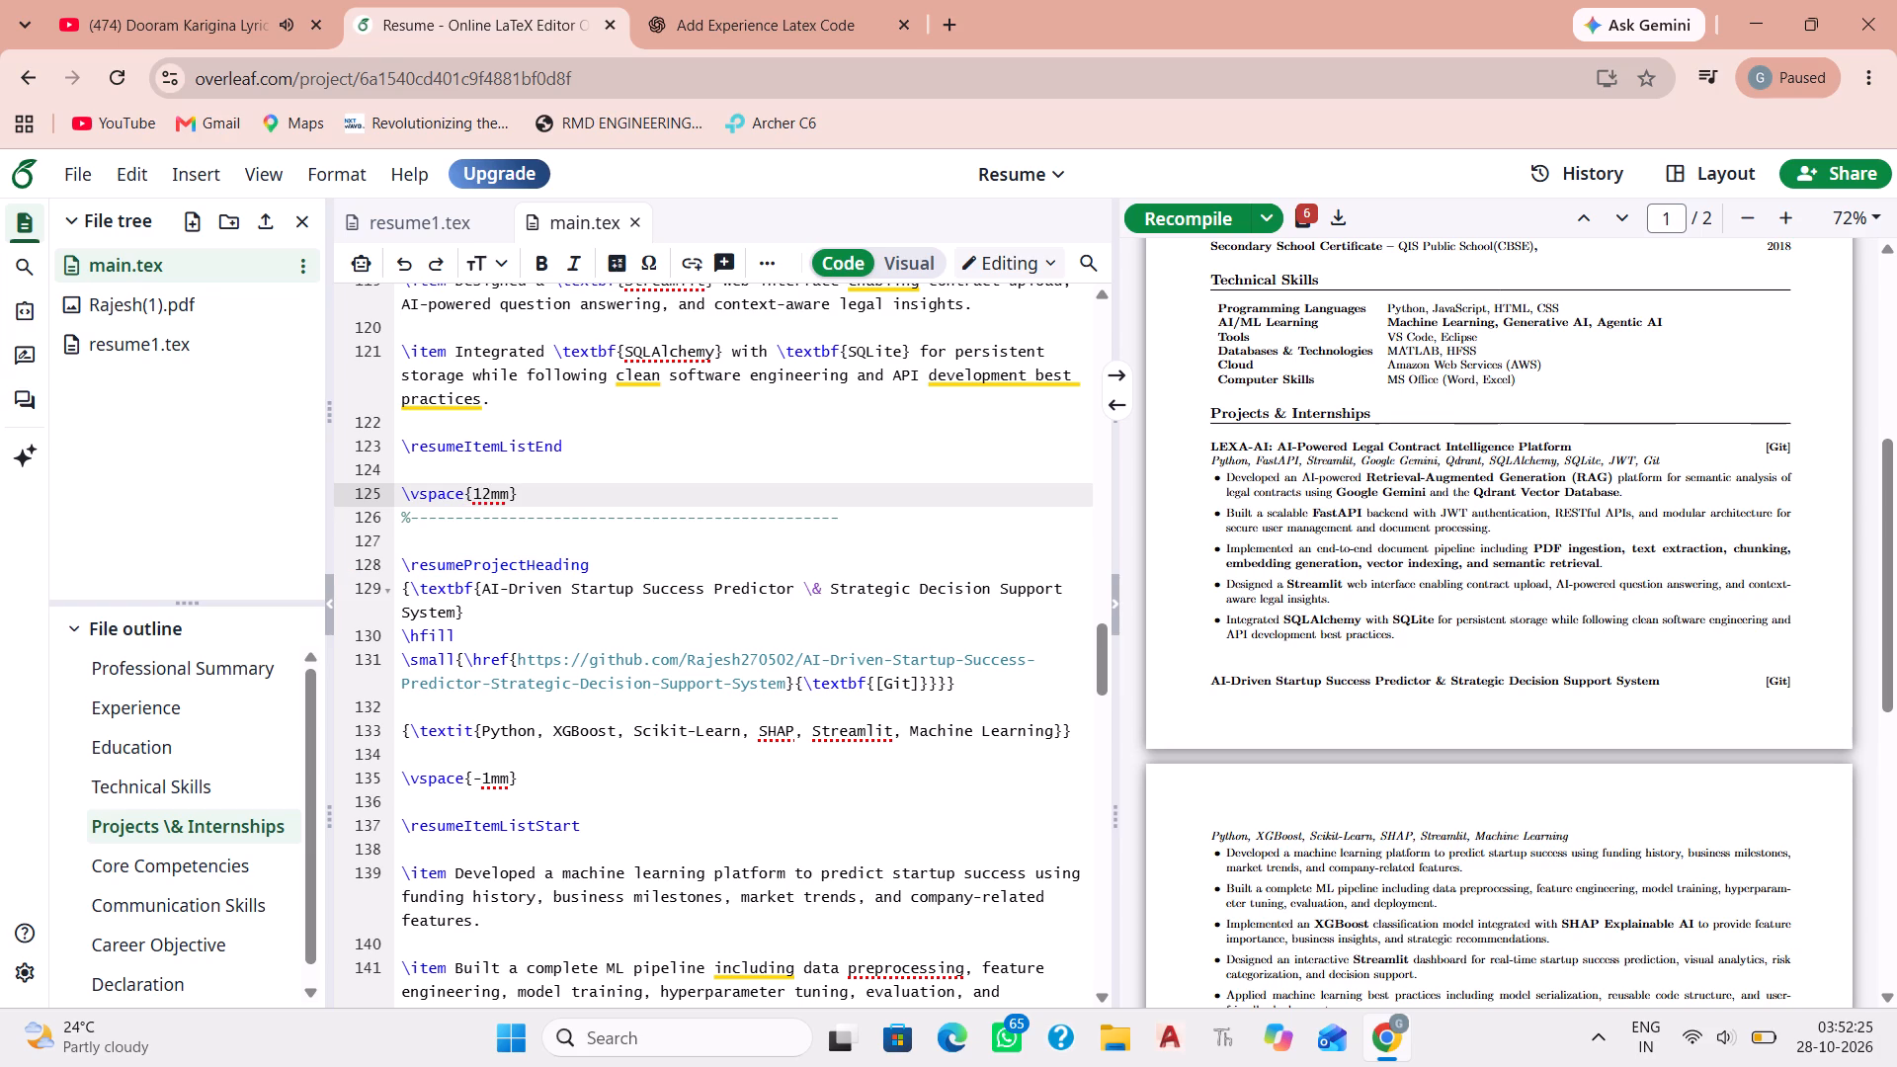
{"action": "left_click", "coordinate": [1178, 202]}
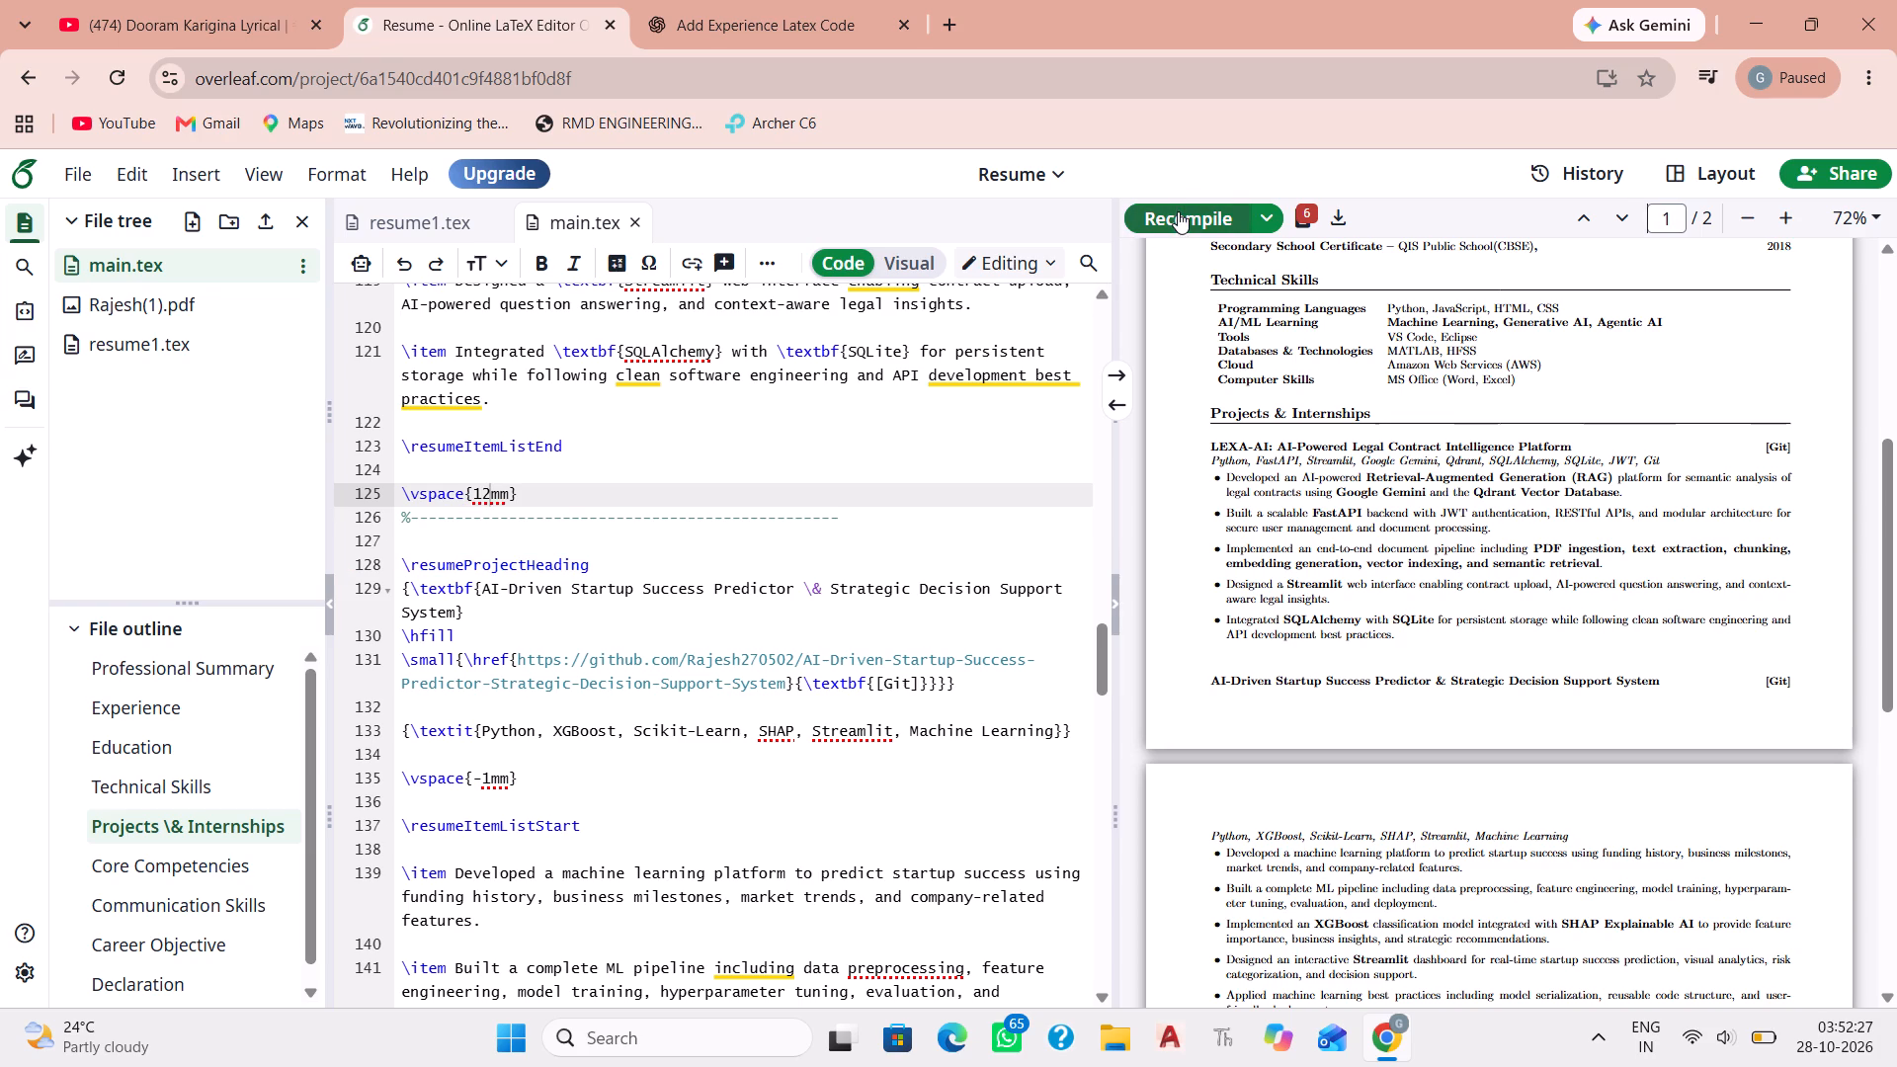
{"action": "left_click", "coordinate": [1178, 211]}
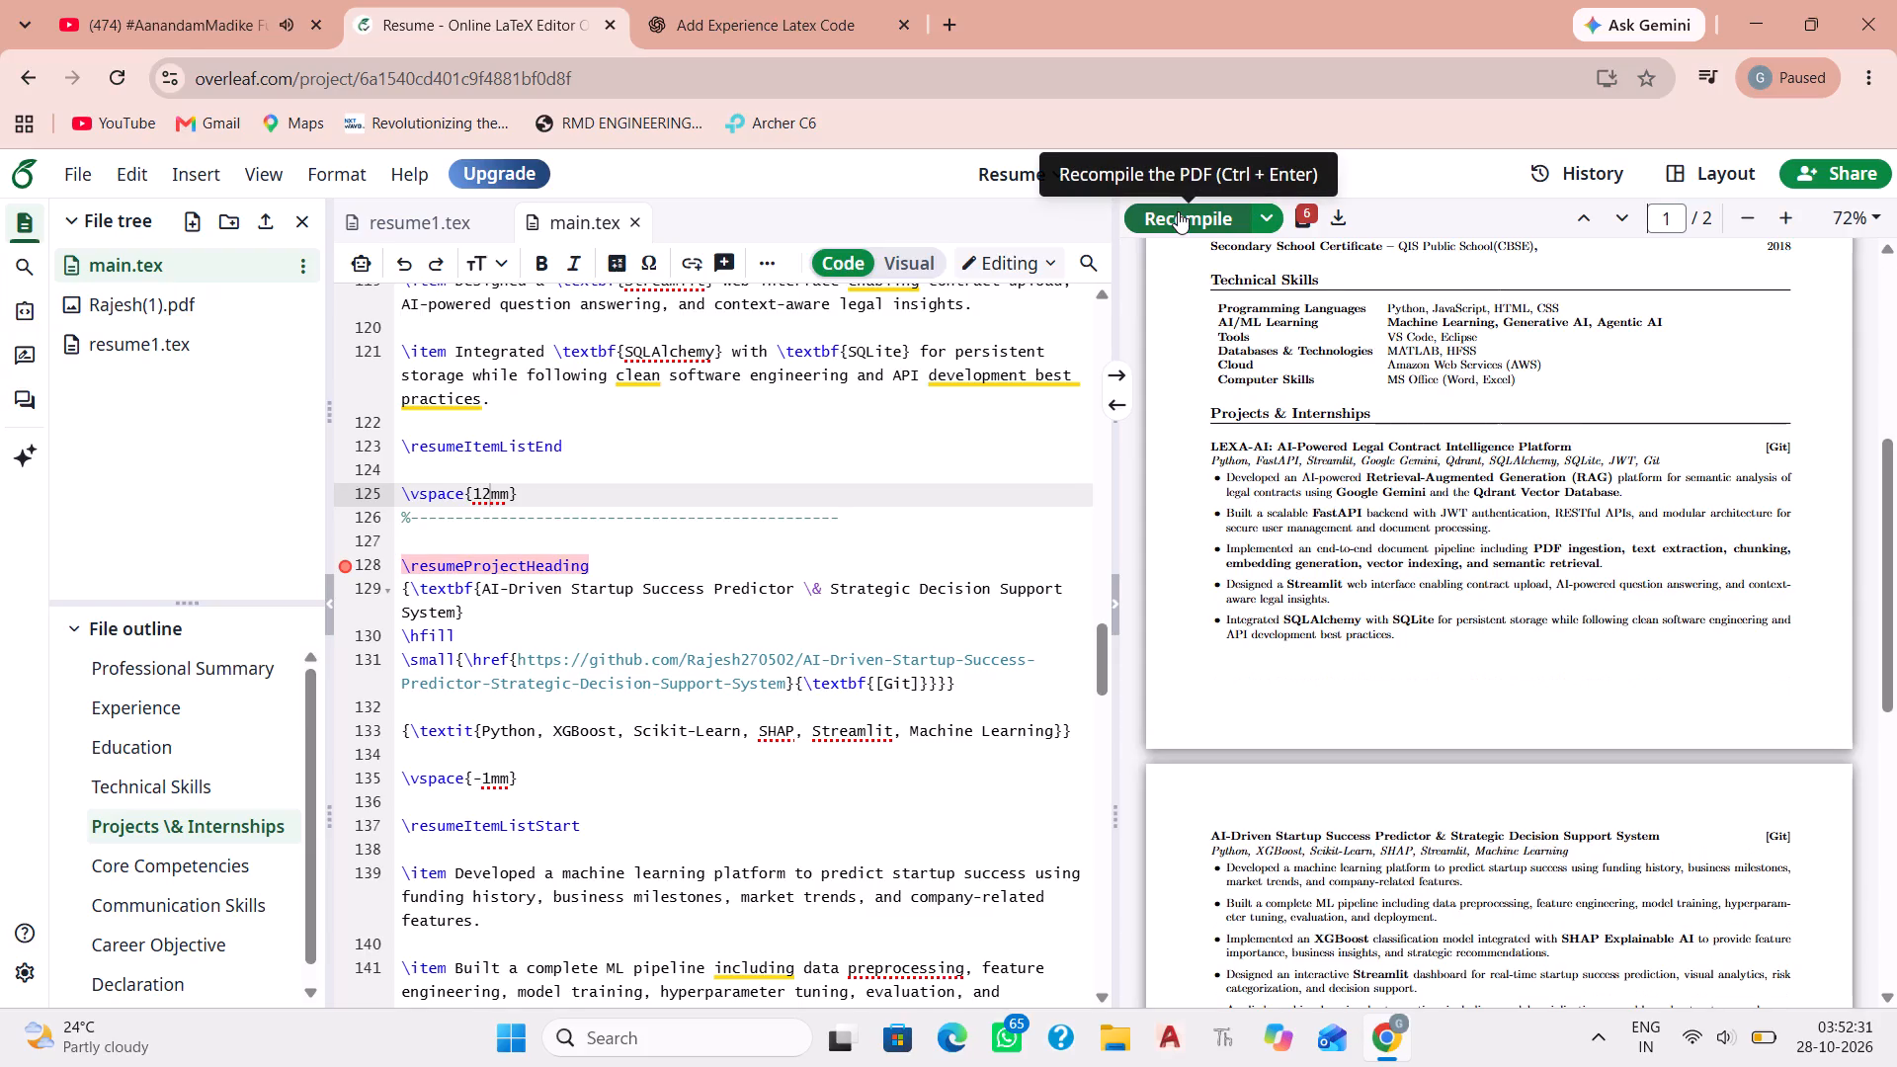
Look through both pages of the compiled resume, checking the layout and the page break between the two AI projects.
{"action": "scroll", "coordinate": [1461, 763], "scroll_direction": "up", "scroll_amount": 2}
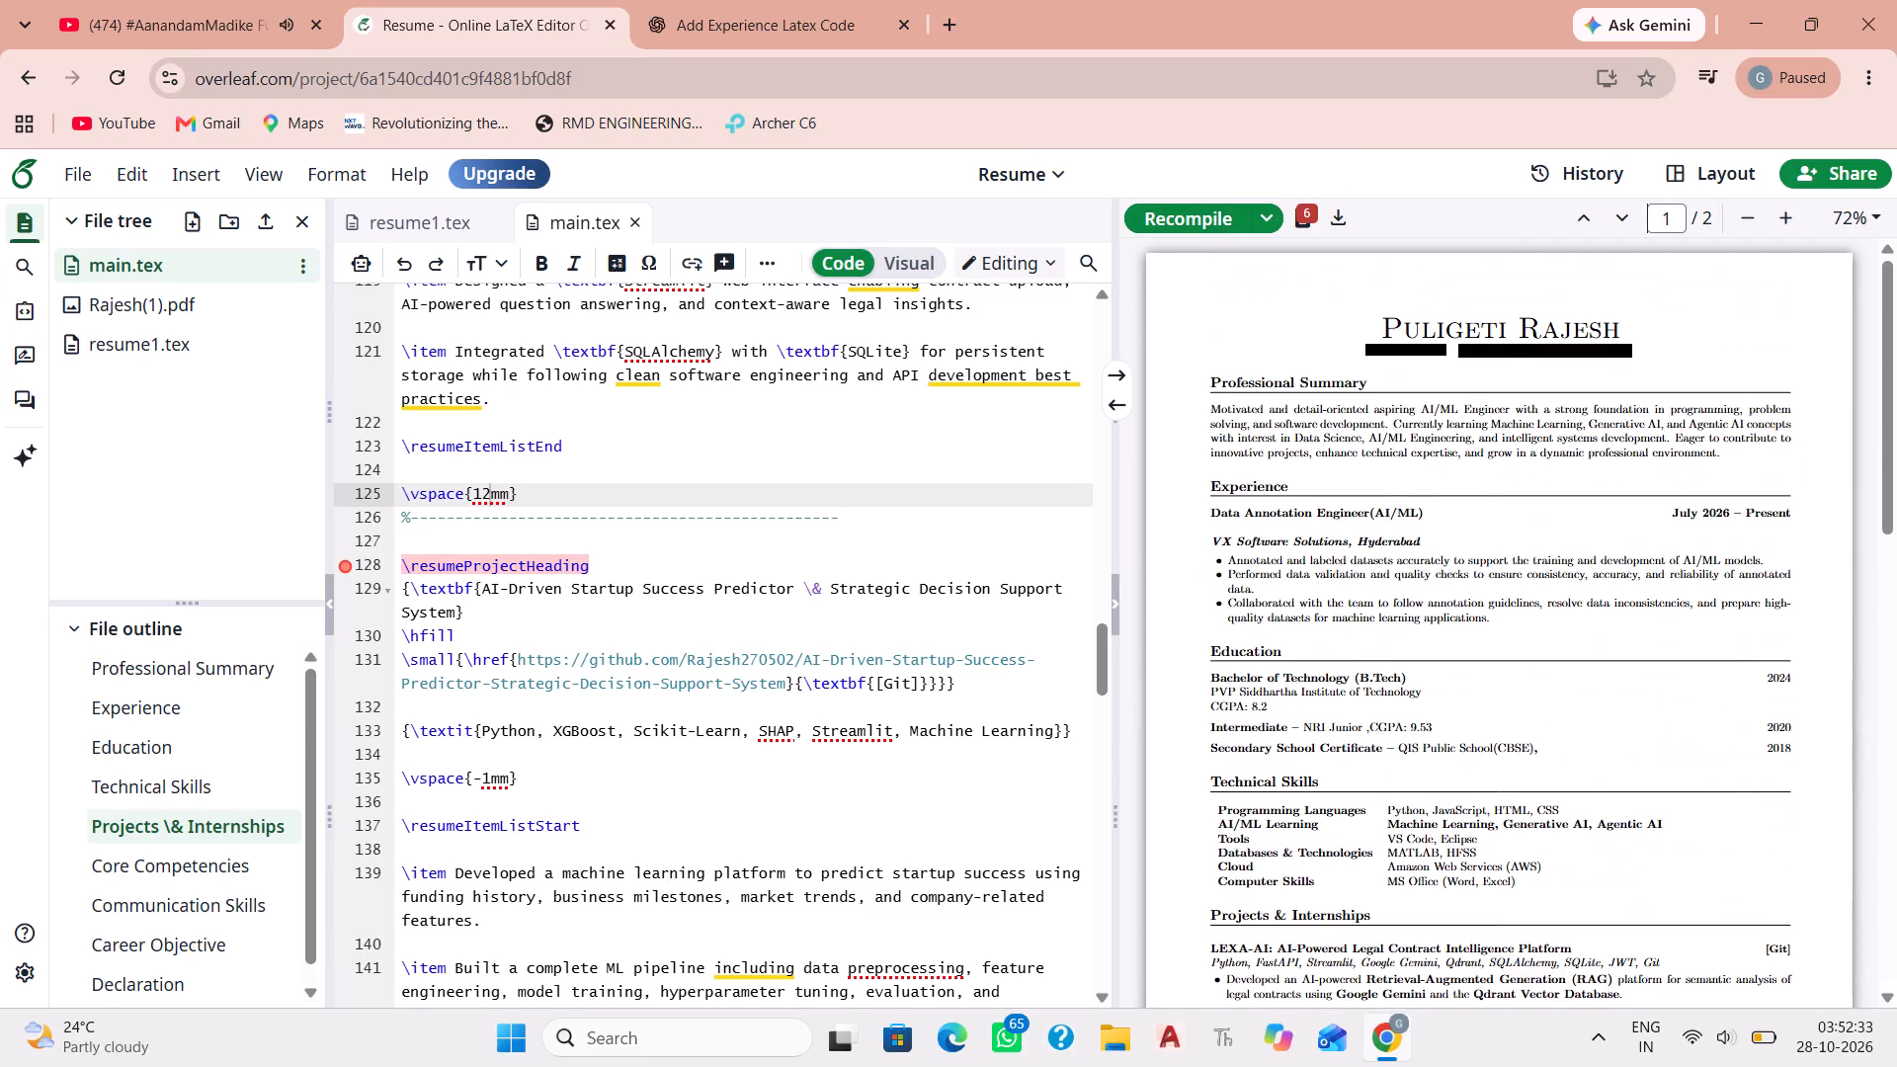
{"action": "scroll", "coordinate": [1461, 763], "scroll_direction": "up", "scroll_amount": 1}
{"action": "scroll", "coordinate": [1461, 763], "scroll_direction": "down", "scroll_amount": 3}
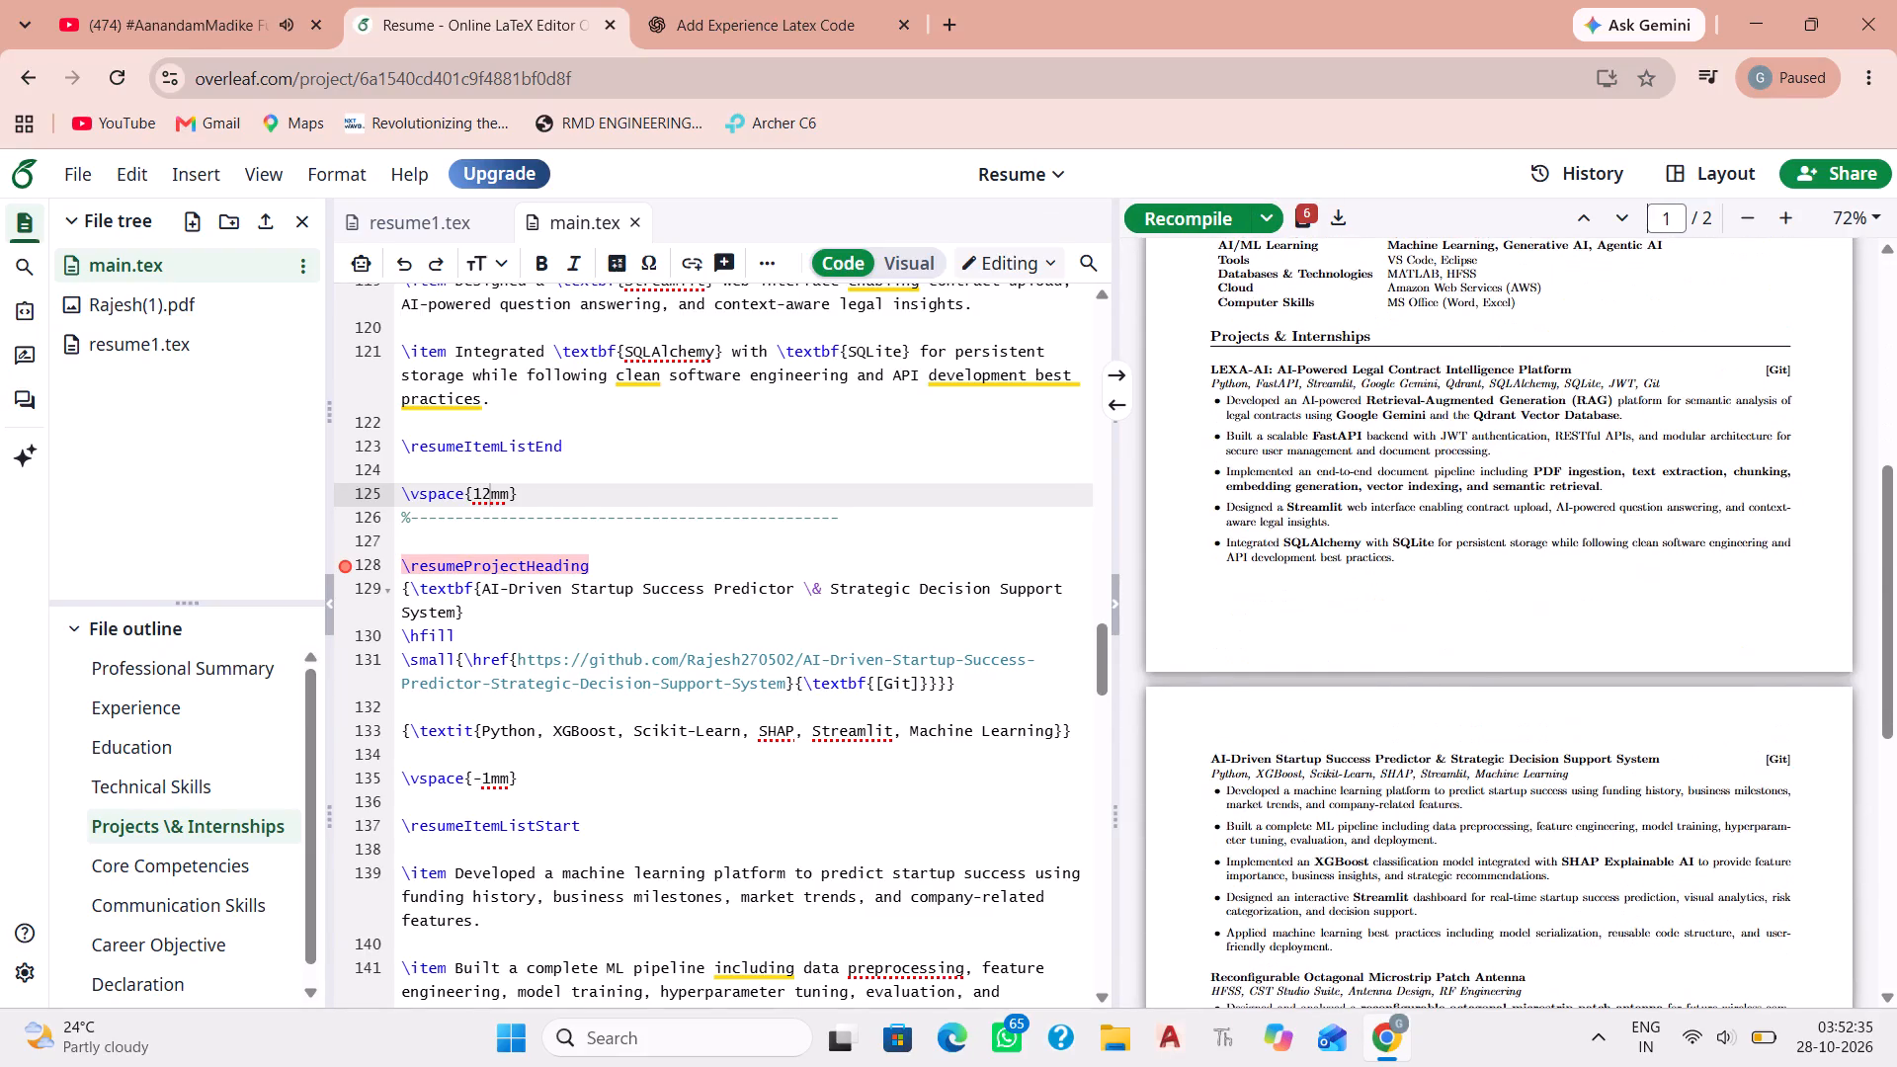
{"action": "scroll", "coordinate": [1461, 763], "scroll_direction": "down", "scroll_amount": 3}
{"action": "scroll", "coordinate": [1461, 763], "scroll_direction": "up", "scroll_amount": 1}
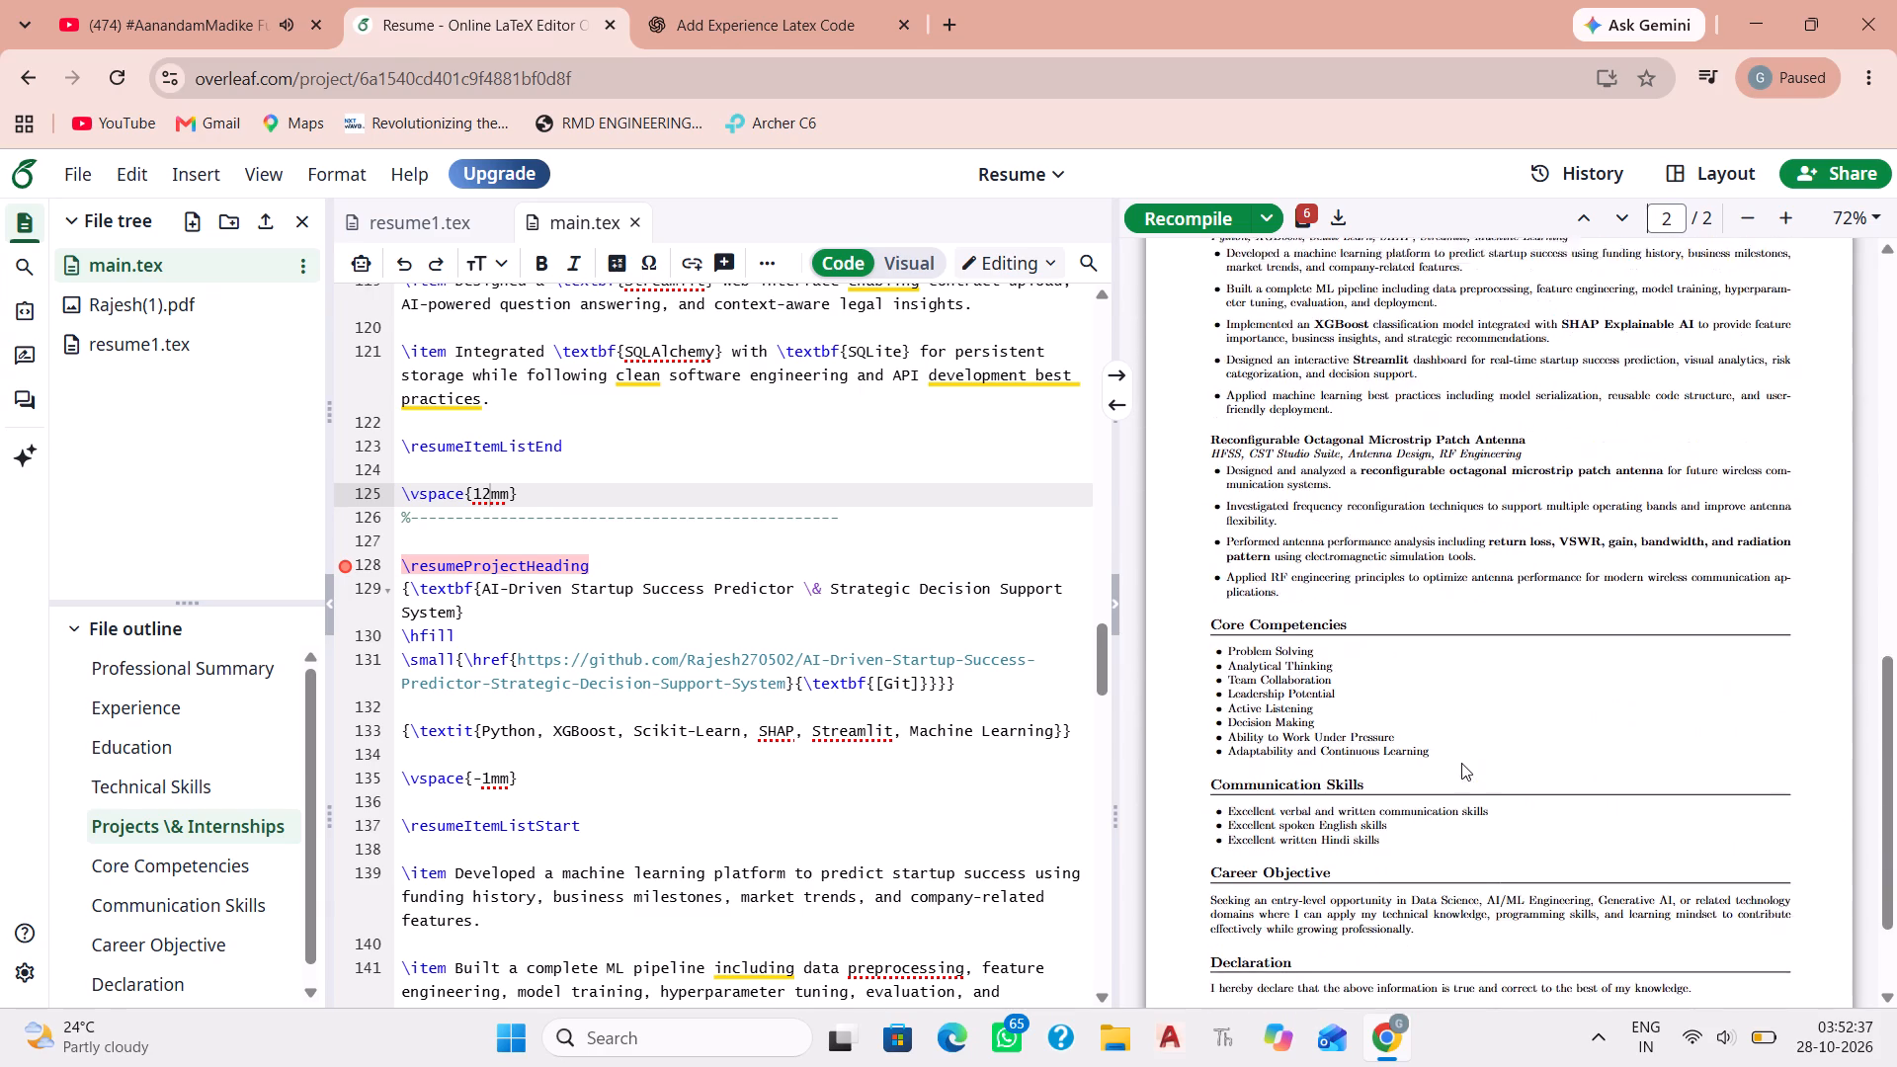
{"action": "scroll", "coordinate": [1461, 763], "scroll_direction": "up", "scroll_amount": 1}
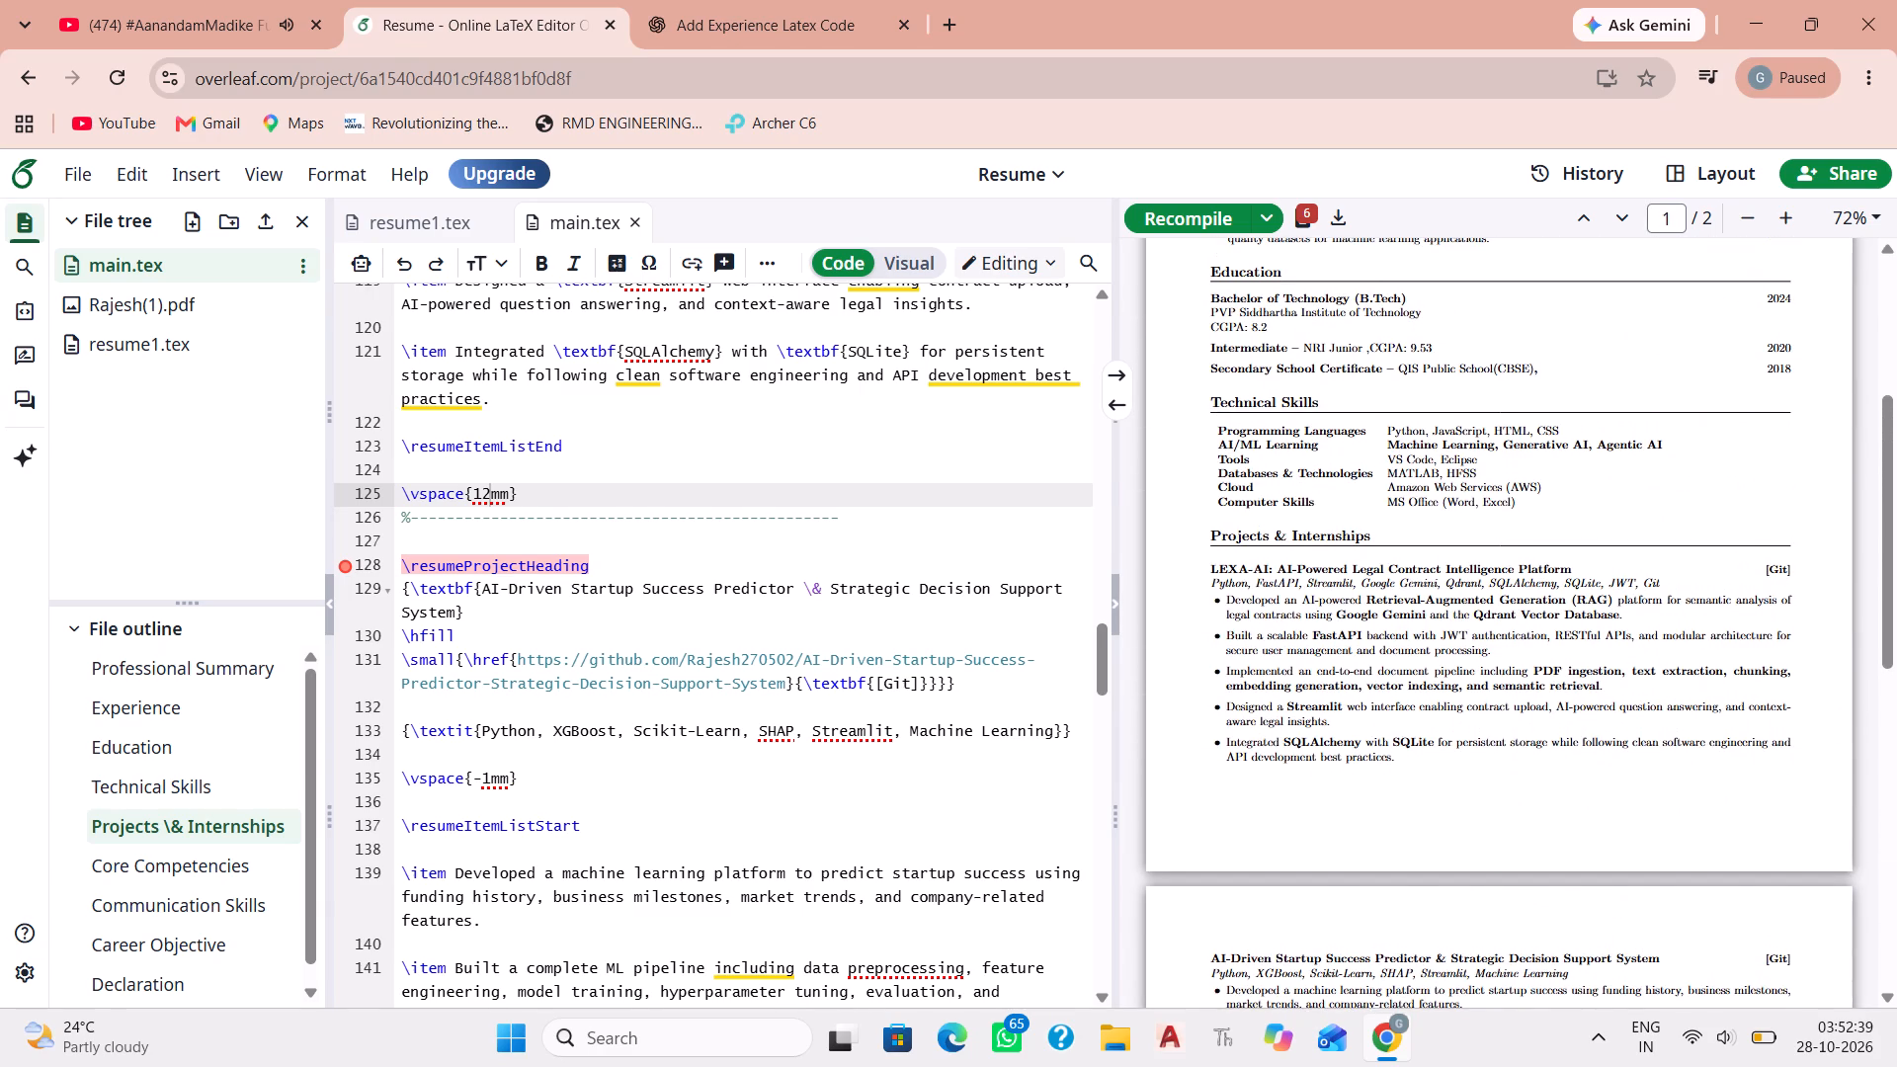
{"action": "scroll", "coordinate": [1349, 698], "scroll_direction": "down", "scroll_amount": 1}
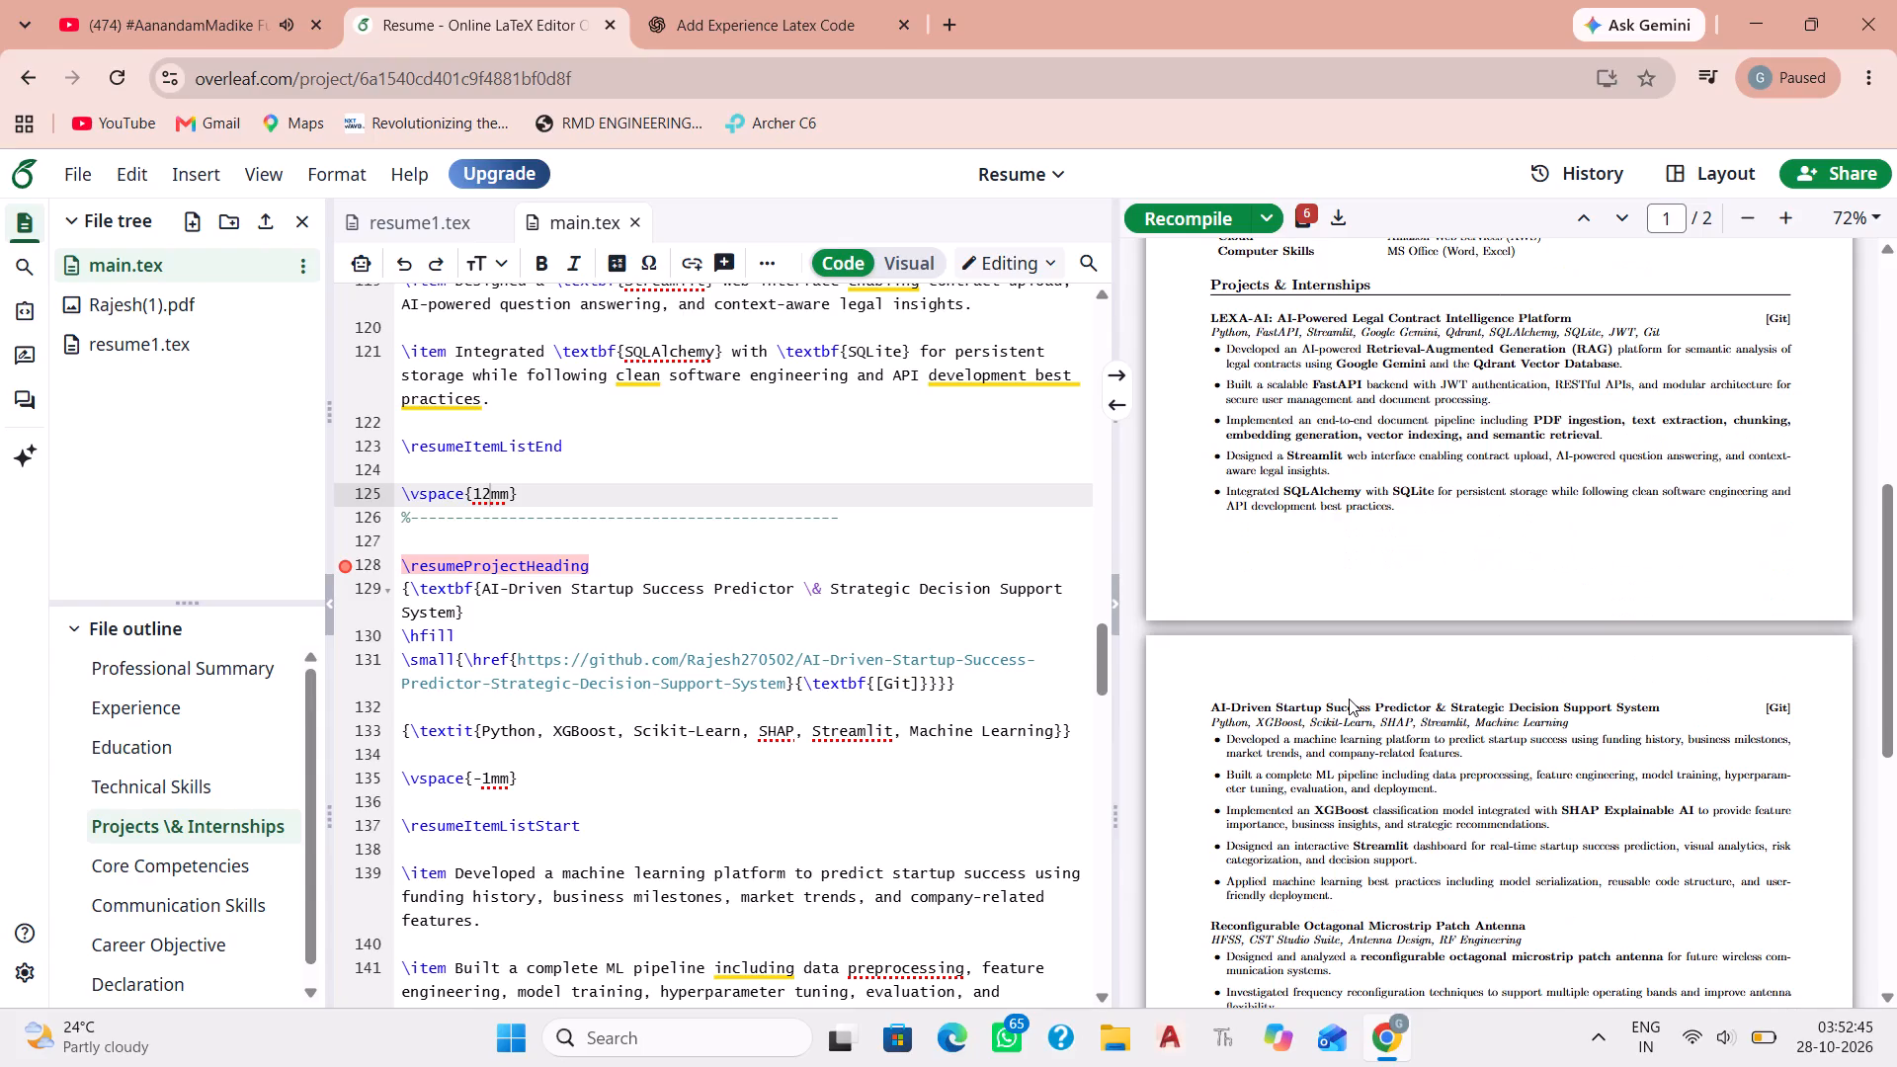
{"action": "scroll", "coordinate": [1349, 698], "scroll_direction": "up", "scroll_amount": 5}
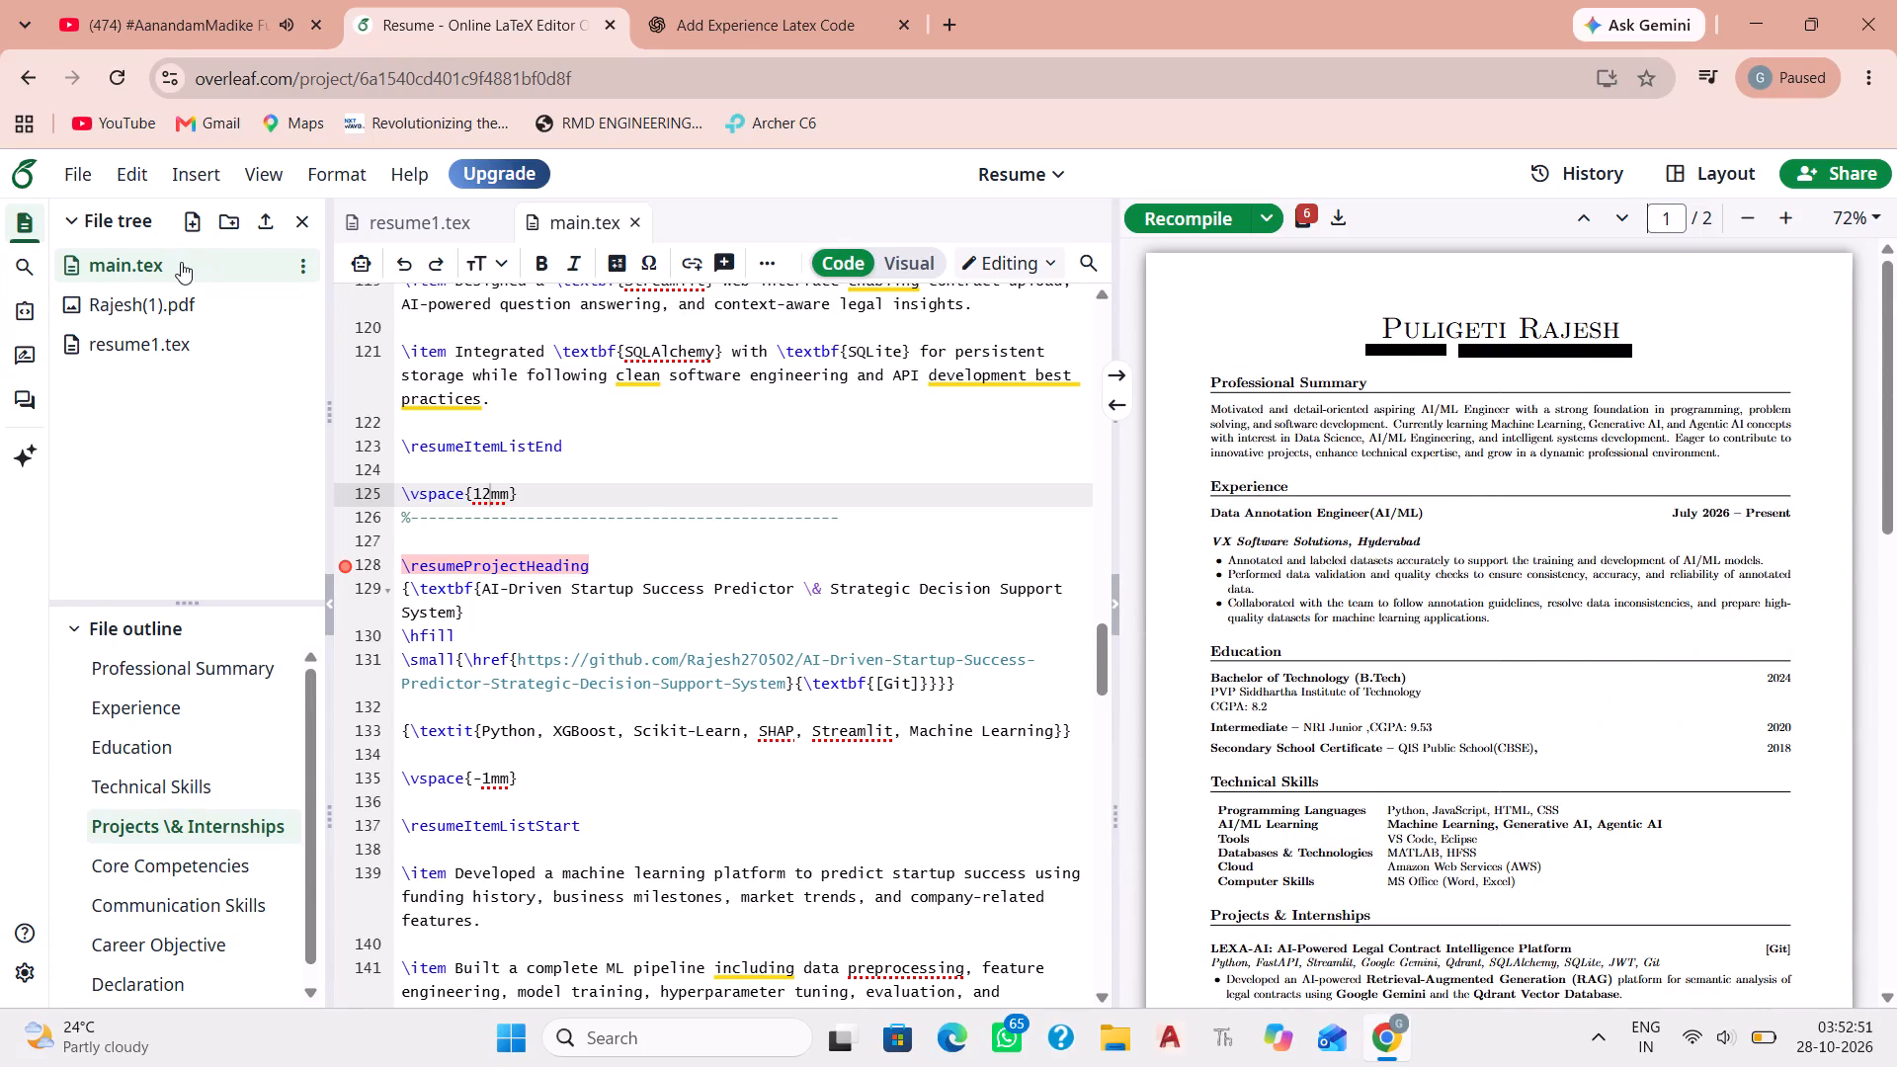
Rename the main.tex file in the project to Rajesh2.tex.
{"action": "left_click", "coordinate": [308, 261]}
{"action": "left_click", "coordinate": [364, 322]}
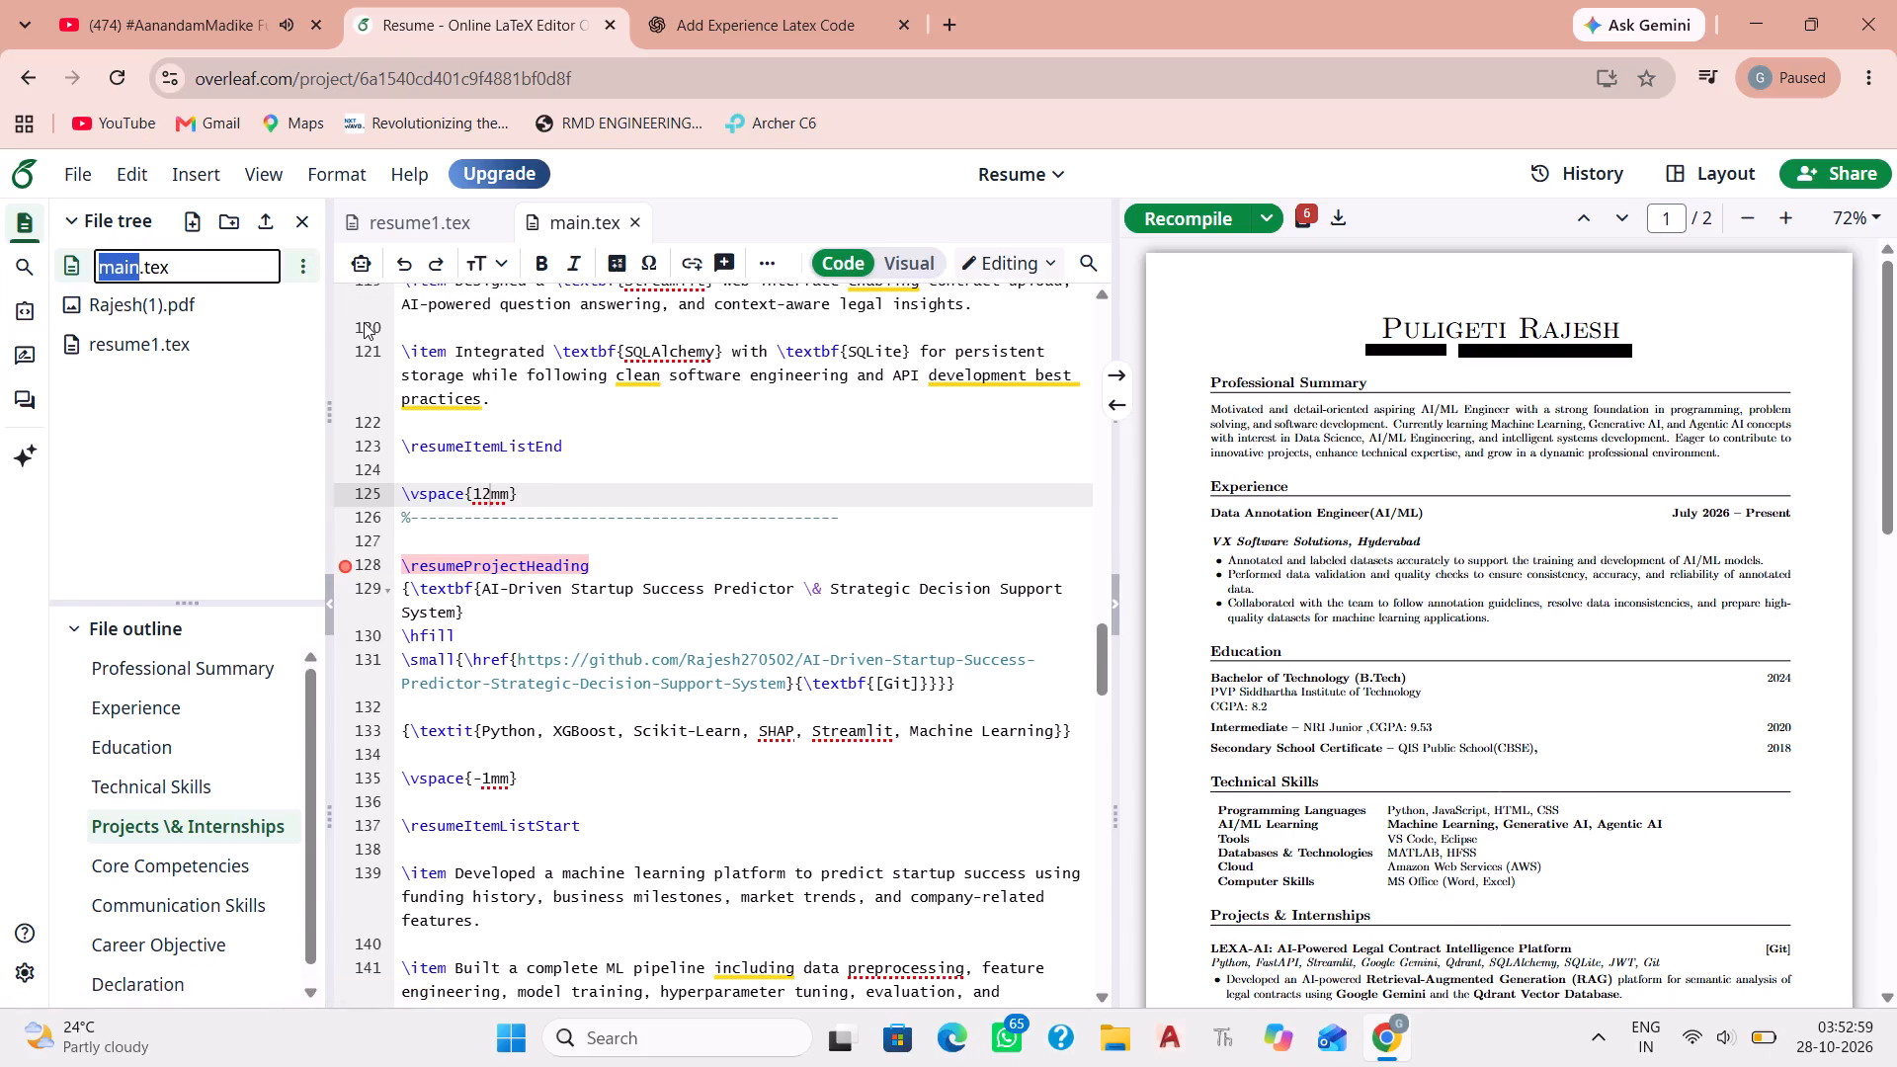
{"action": "key", "text": "r"}
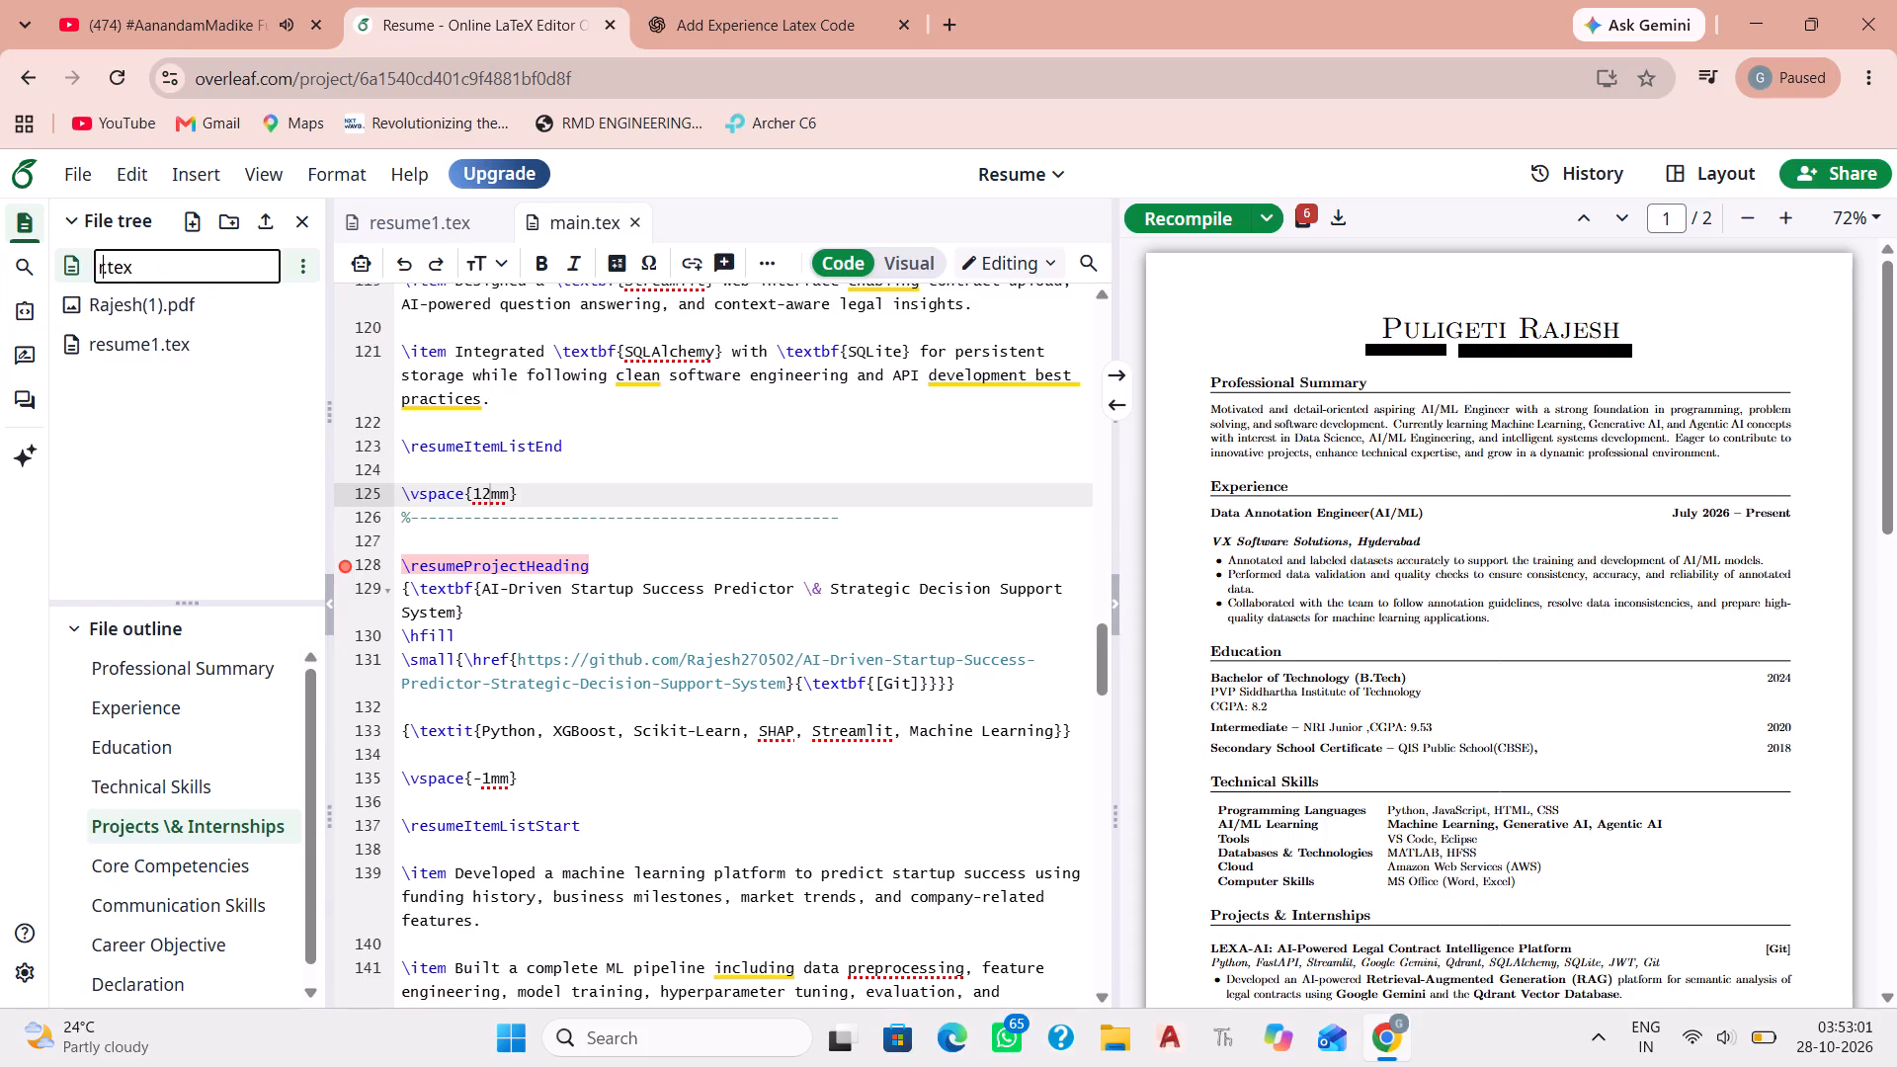
{"action": "key", "text": "BackSpace"}
{"action": "type", "text": "Rajesh"}
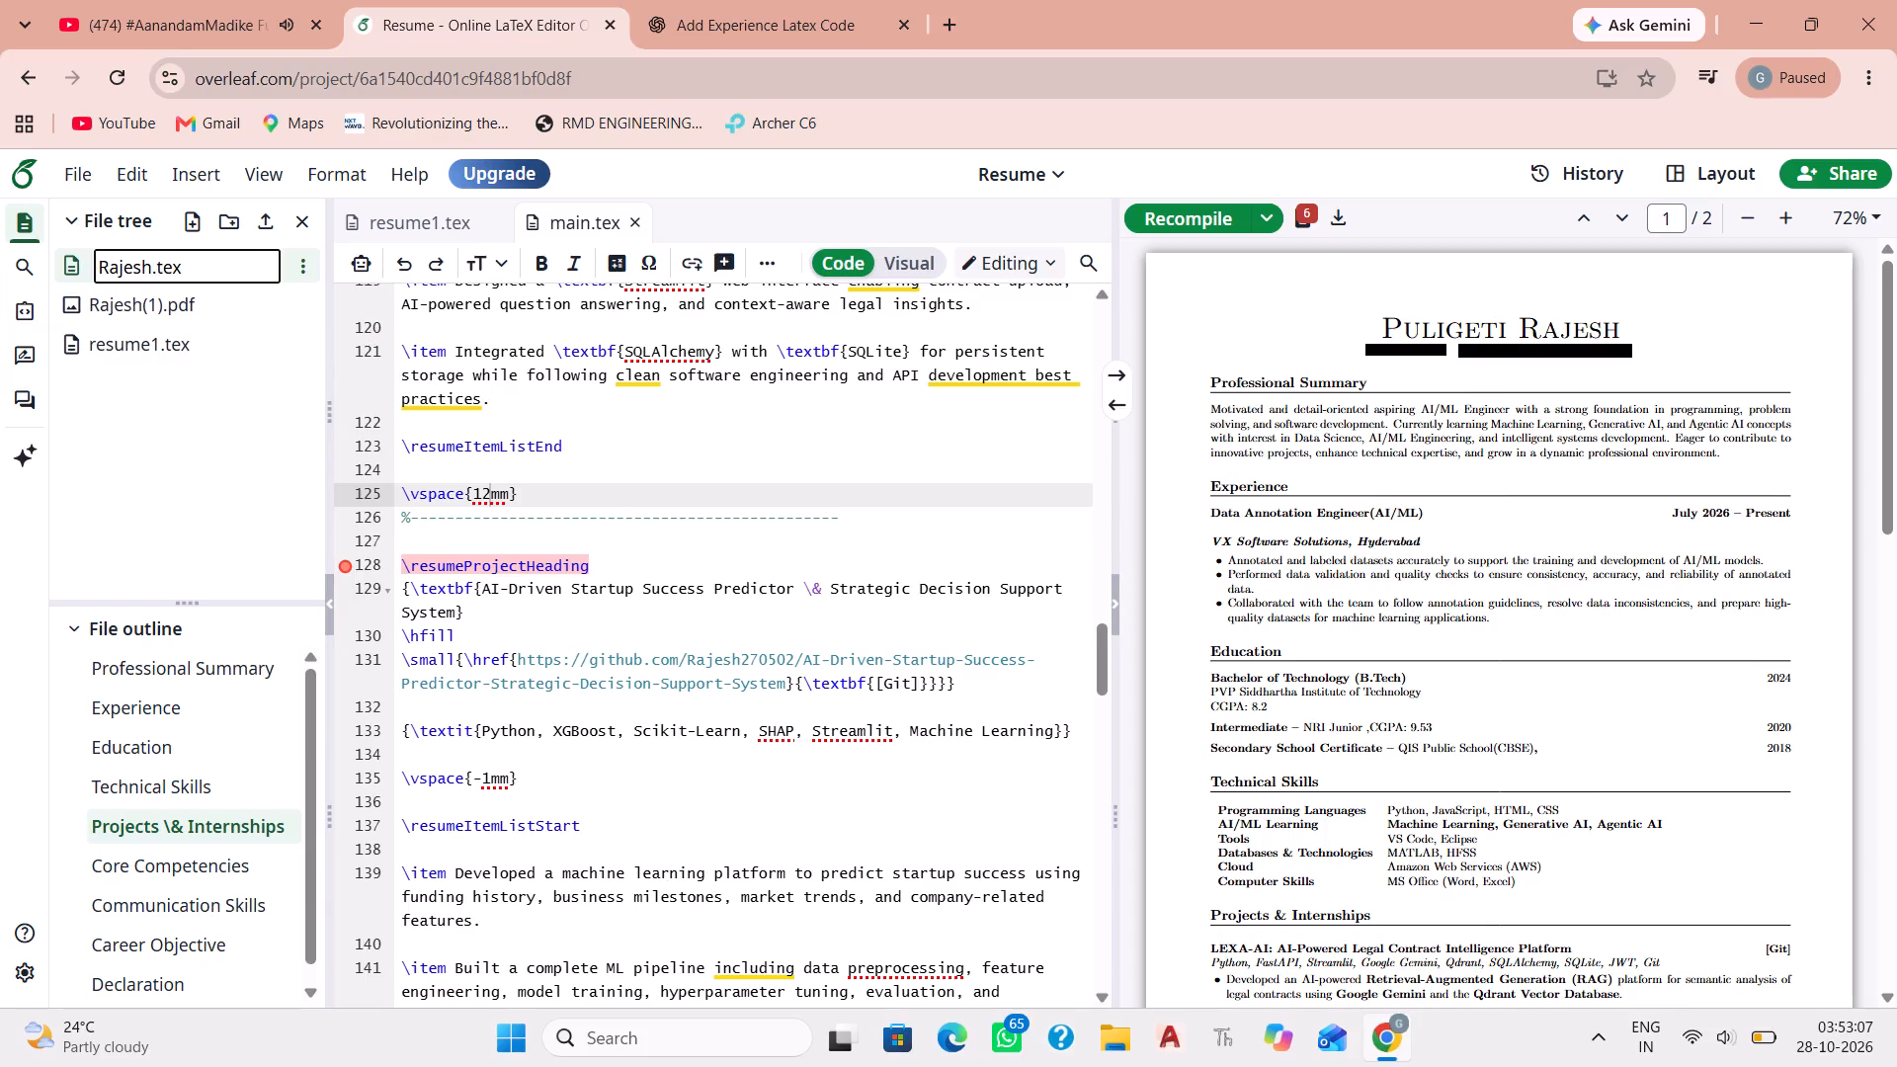
{"action": "key", "text": "2"}
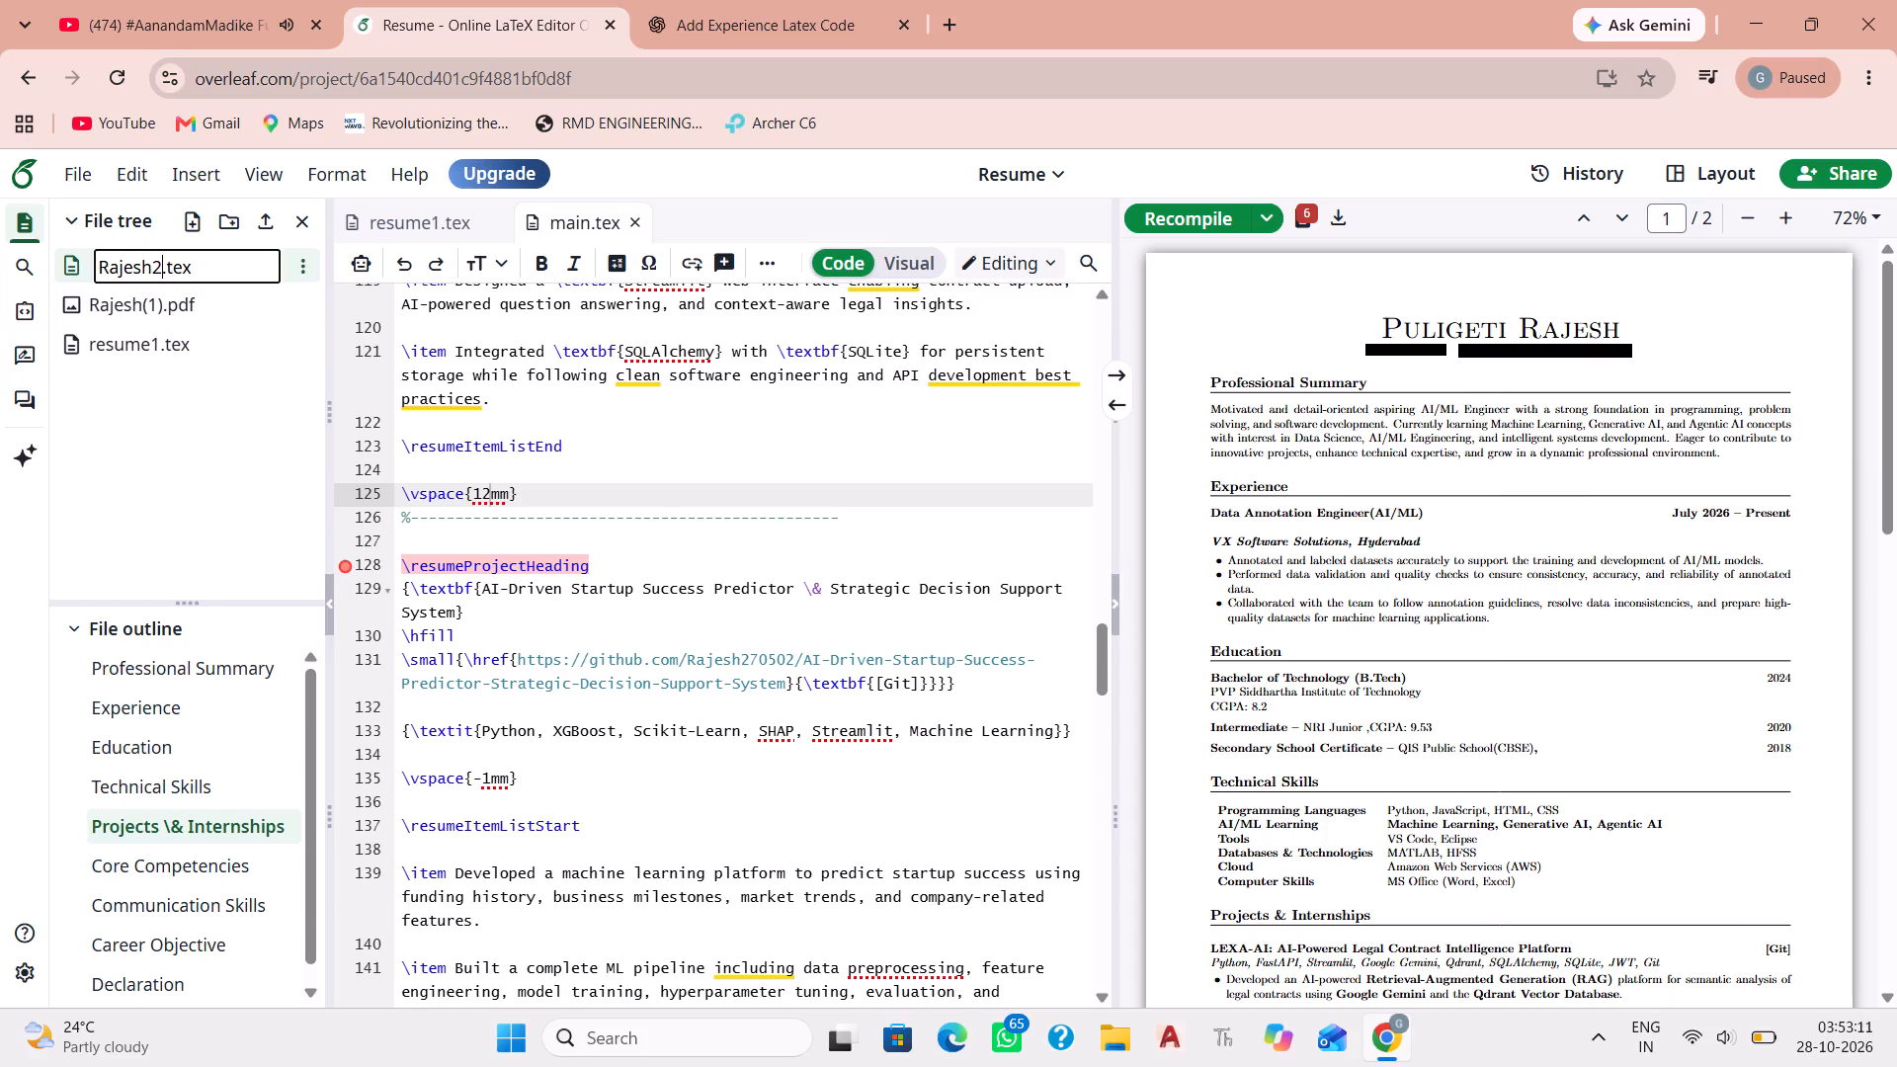
{"action": "key", "text": "Return"}
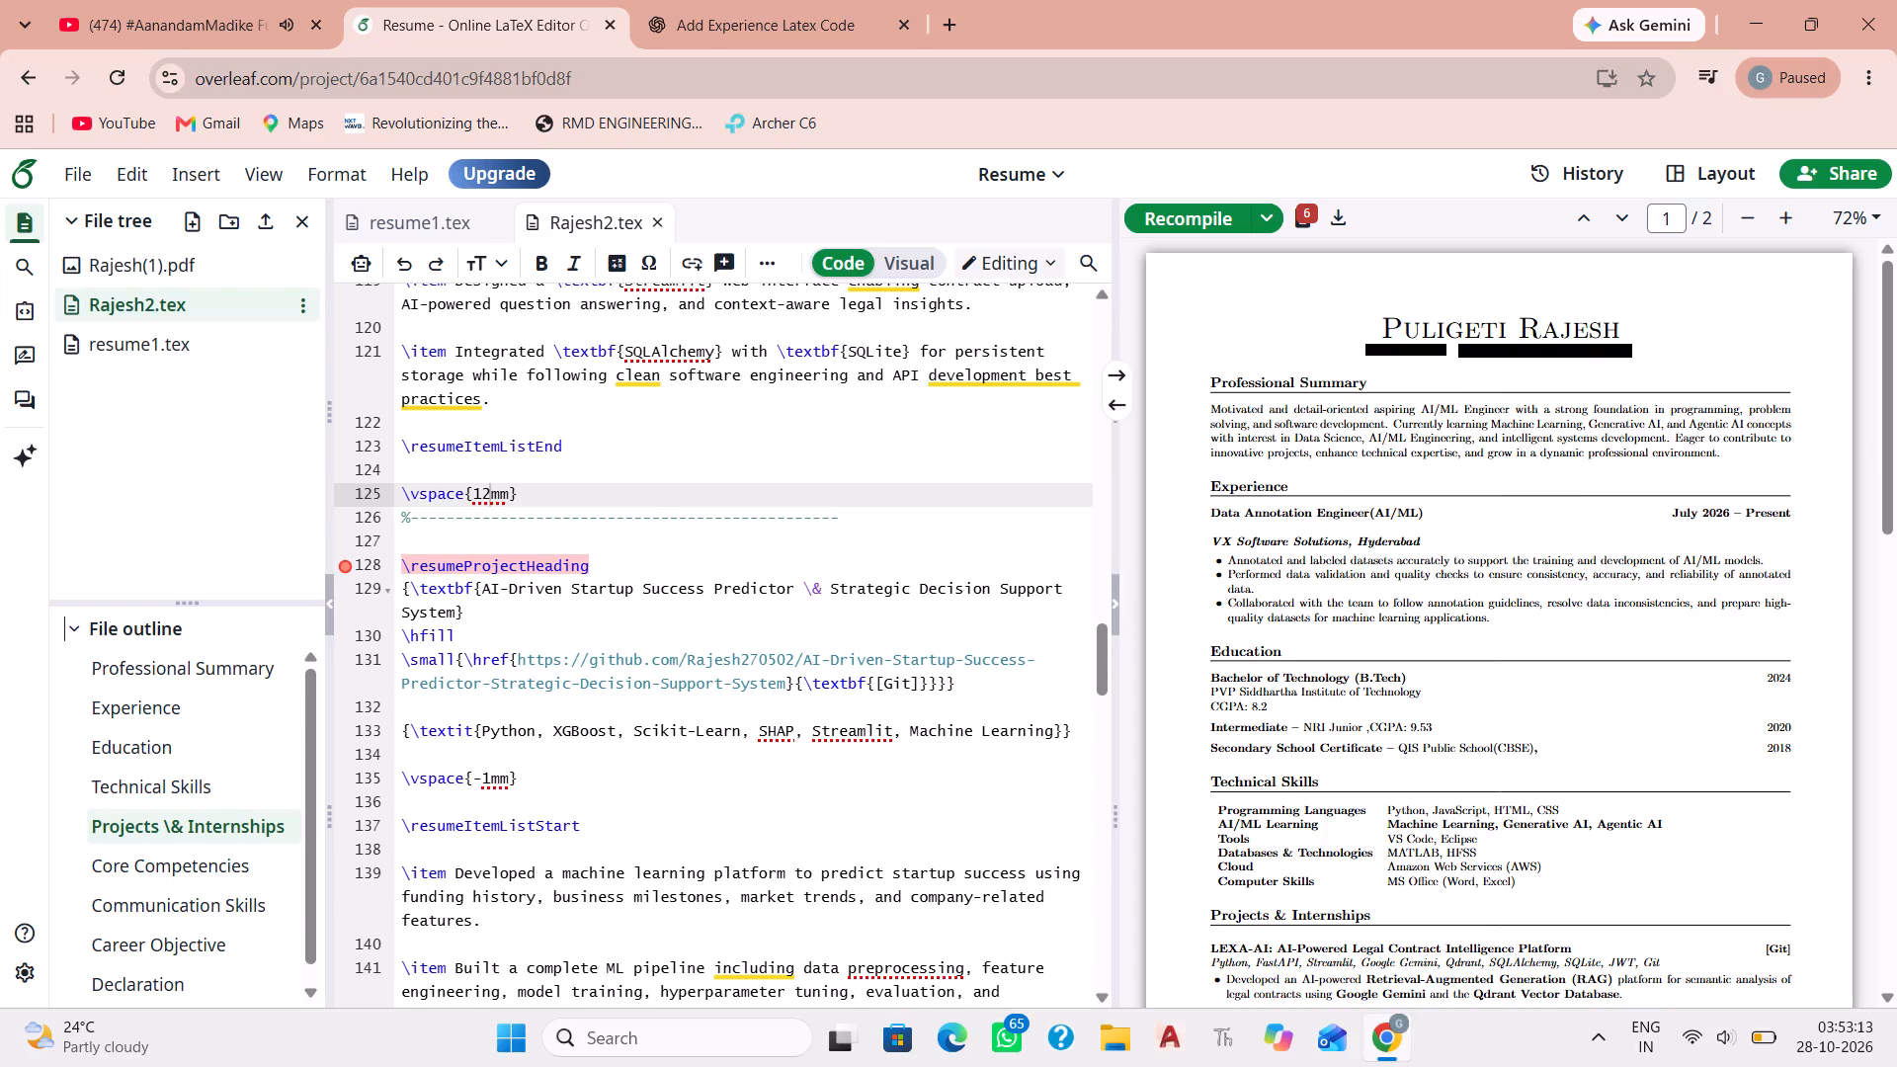
Open the project file Rajesh(1).pdf for viewing.
{"action": "left_click", "coordinate": [157, 258]}
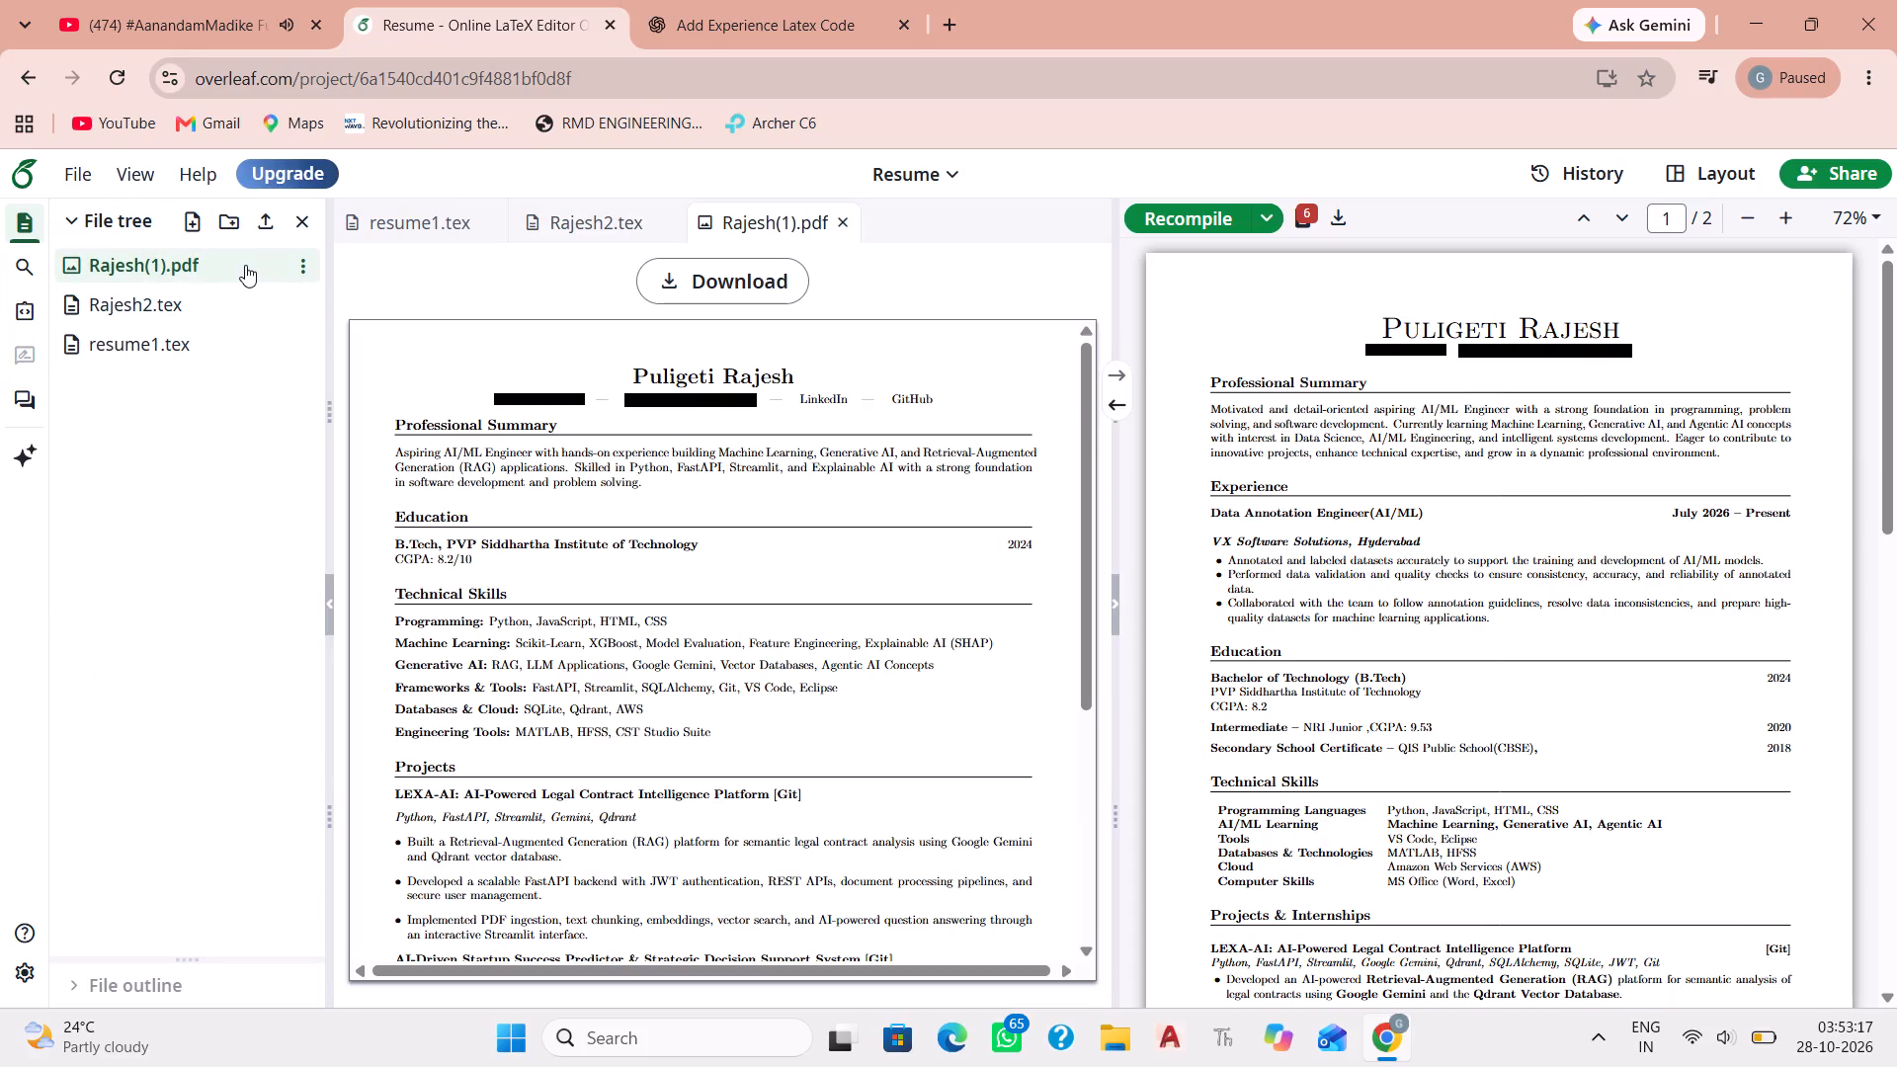
{"action": "left_click", "coordinate": [245, 265]}
{"action": "double_click", "coordinate": [245, 265]}
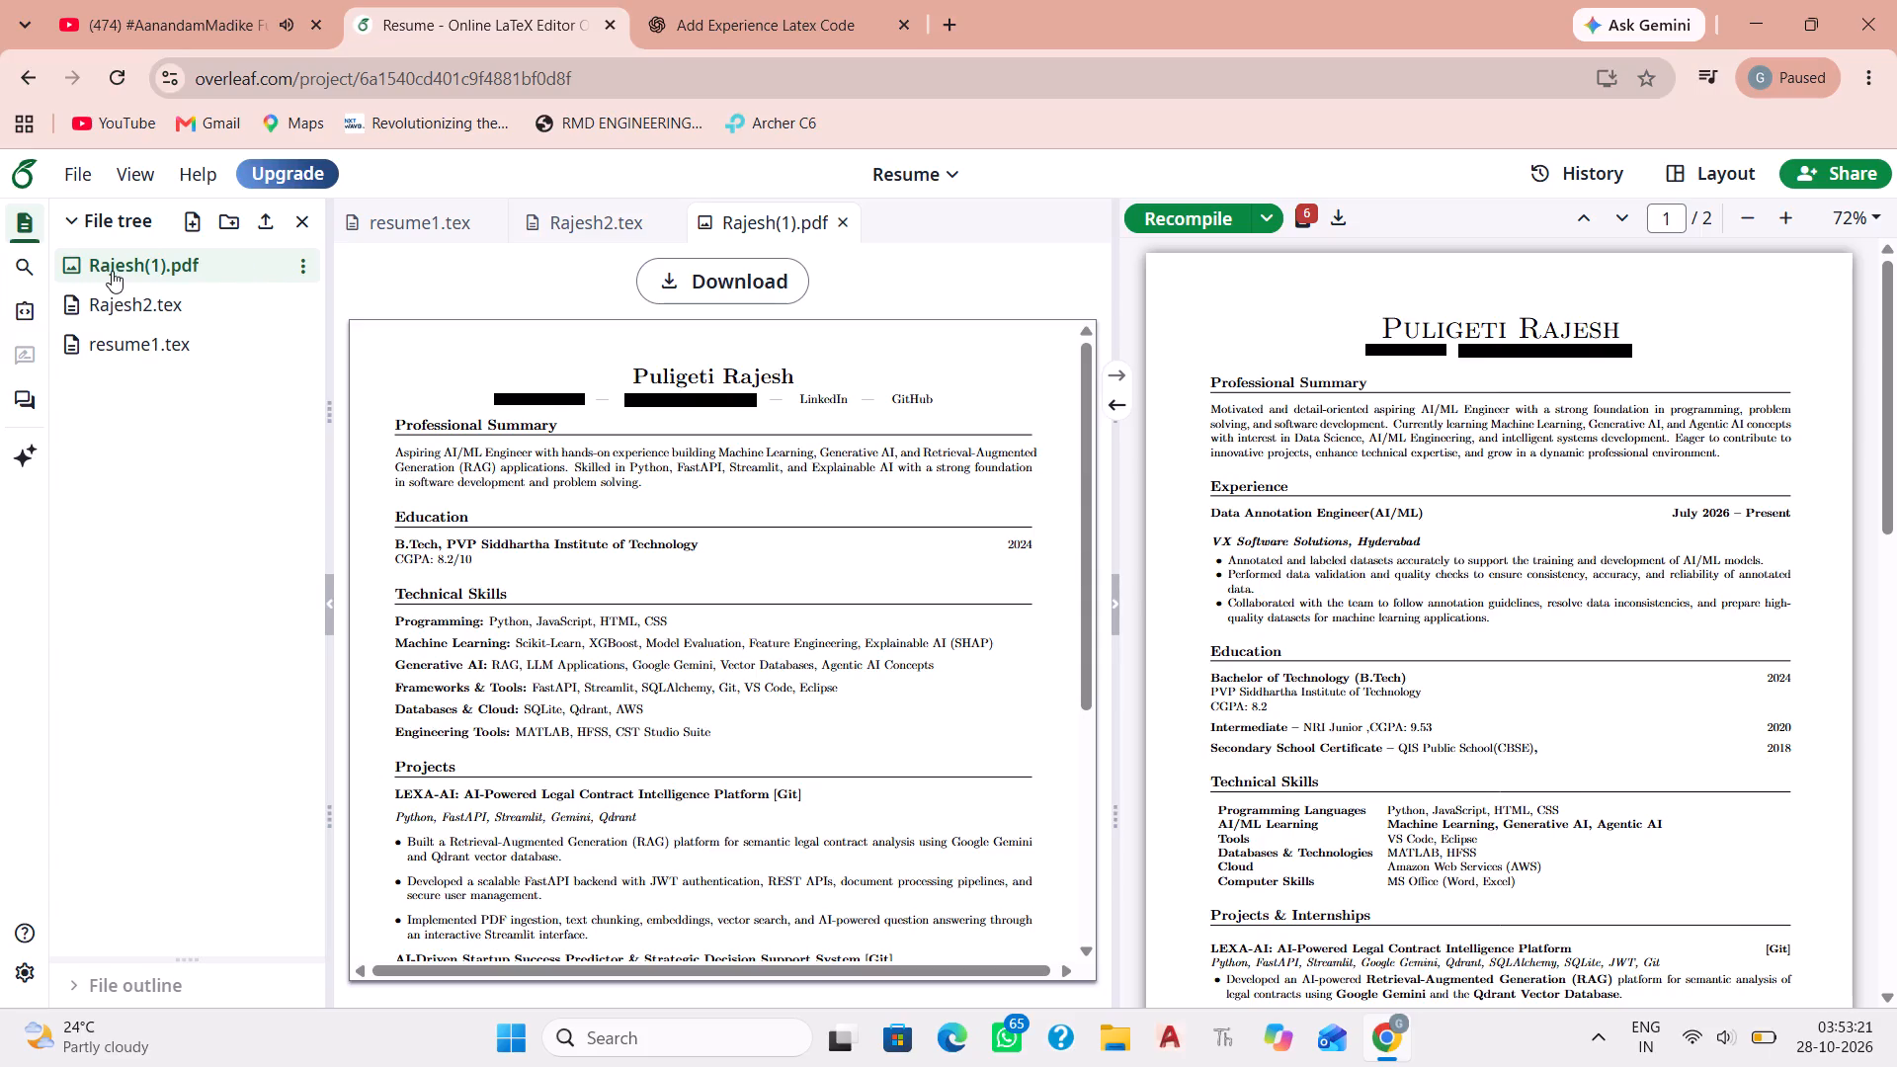
Reopen Rajesh2.tex in the editor and look through both pages of the compiled resume, checking the layout around the page break.
{"action": "left_click", "coordinate": [132, 312]}
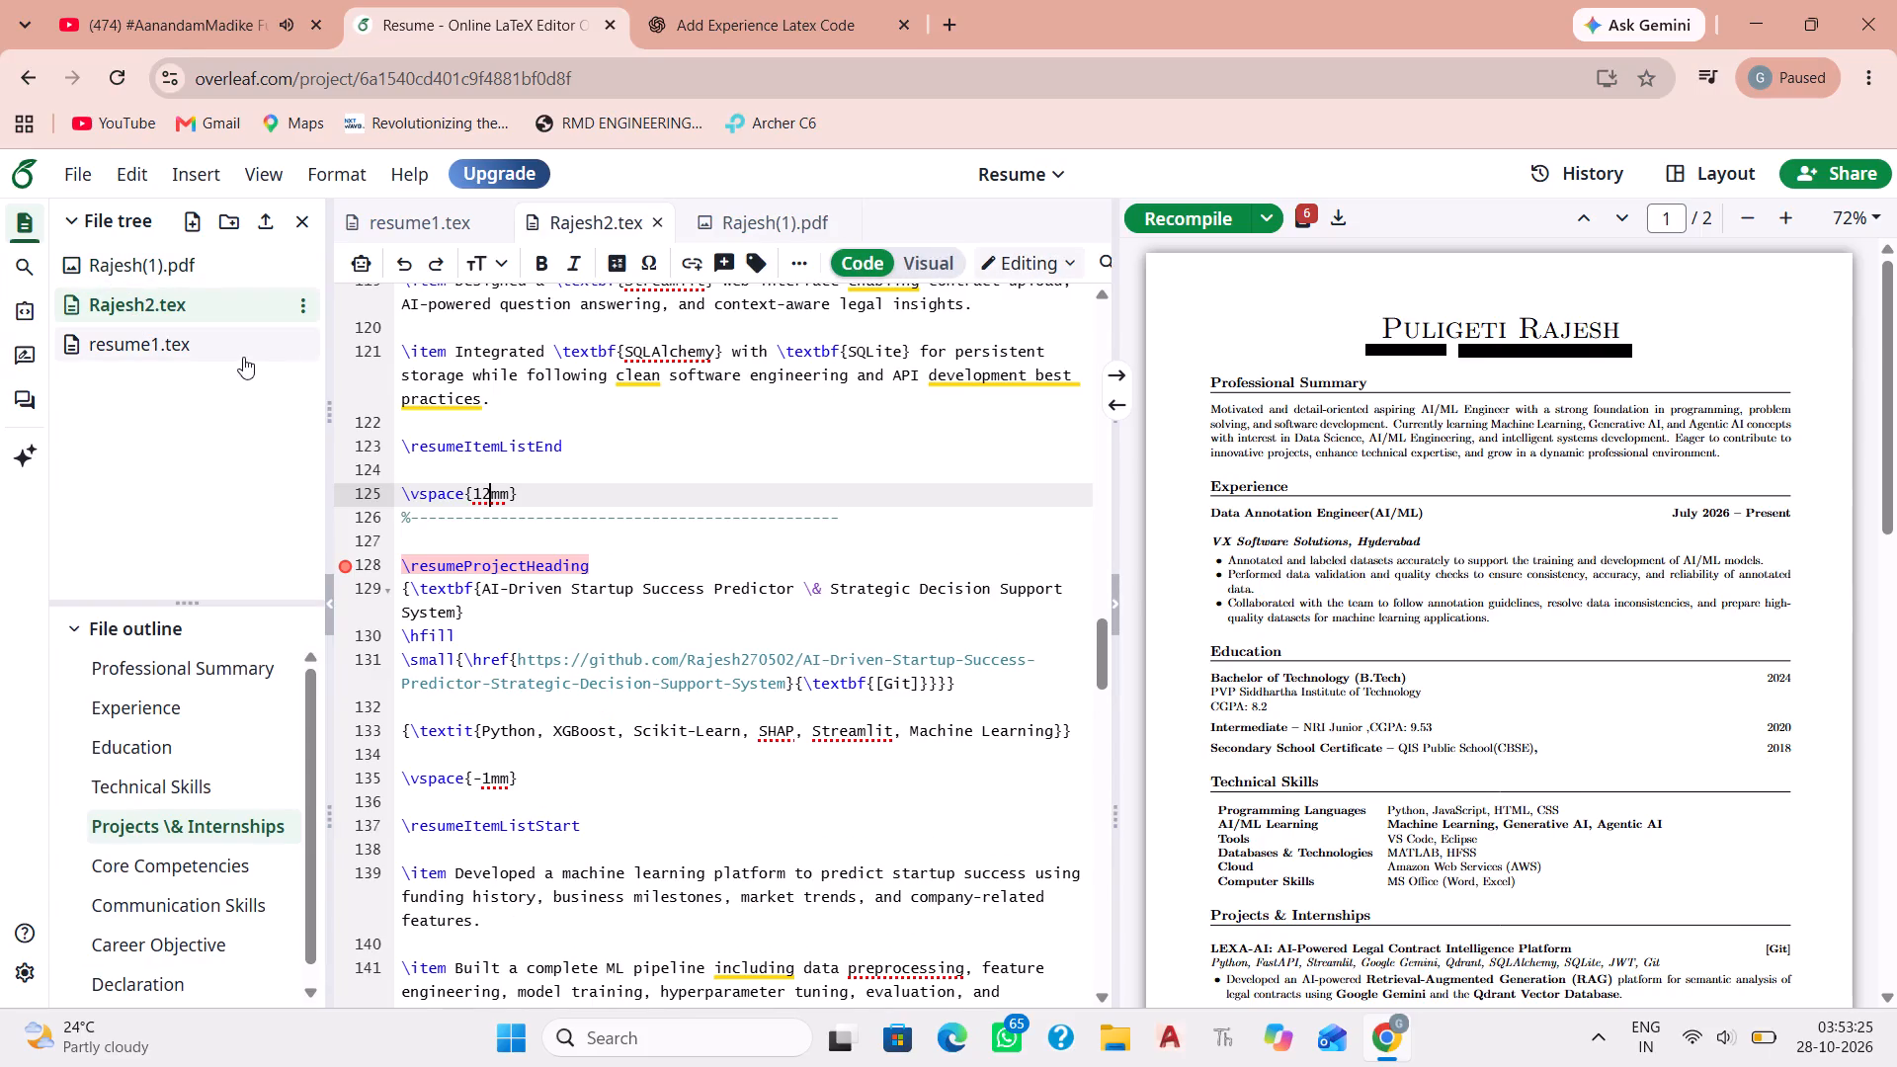
{"action": "scroll", "coordinate": [601, 475], "scroll_direction": "up", "scroll_amount": 2}
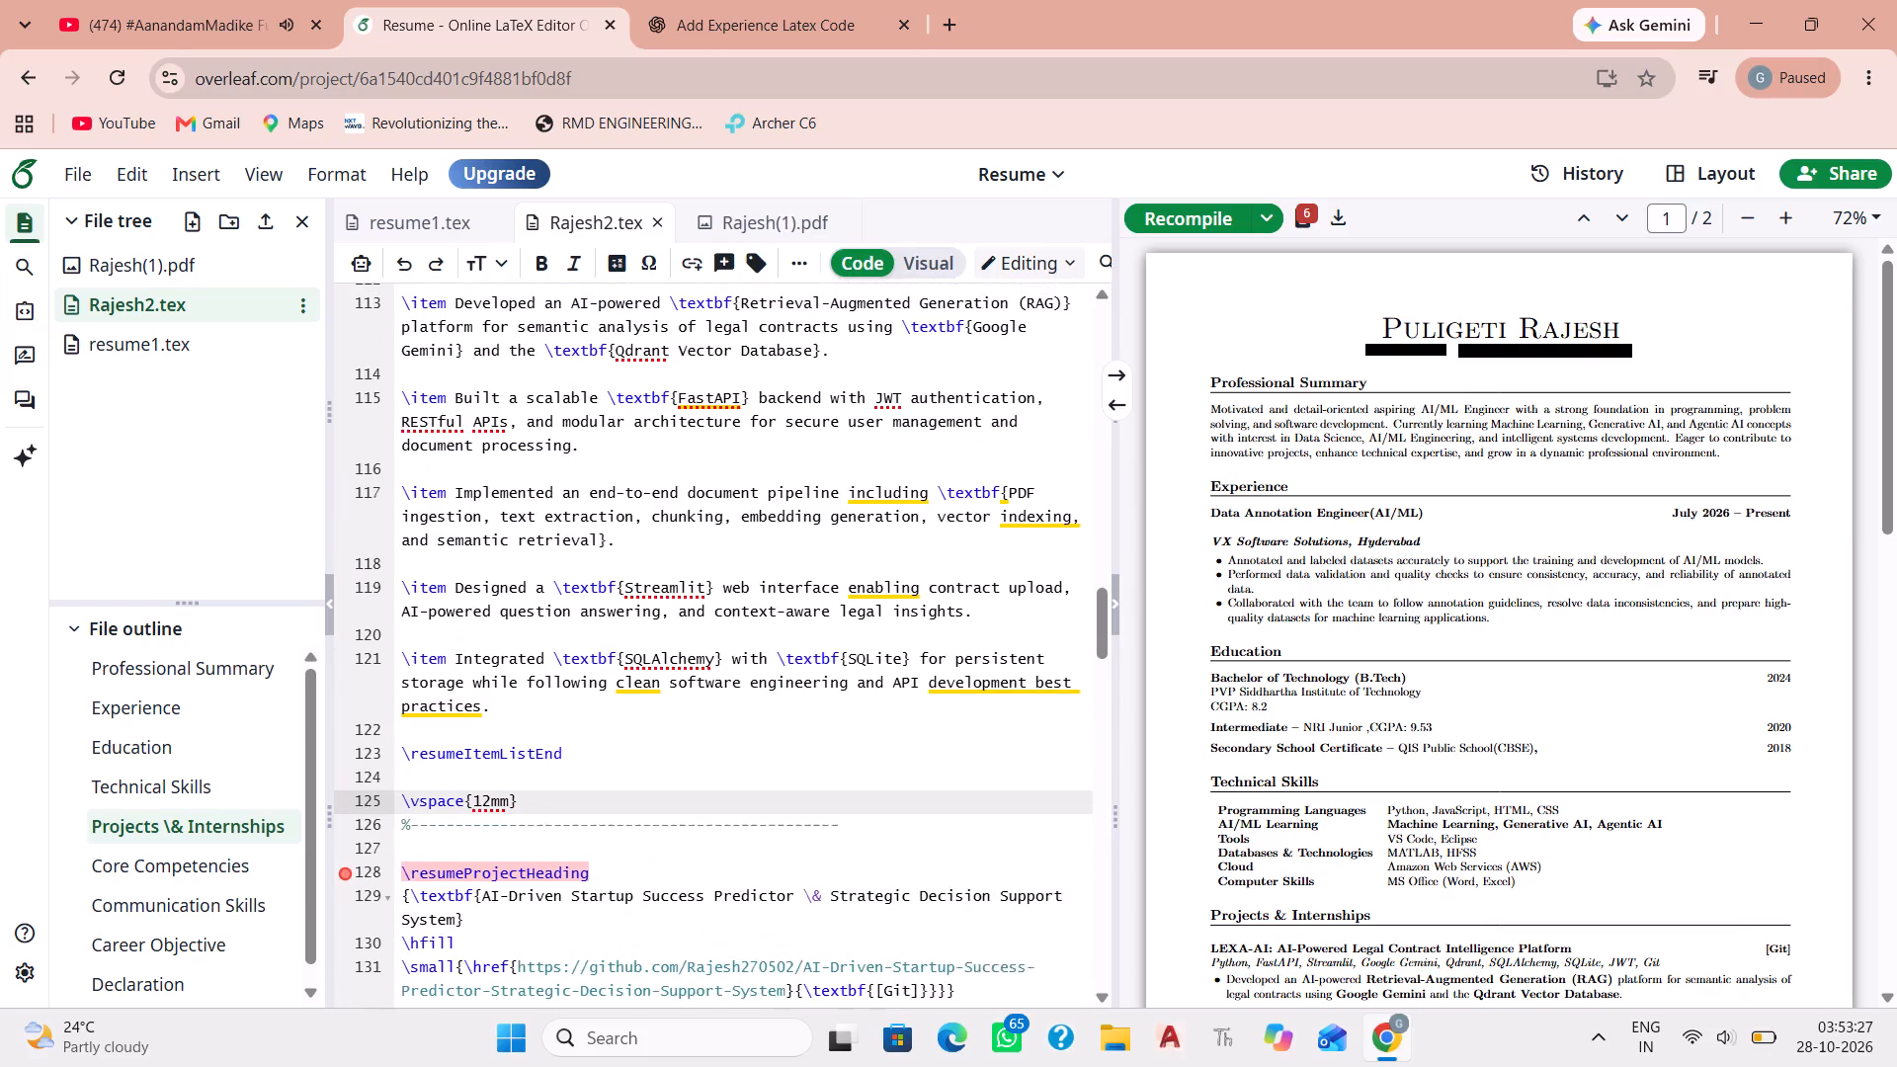
{"action": "scroll", "coordinate": [1343, 553], "scroll_direction": "down", "scroll_amount": 2}
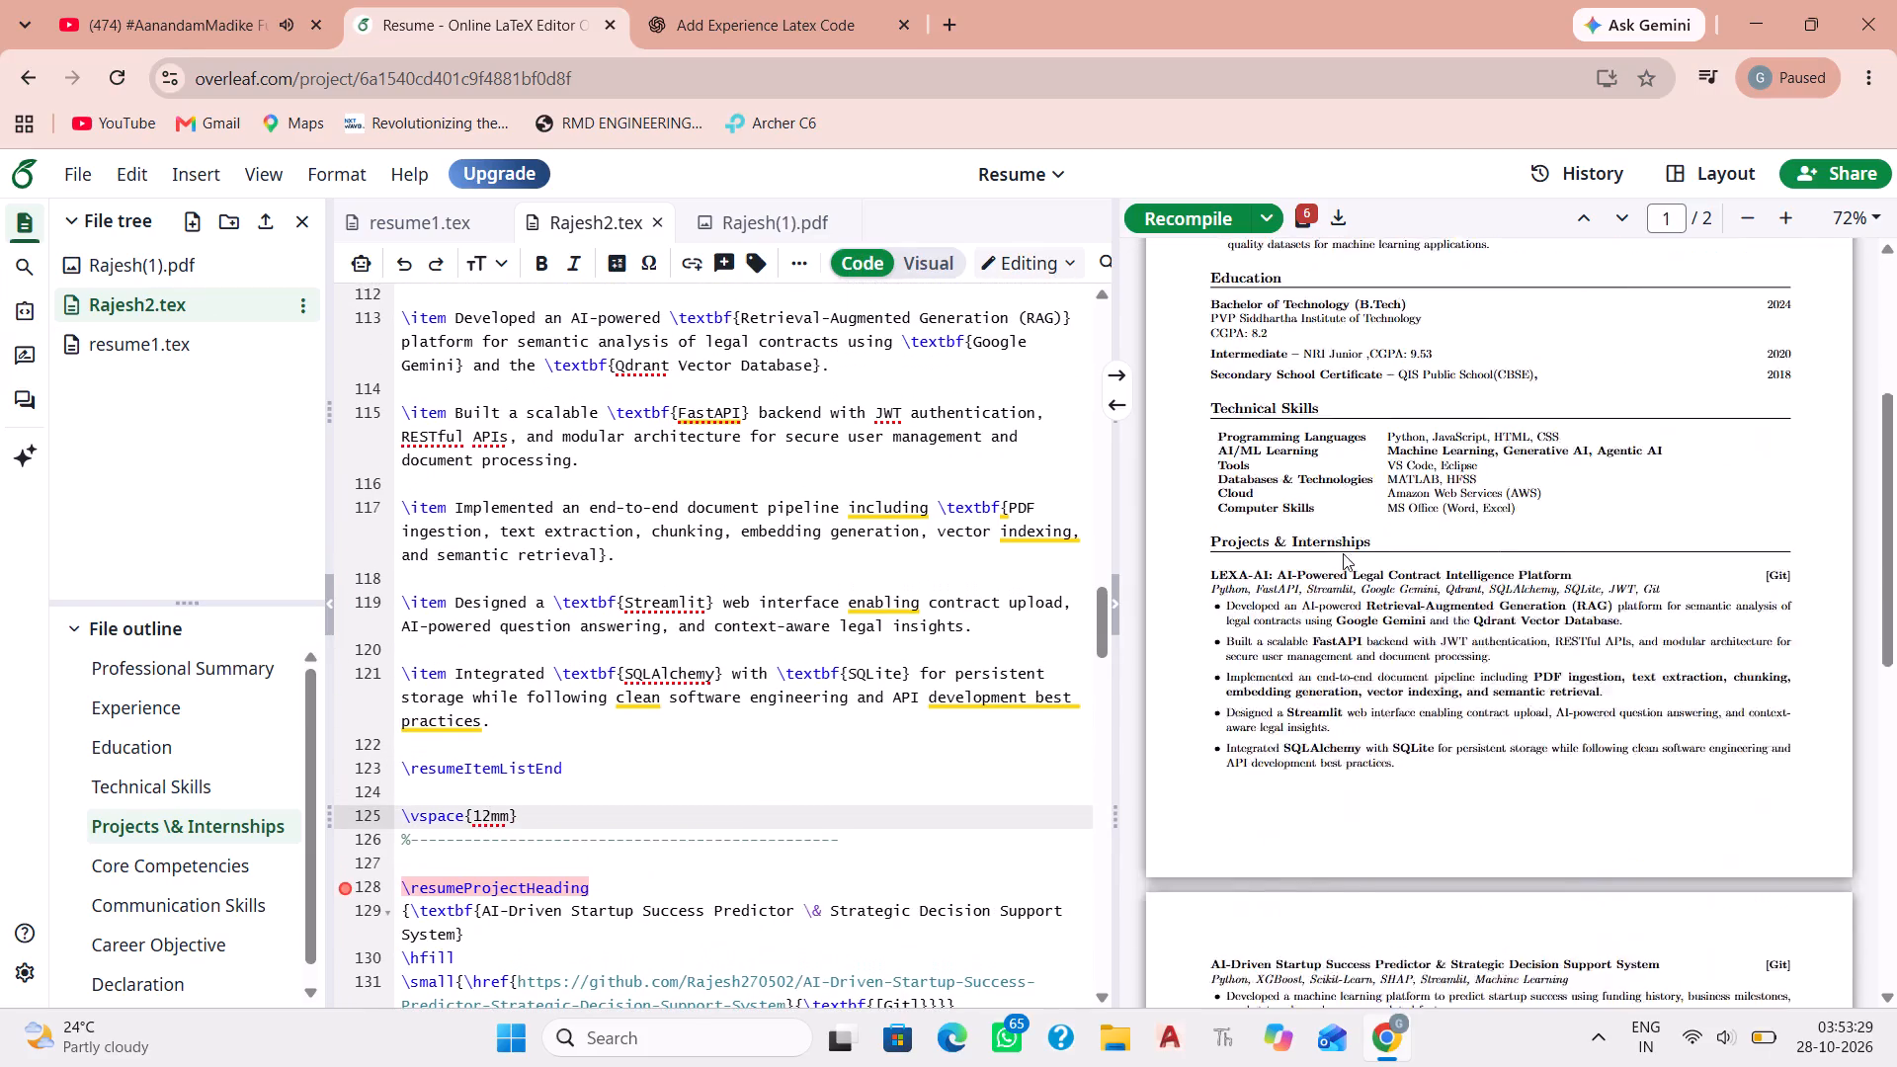
{"action": "scroll", "coordinate": [1343, 553], "scroll_direction": "down", "scroll_amount": 2}
{"action": "scroll", "coordinate": [1343, 553], "scroll_direction": "up", "scroll_amount": 5}
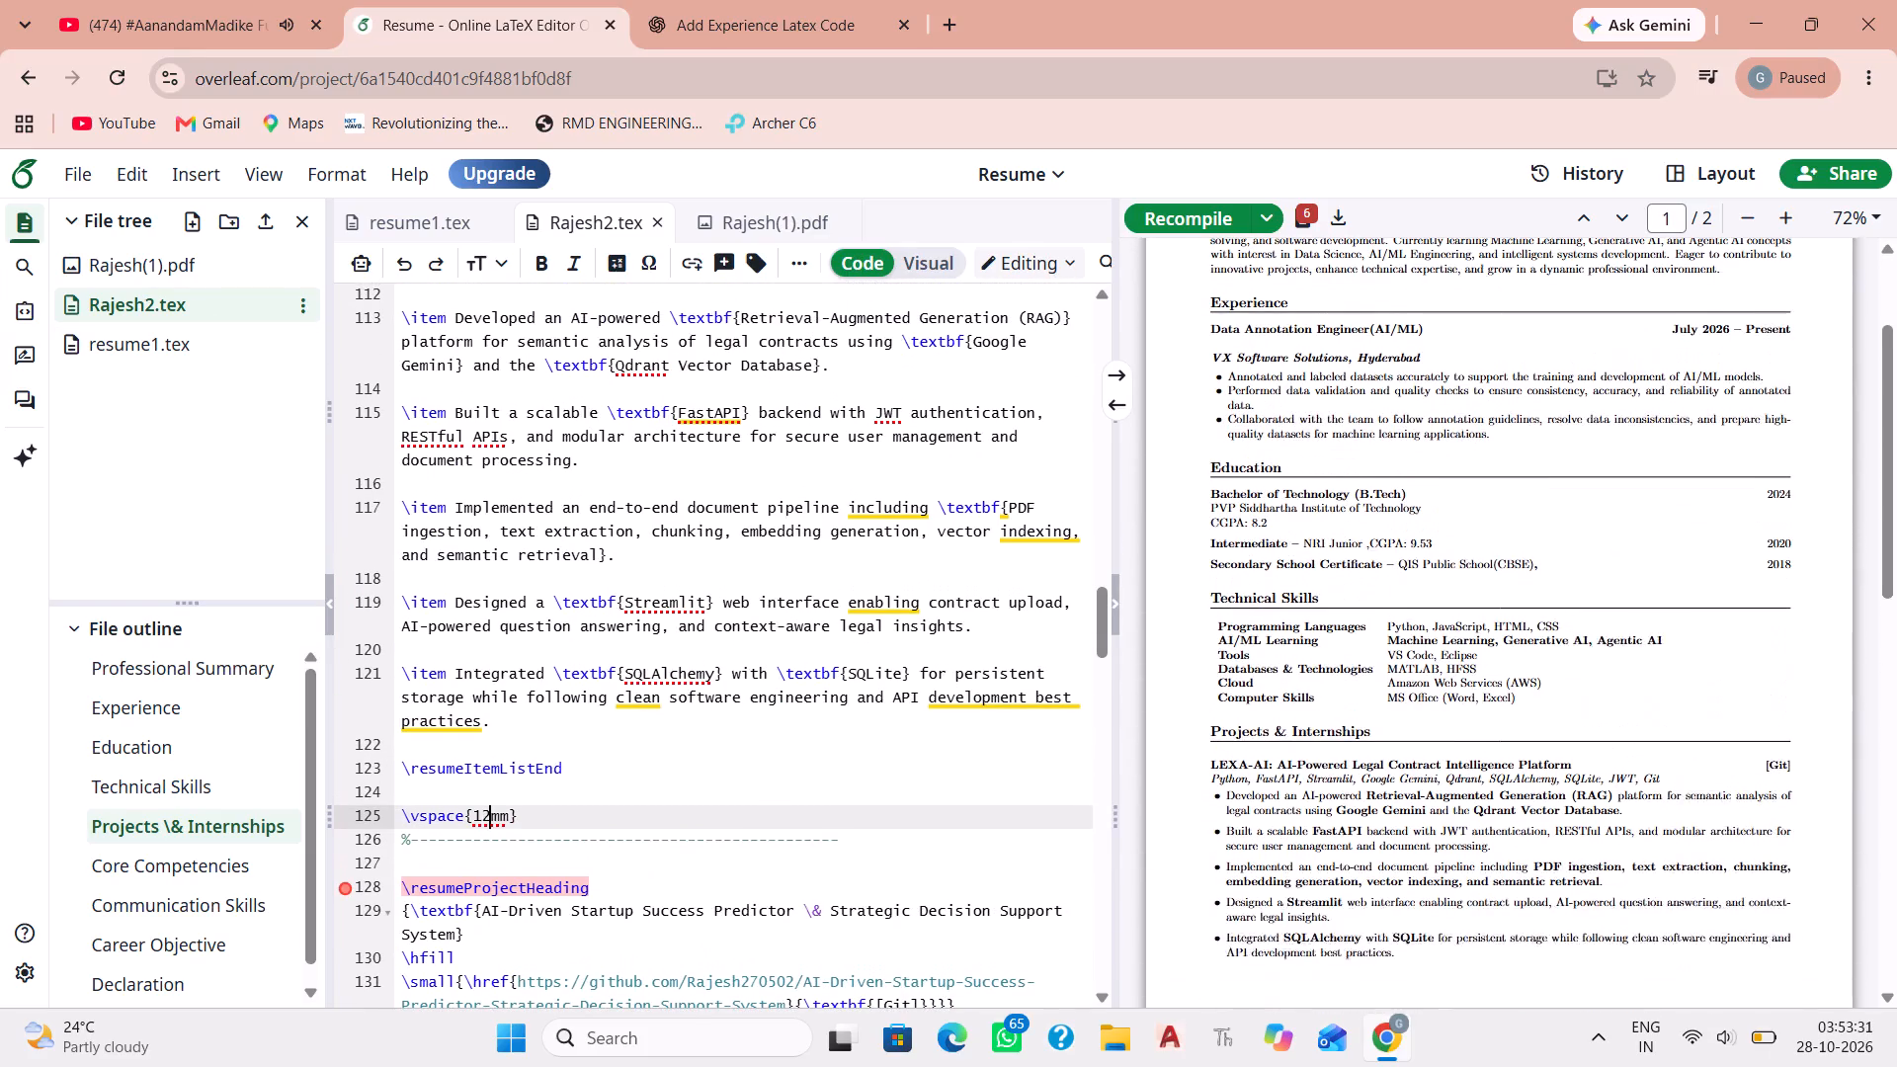
{"action": "scroll", "coordinate": [1343, 553], "scroll_direction": "up", "scroll_amount": 2}
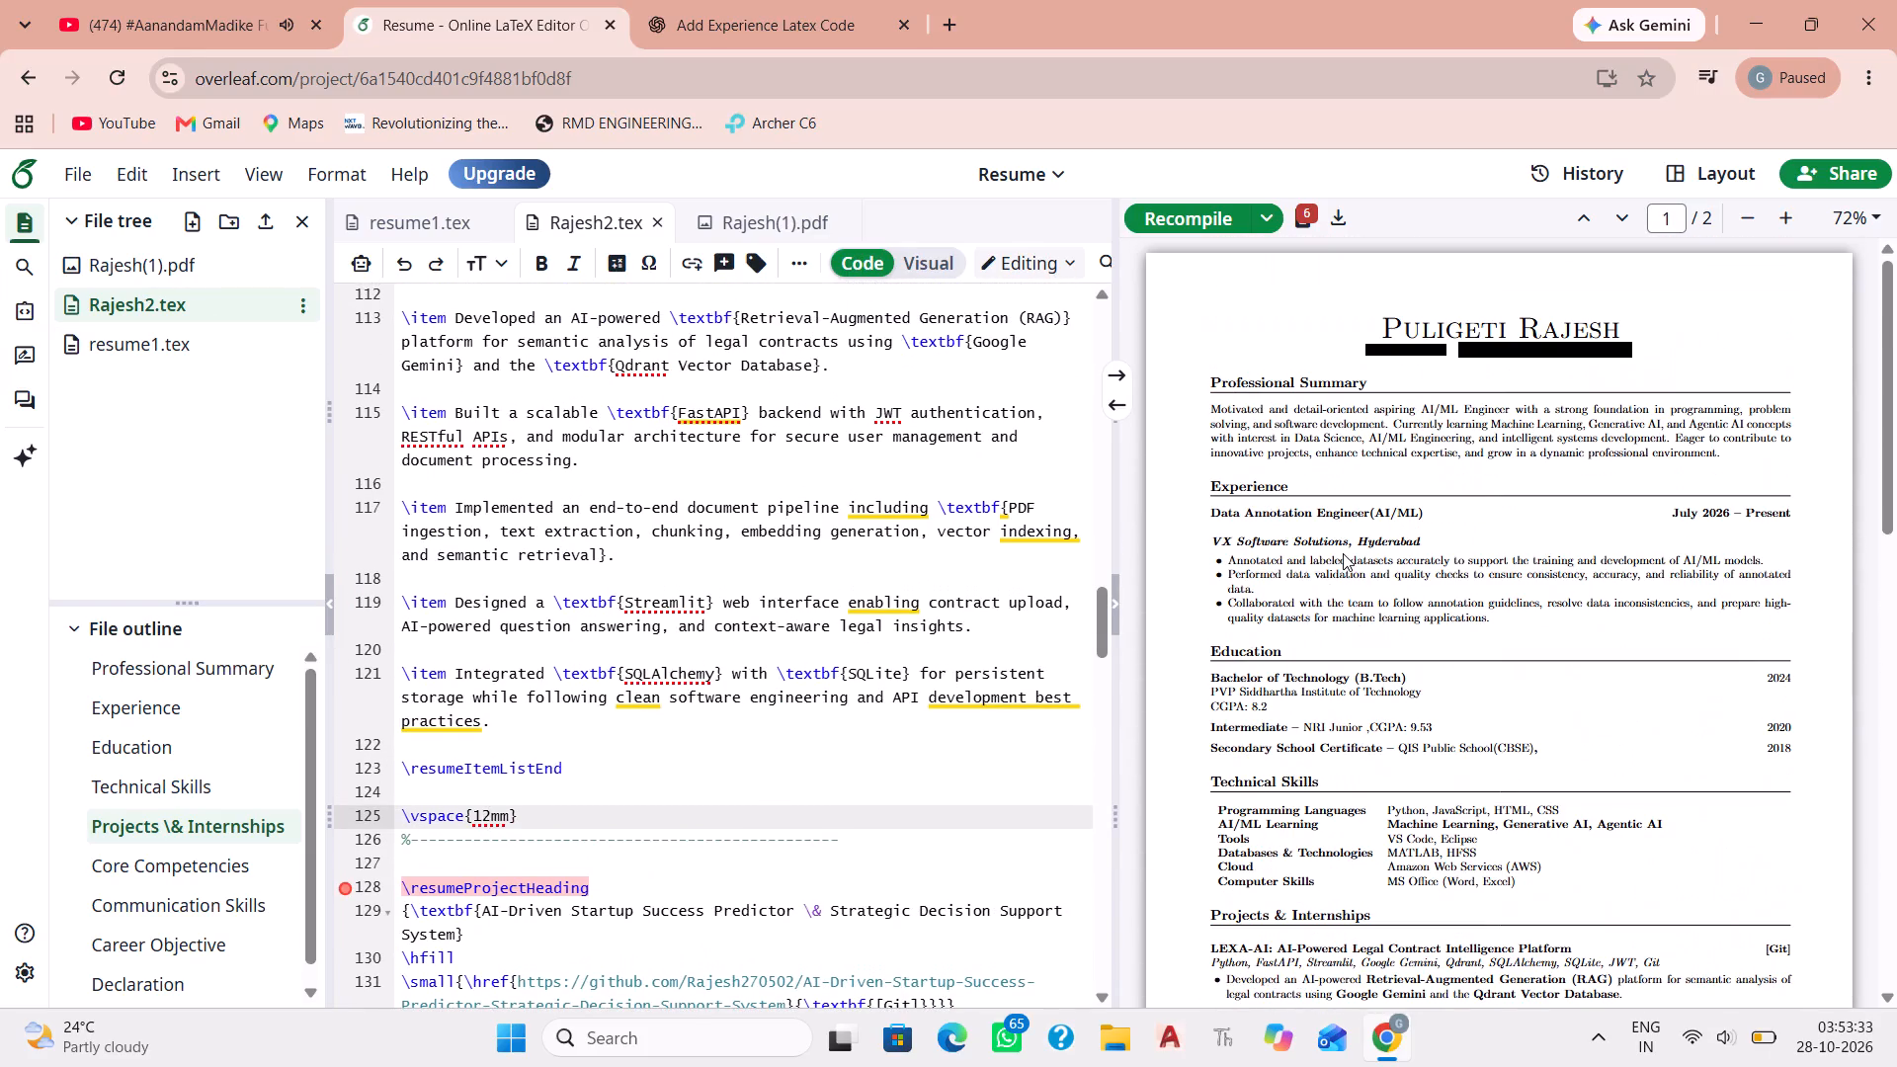
{"action": "scroll", "coordinate": [1343, 553], "scroll_direction": "down", "scroll_amount": 1}
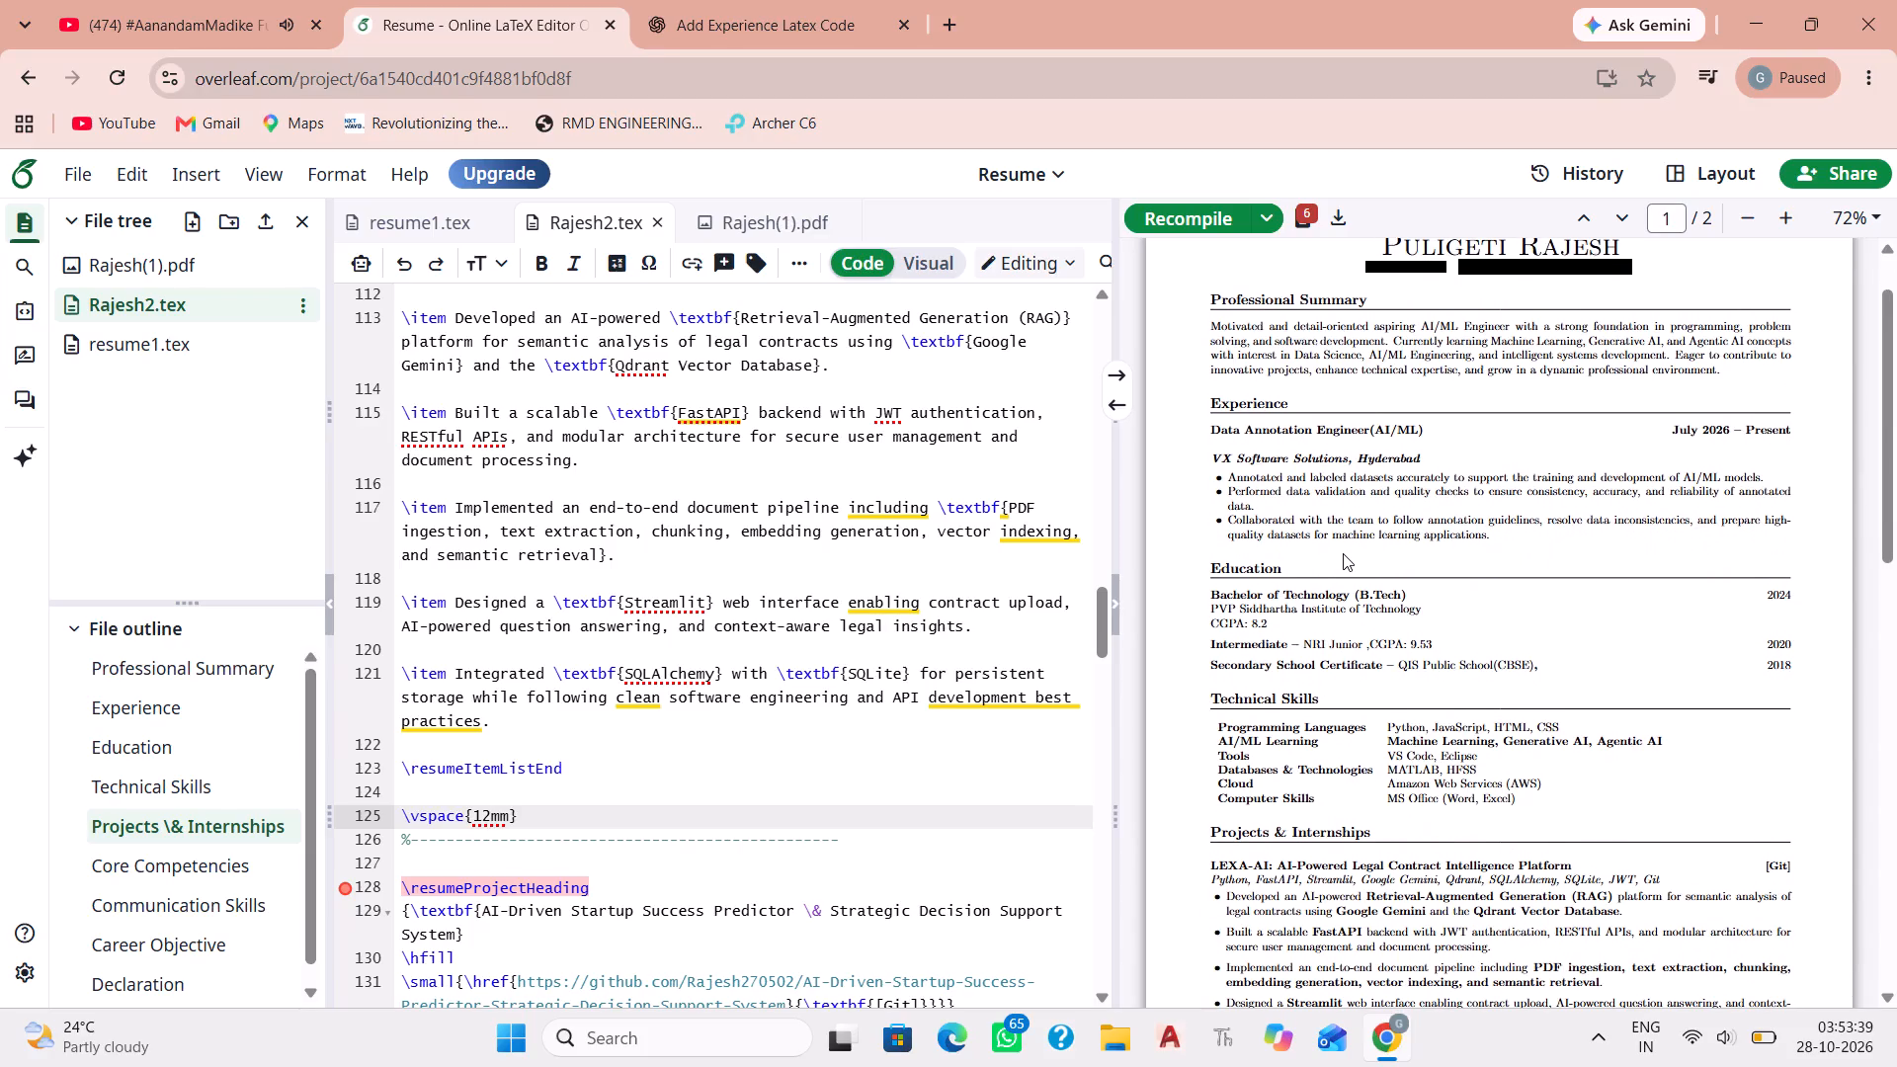
{"action": "scroll", "coordinate": [1343, 553], "scroll_direction": "down", "scroll_amount": 1}
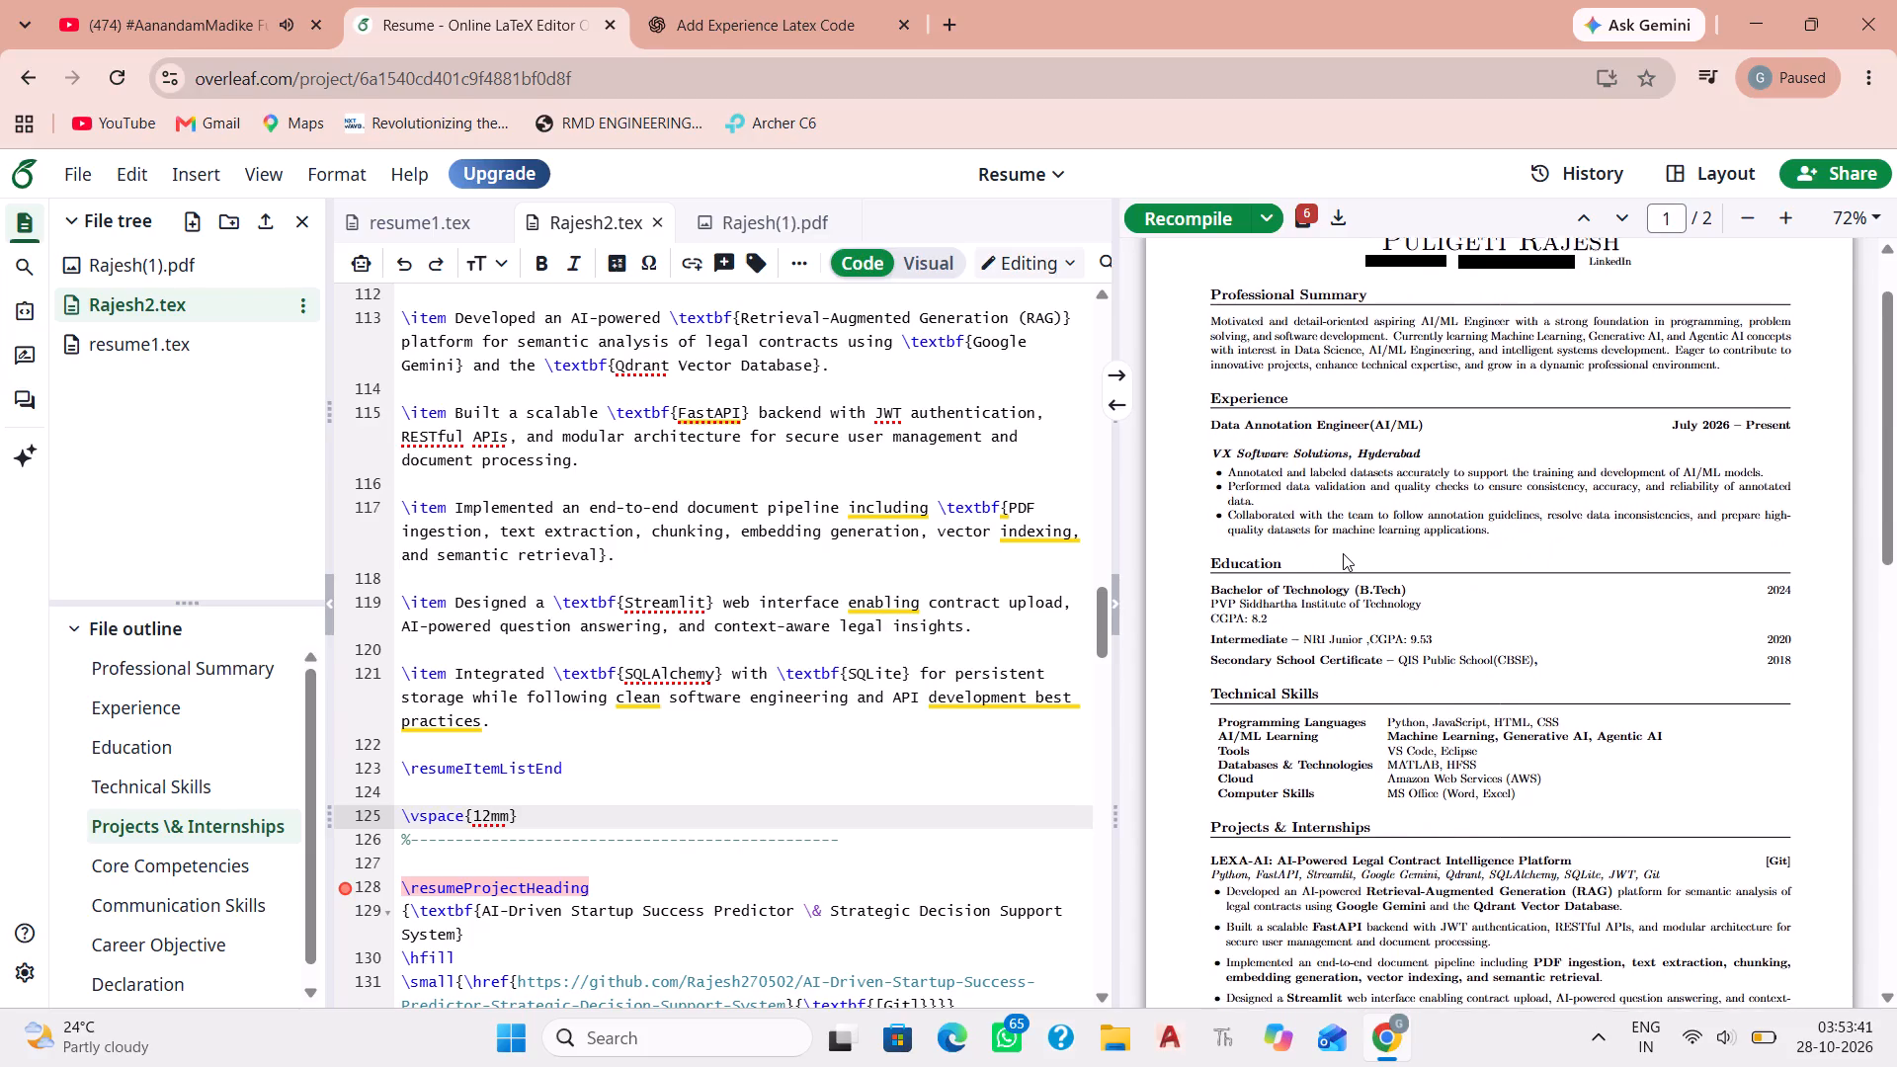
{"action": "scroll", "coordinate": [1343, 553], "scroll_direction": "down", "scroll_amount": 3}
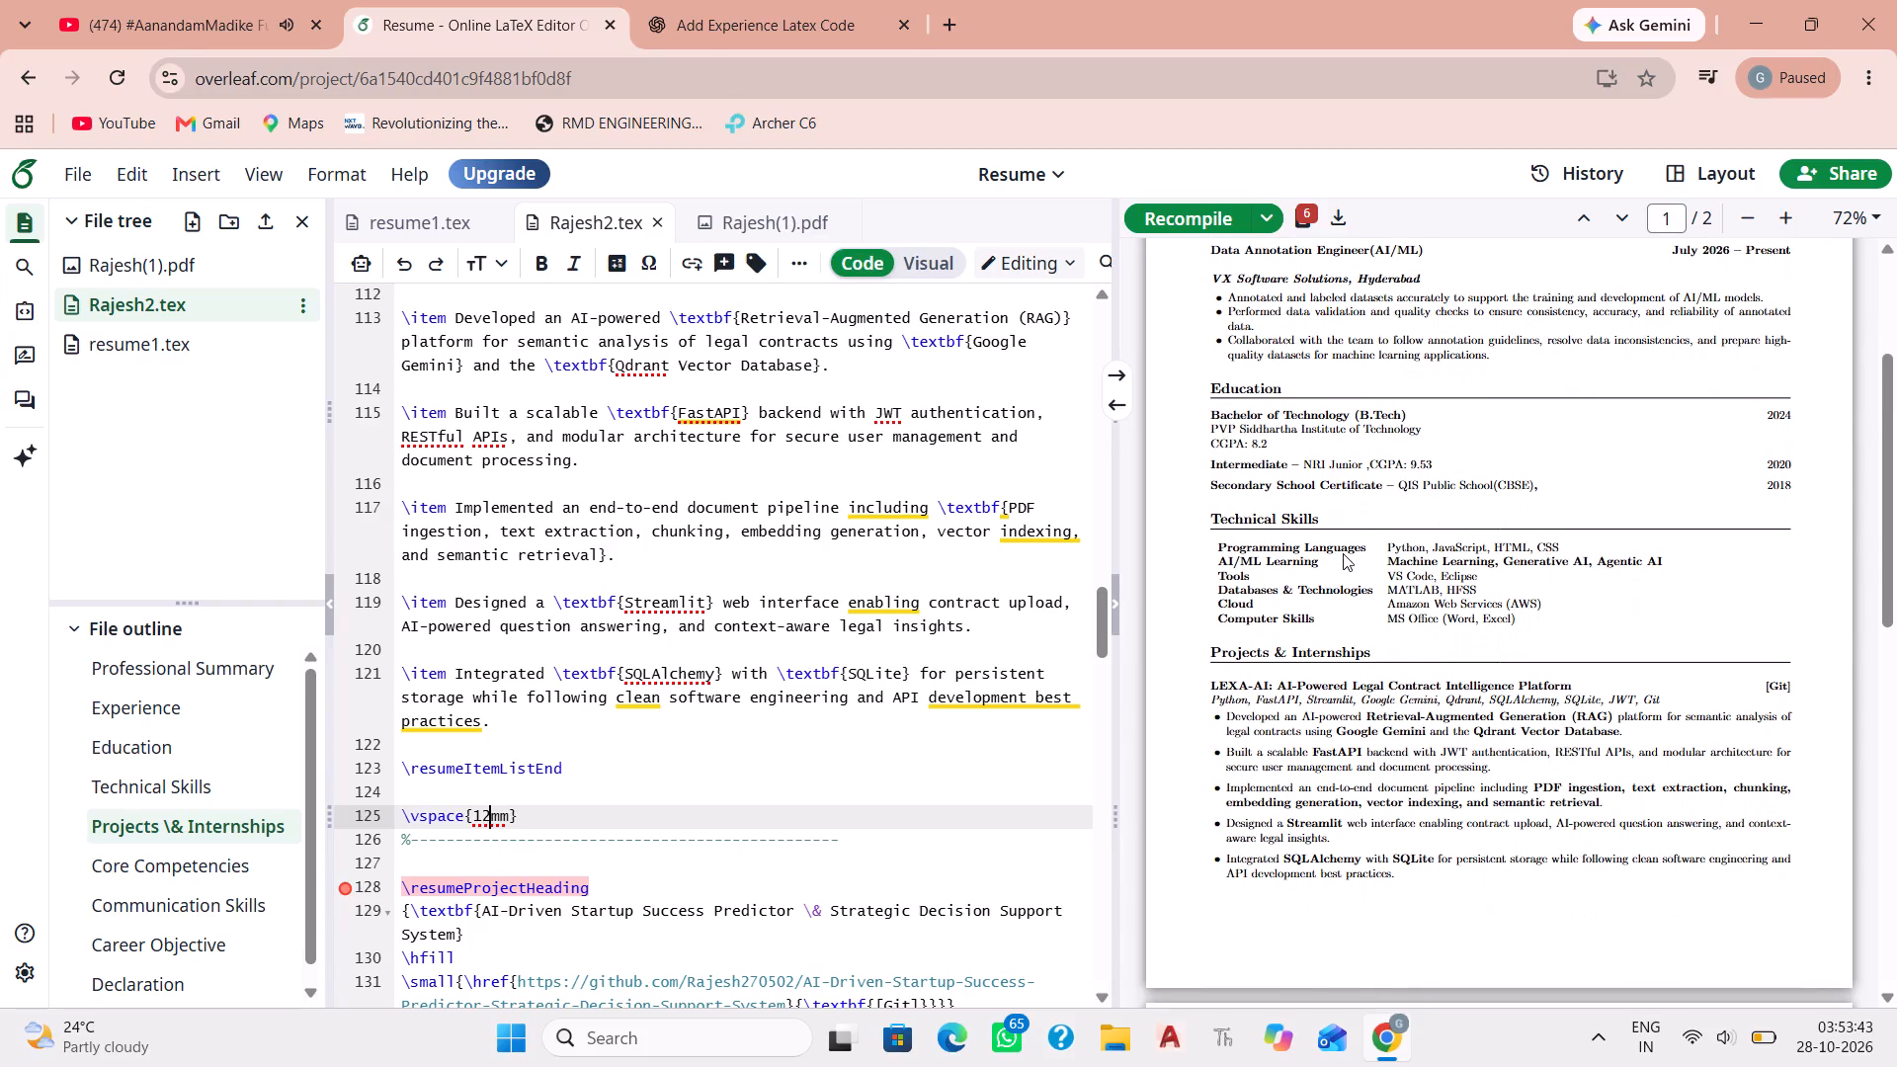
{"action": "scroll", "coordinate": [1343, 553], "scroll_direction": "down", "scroll_amount": 1}
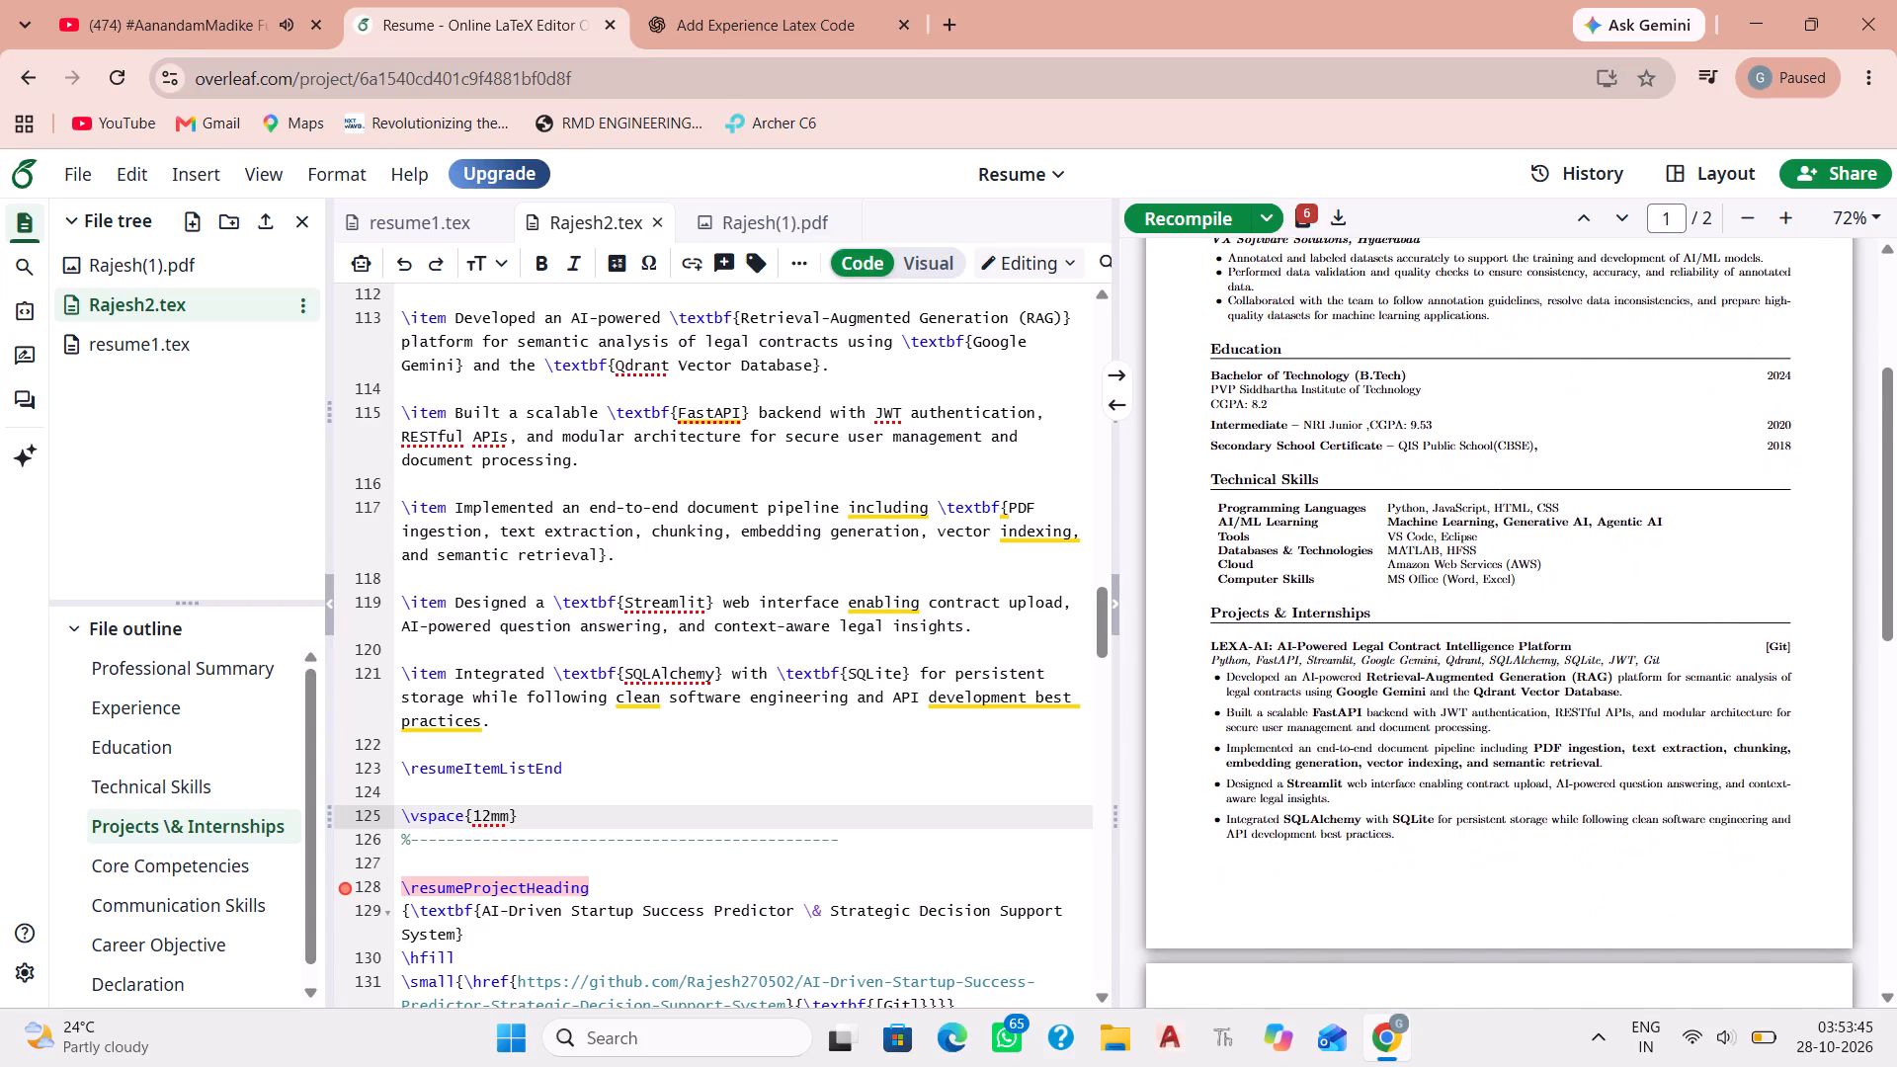
{"action": "scroll", "coordinate": [1343, 553], "scroll_direction": "down", "scroll_amount": 5}
{"action": "scroll", "coordinate": [1343, 553], "scroll_direction": "up", "scroll_amount": 1}
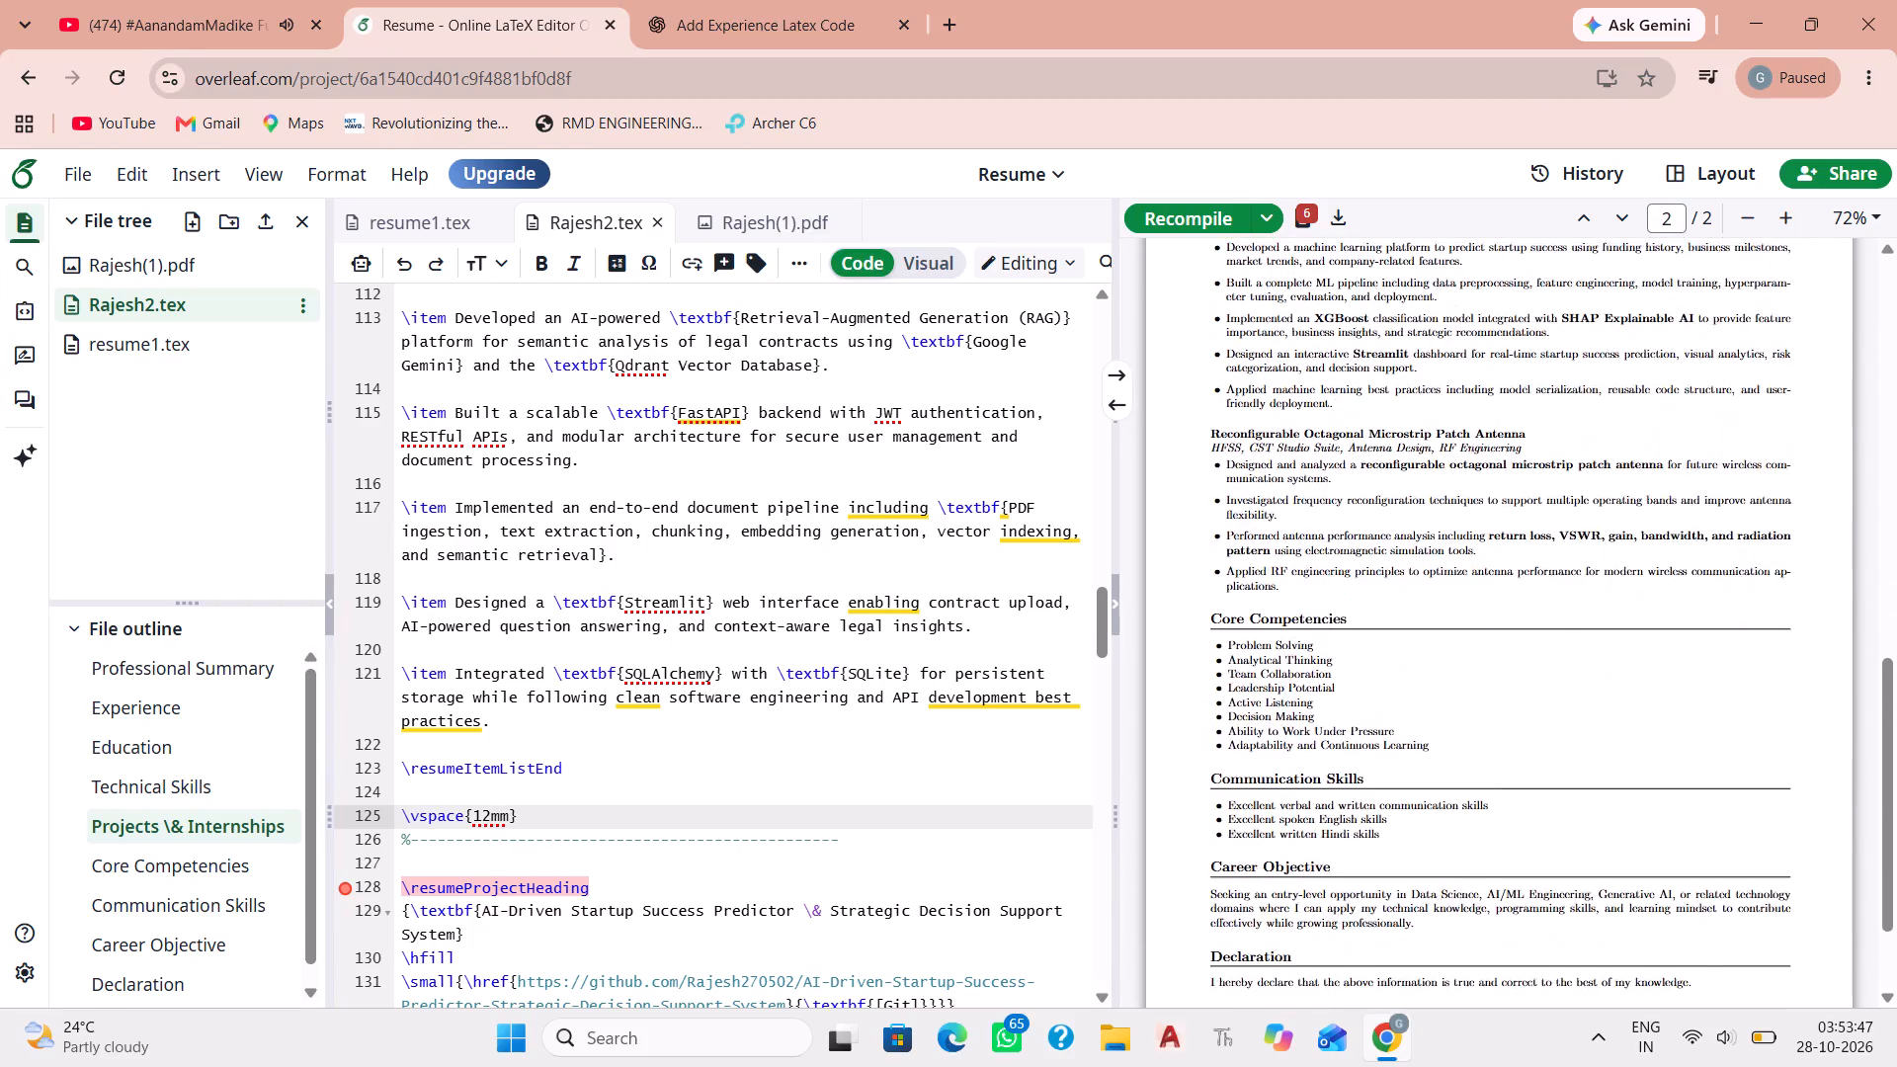
{"action": "scroll", "coordinate": [1343, 553], "scroll_direction": "up", "scroll_amount": 1}
{"action": "scroll", "coordinate": [1343, 553], "scroll_direction": "down", "scroll_amount": 1}
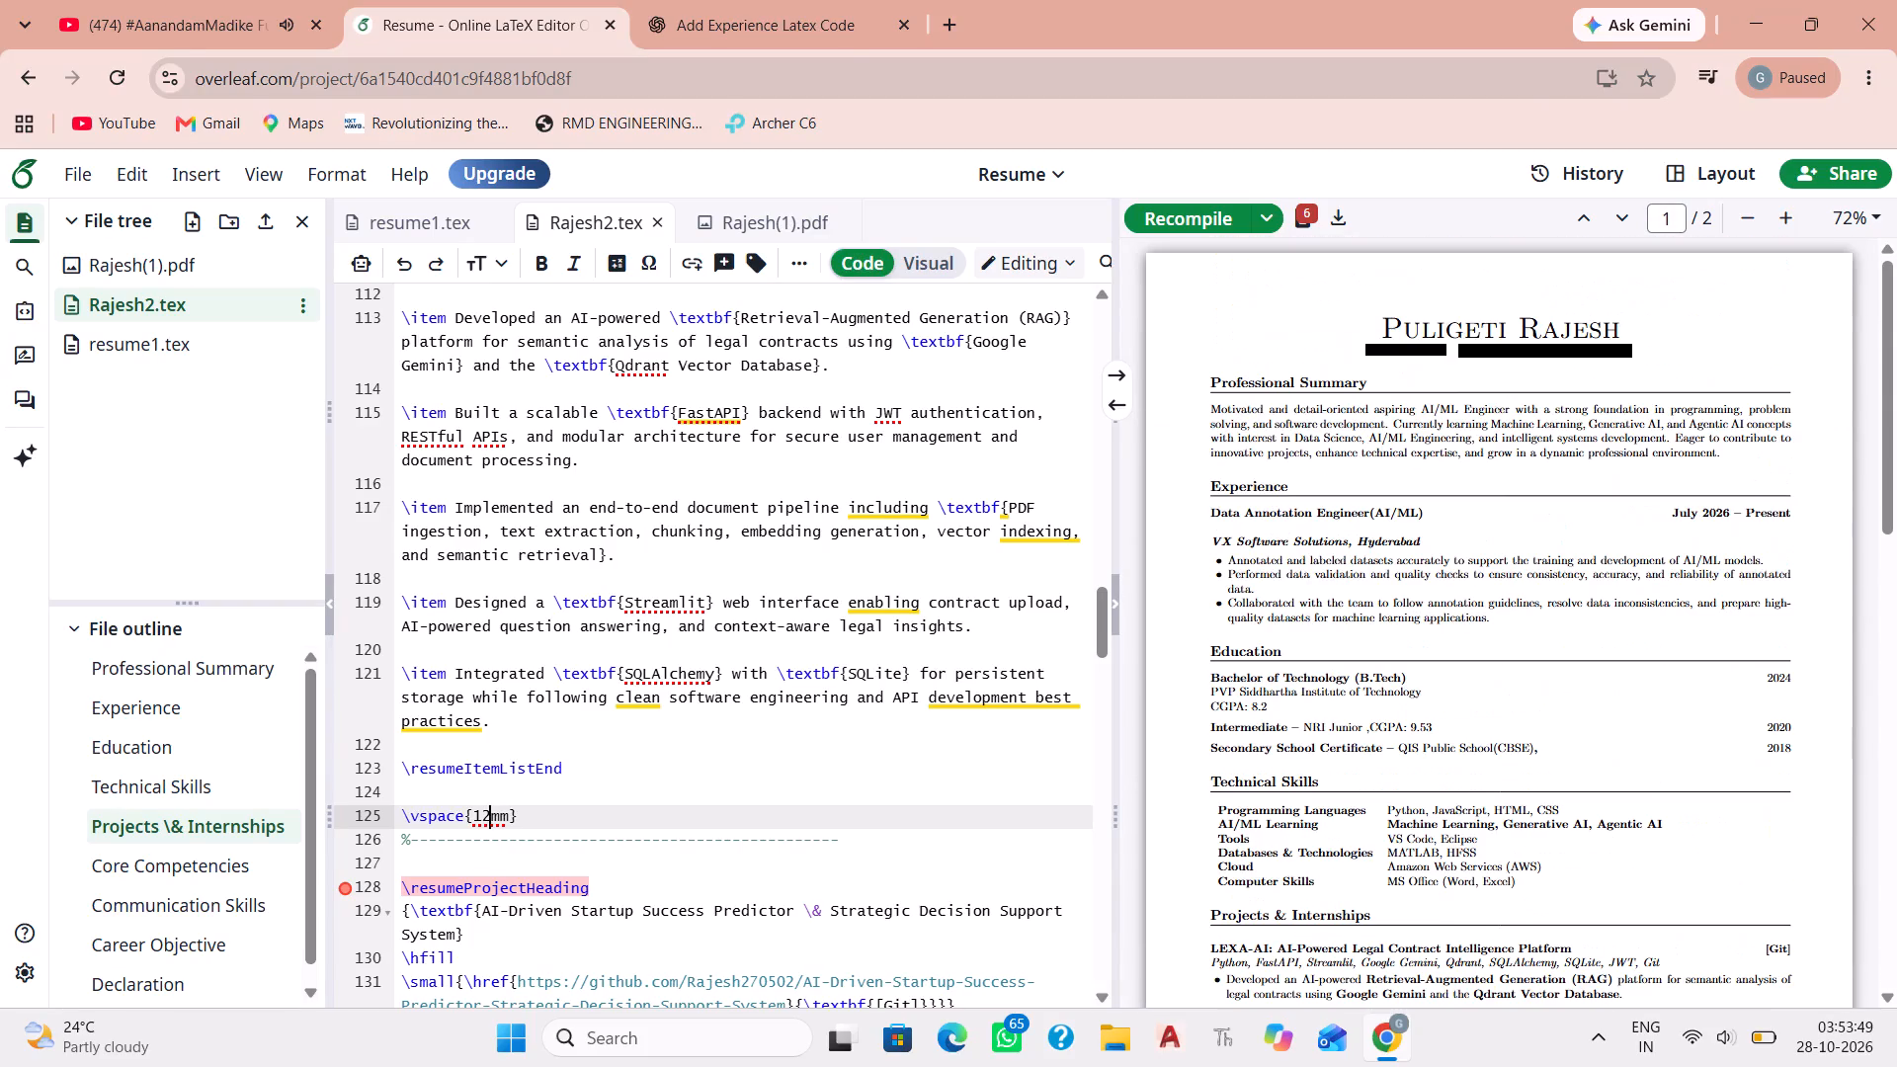
{"action": "scroll", "coordinate": [1343, 553], "scroll_direction": "up", "scroll_amount": 2}
{"action": "scroll", "coordinate": [1343, 553], "scroll_direction": "down", "scroll_amount": 3}
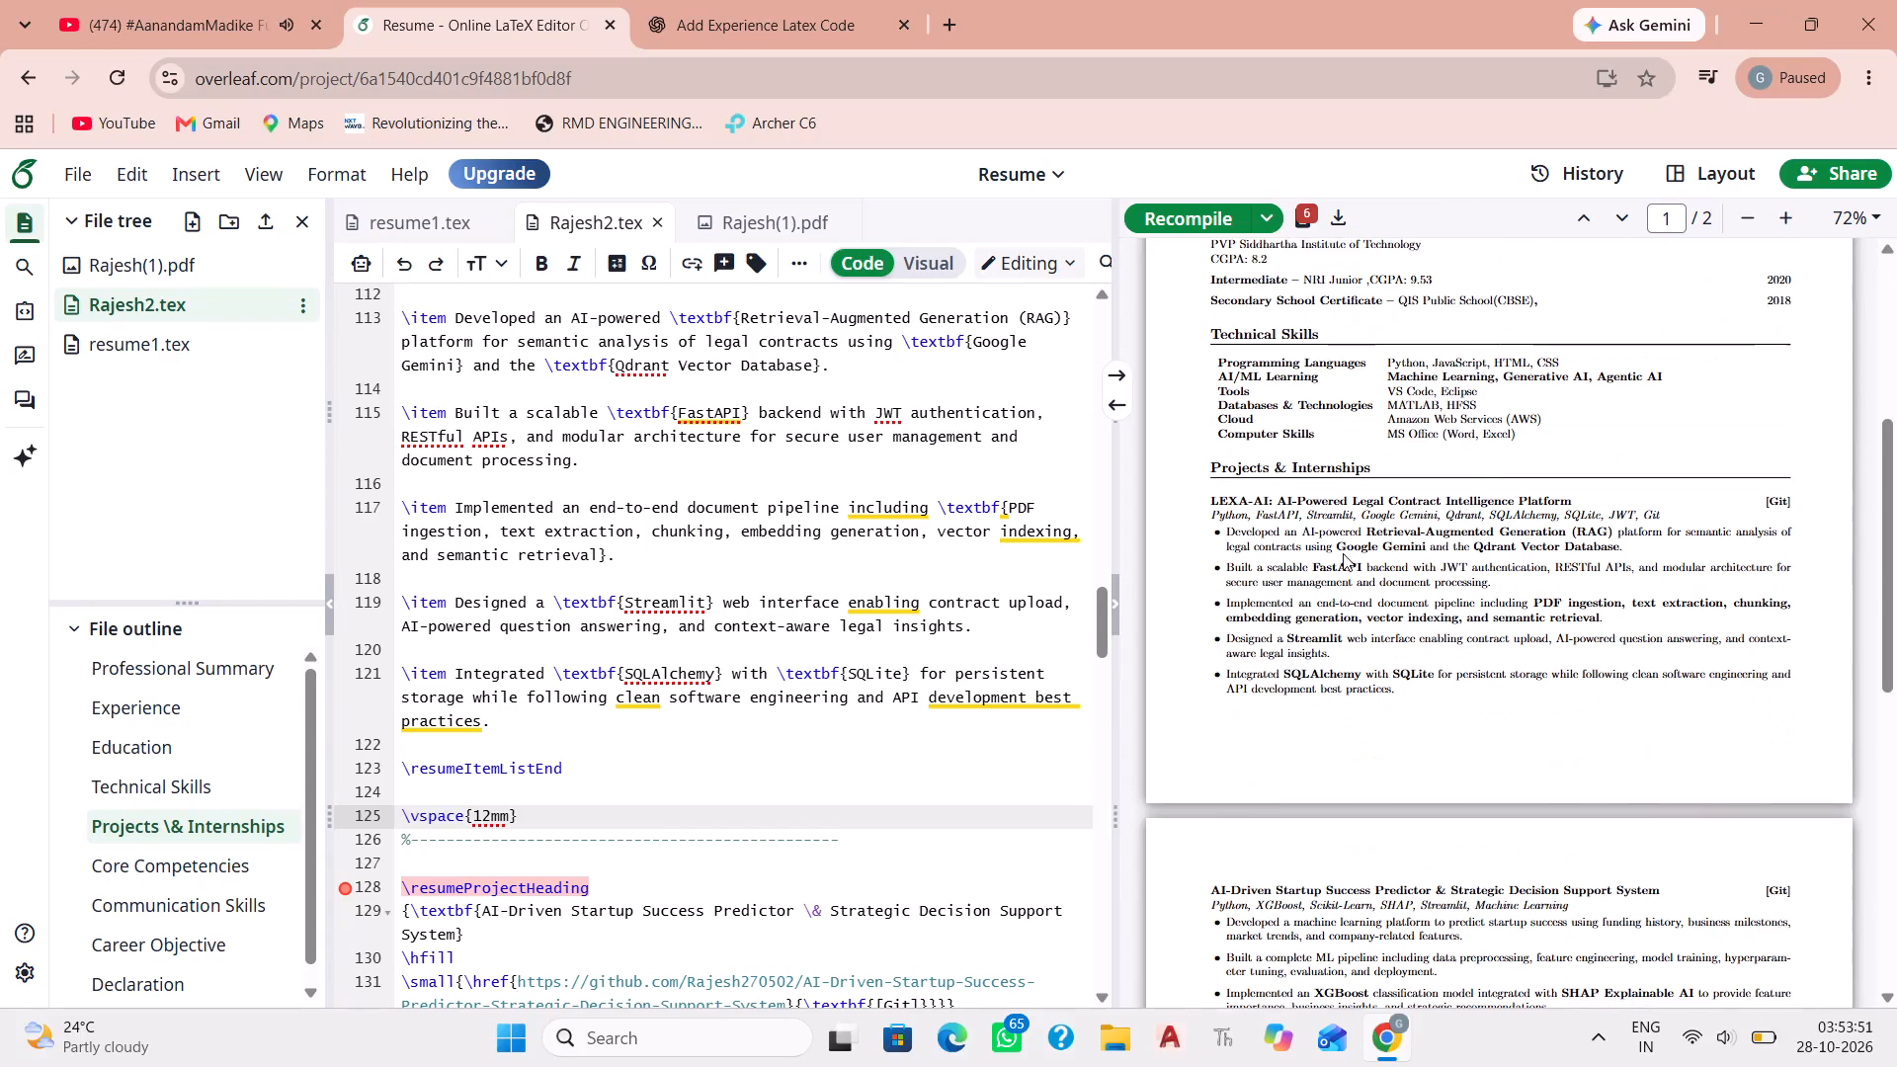
{"action": "scroll", "coordinate": [1343, 553], "scroll_direction": "down", "scroll_amount": 1}
{"action": "scroll", "coordinate": [1343, 553], "scroll_direction": "up", "scroll_amount": 4}
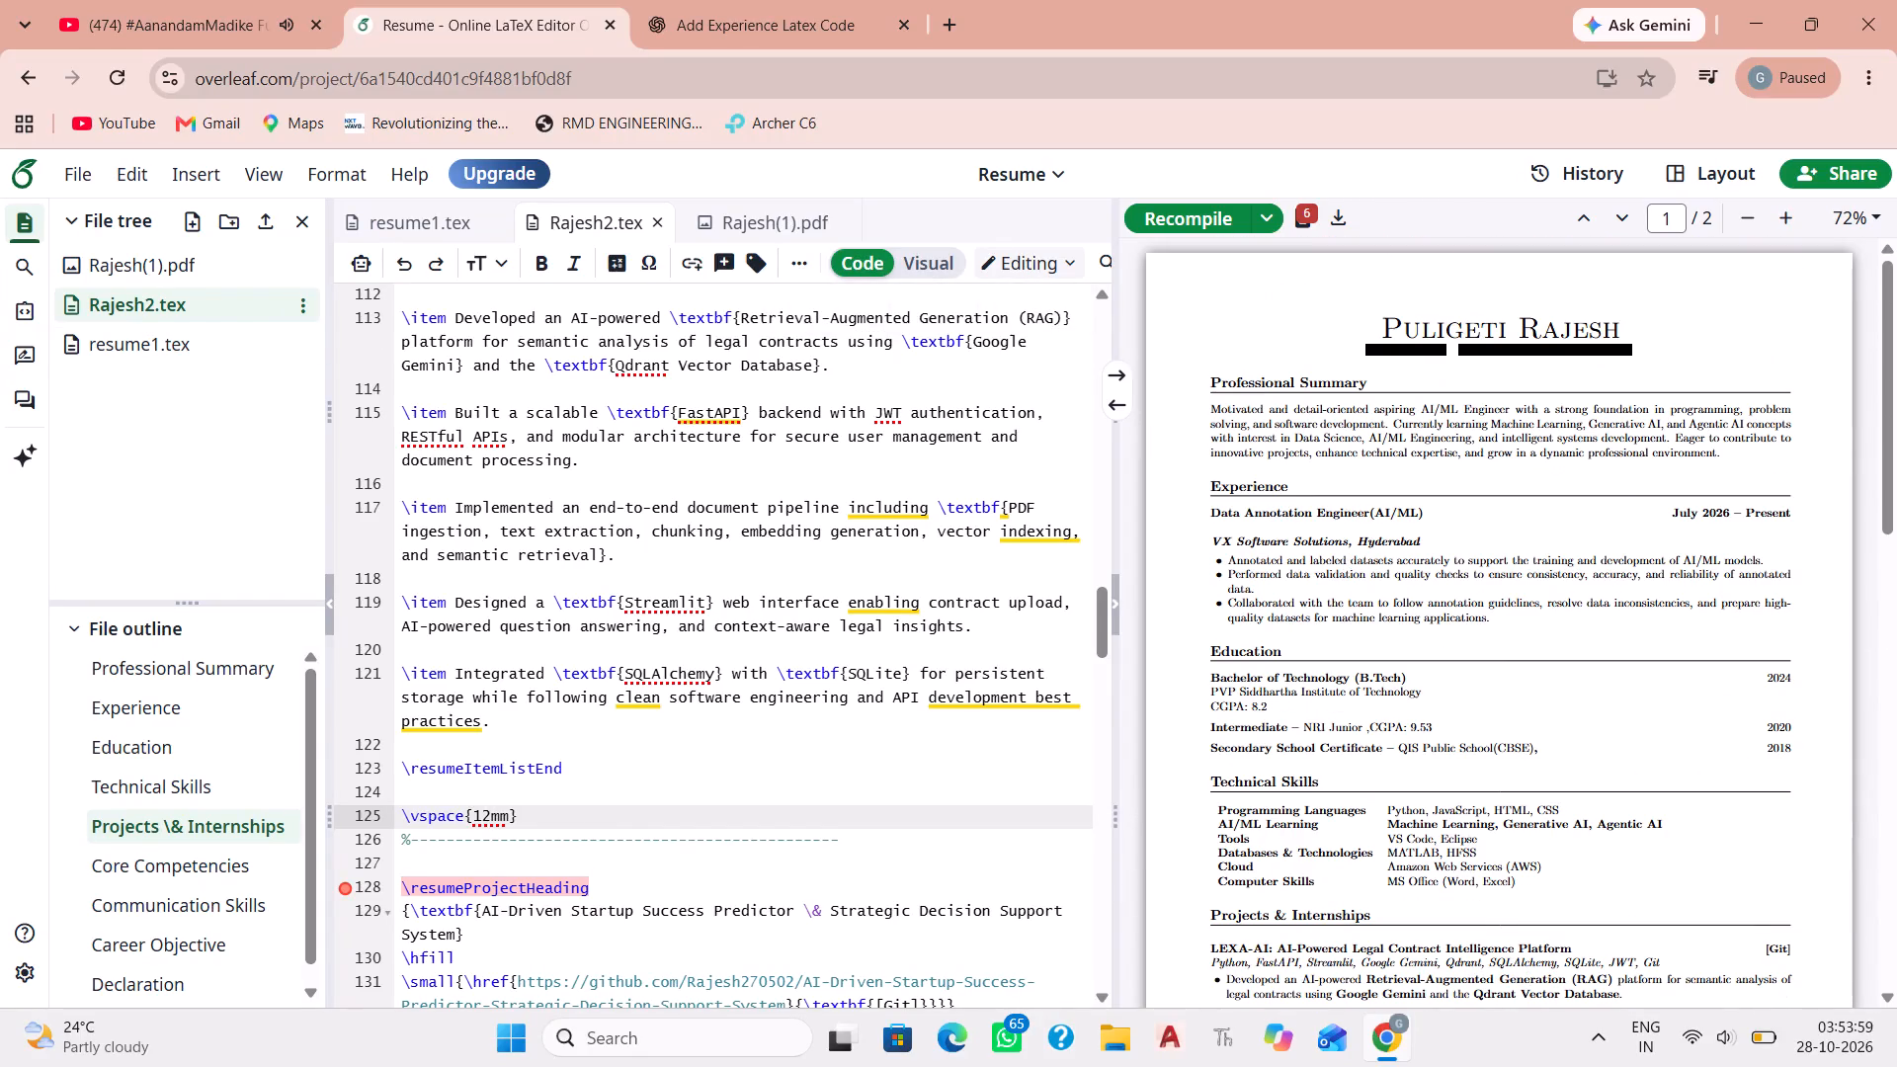
Copy the whole Experience section of Rajesh2.tex, from its EXPERIENCE comment line through the end of the itemize list.
{"action": "scroll", "coordinate": [605, 456], "scroll_direction": "up", "scroll_amount": 9}
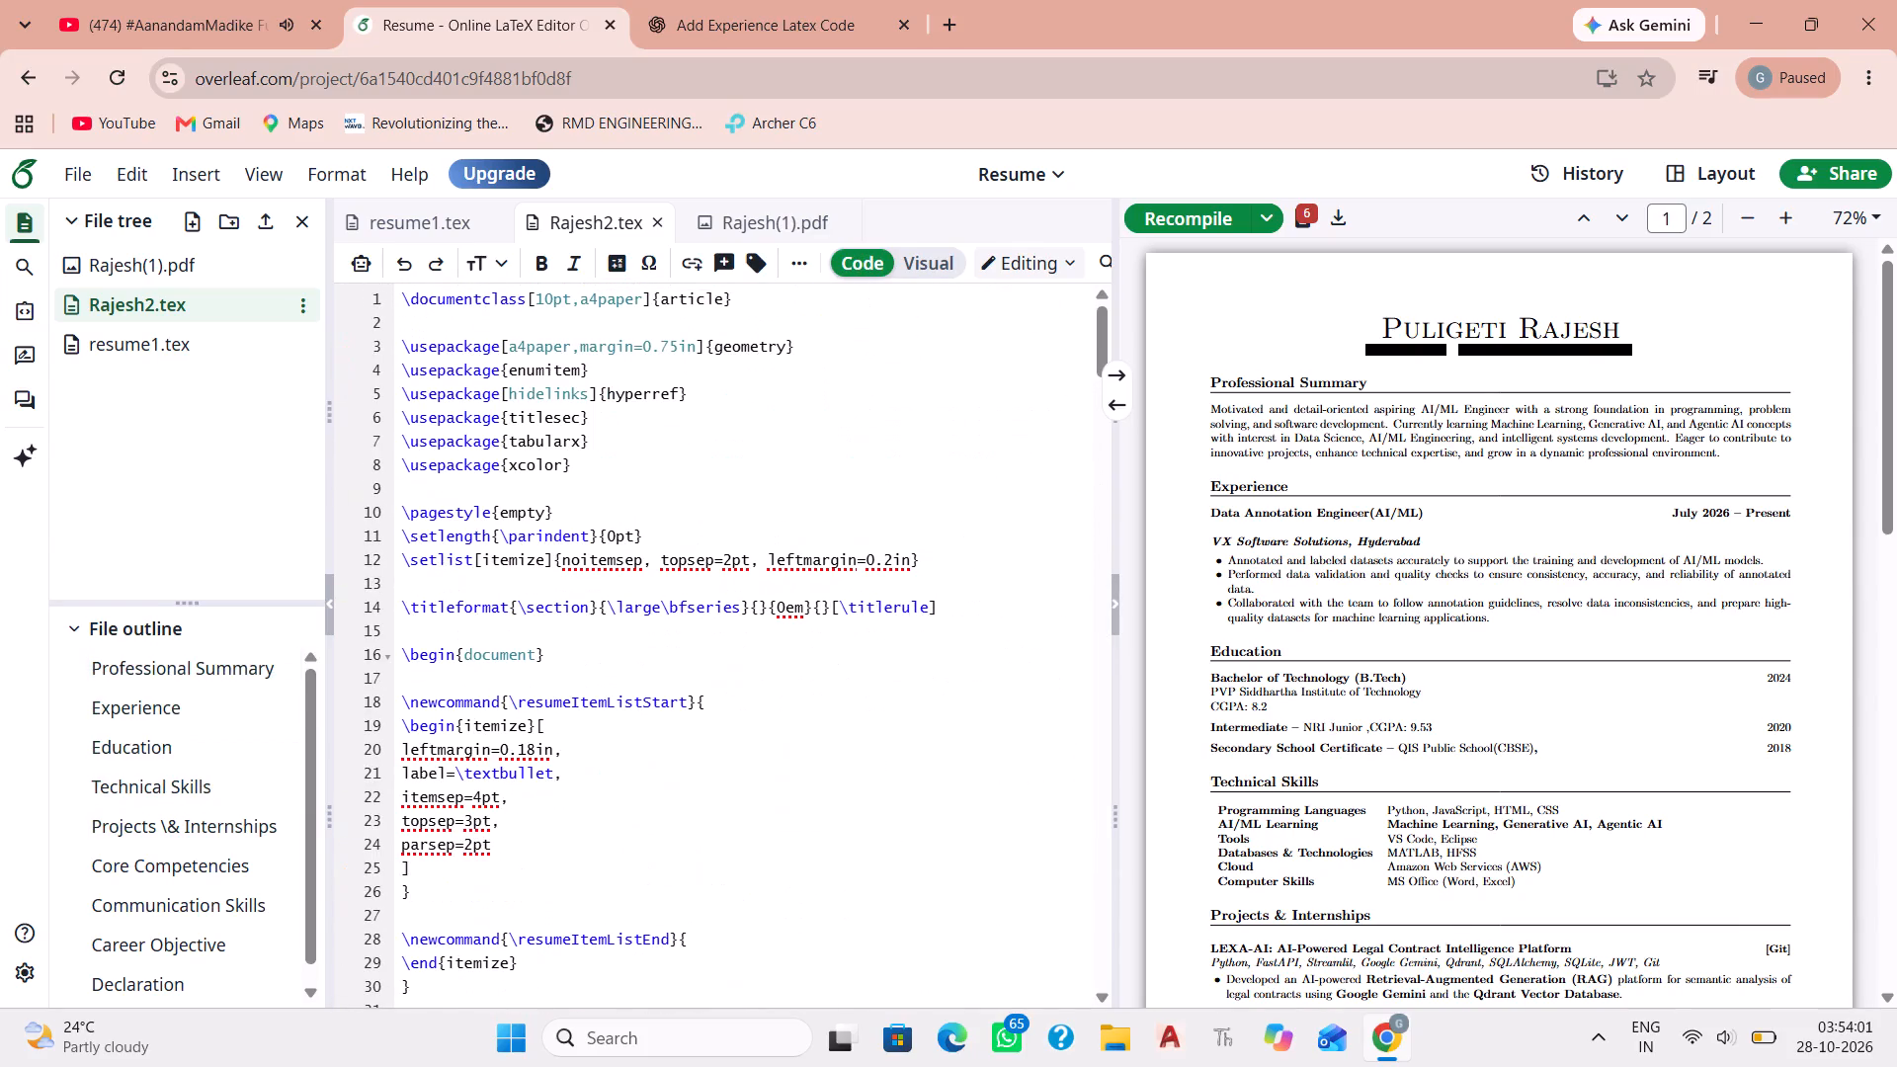
{"action": "scroll", "coordinate": [605, 456], "scroll_direction": "up", "scroll_amount": 2}
{"action": "scroll", "coordinate": [605, 456], "scroll_direction": "down", "scroll_amount": 5}
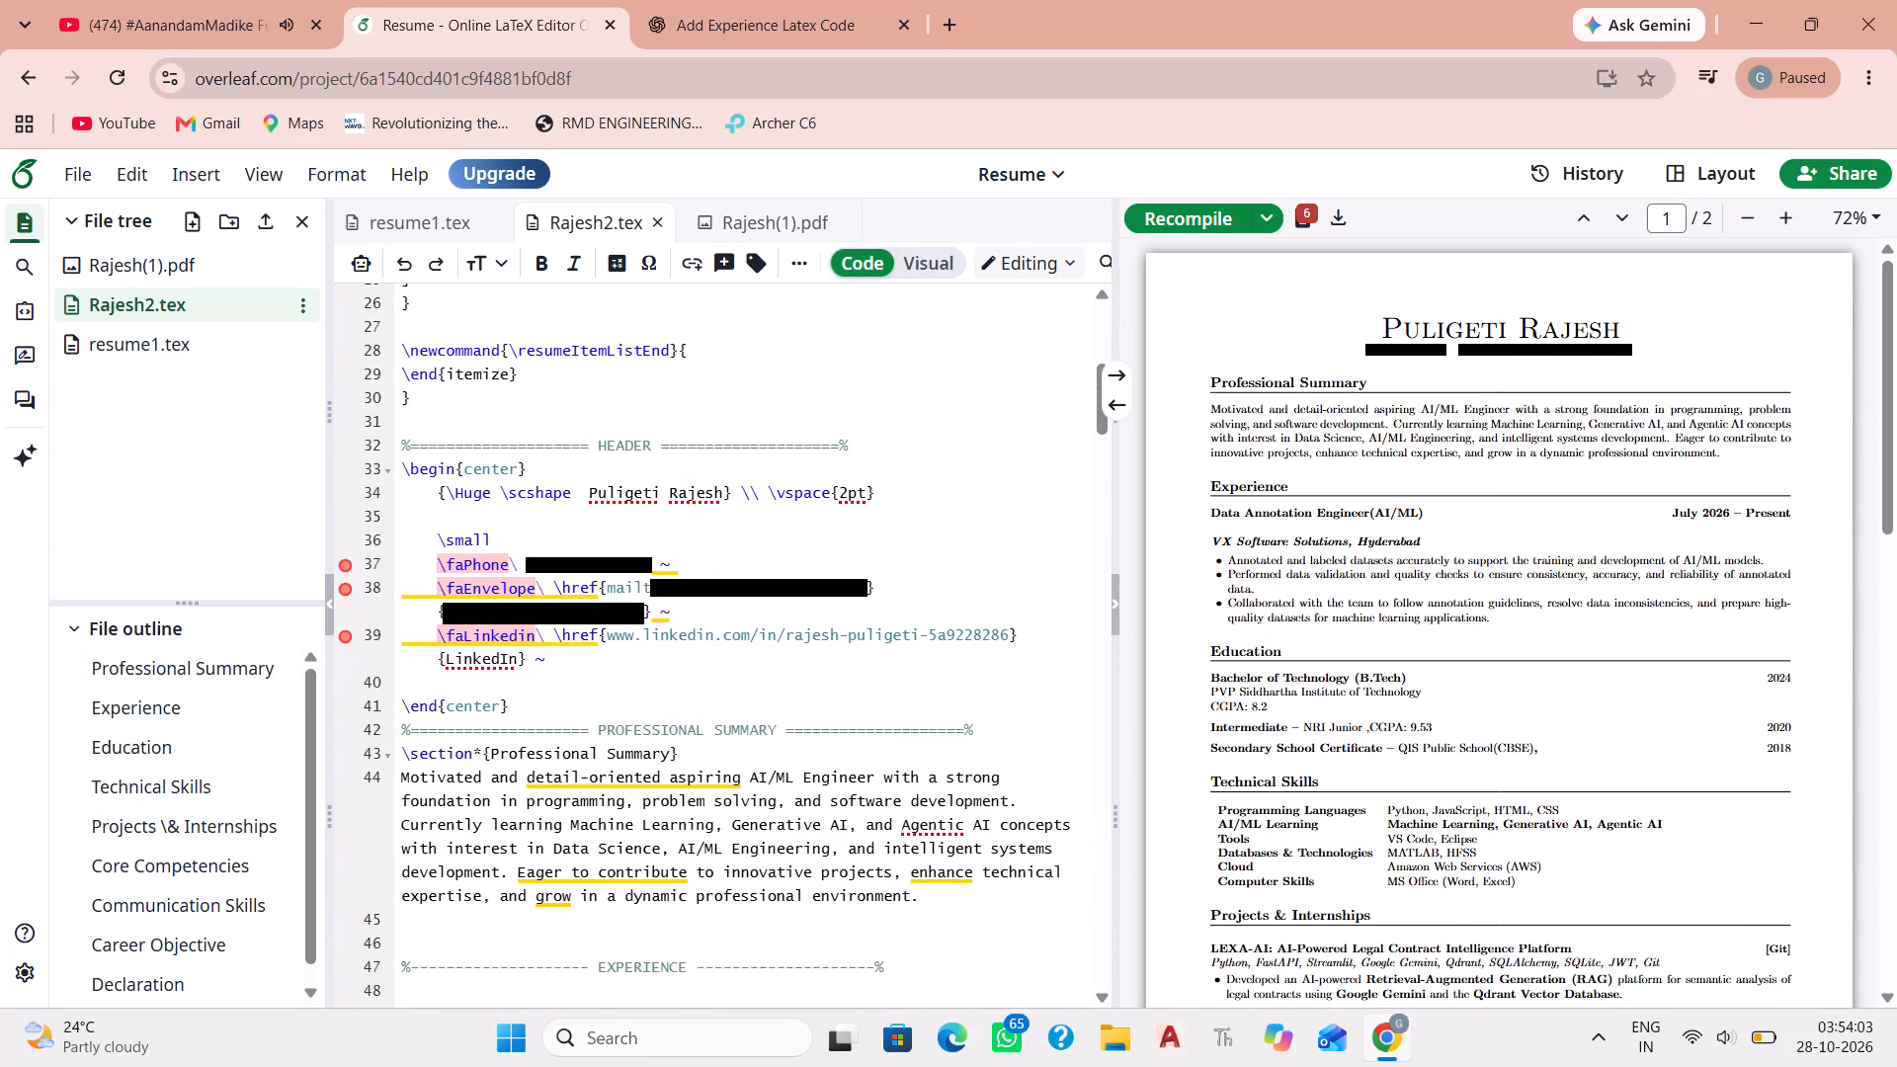
{"action": "scroll", "coordinate": [605, 456], "scroll_direction": "down", "scroll_amount": 5}
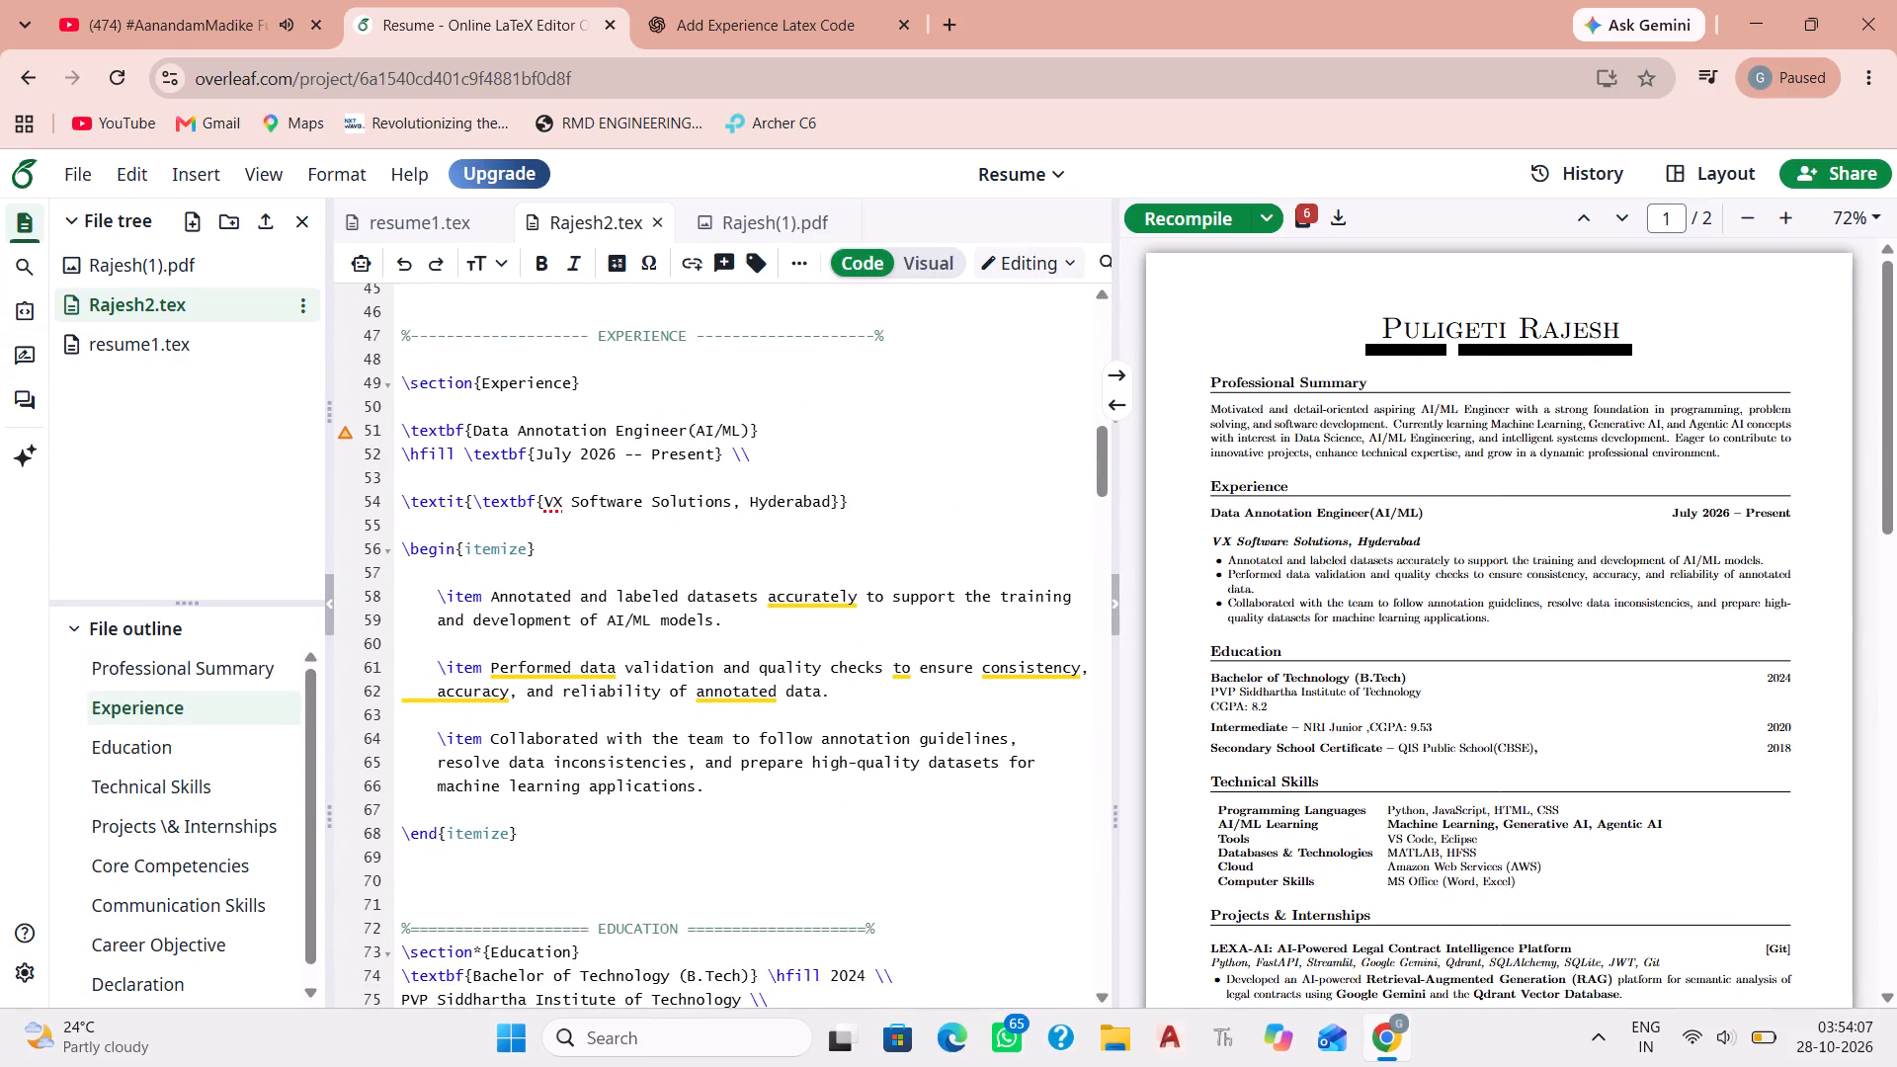
{"action": "left_click_drag", "start_coordinate": [441, 871], "coordinate": [399, 745]}
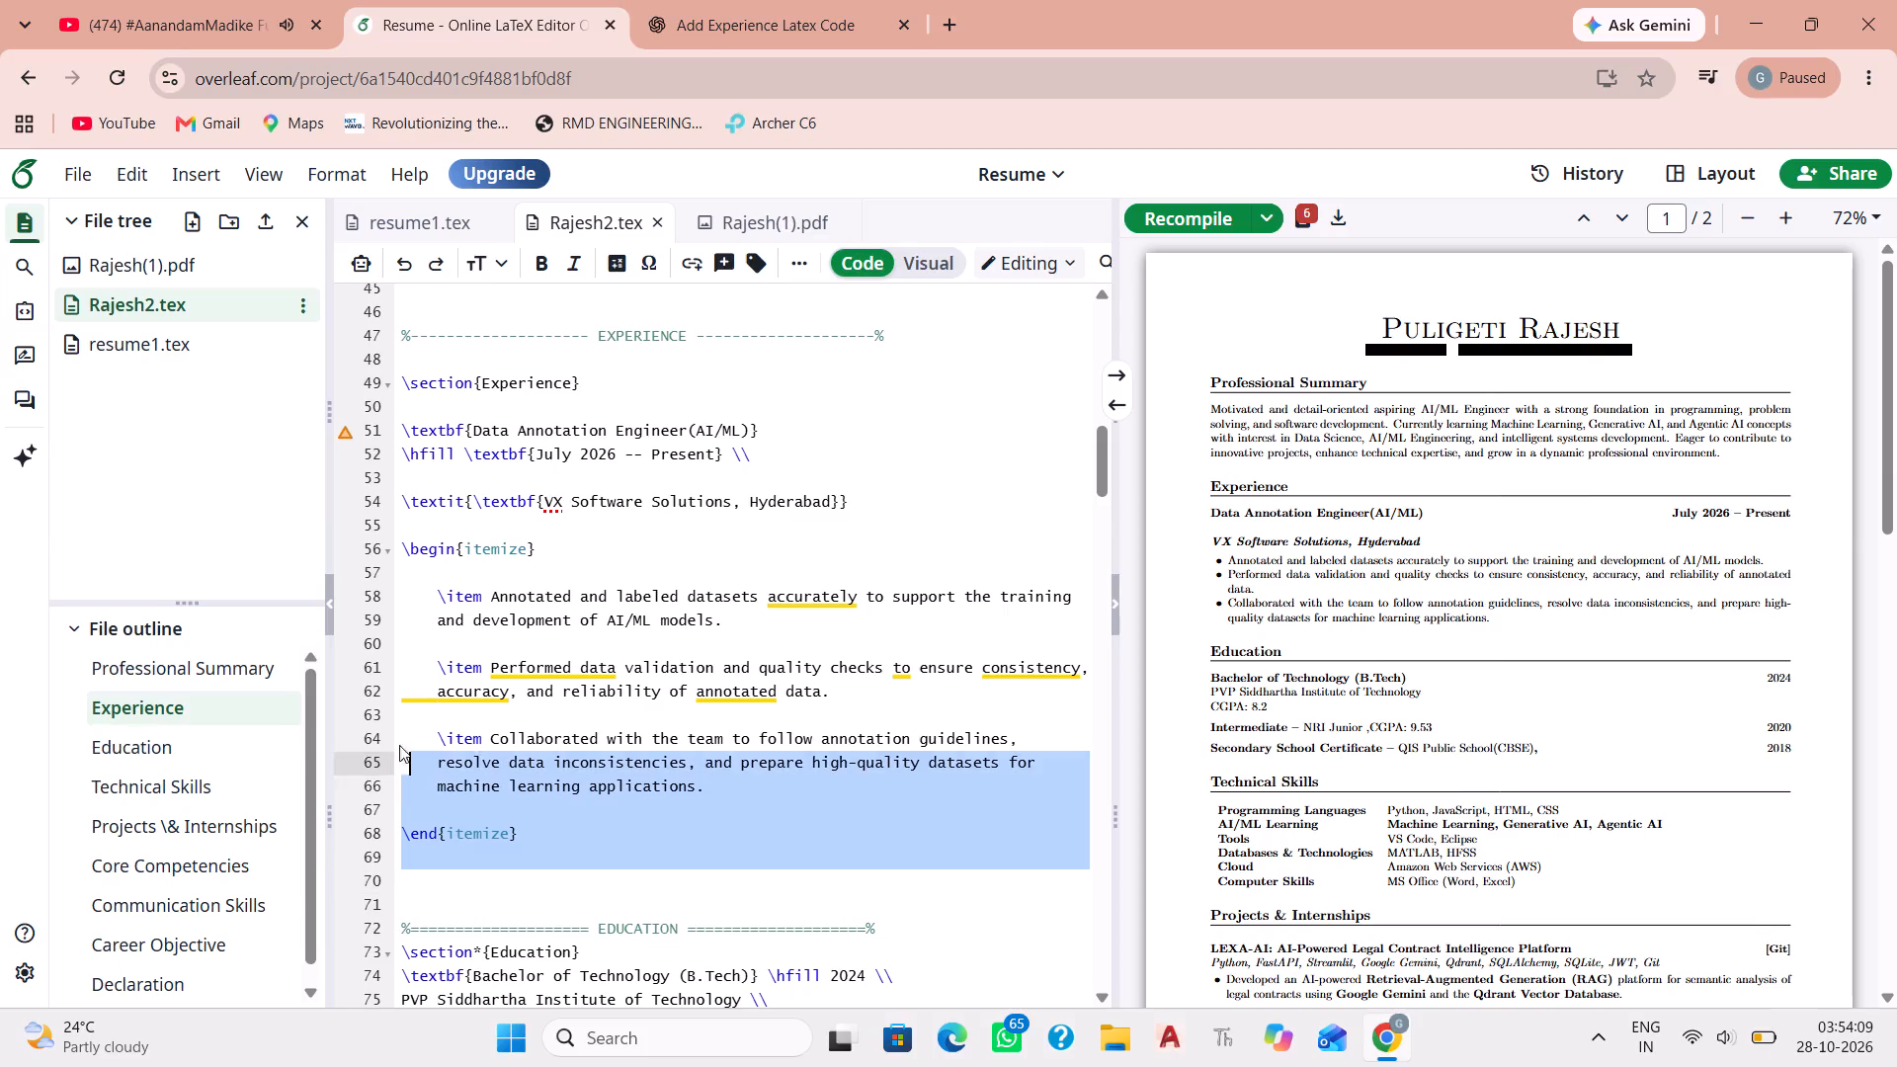
{"action": "left_click_drag", "start_coordinate": [399, 745], "coordinate": [313, 332]}
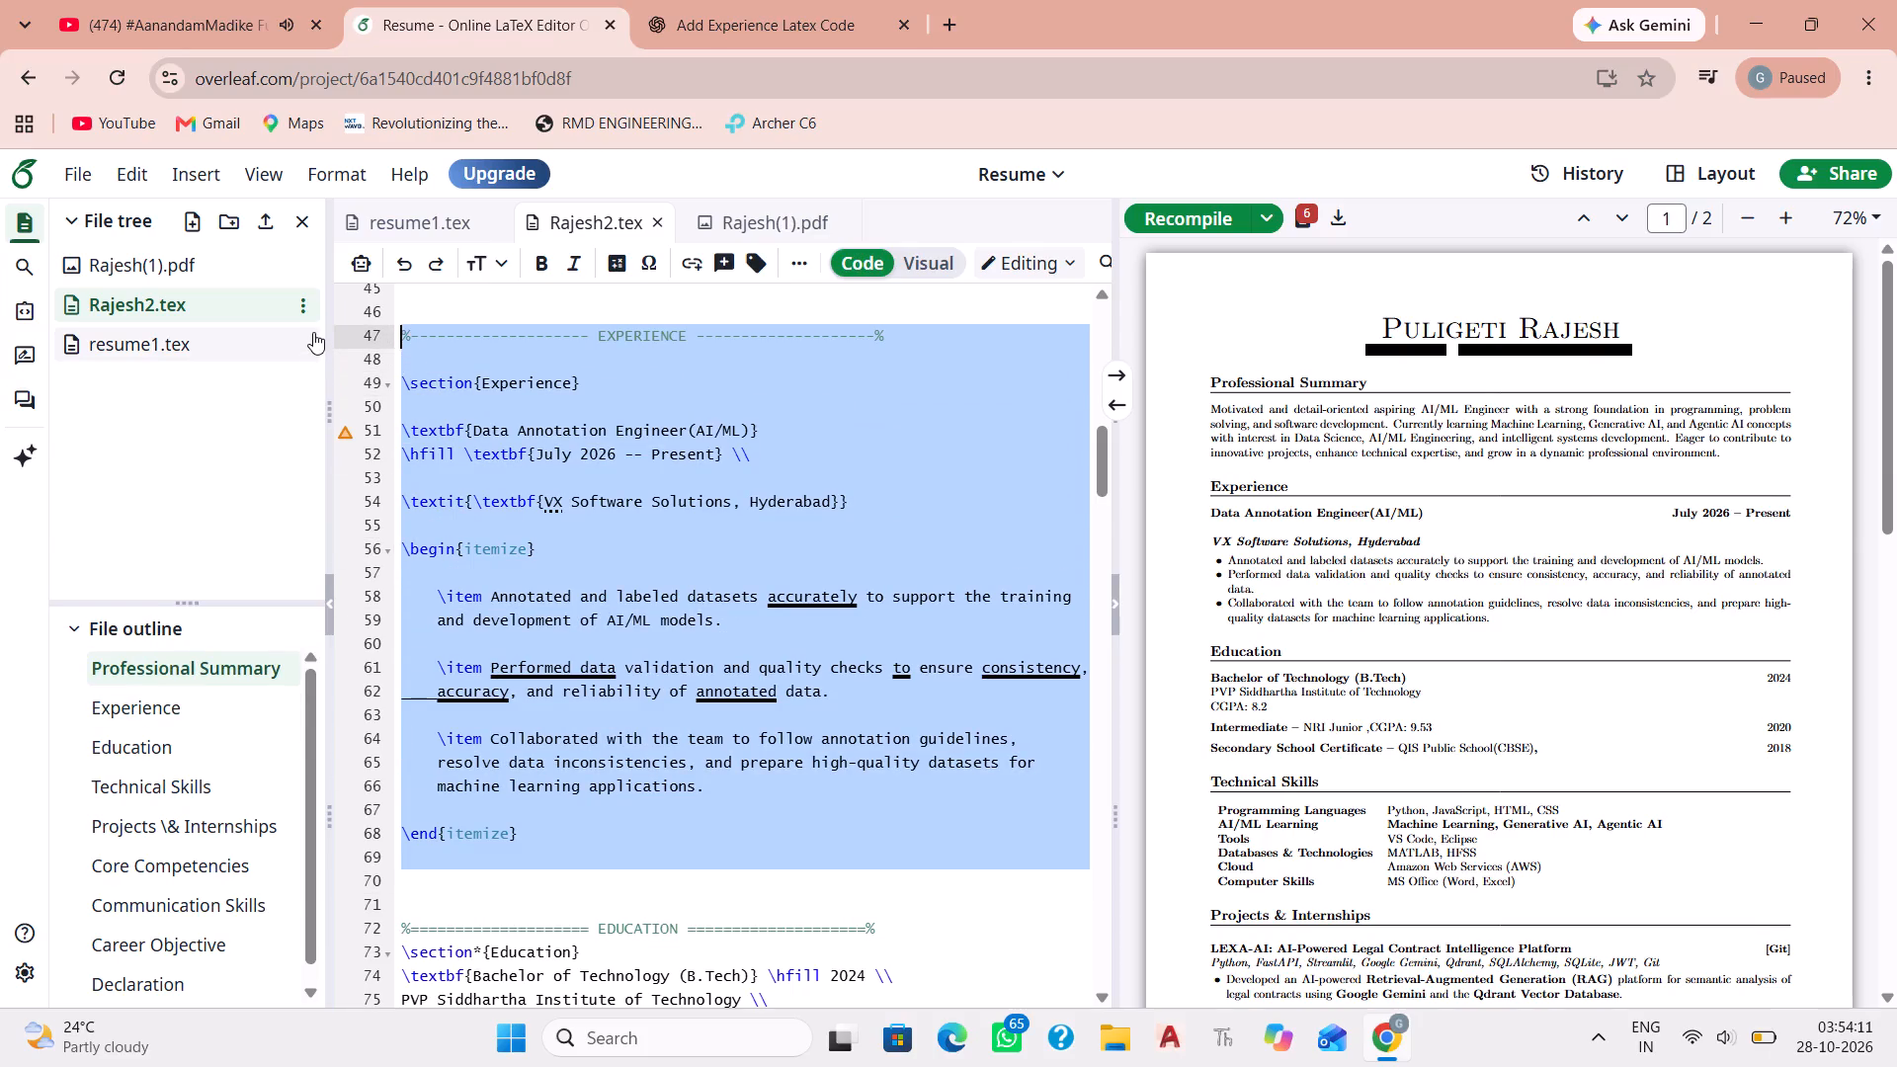
{"action": "left_click_drag", "start_coordinate": [313, 332], "coordinate": [313, 331]}
{"action": "key", "text": "ctrl+c"}
{"action": "left_click", "coordinate": [572, 392]}
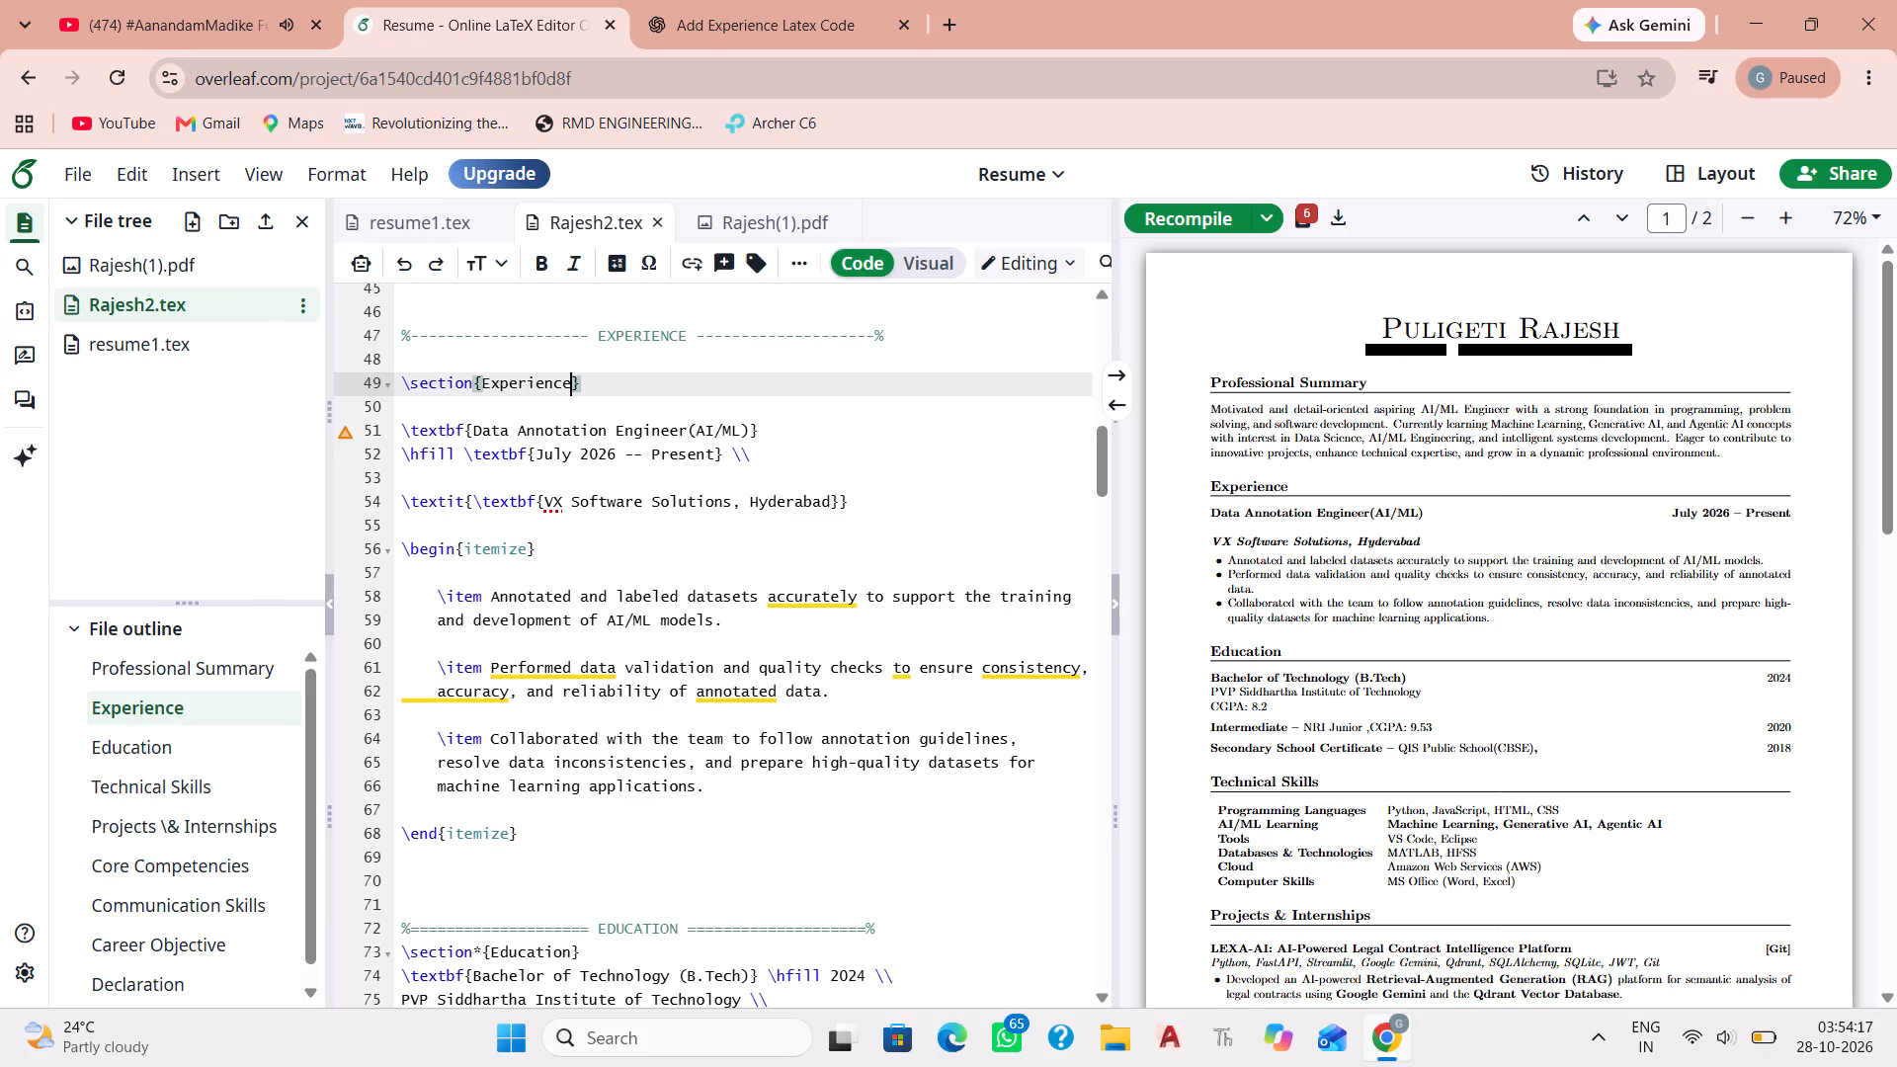
Recompile the resume and look over the compiled output.
{"action": "scroll", "coordinate": [930, 481], "scroll_direction": "up", "scroll_amount": 9}
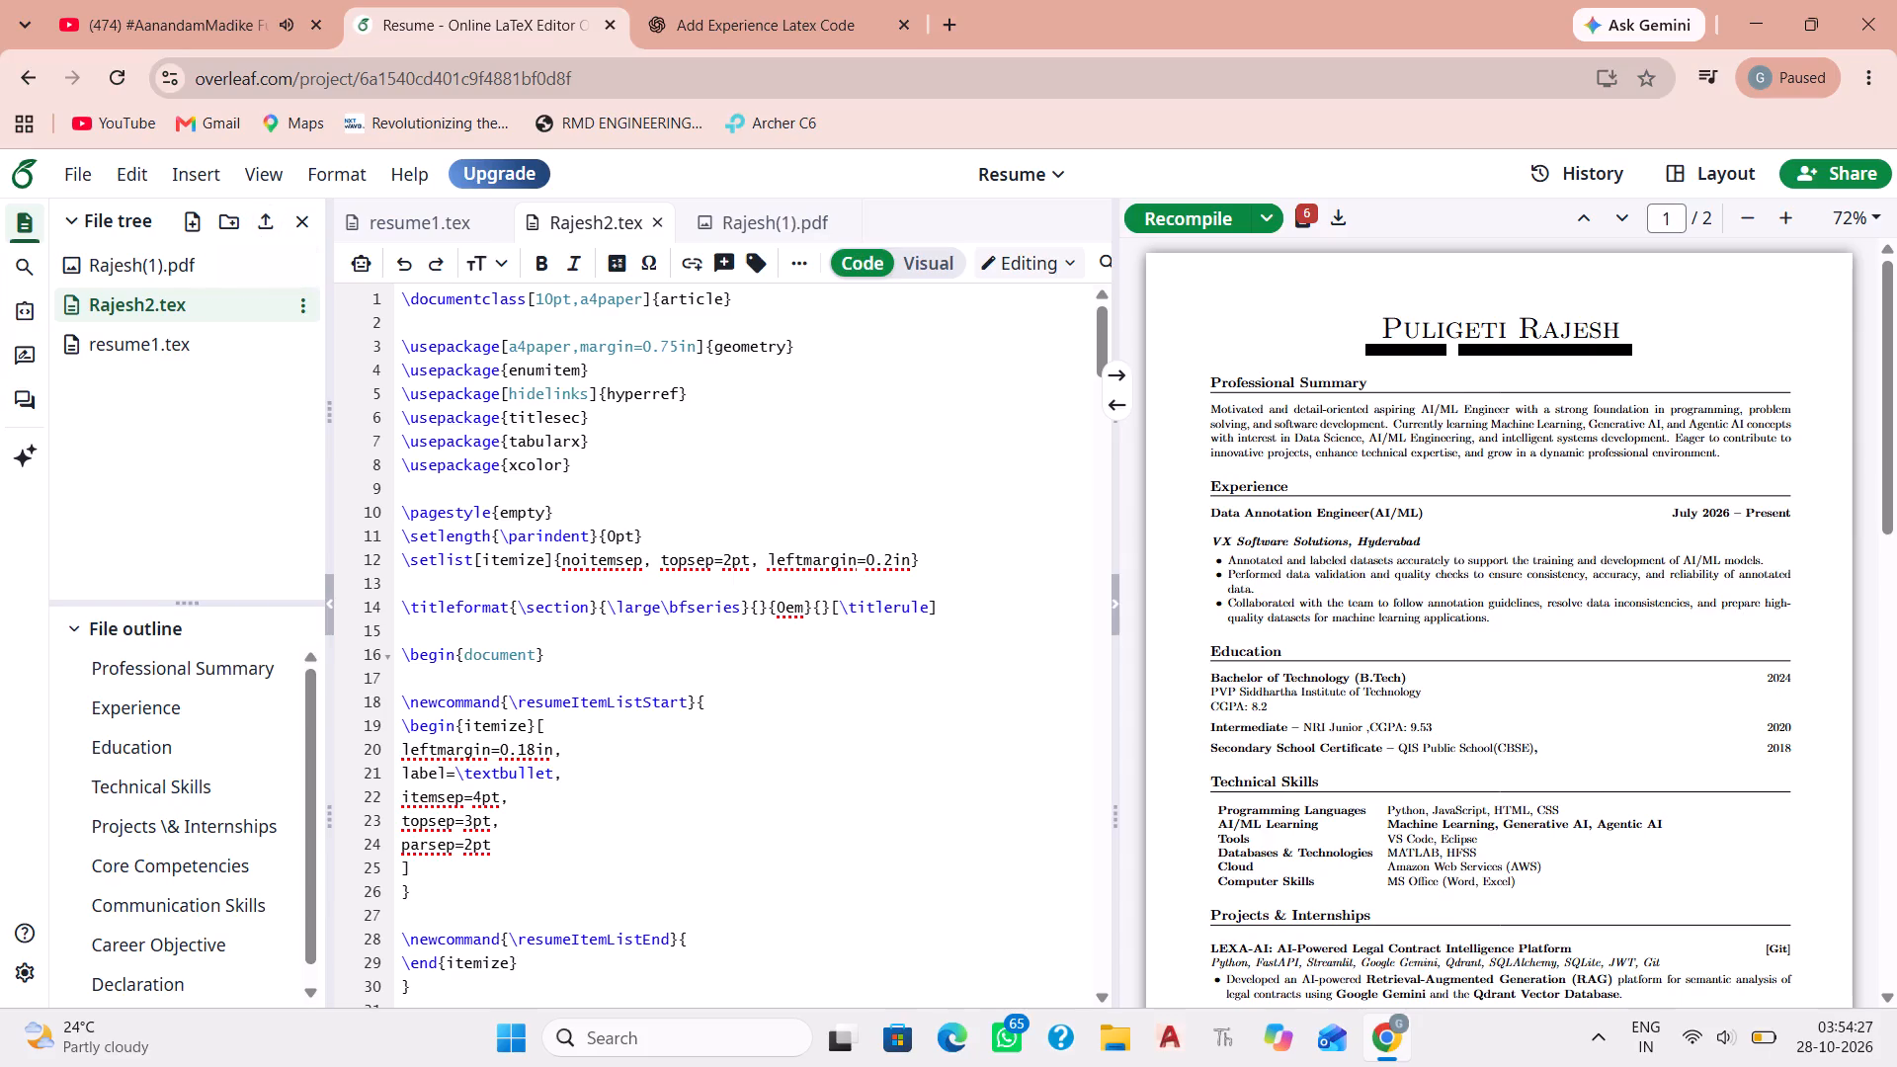
{"action": "left_click", "coordinate": [1210, 213]}
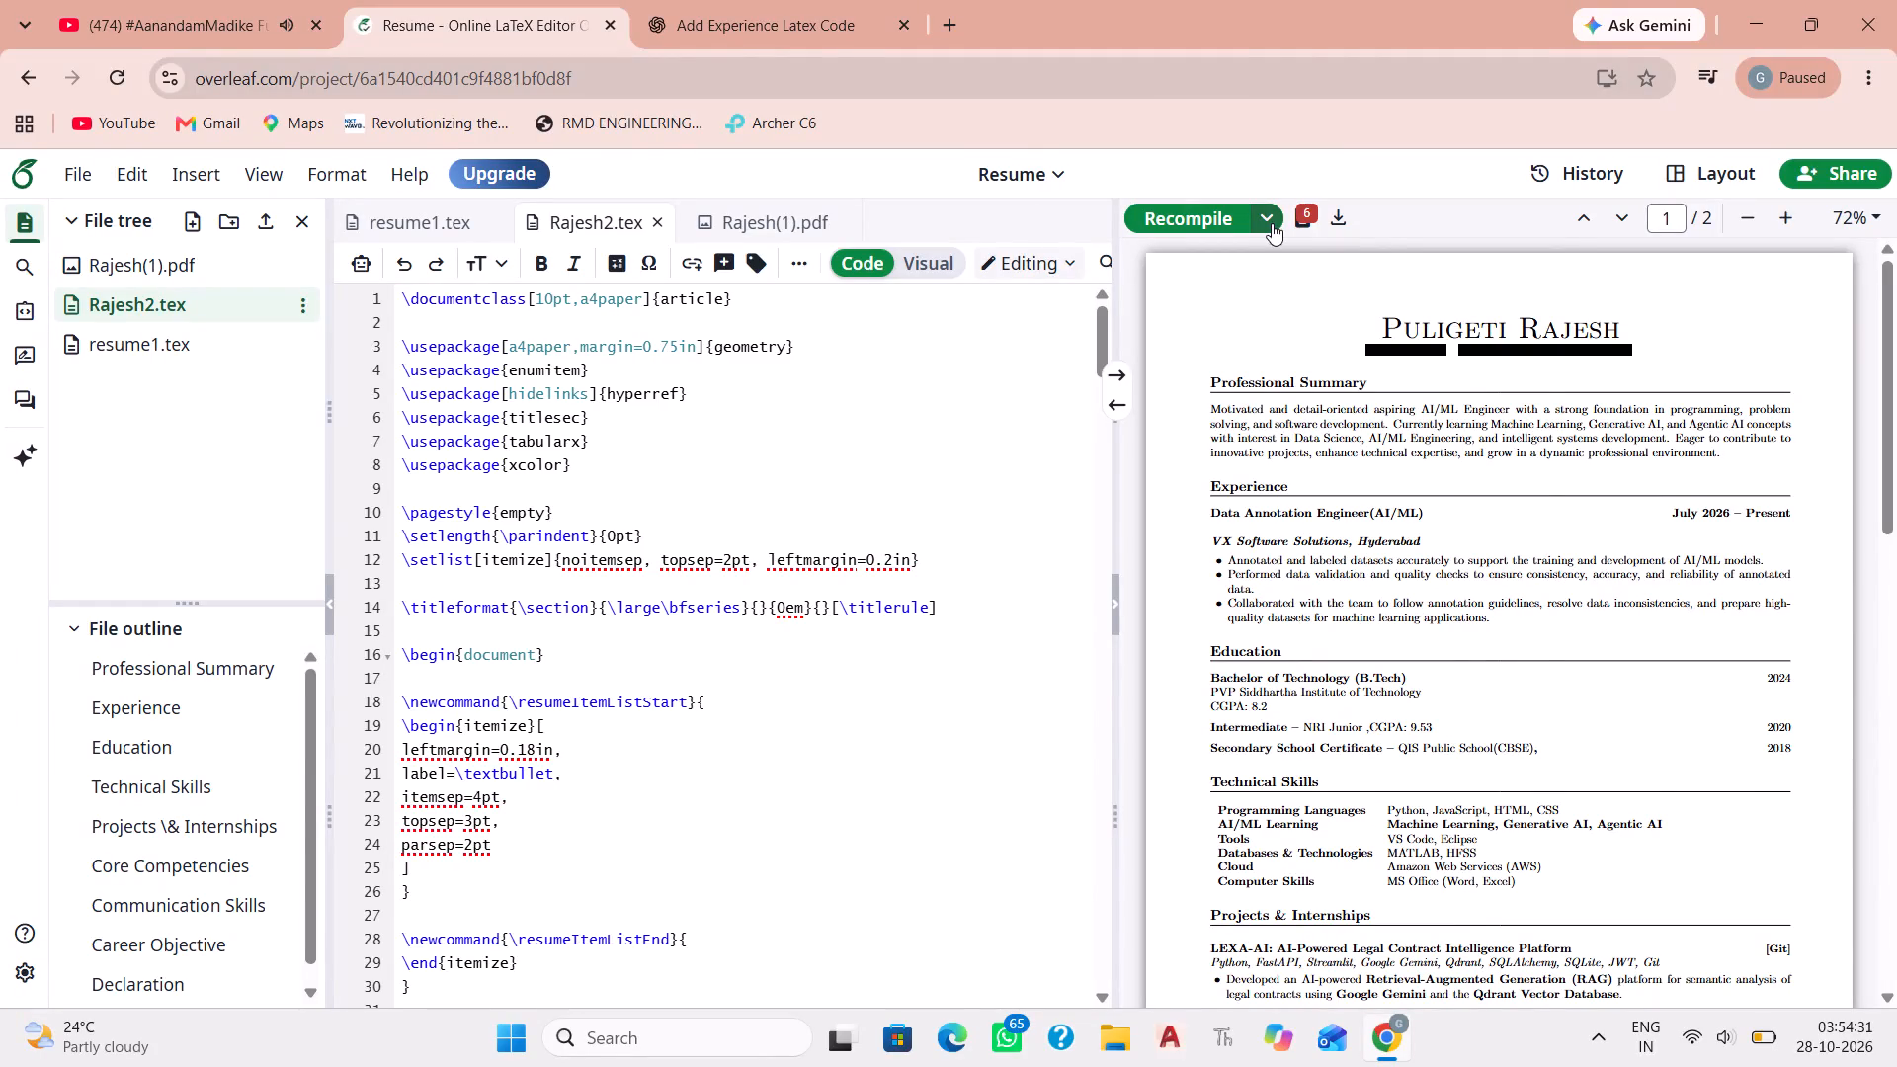
{"action": "left_click", "coordinate": [1272, 223]}
{"action": "left_click", "coordinate": [1272, 223]}
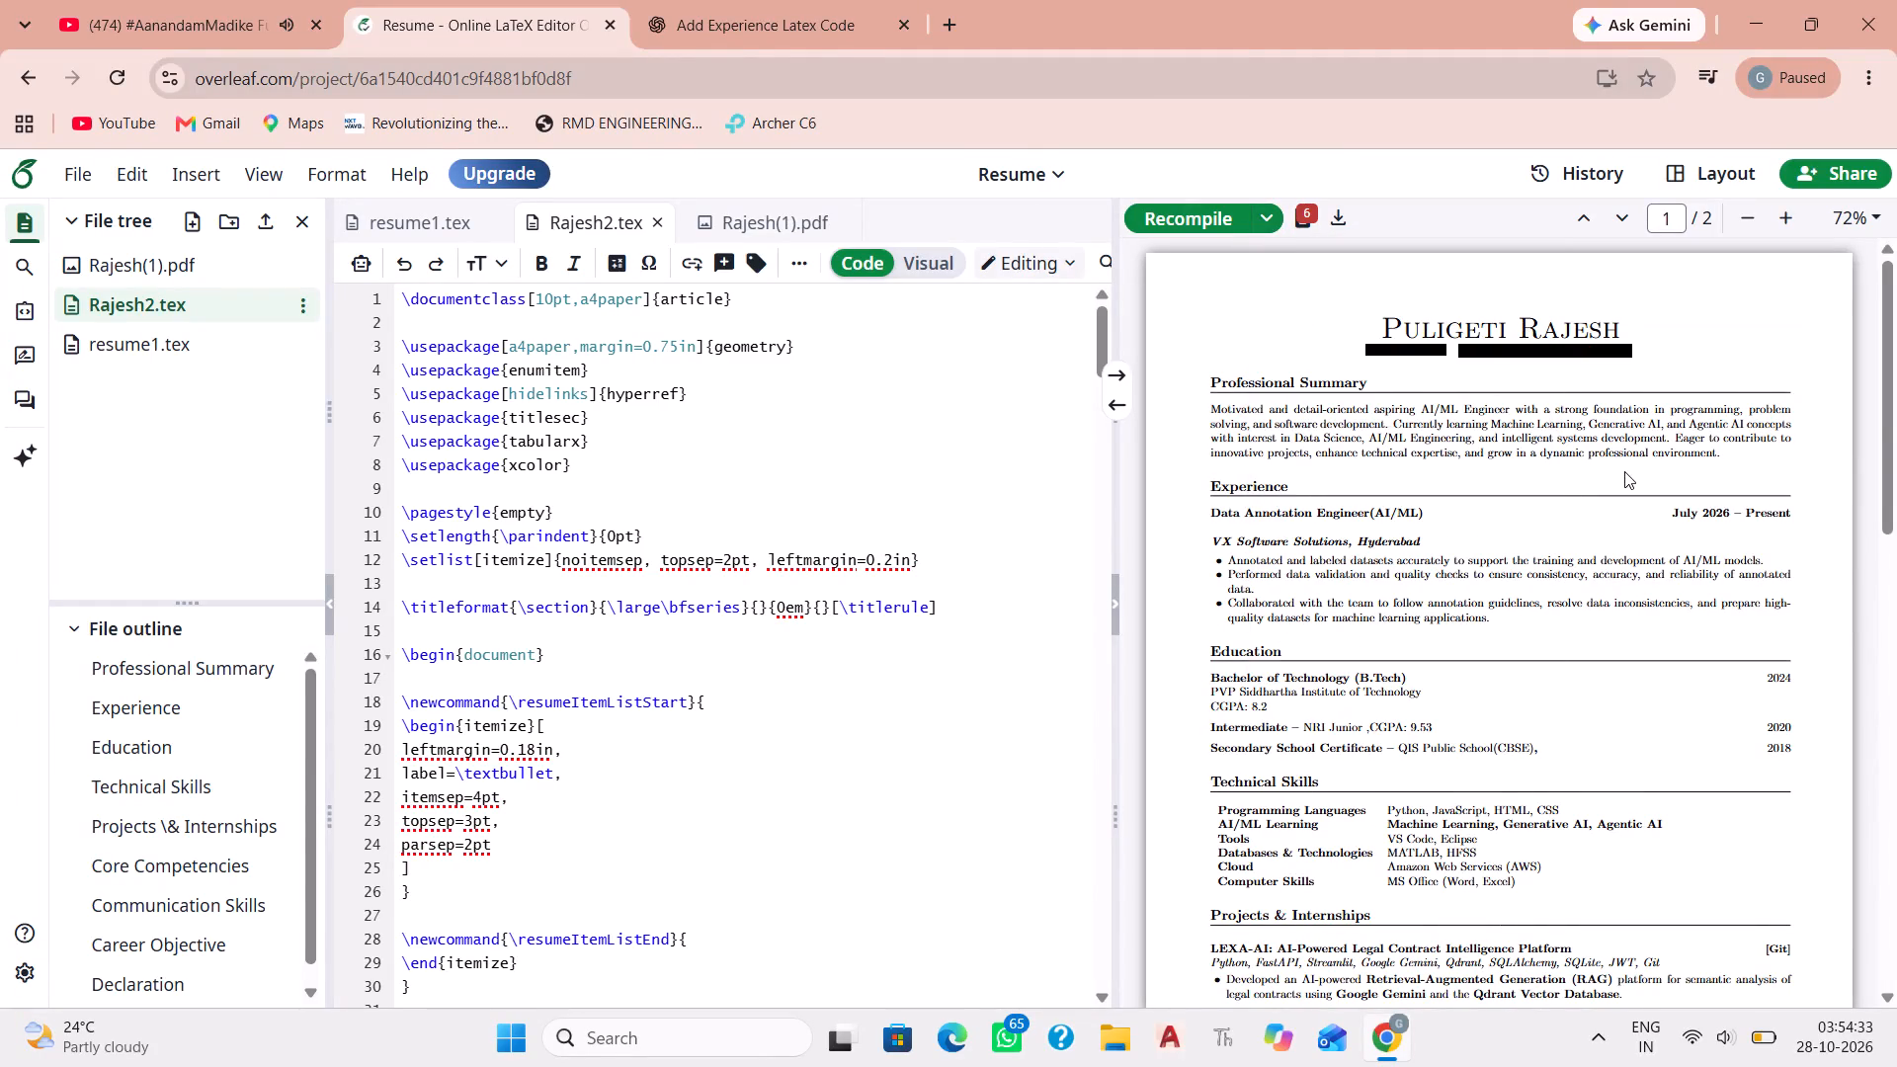
{"action": "scroll", "coordinate": [1624, 471], "scroll_direction": "down", "scroll_amount": 8}
{"action": "scroll", "coordinate": [1624, 471], "scroll_direction": "up", "scroll_amount": 5}
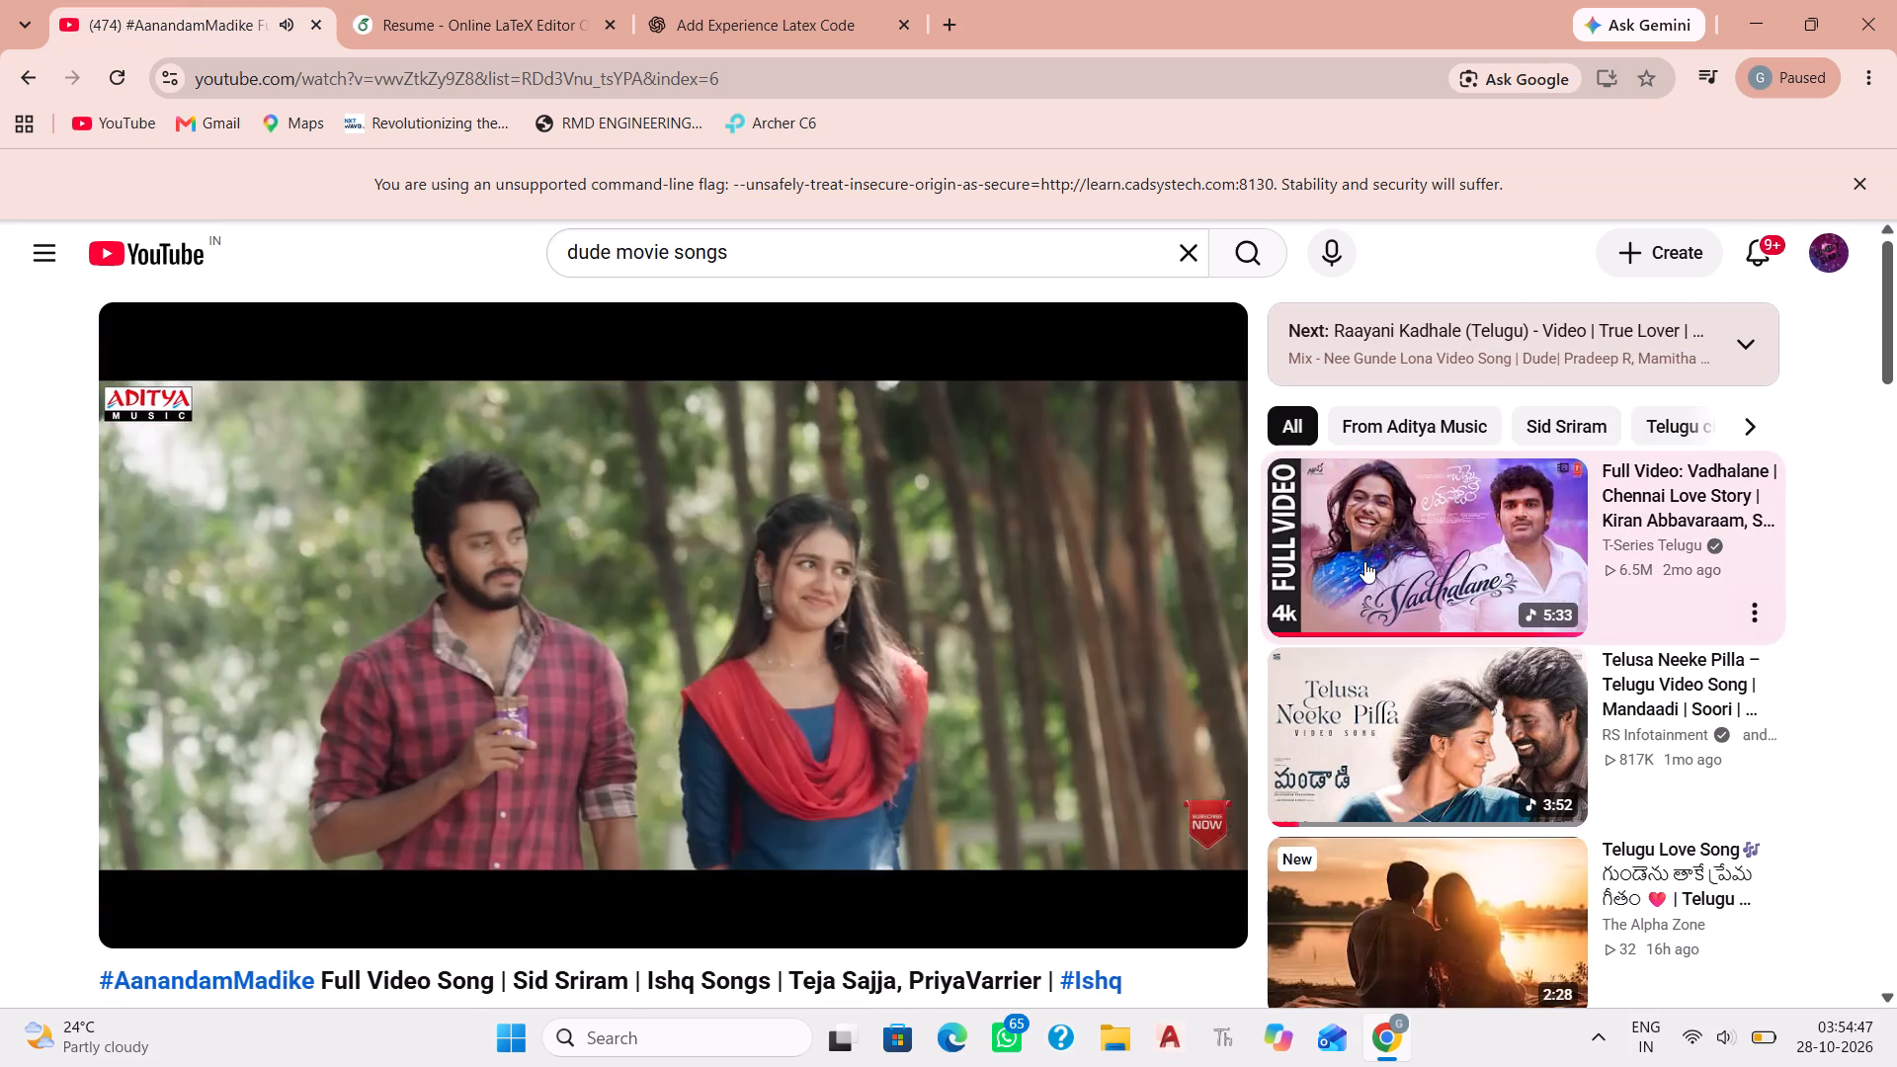
{"action": "scroll", "coordinate": [1378, 568], "scroll_direction": "down", "scroll_amount": 1}
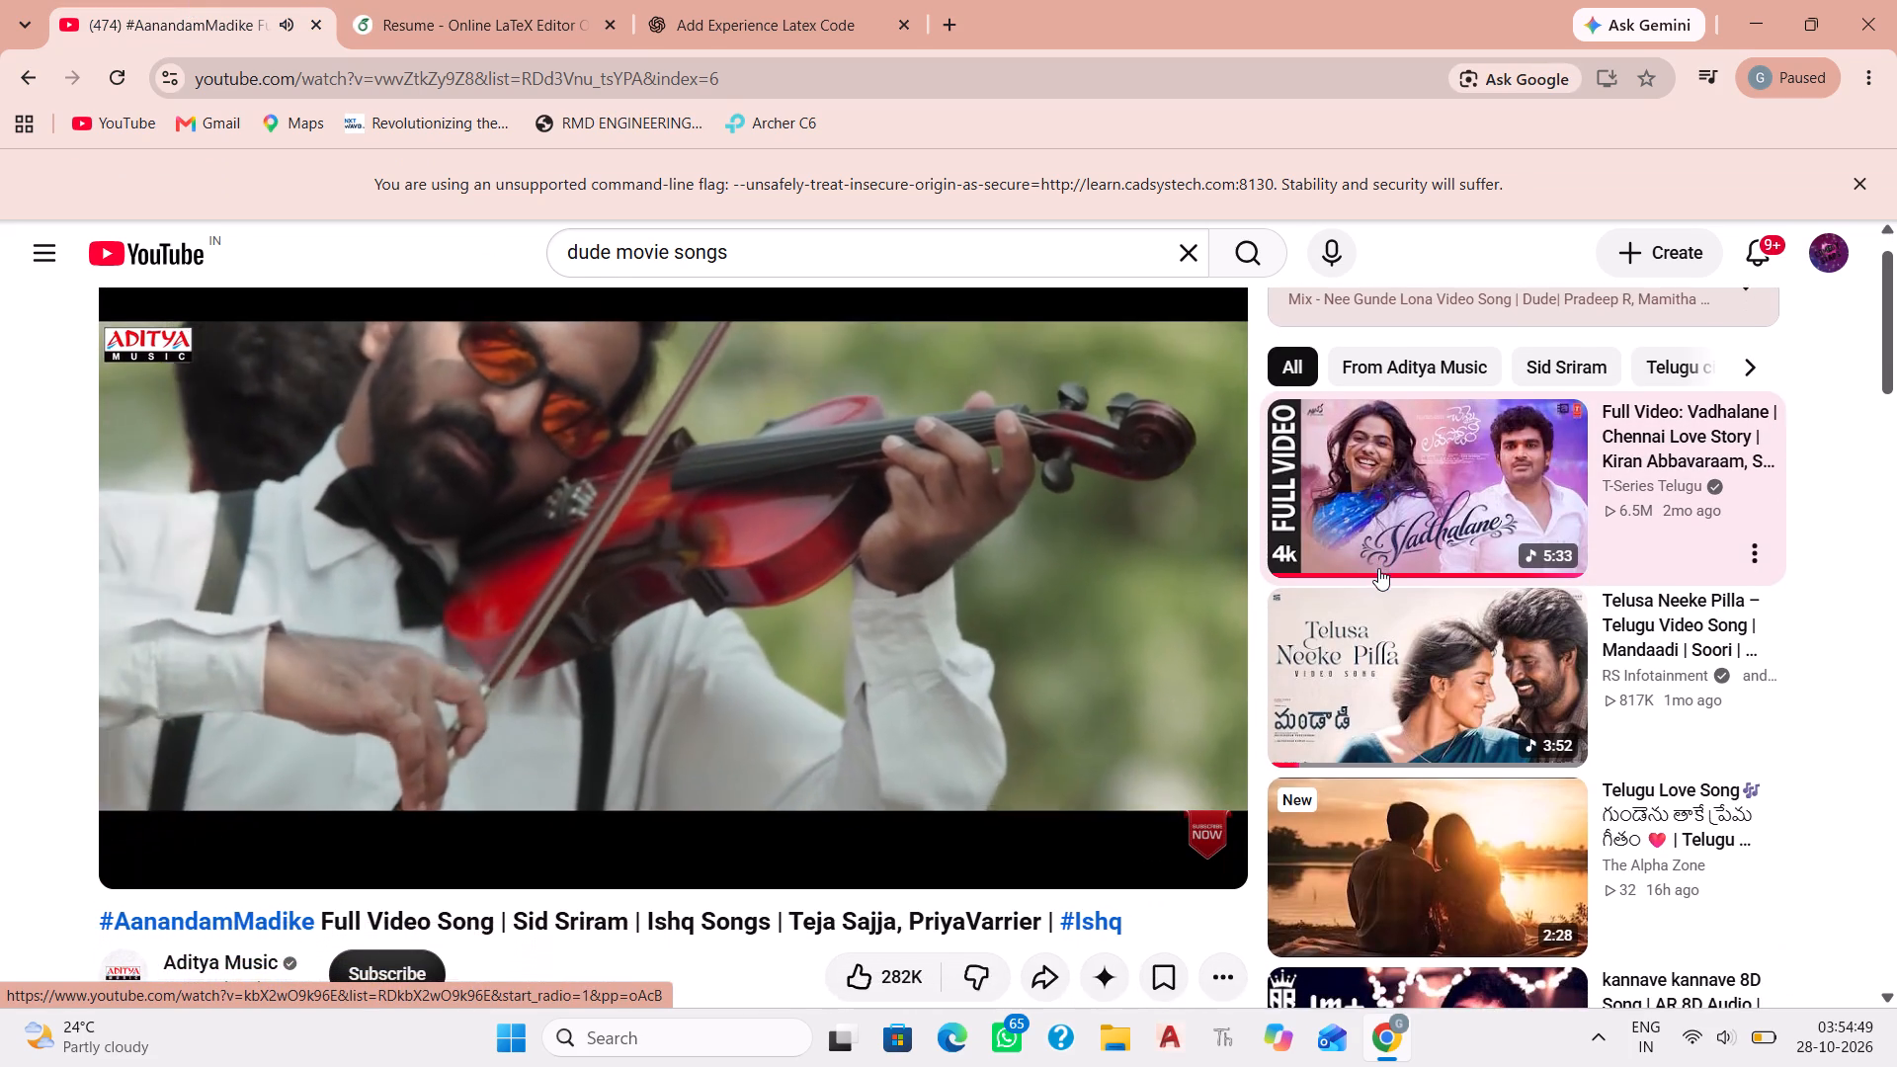
{"action": "scroll", "coordinate": [1378, 568], "scroll_direction": "down", "scroll_amount": 1}
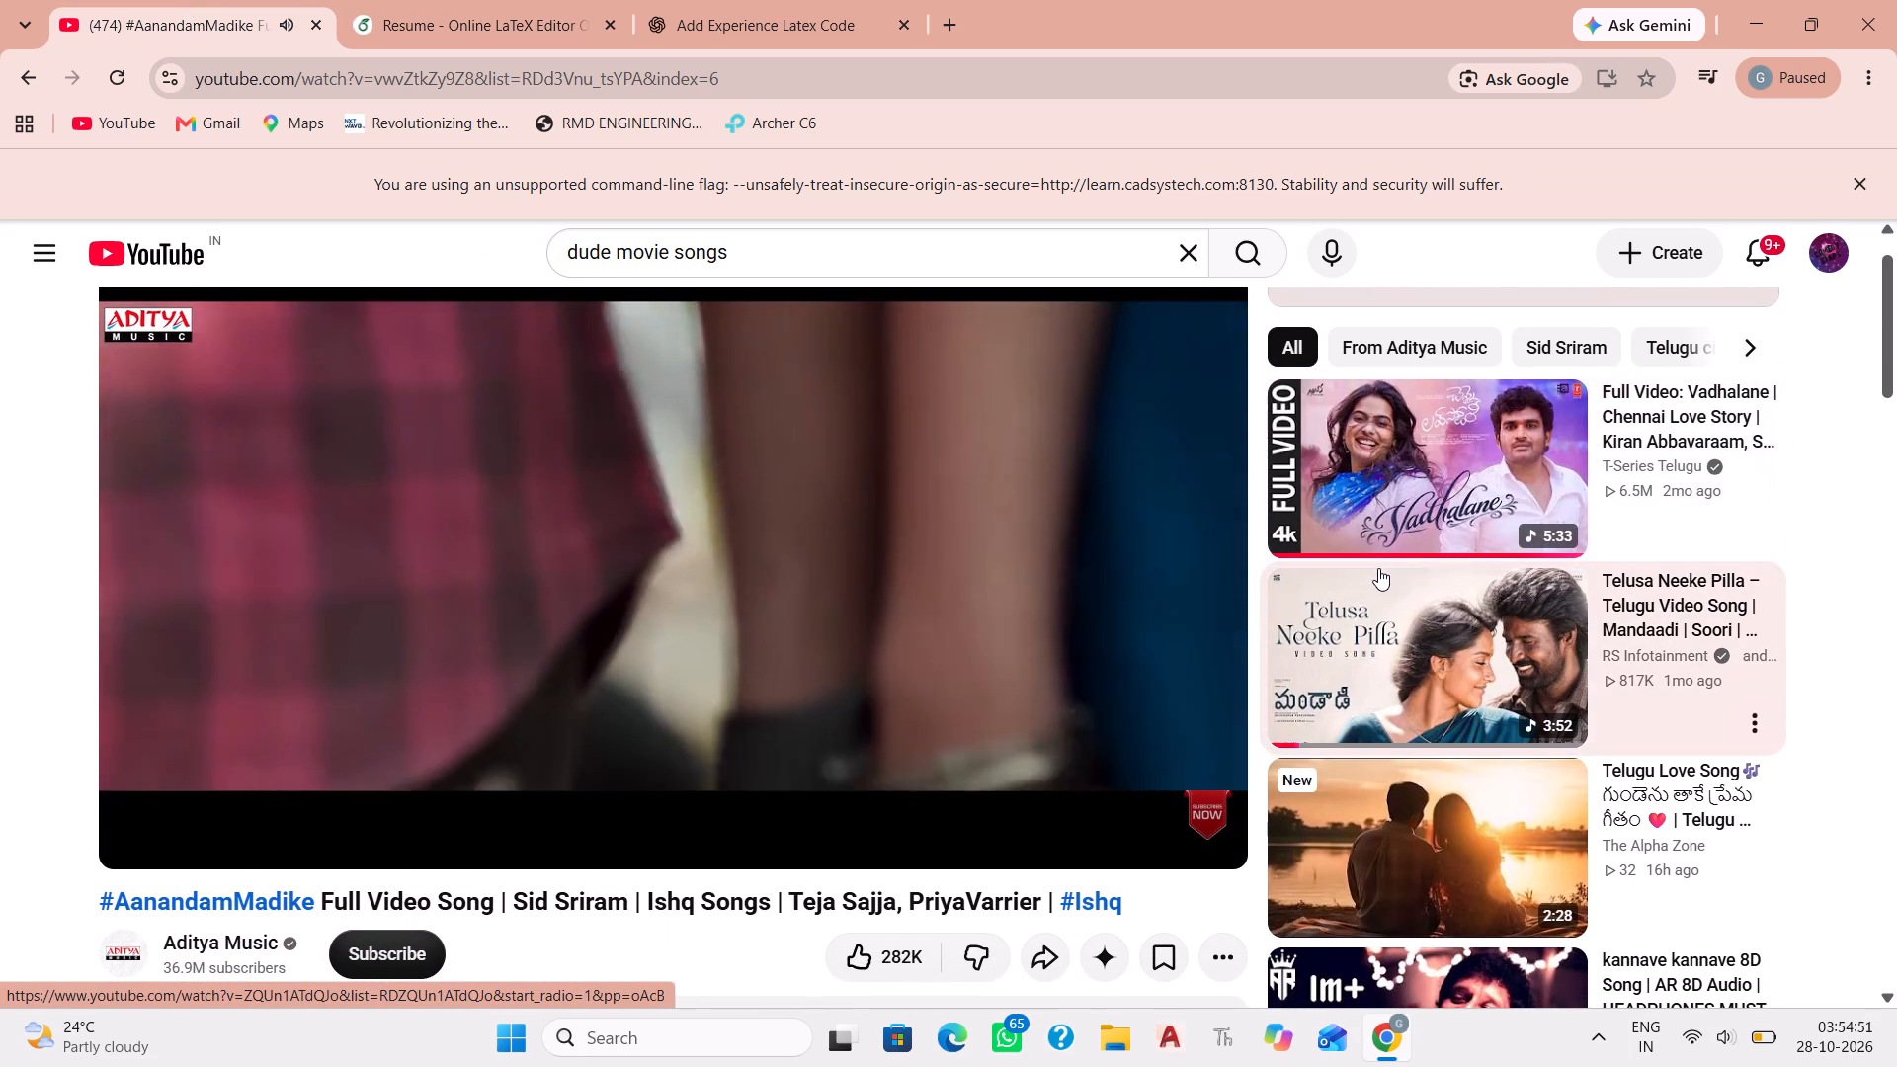
{"action": "scroll", "coordinate": [1378, 568], "scroll_direction": "down", "scroll_amount": 1}
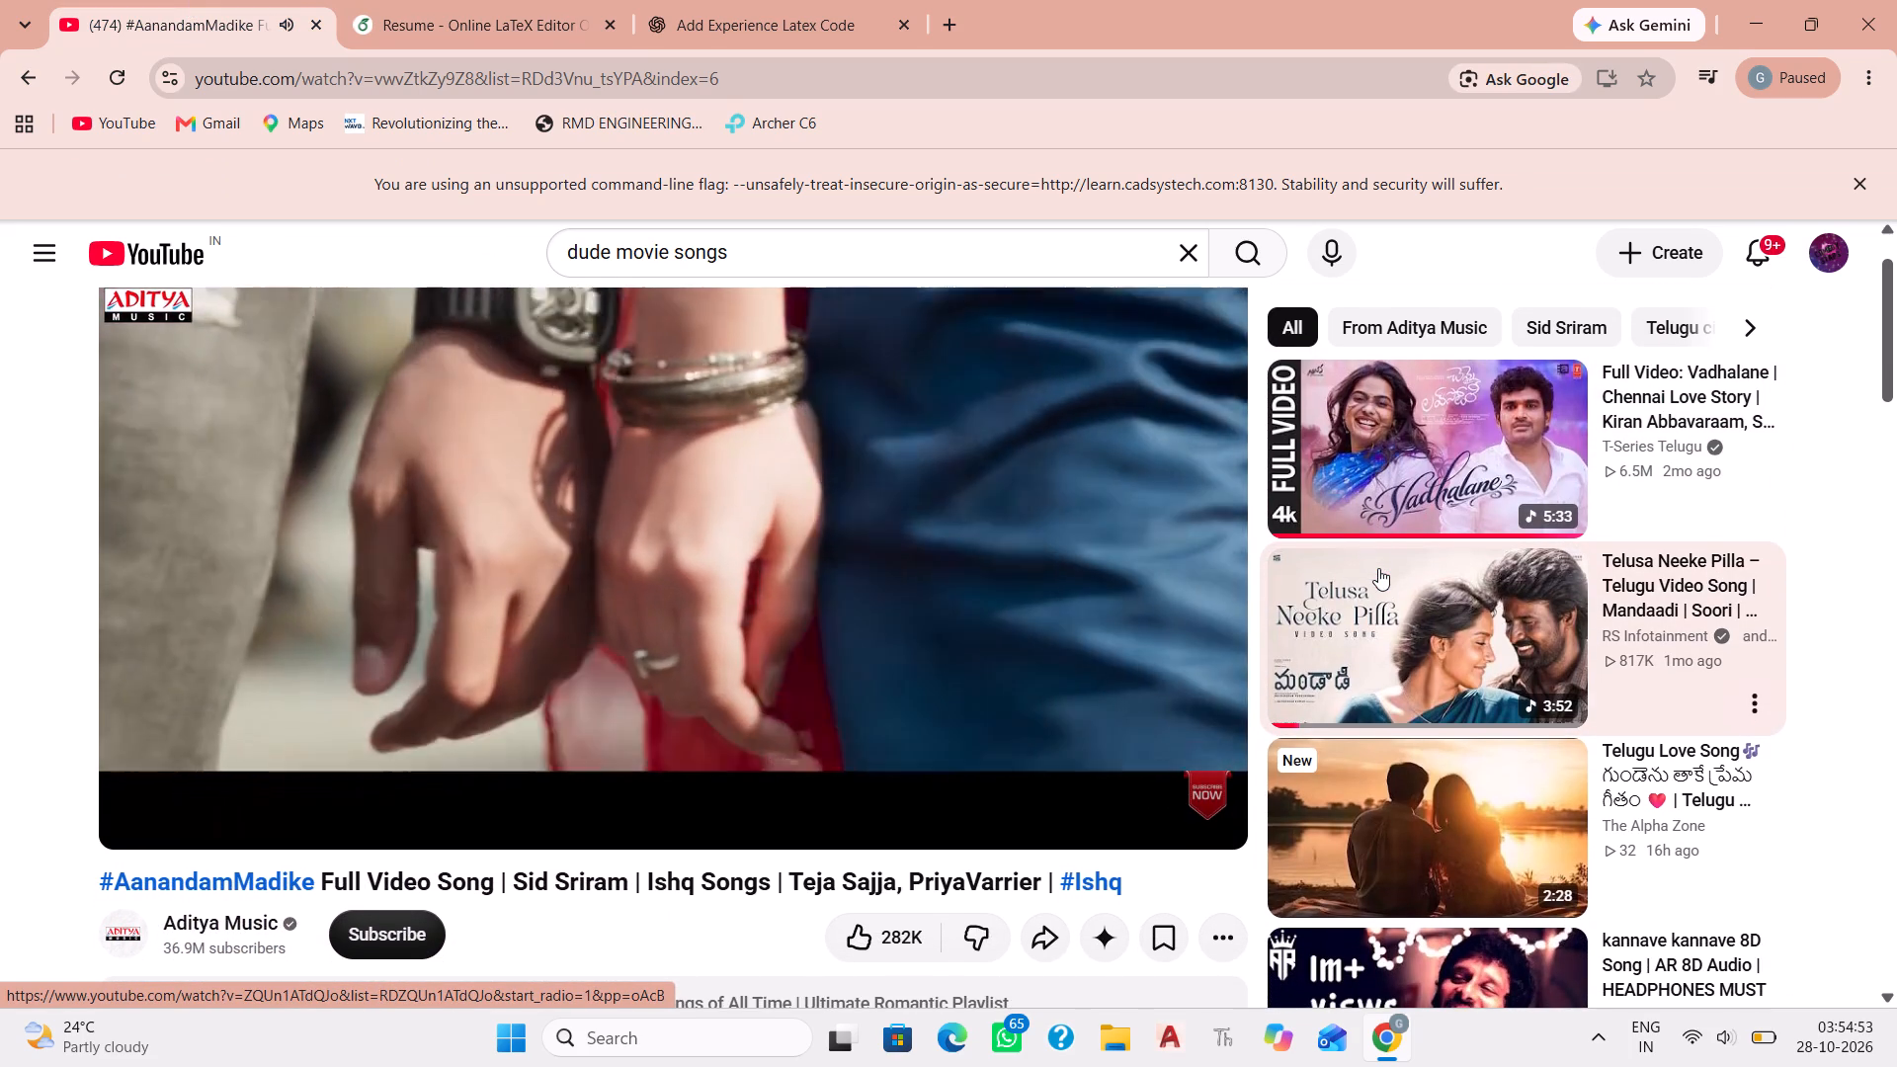
{"action": "scroll", "coordinate": [1378, 568], "scroll_direction": "down", "scroll_amount": 4}
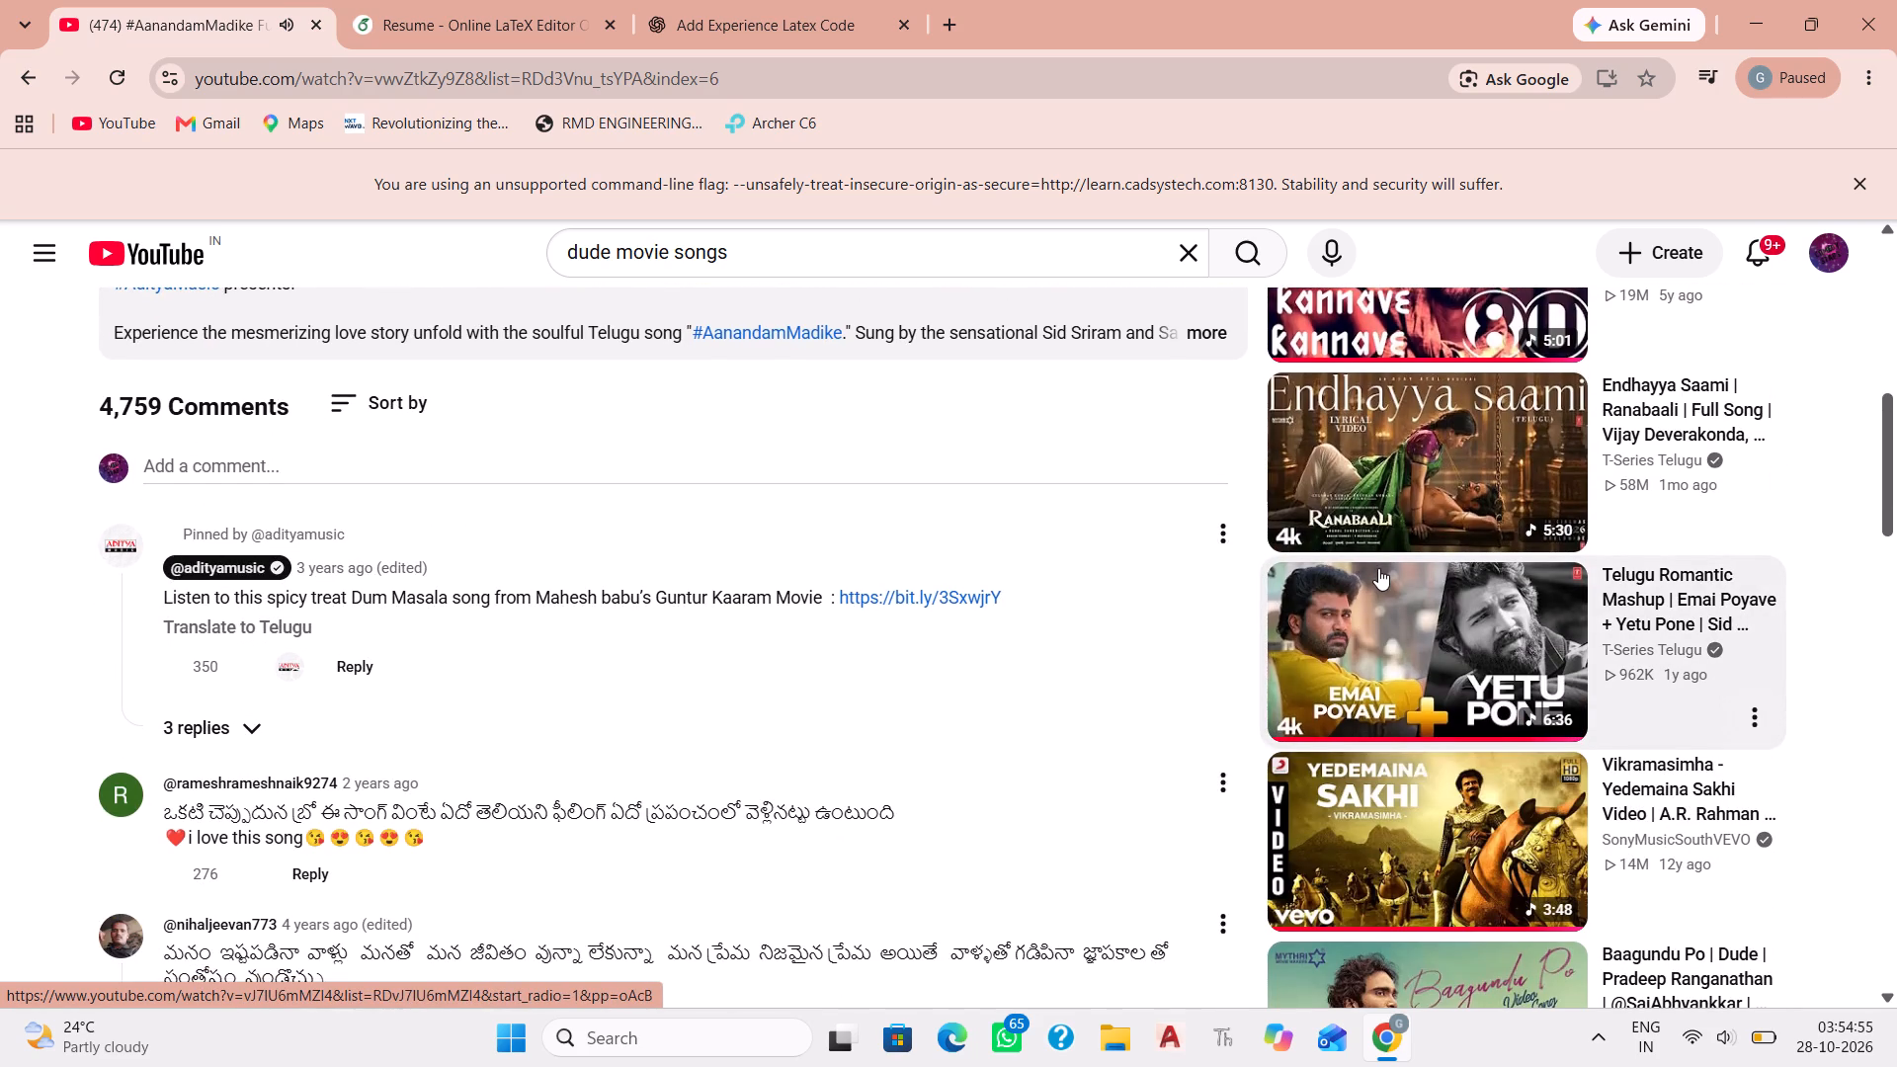
{"action": "scroll", "coordinate": [1378, 568], "scroll_direction": "down", "scroll_amount": 1}
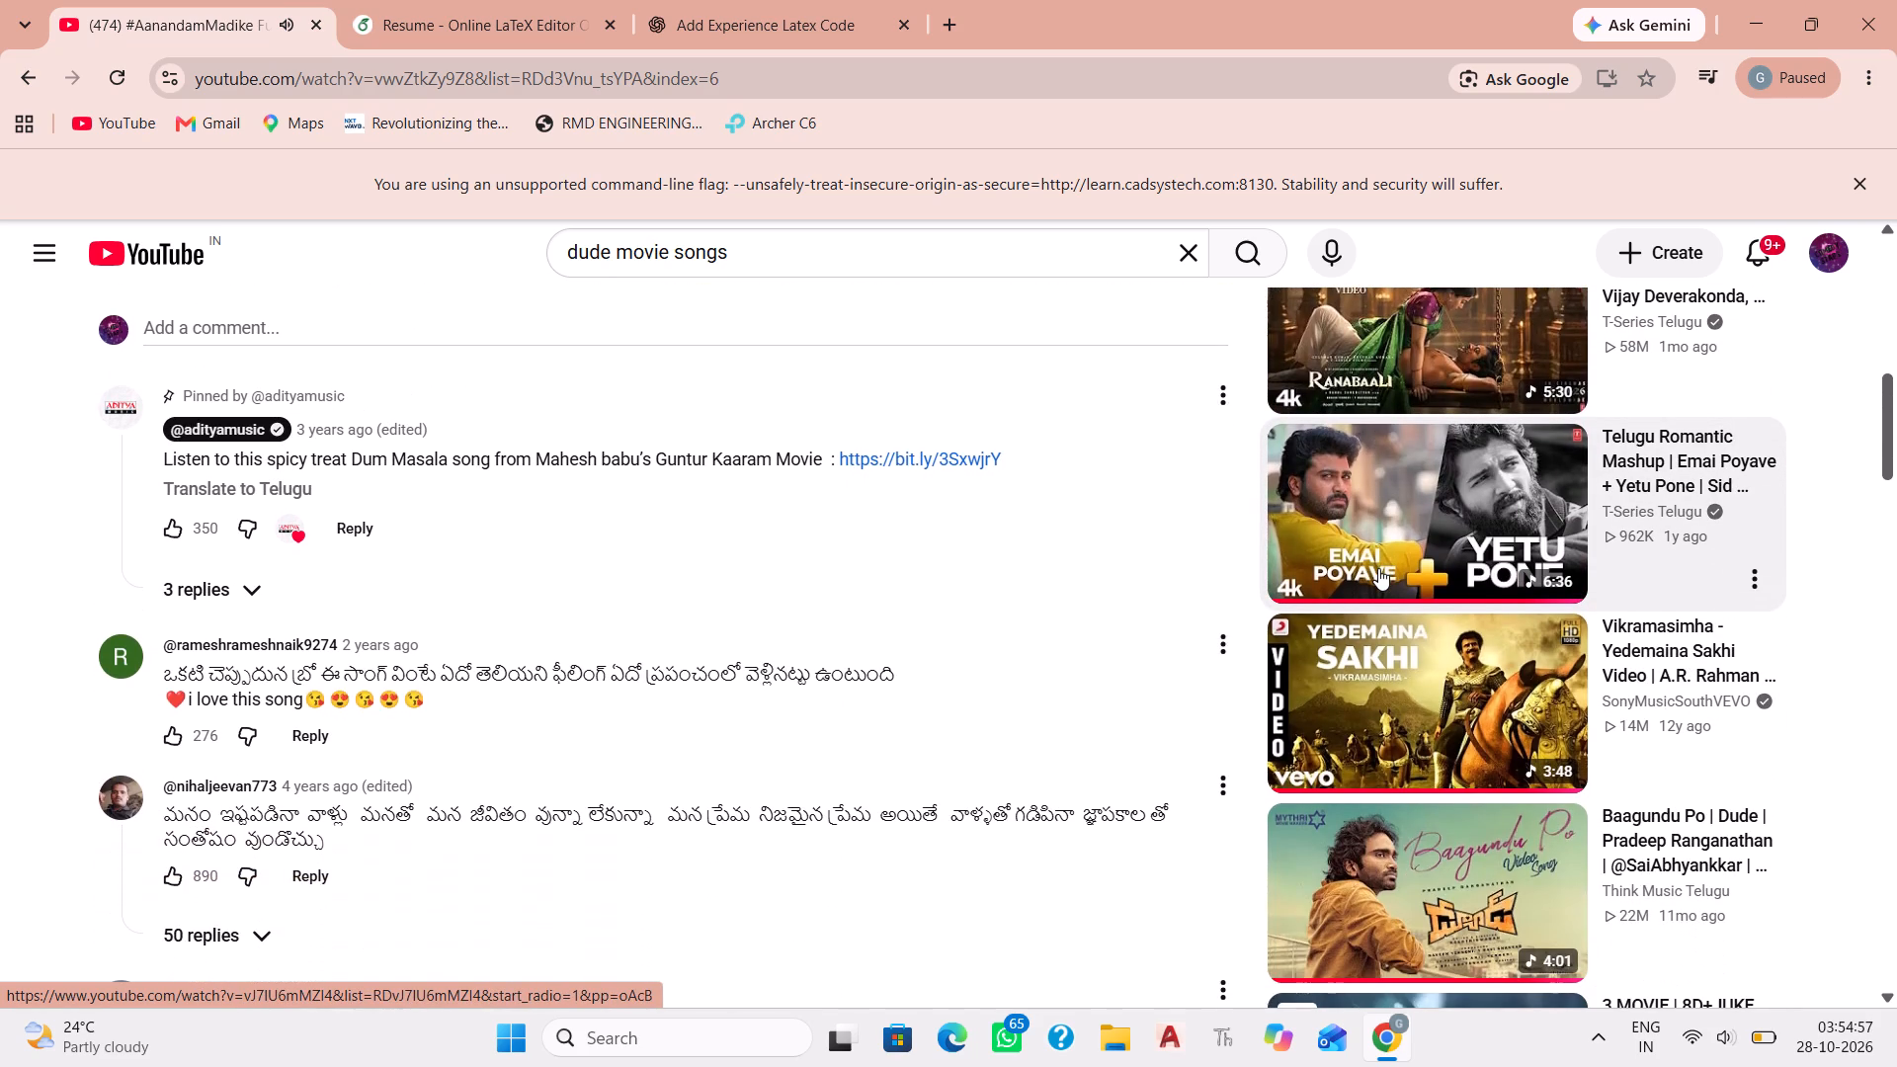
{"action": "scroll", "coordinate": [1378, 568], "scroll_direction": "down", "scroll_amount": 3}
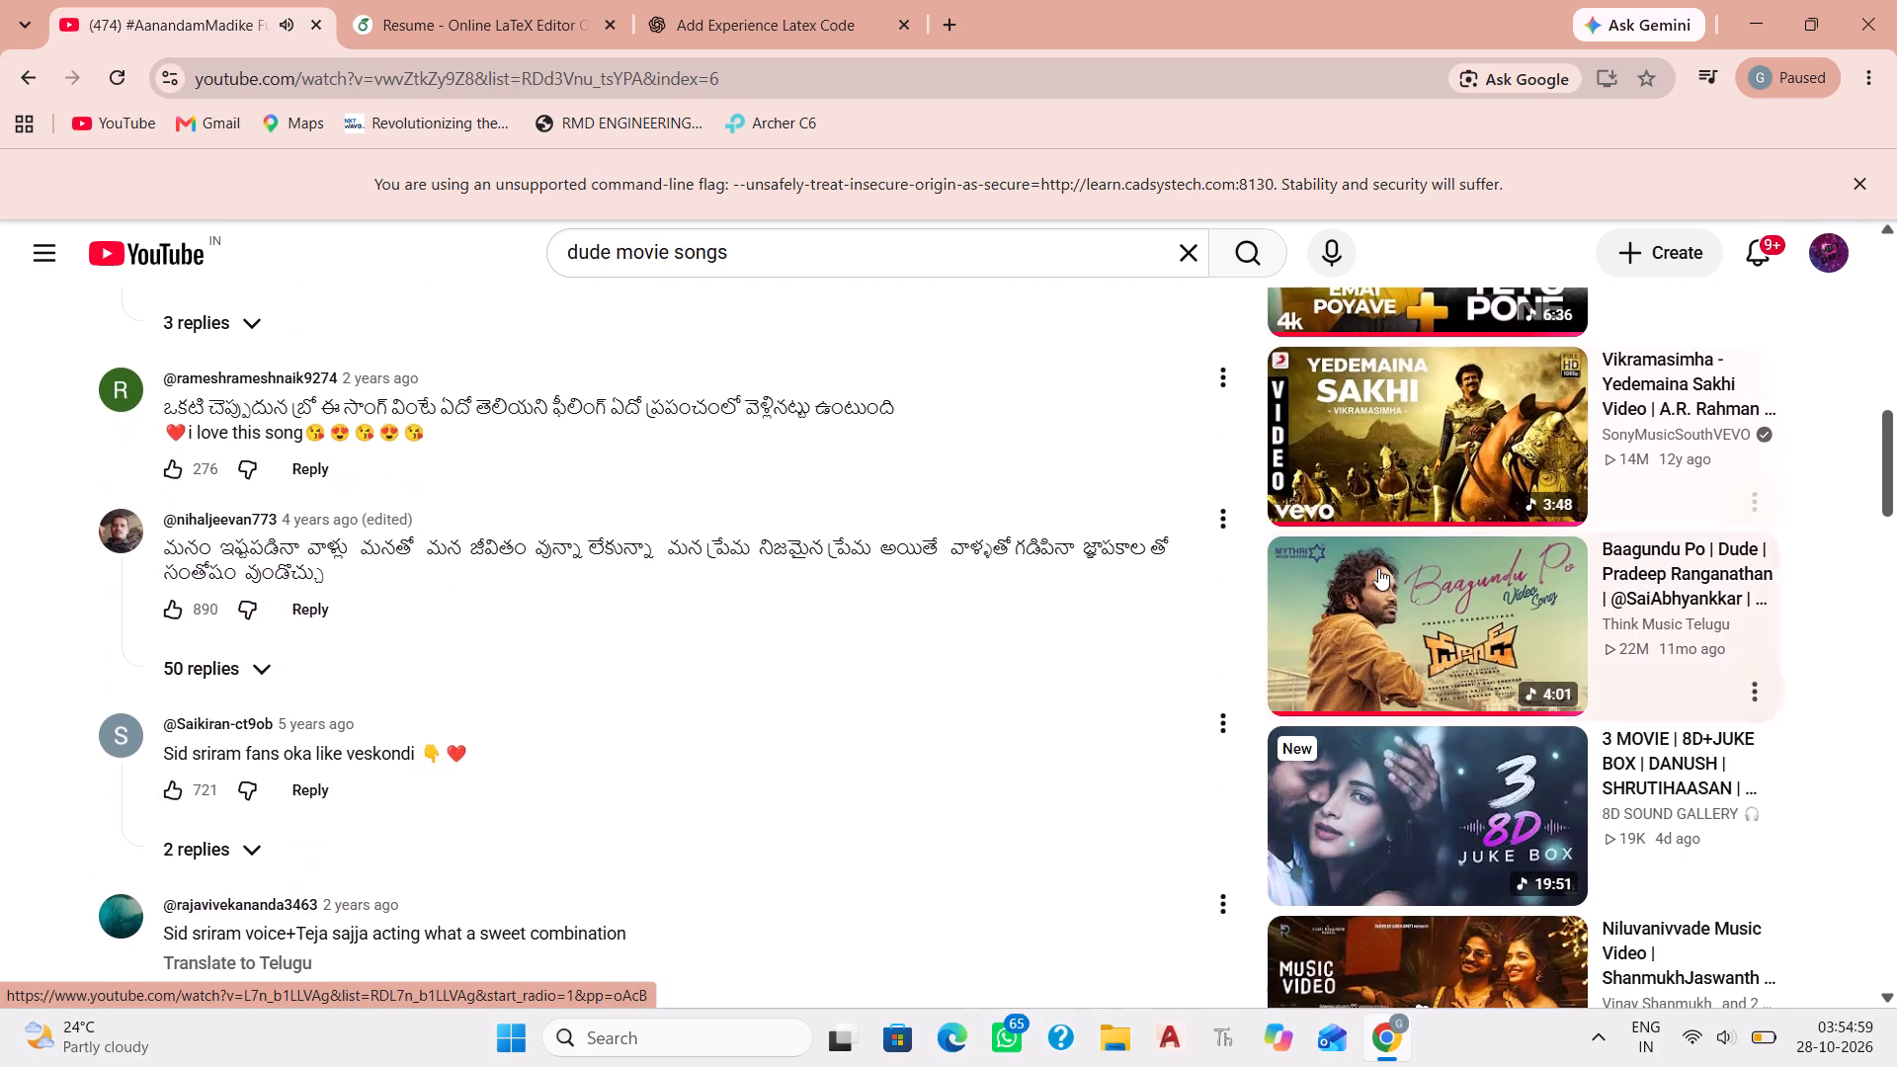
{"action": "left_click", "coordinate": [1390, 589]}
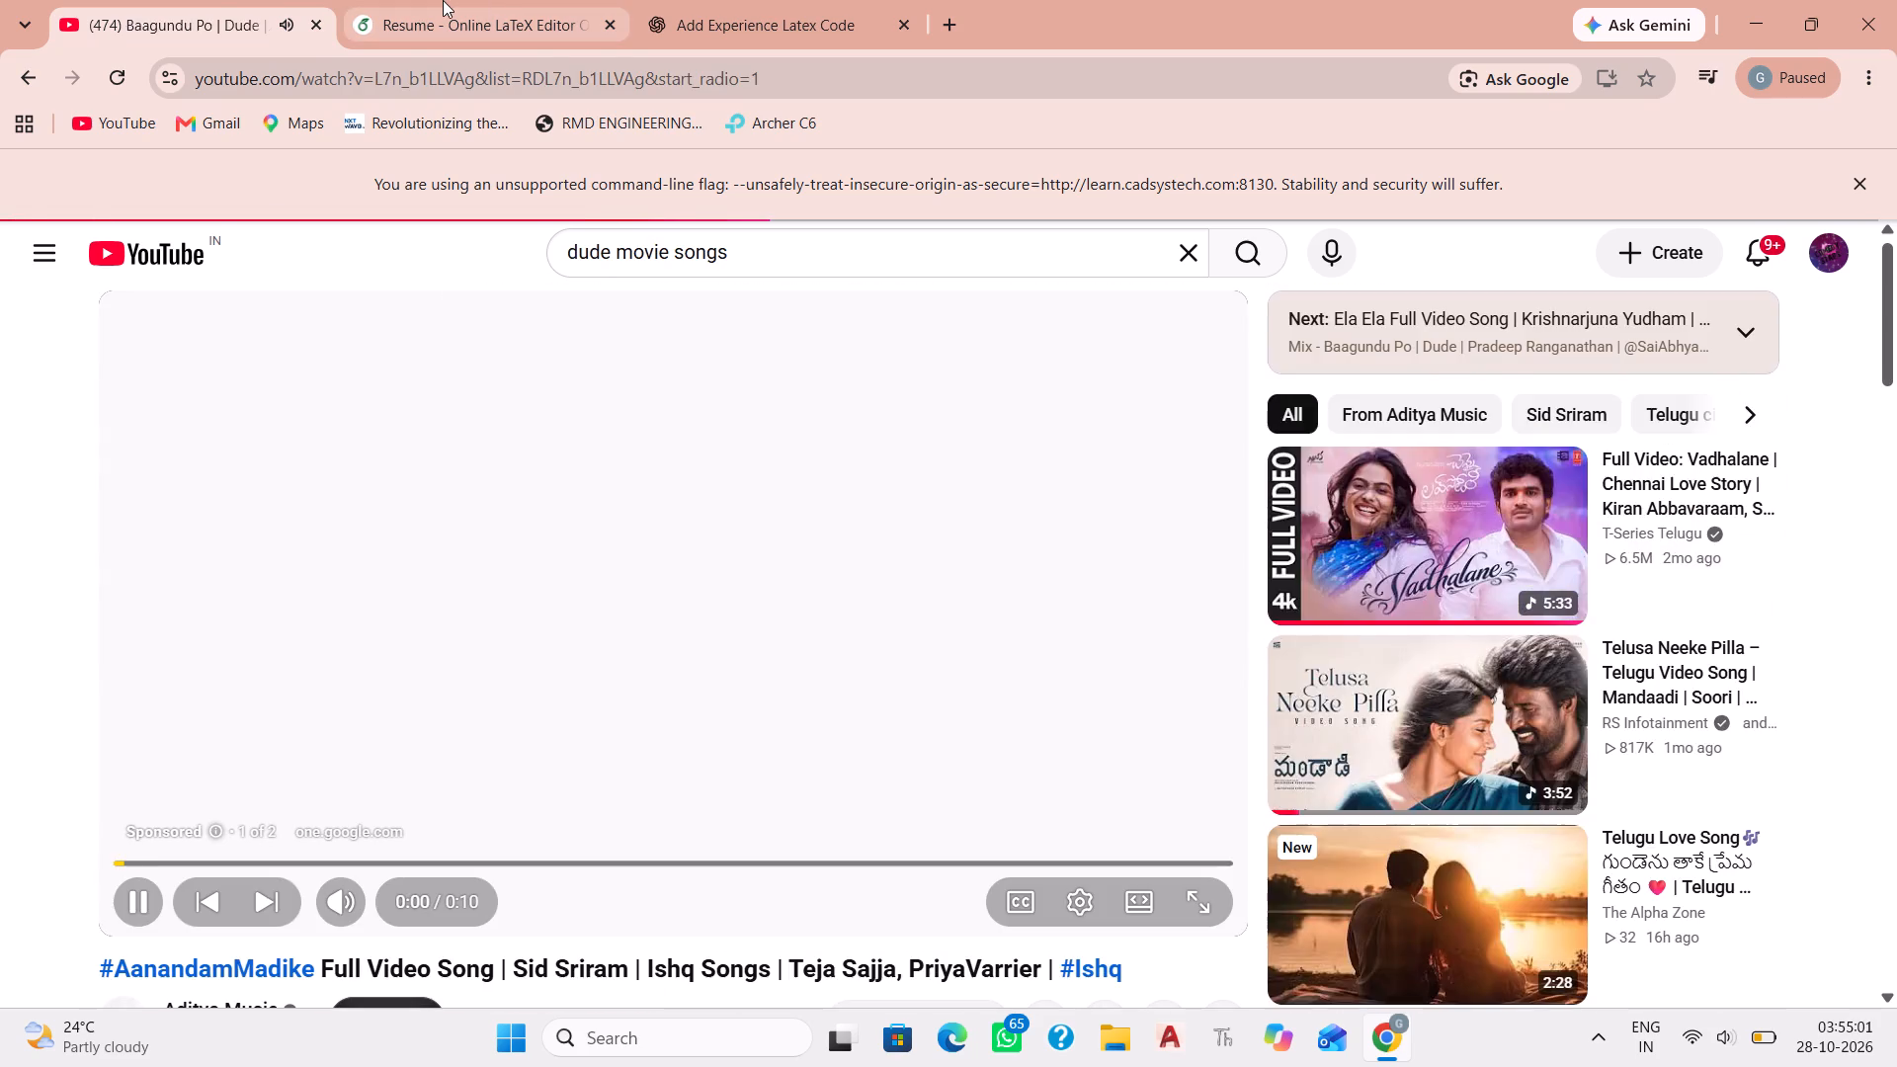
{"action": "left_click", "coordinate": [443, 0]}
{"action": "left_click", "coordinate": [162, 0]}
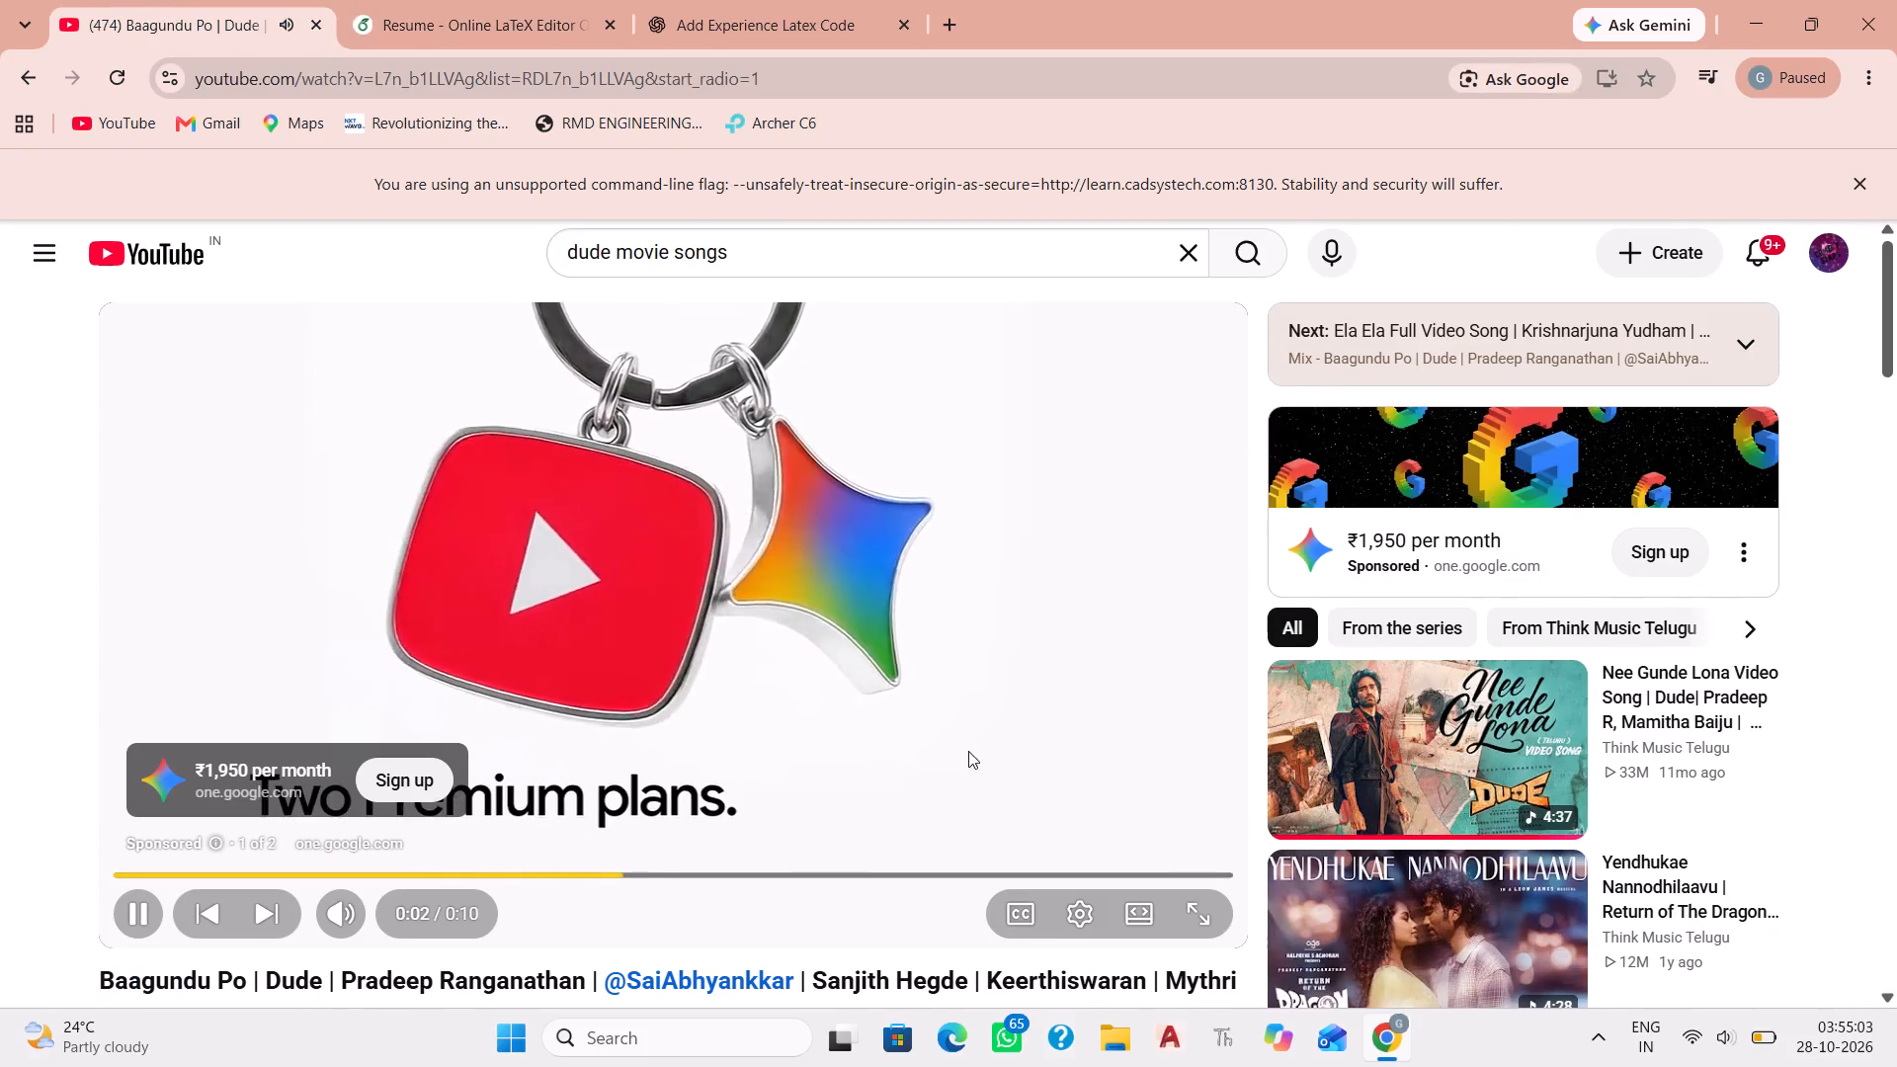
Skip the advertisement playing before the Baagundu Po video song.
{"action": "left_click", "coordinate": [1183, 840]}
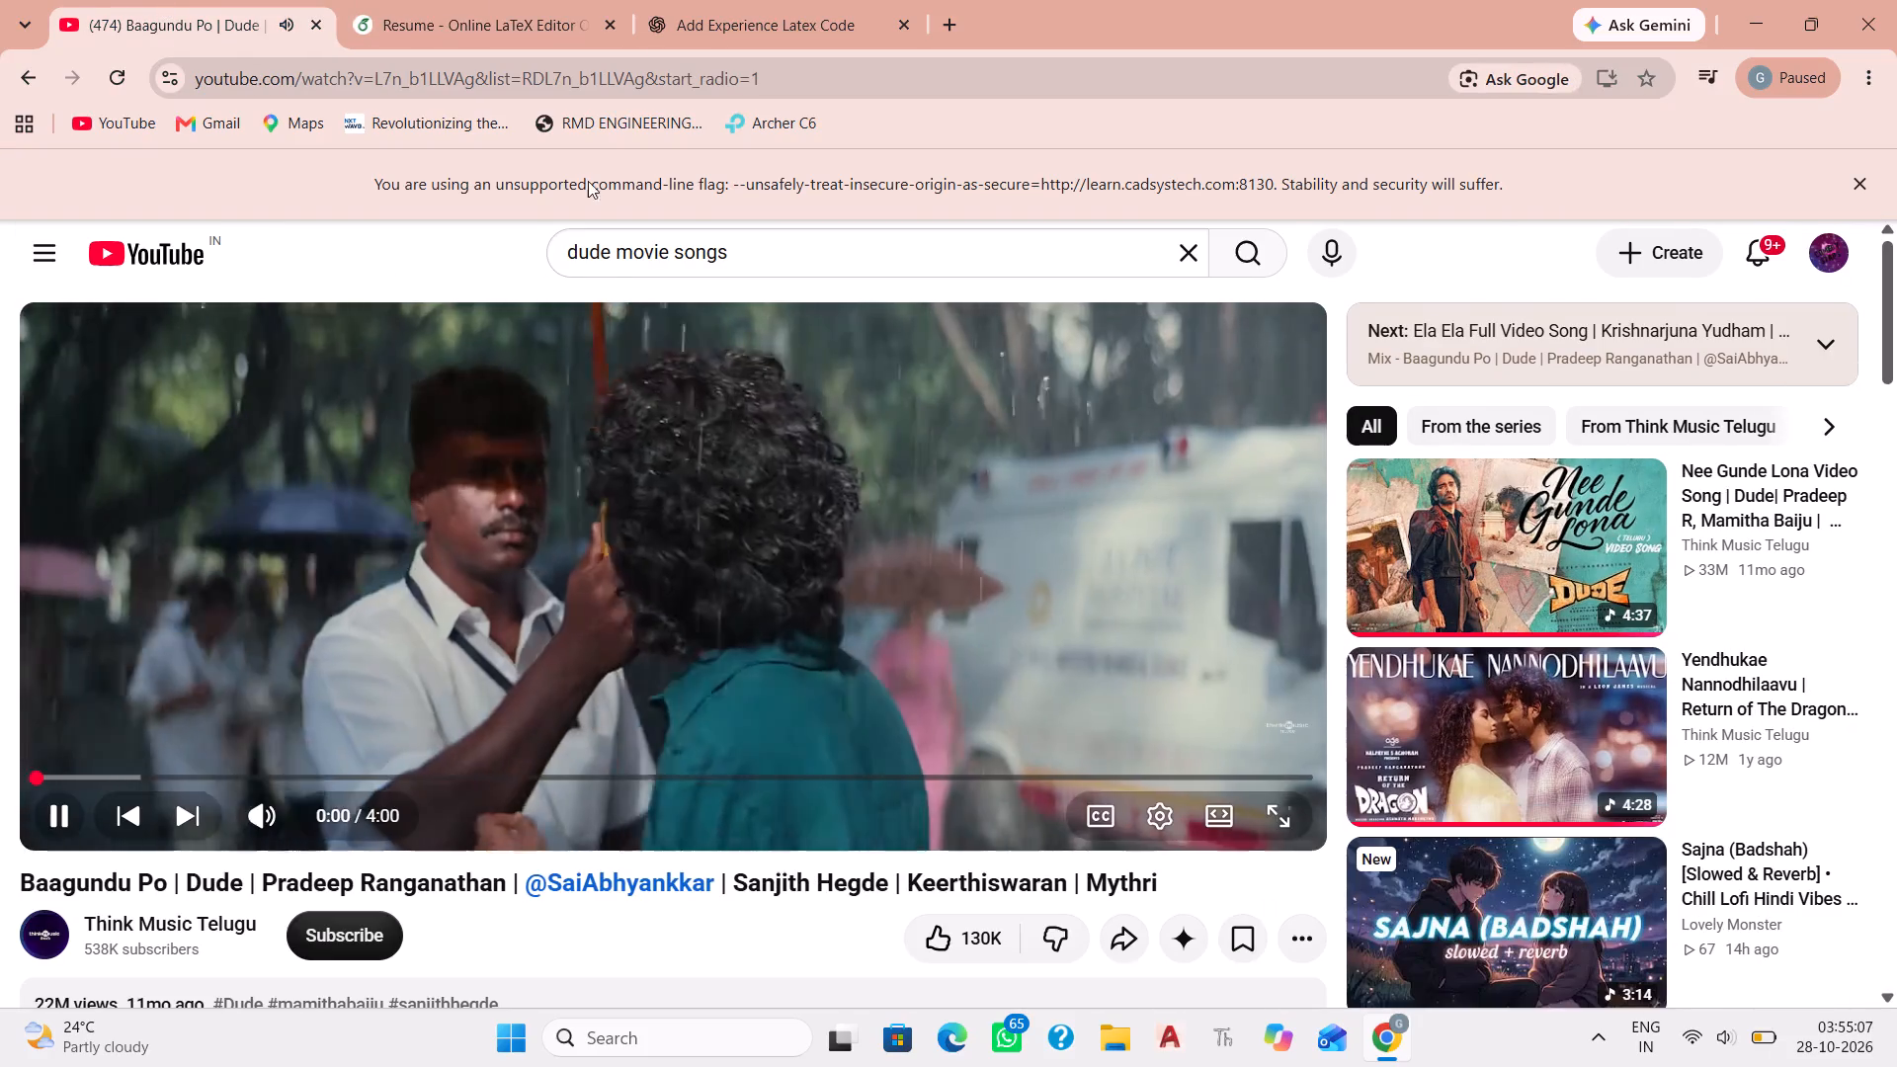
Switch back to the Resume project in Overleaf, look over the compiled Rajesh2.tex output, and download it as a PDF.
{"action": "left_click", "coordinate": [488, 0]}
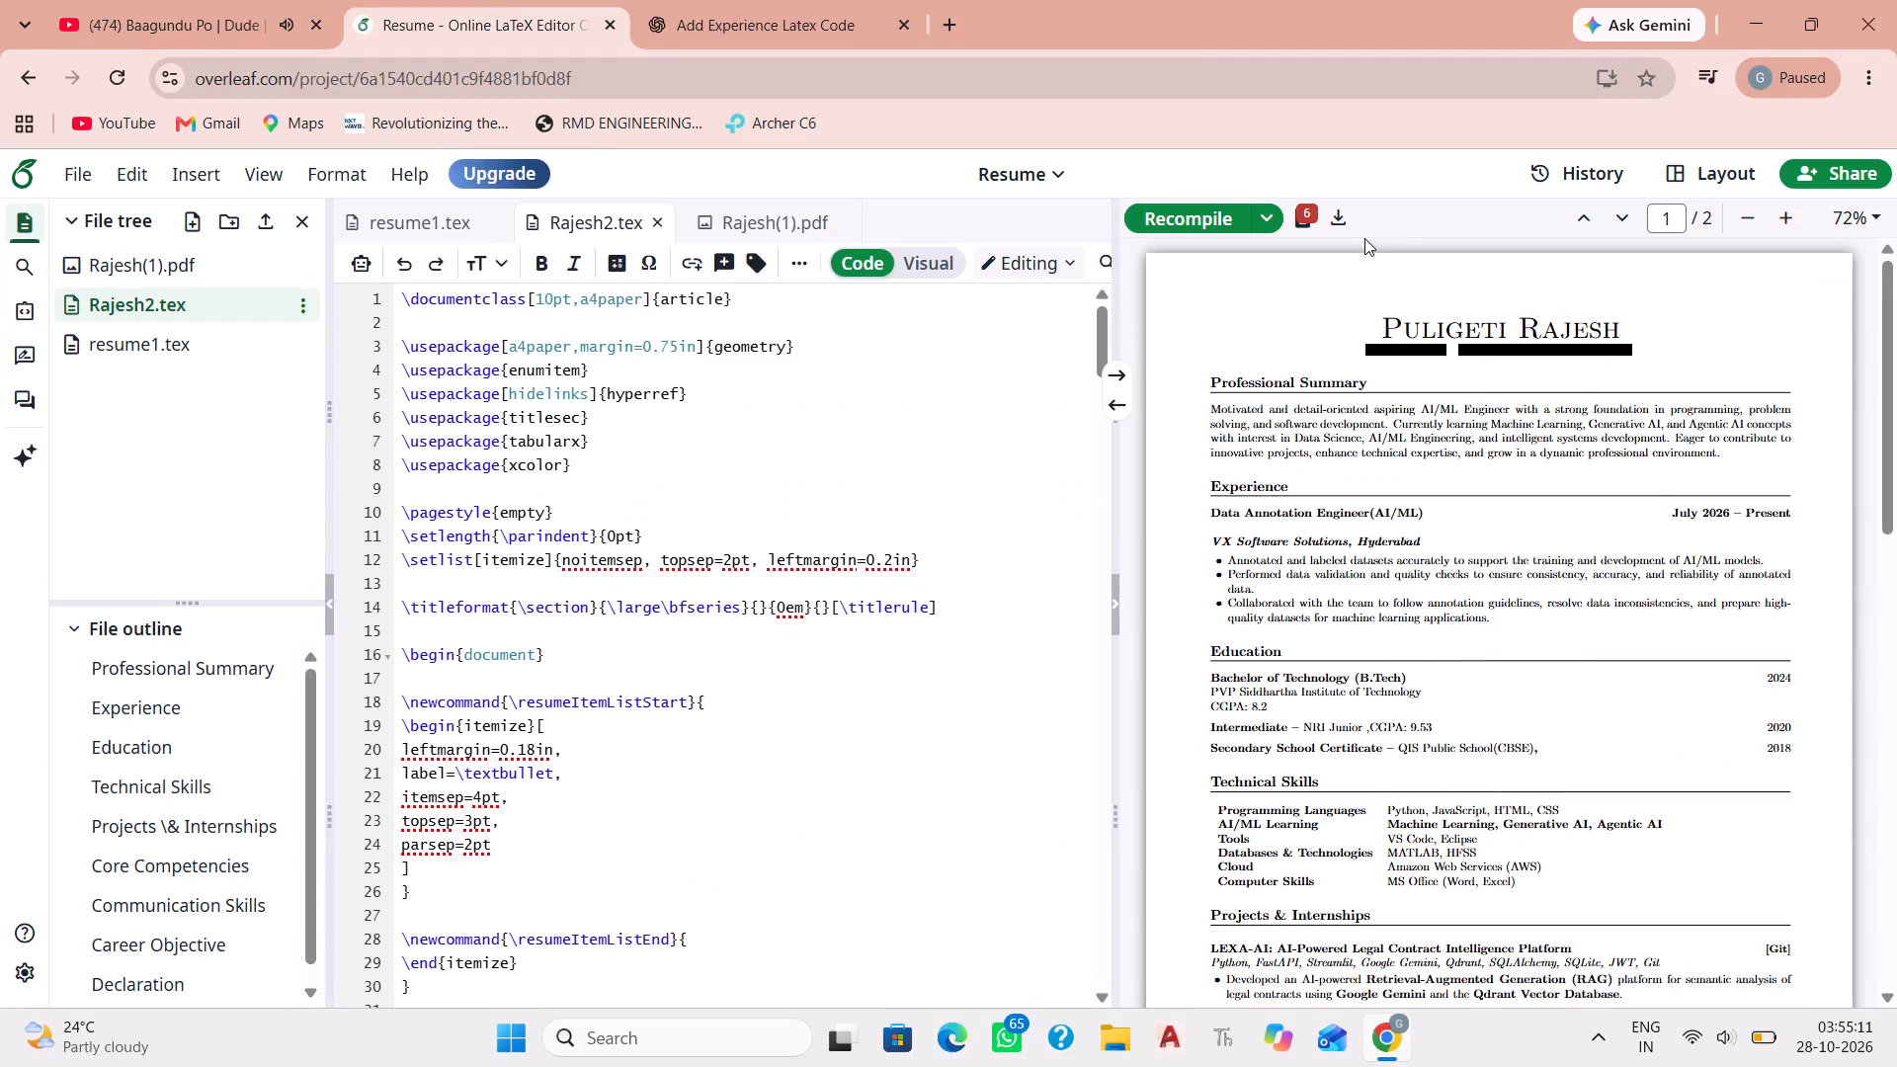
{"action": "left_click", "coordinate": [275, 213]}
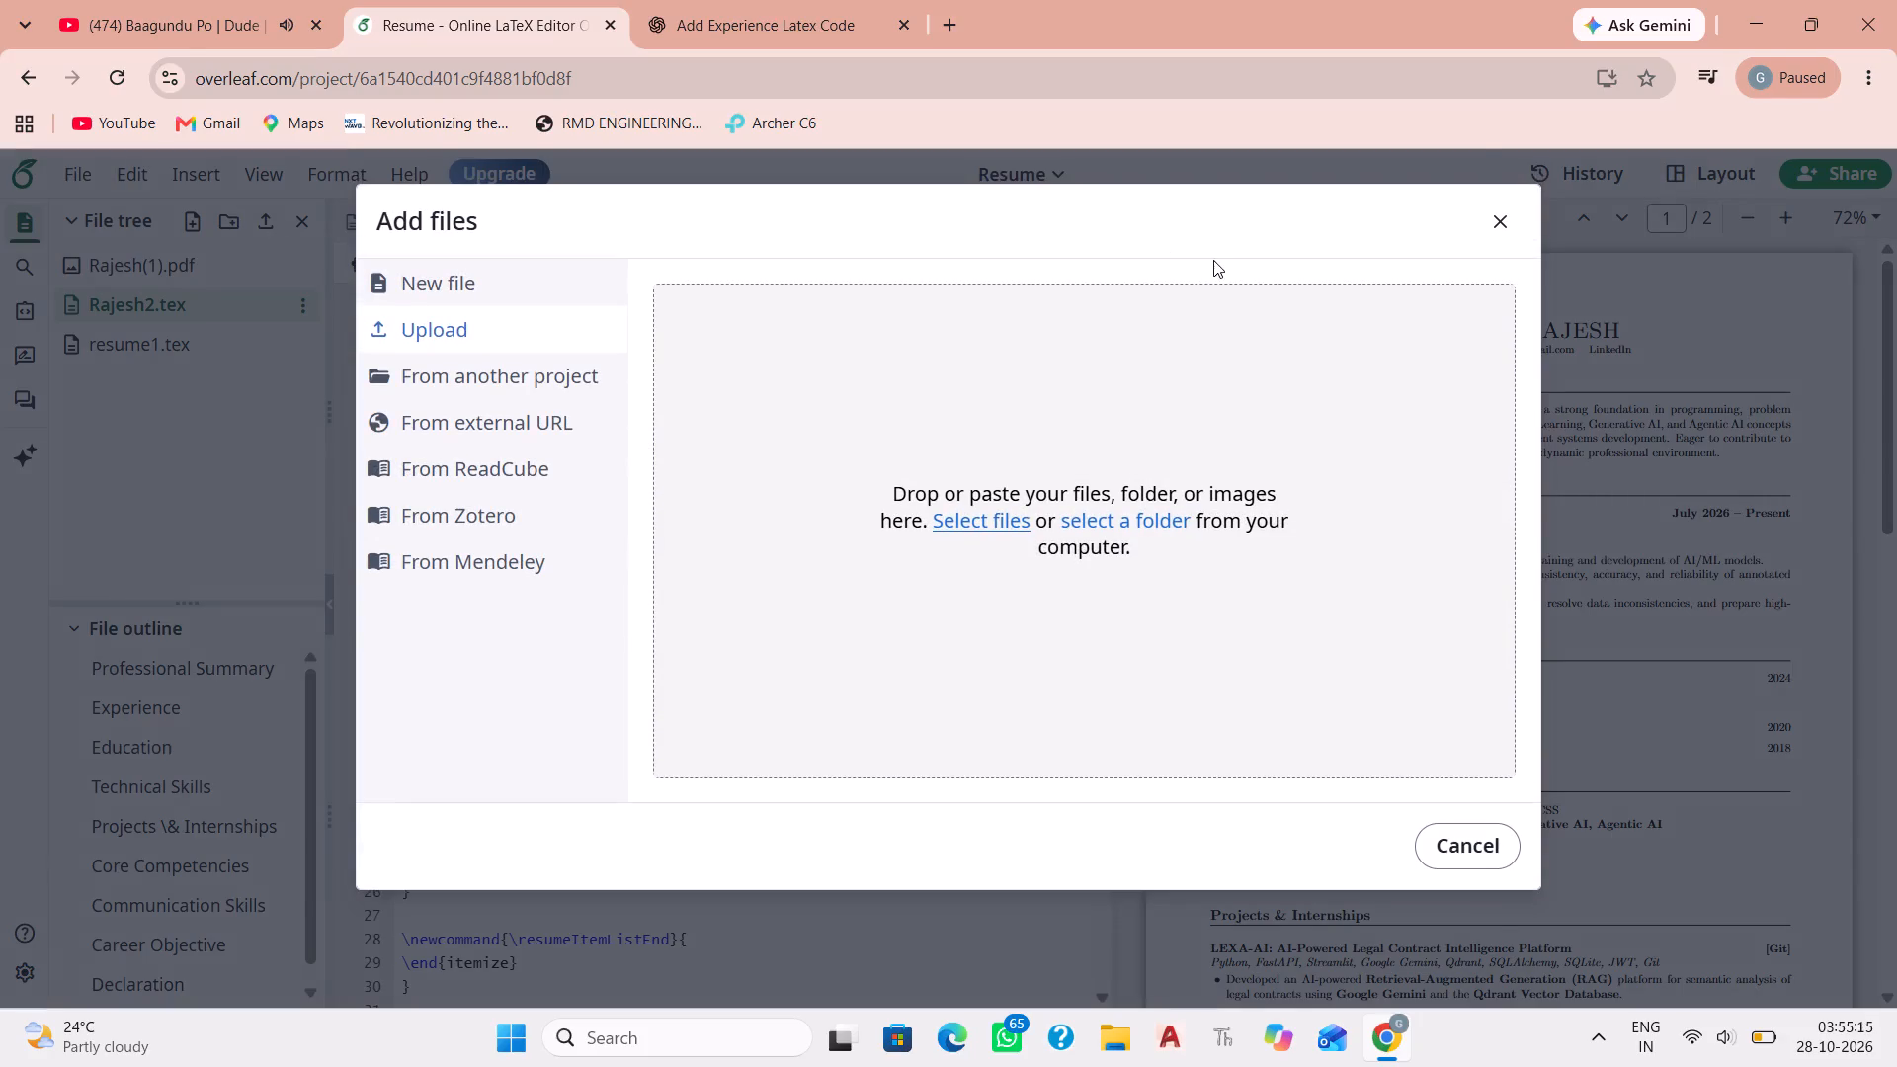
{"action": "left_click", "coordinate": [1499, 221]}
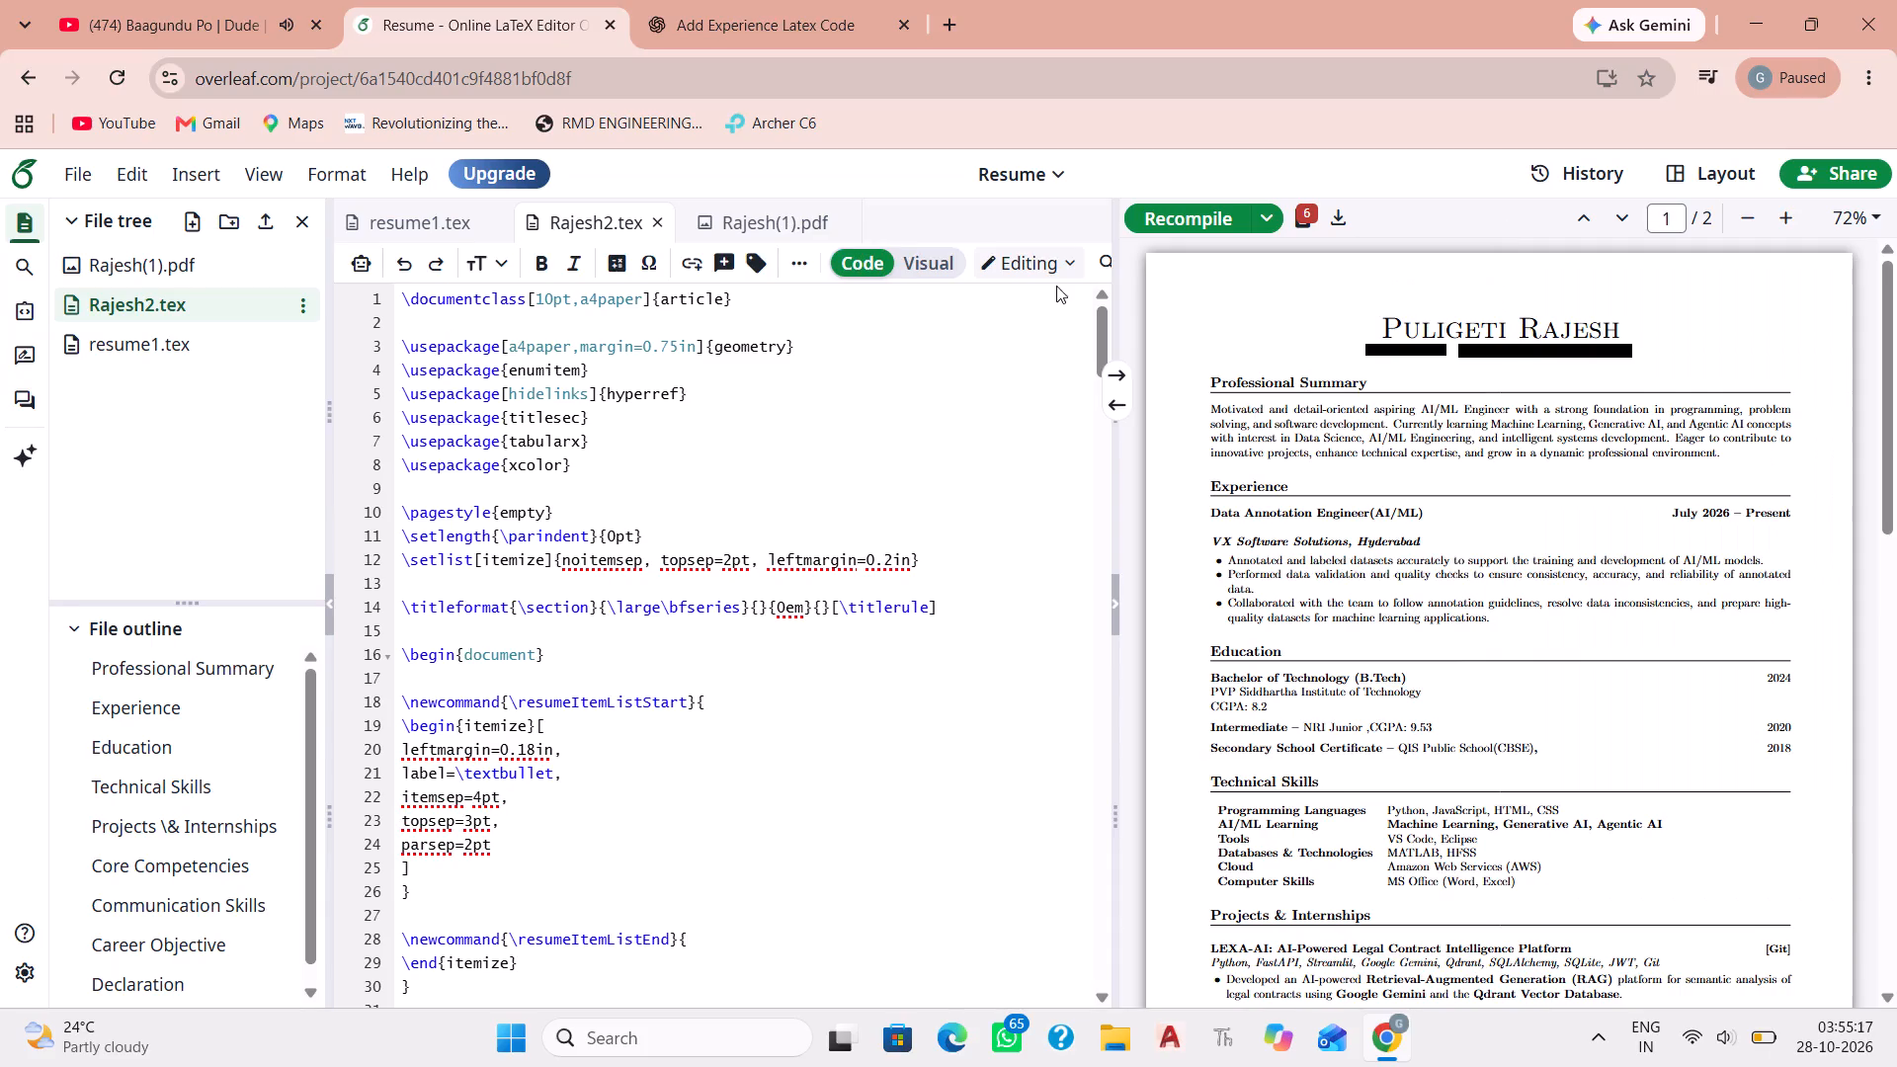
{"action": "scroll", "coordinate": [1264, 370], "scroll_direction": "down", "scroll_amount": 5}
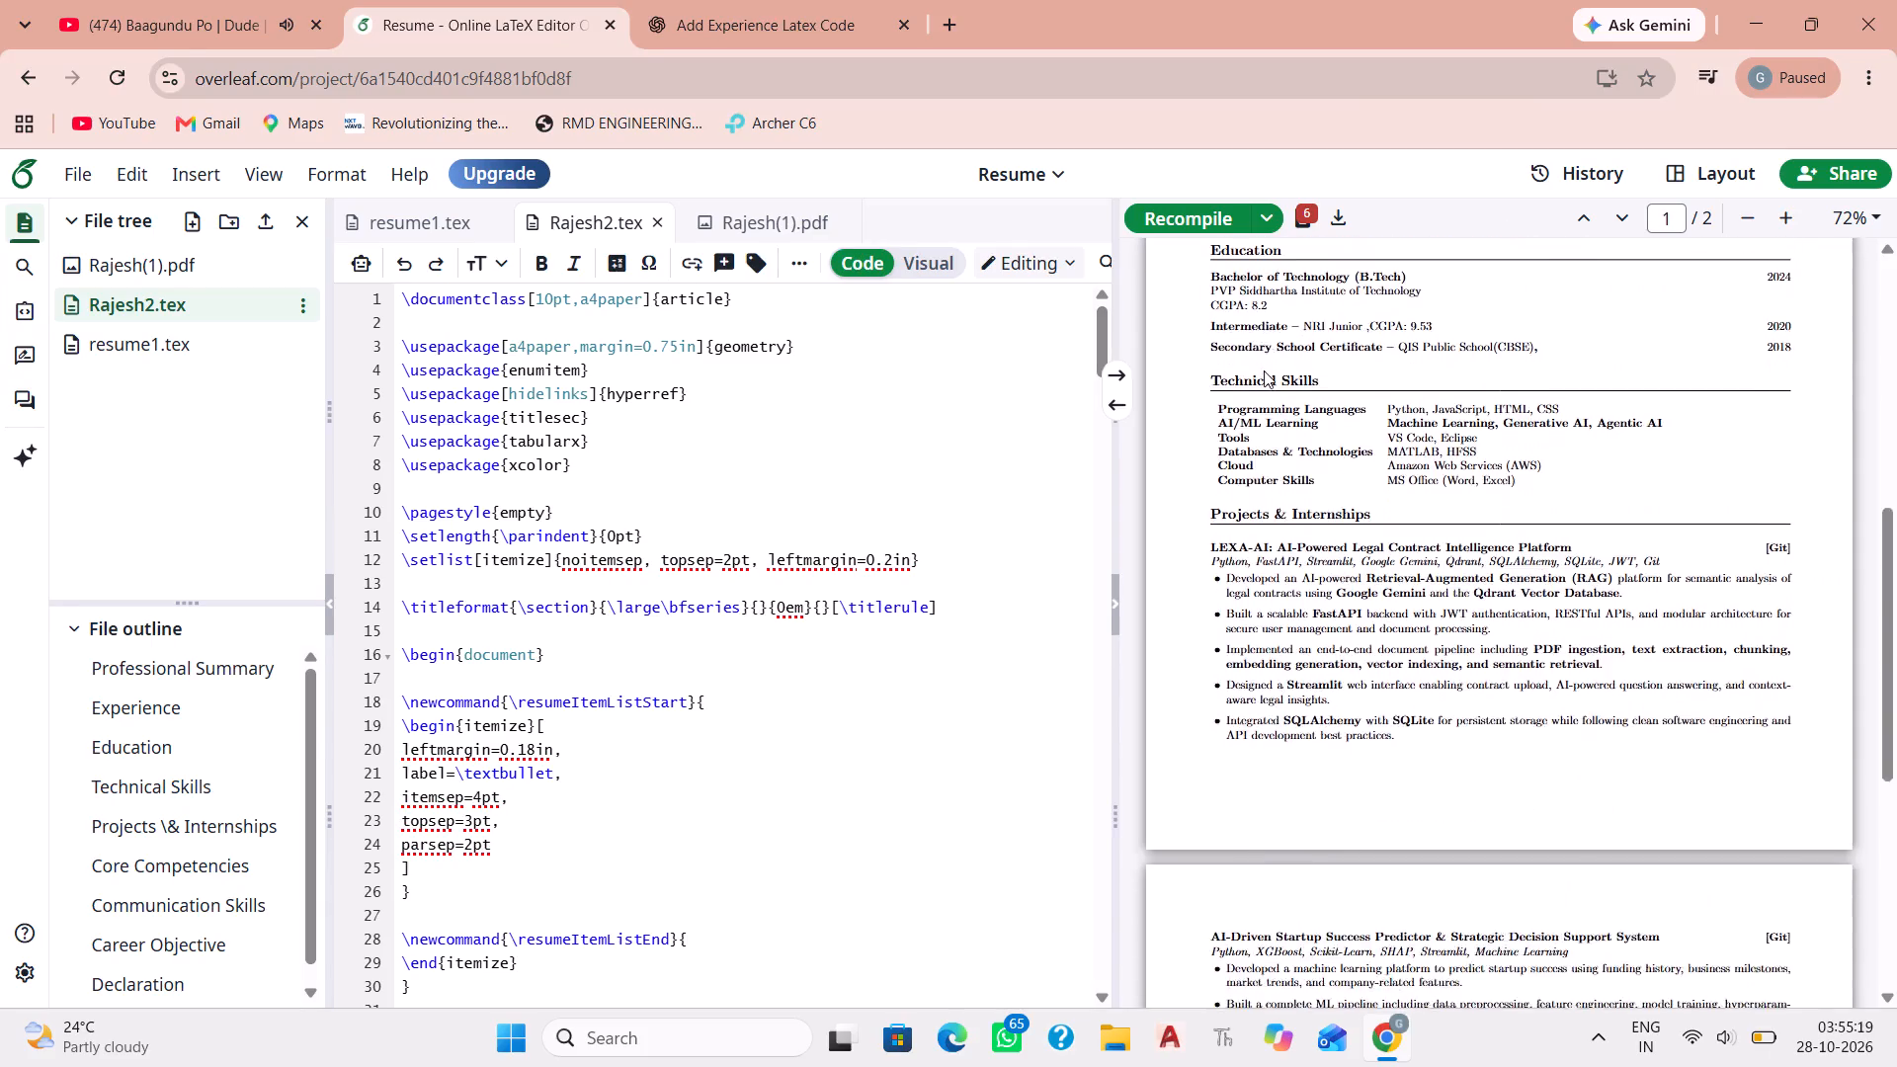
{"action": "scroll", "coordinate": [1264, 370], "scroll_direction": "down", "scroll_amount": 1}
{"action": "scroll", "coordinate": [1264, 370], "scroll_direction": "up", "scroll_amount": 5}
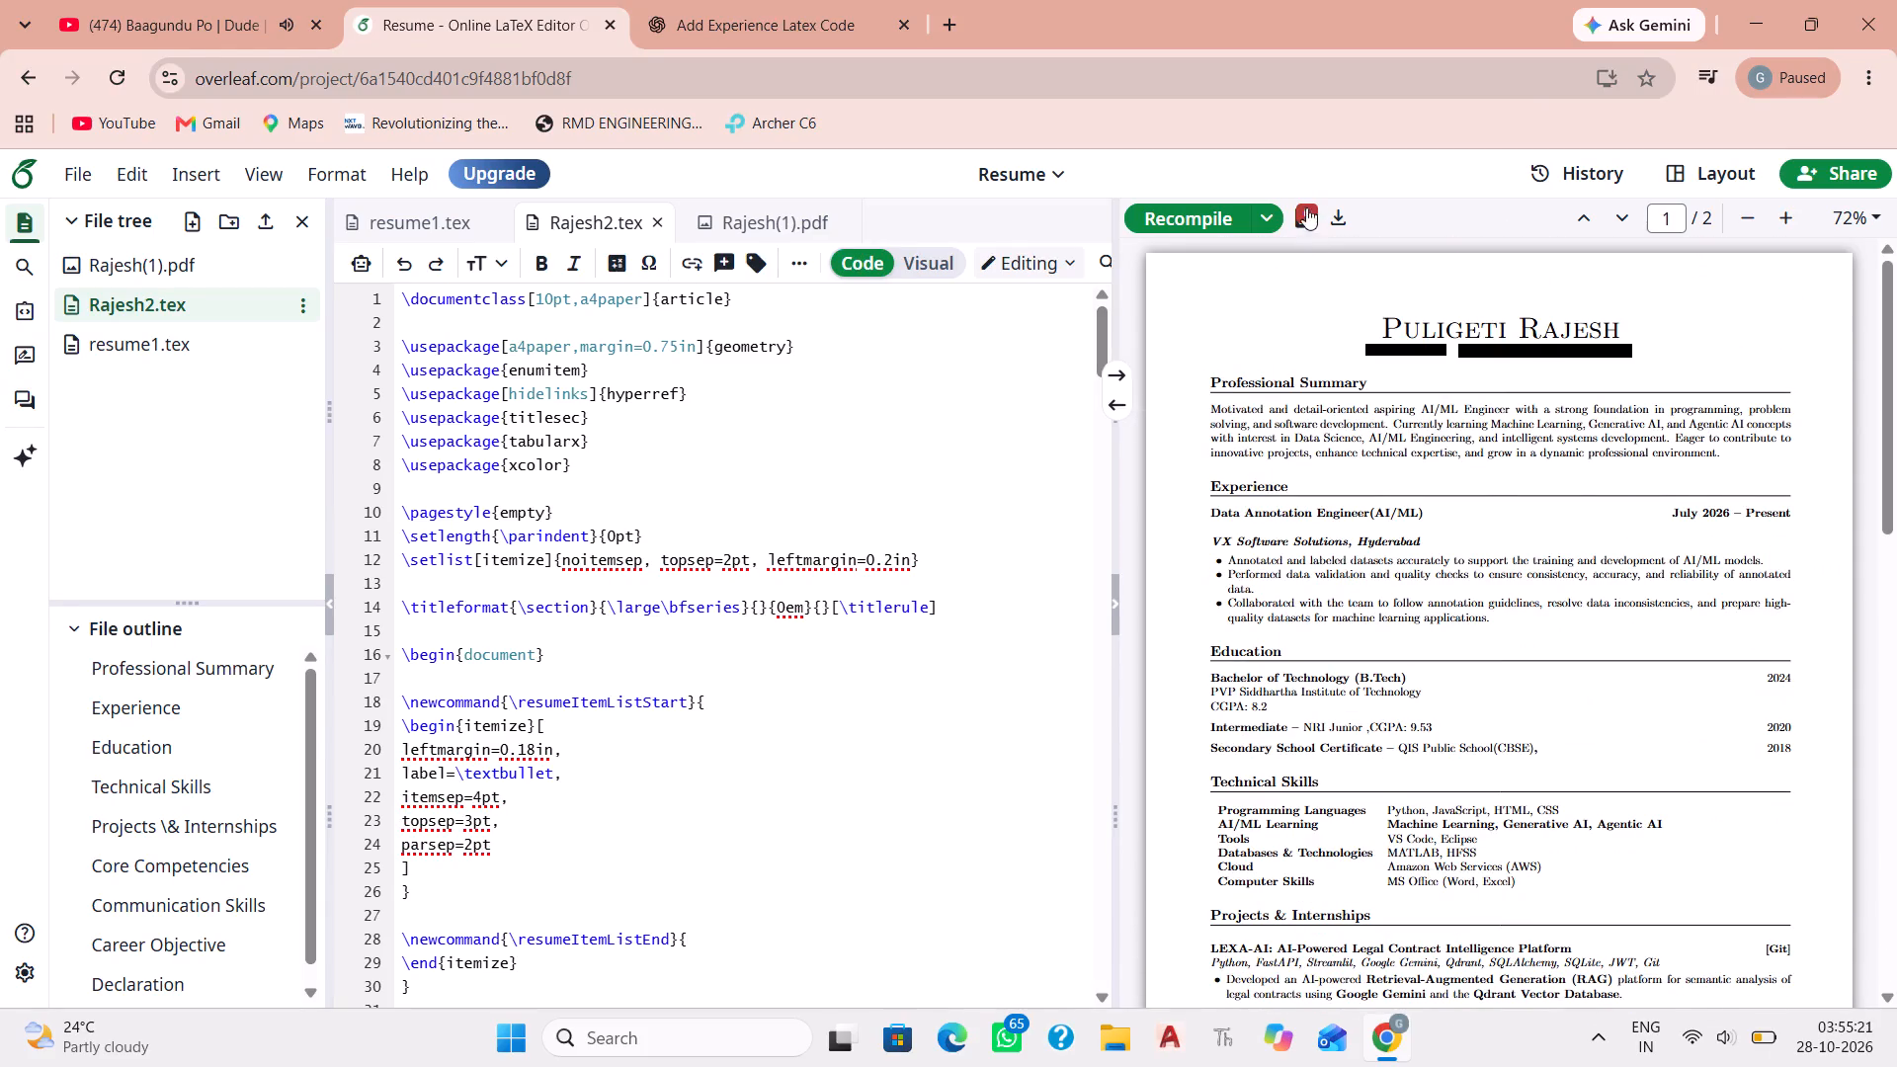
{"action": "left_click", "coordinate": [1341, 220]}
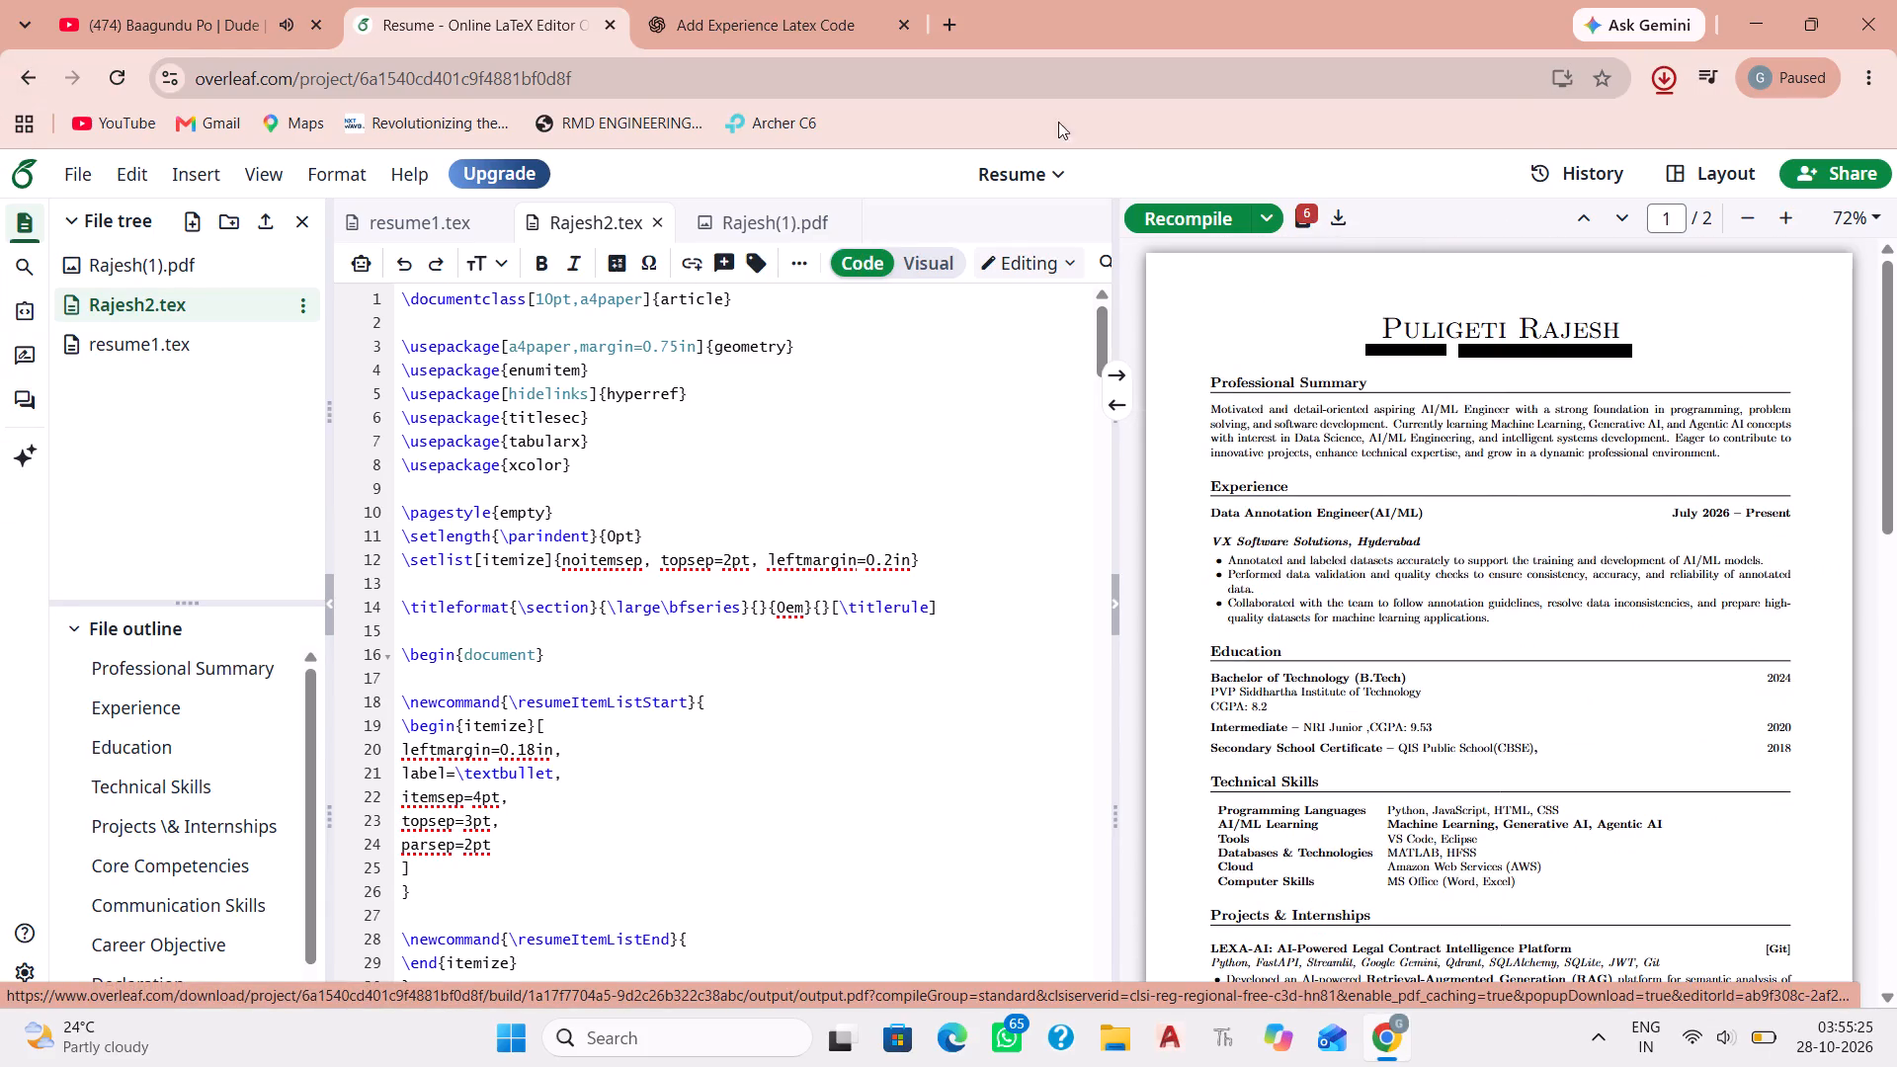
Open resume1.tex and recompile the project so the preview is built from that file.
{"action": "left_click", "coordinate": [134, 348]}
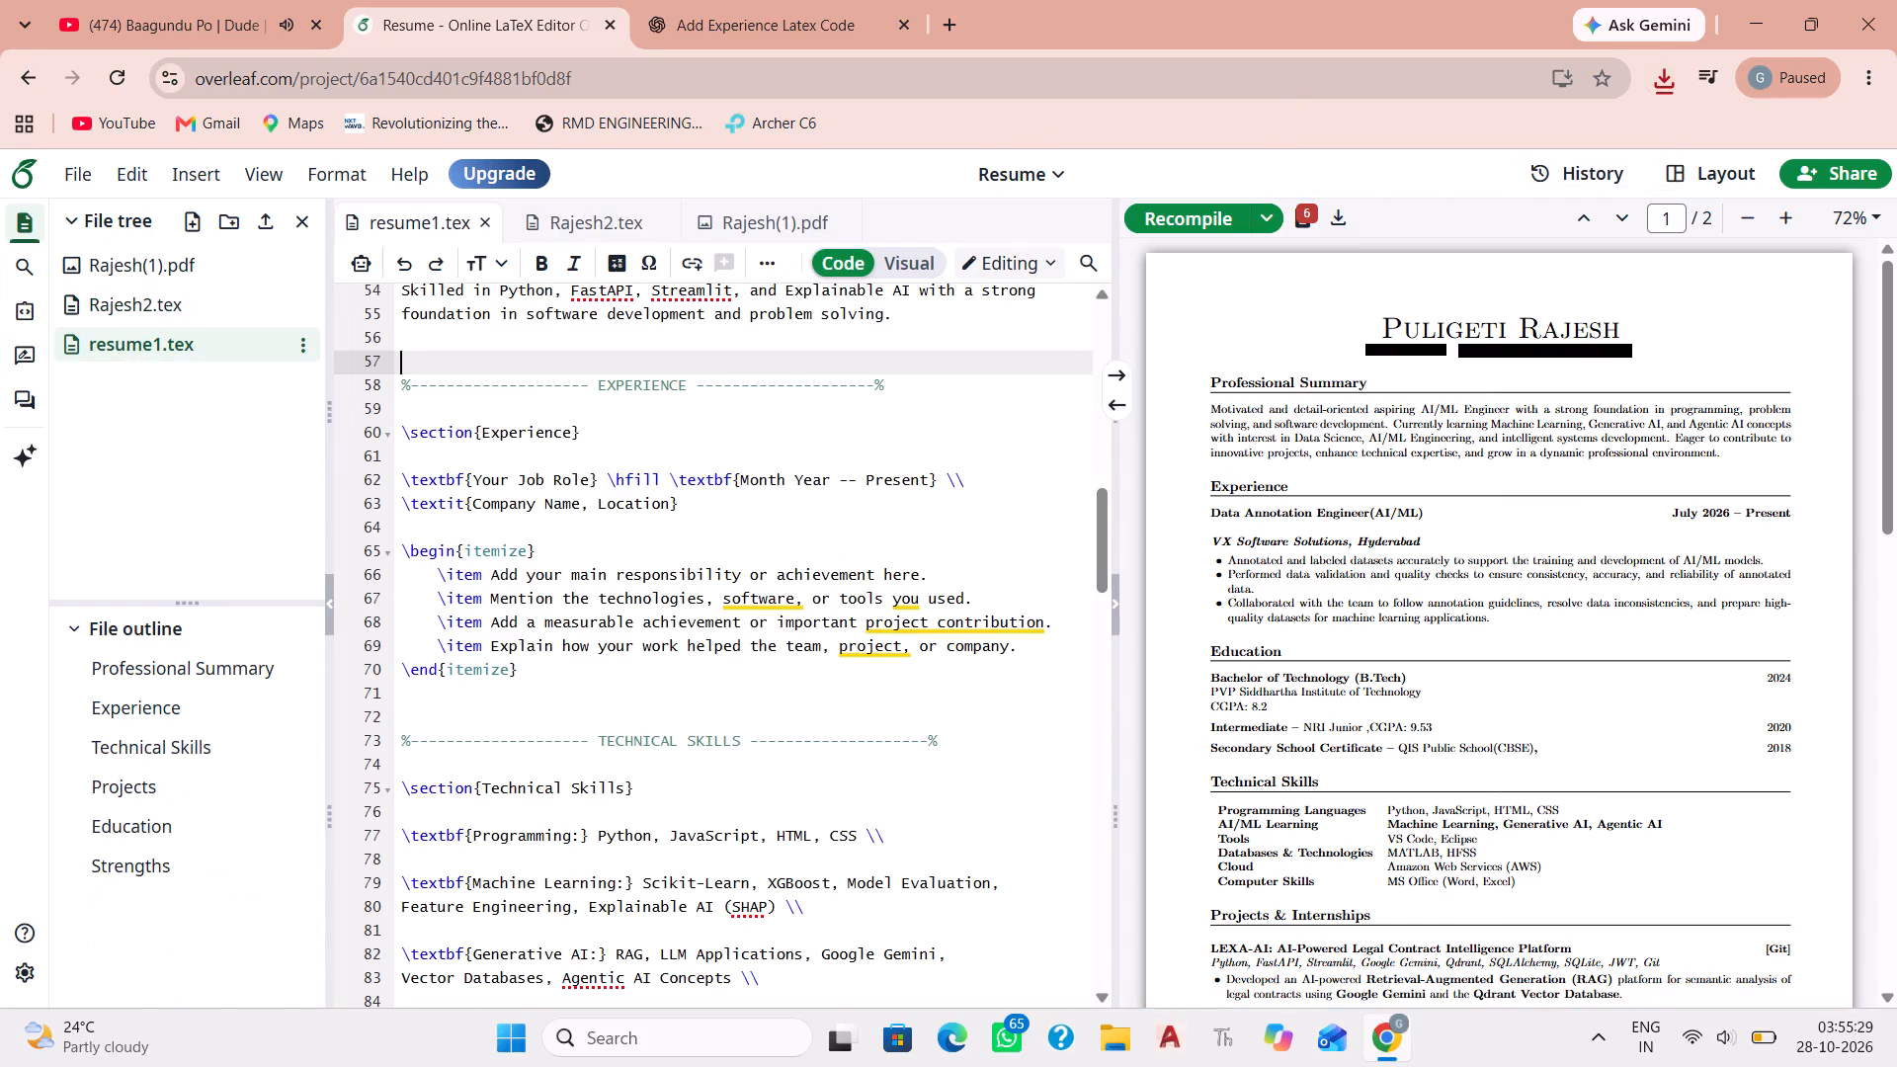
{"action": "scroll", "coordinate": [1426, 554], "scroll_direction": "down", "scroll_amount": 4}
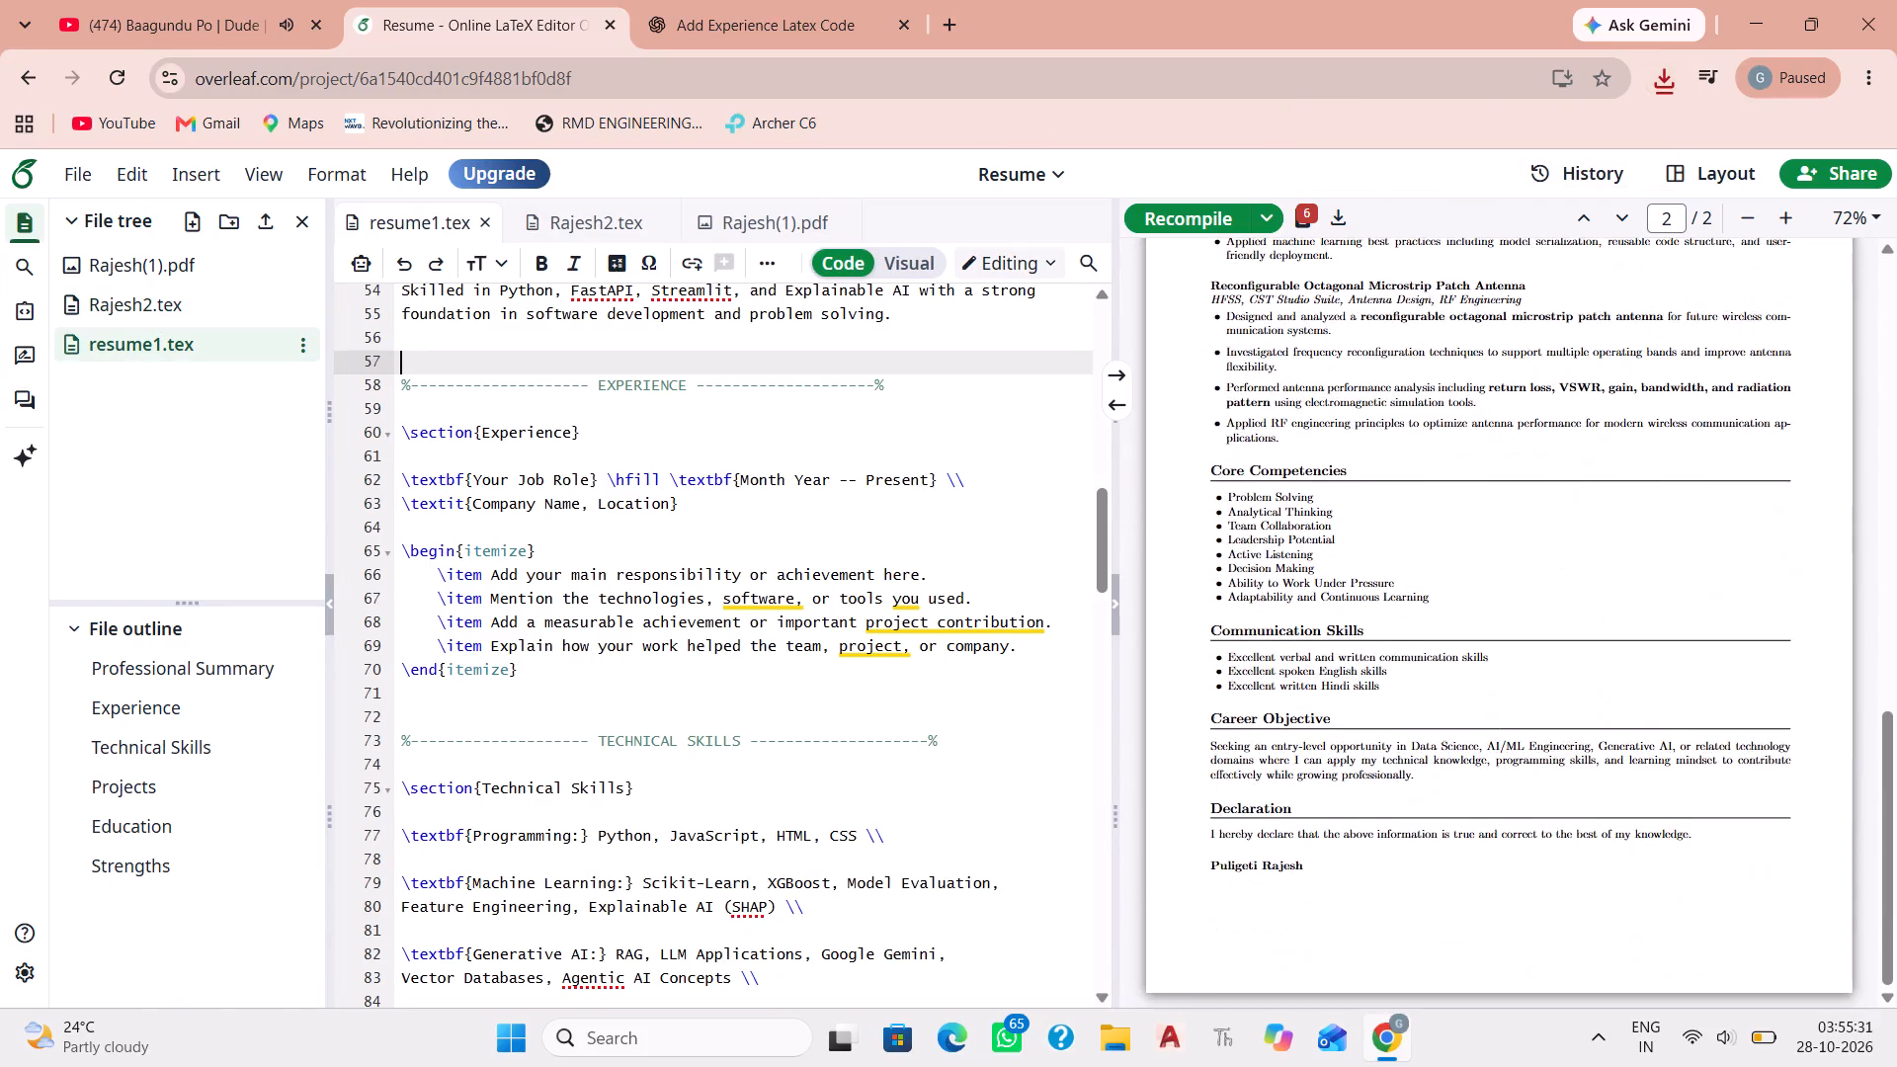
{"action": "scroll", "coordinate": [1426, 554], "scroll_direction": "up", "scroll_amount": 6}
{"action": "scroll", "coordinate": [1426, 554], "scroll_direction": "down", "scroll_amount": 3}
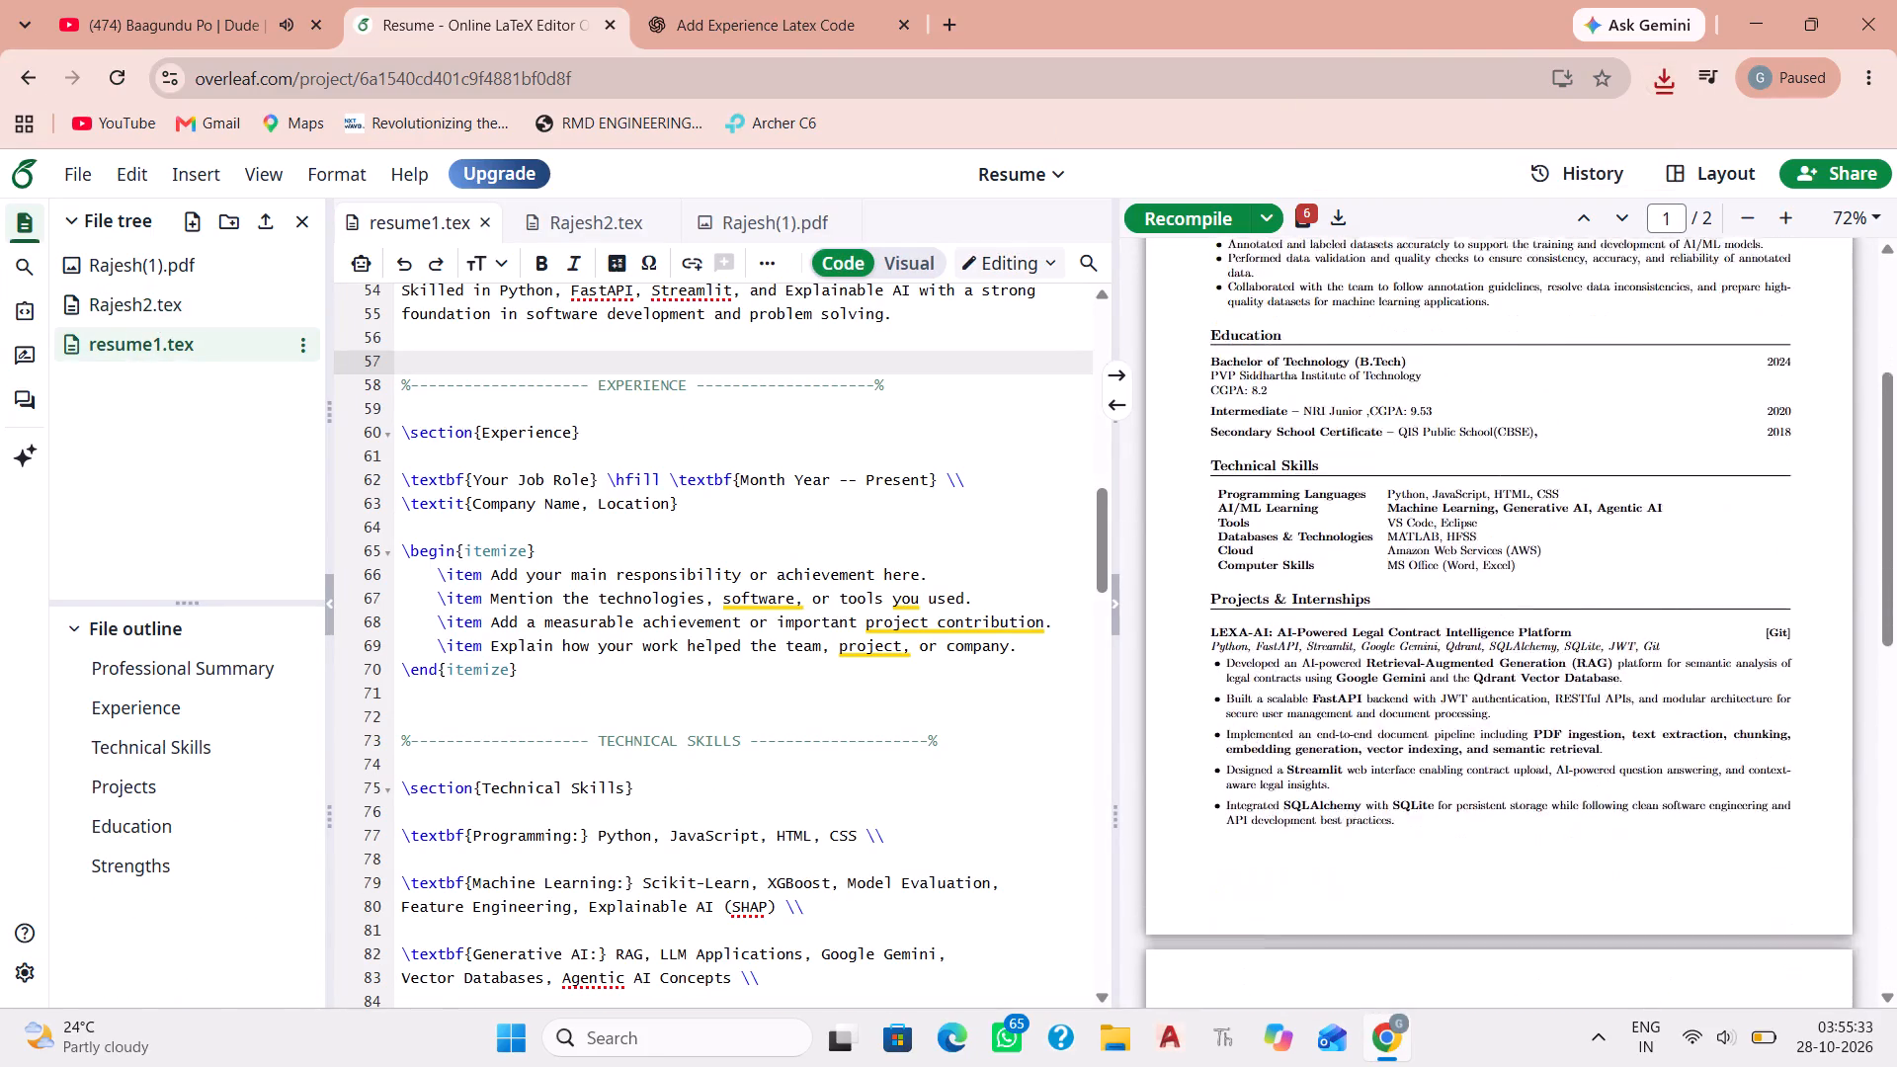
{"action": "scroll", "coordinate": [1426, 554], "scroll_direction": "down", "scroll_amount": 2}
{"action": "scroll", "coordinate": [1426, 554], "scroll_direction": "up", "scroll_amount": 8}
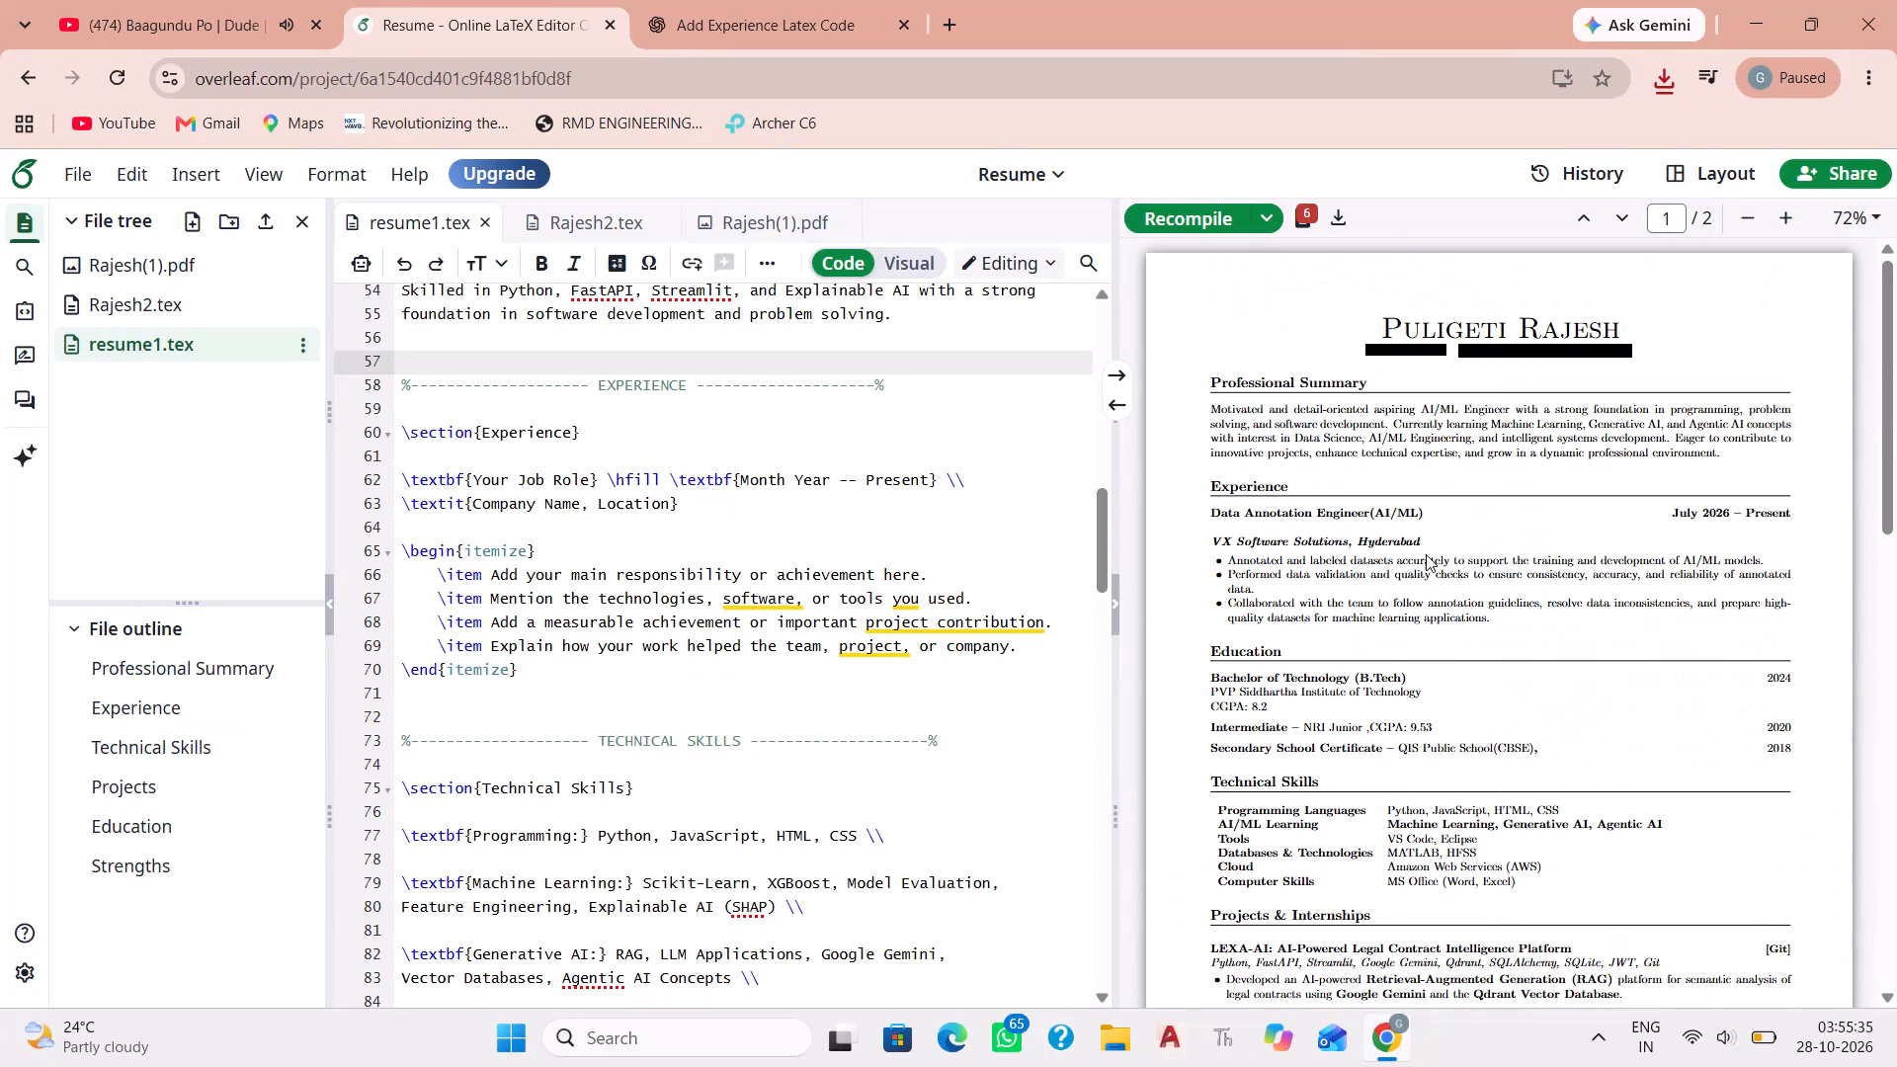
{"action": "left_click", "coordinate": [1202, 212]}
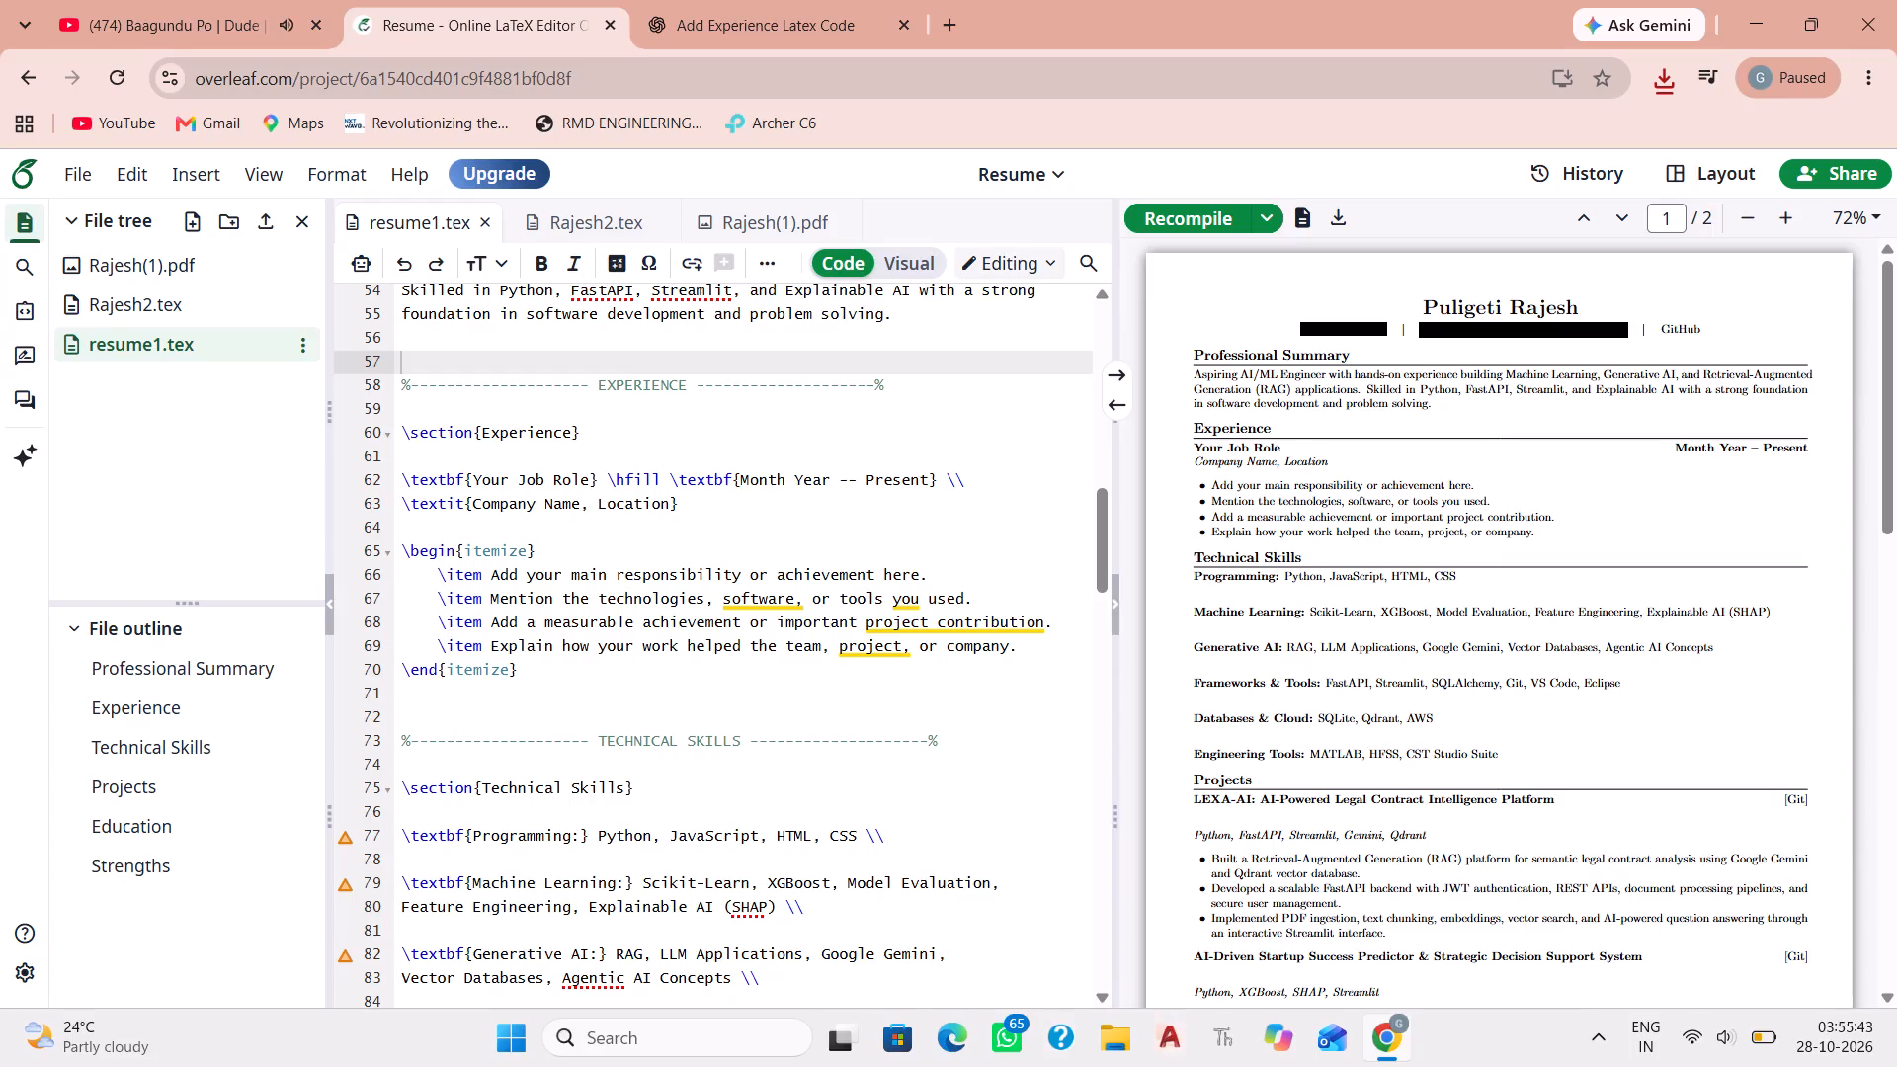
Replace the placeholder Experience section in resume1.tex, including its EXPERIENCE comment line, with the Experience section copied from Rajesh2.tex.
{"action": "left_click_drag", "start_coordinate": [487, 725], "coordinate": [395, 398]}
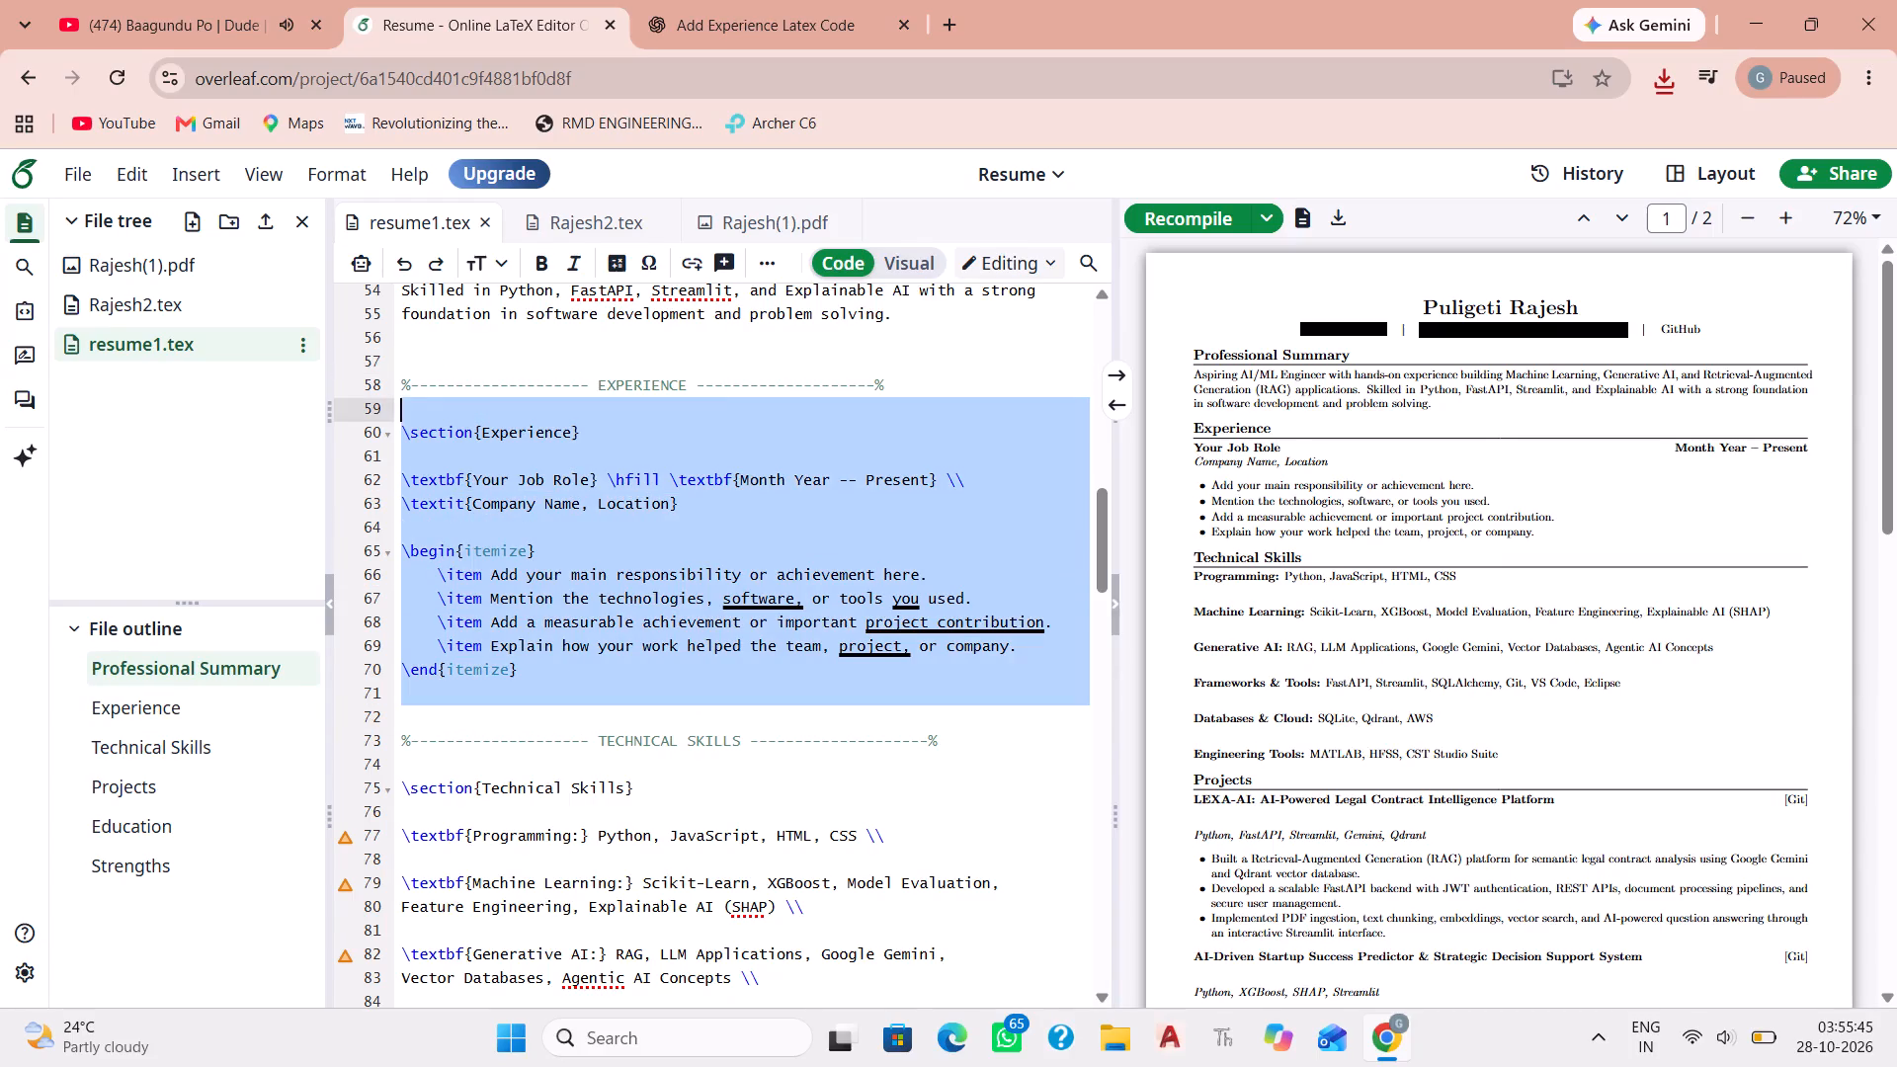
{"action": "left_click_drag", "start_coordinate": [395, 398], "coordinate": [388, 374]}
{"action": "key", "text": "ctrl+v"}
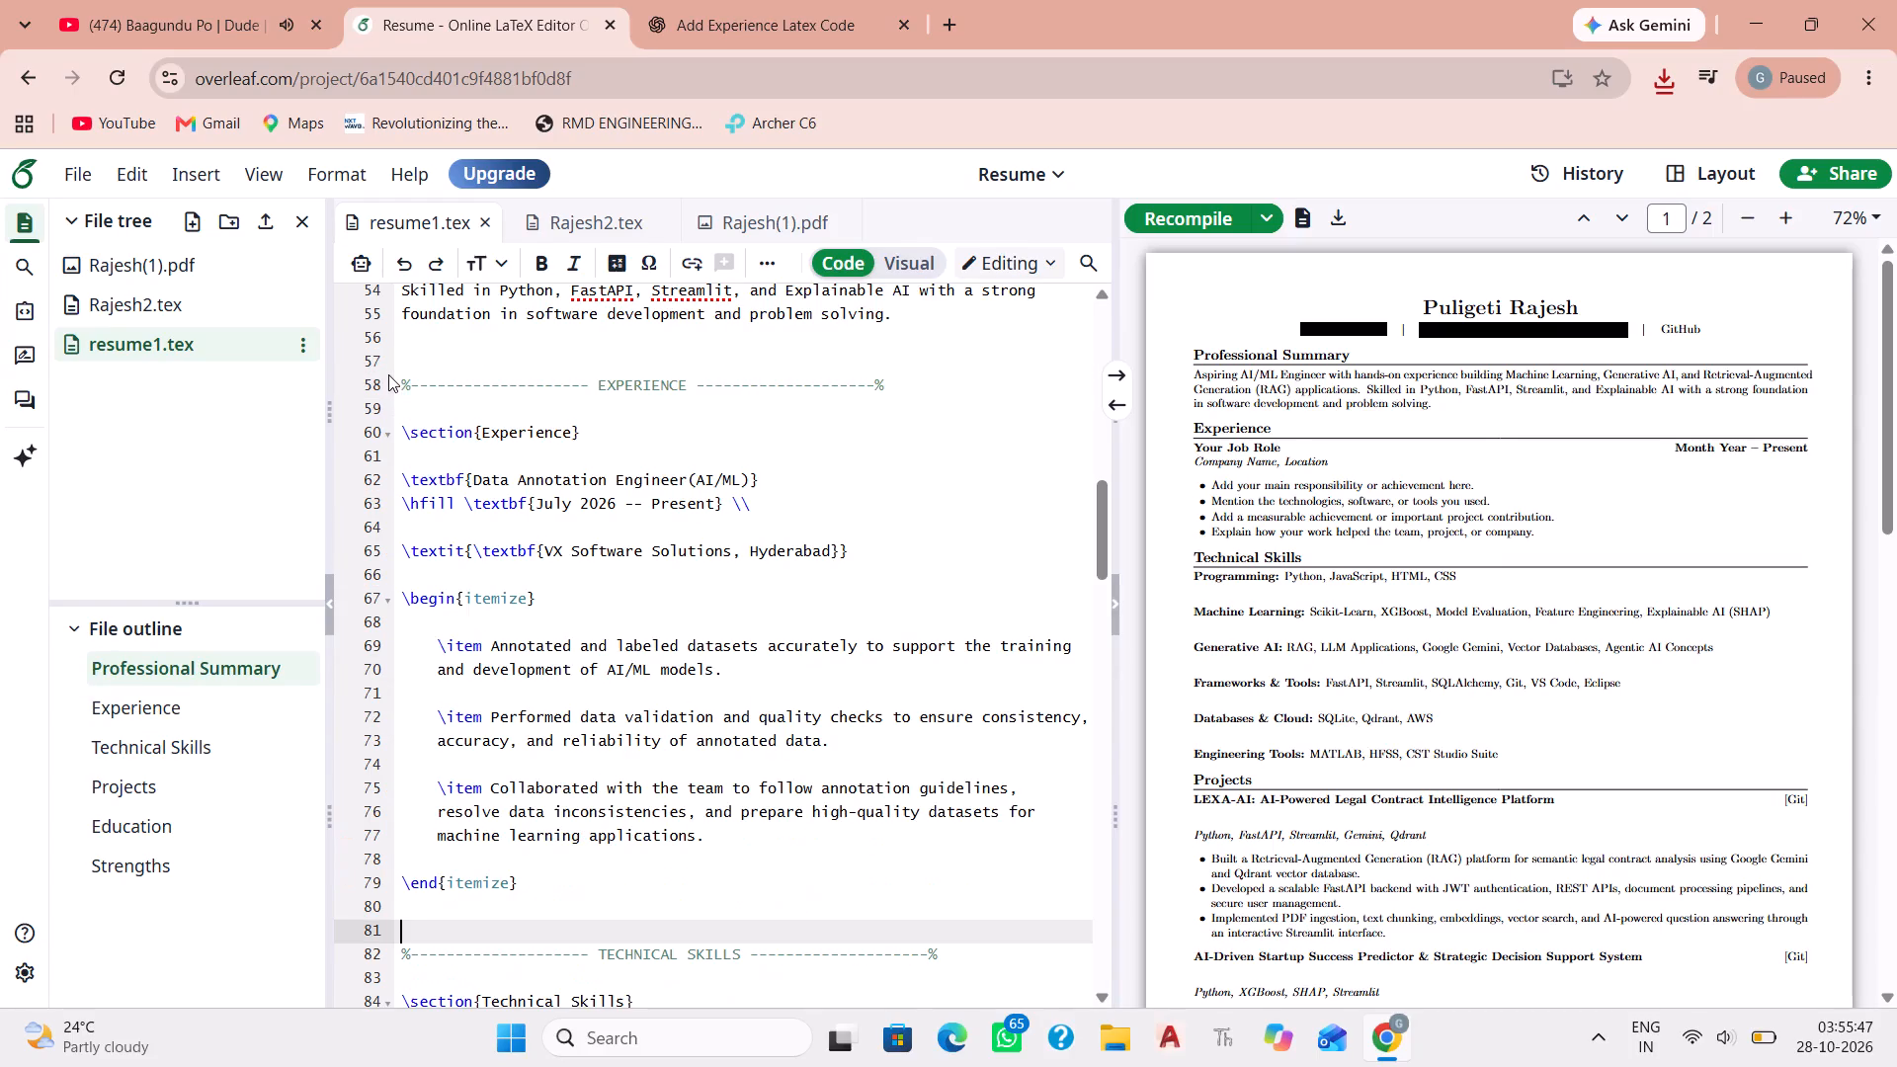
Recompile resume1.tex and look over the compiled pages with the Data Annotation Engineer(AI/ML) entry.
{"action": "left_click", "coordinate": [1186, 232]}
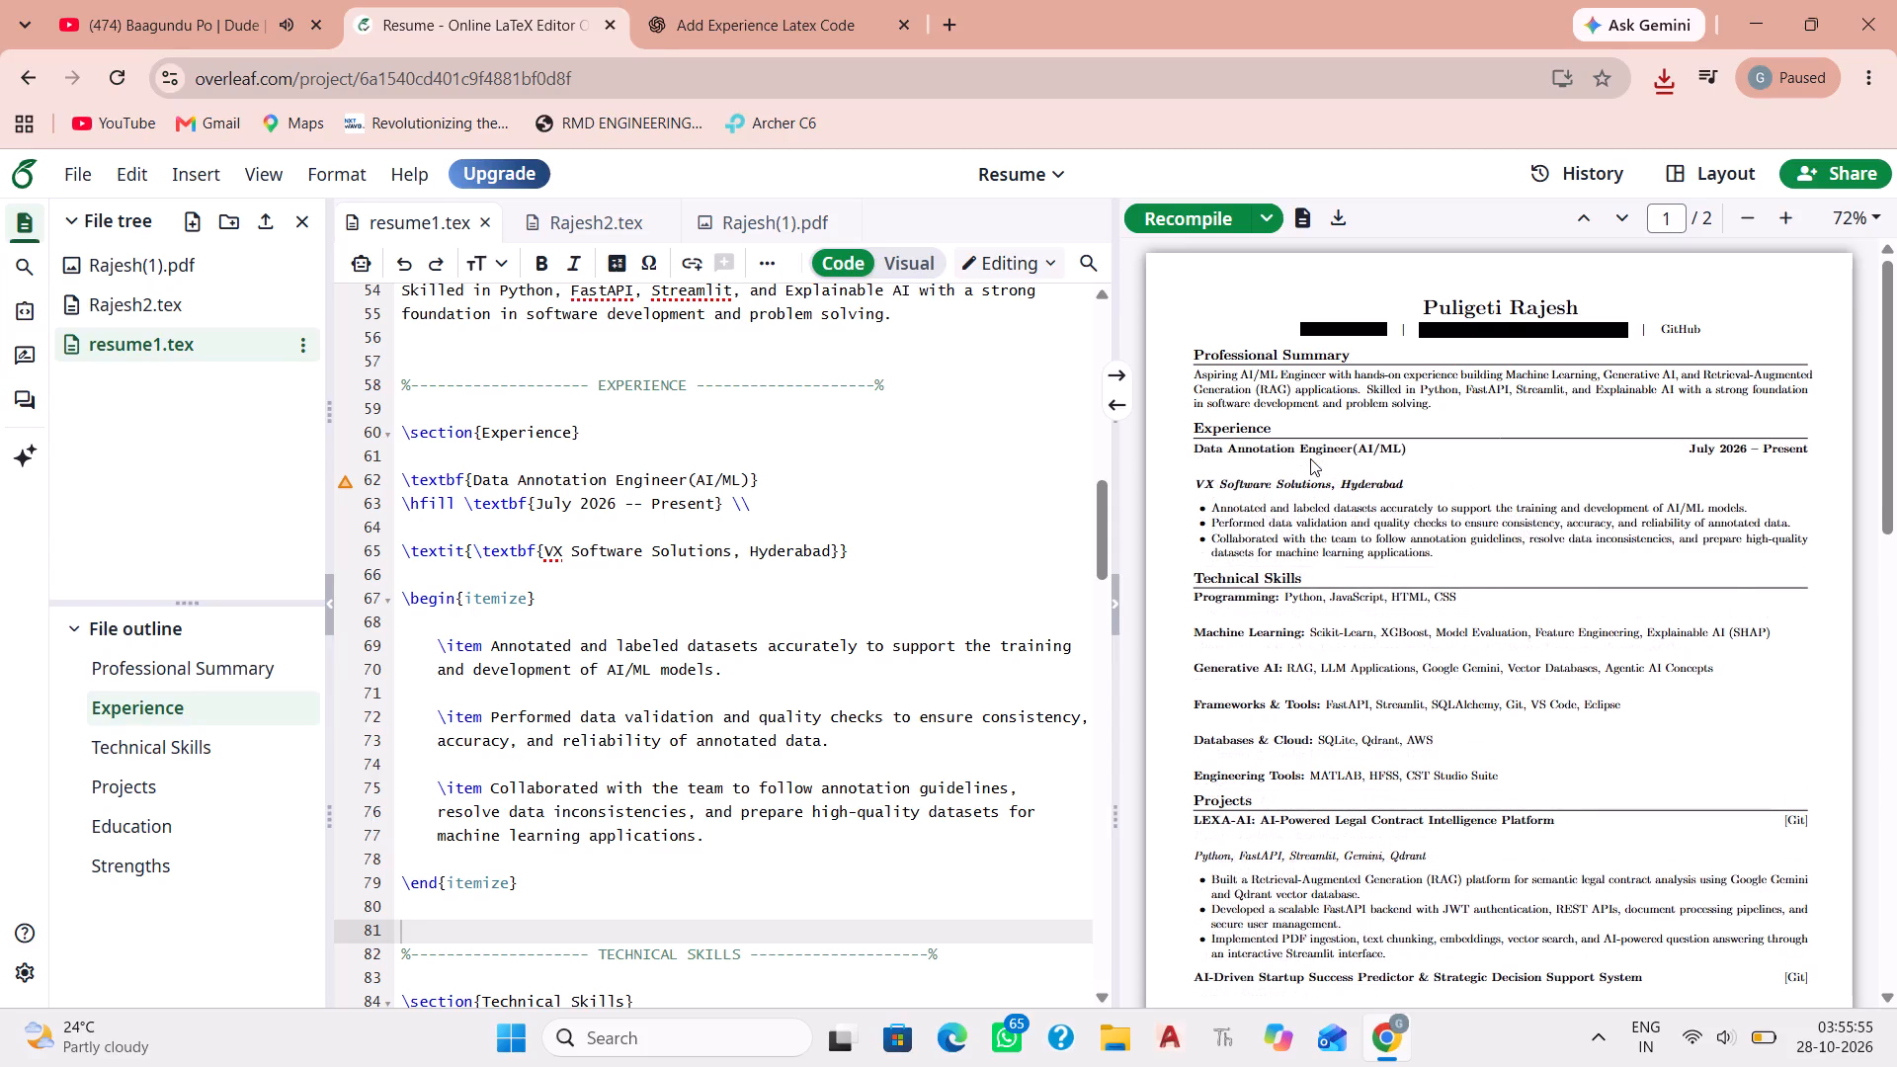
{"action": "scroll", "coordinate": [1316, 680], "scroll_direction": "down", "scroll_amount": 2}
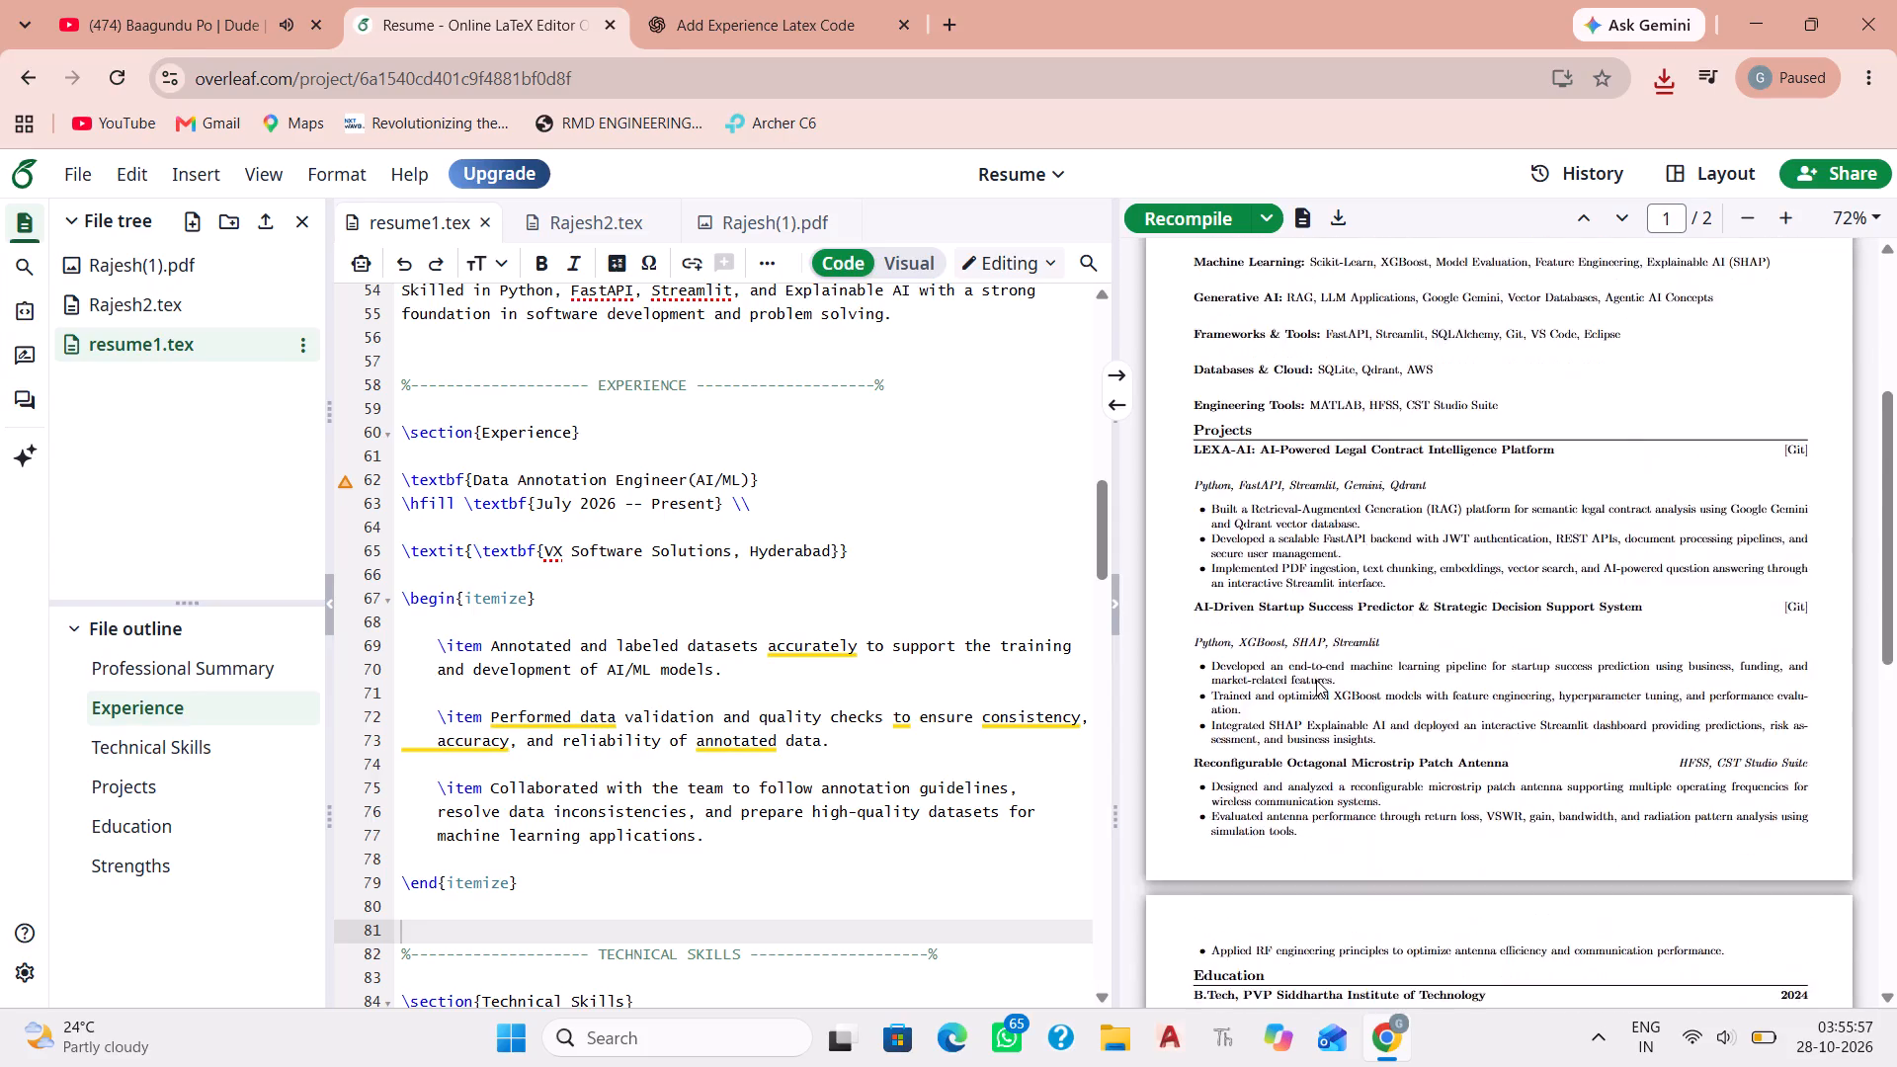
{"action": "scroll", "coordinate": [1316, 680], "scroll_direction": "down", "scroll_amount": 1}
{"action": "scroll", "coordinate": [1316, 680], "scroll_direction": "up", "scroll_amount": 1}
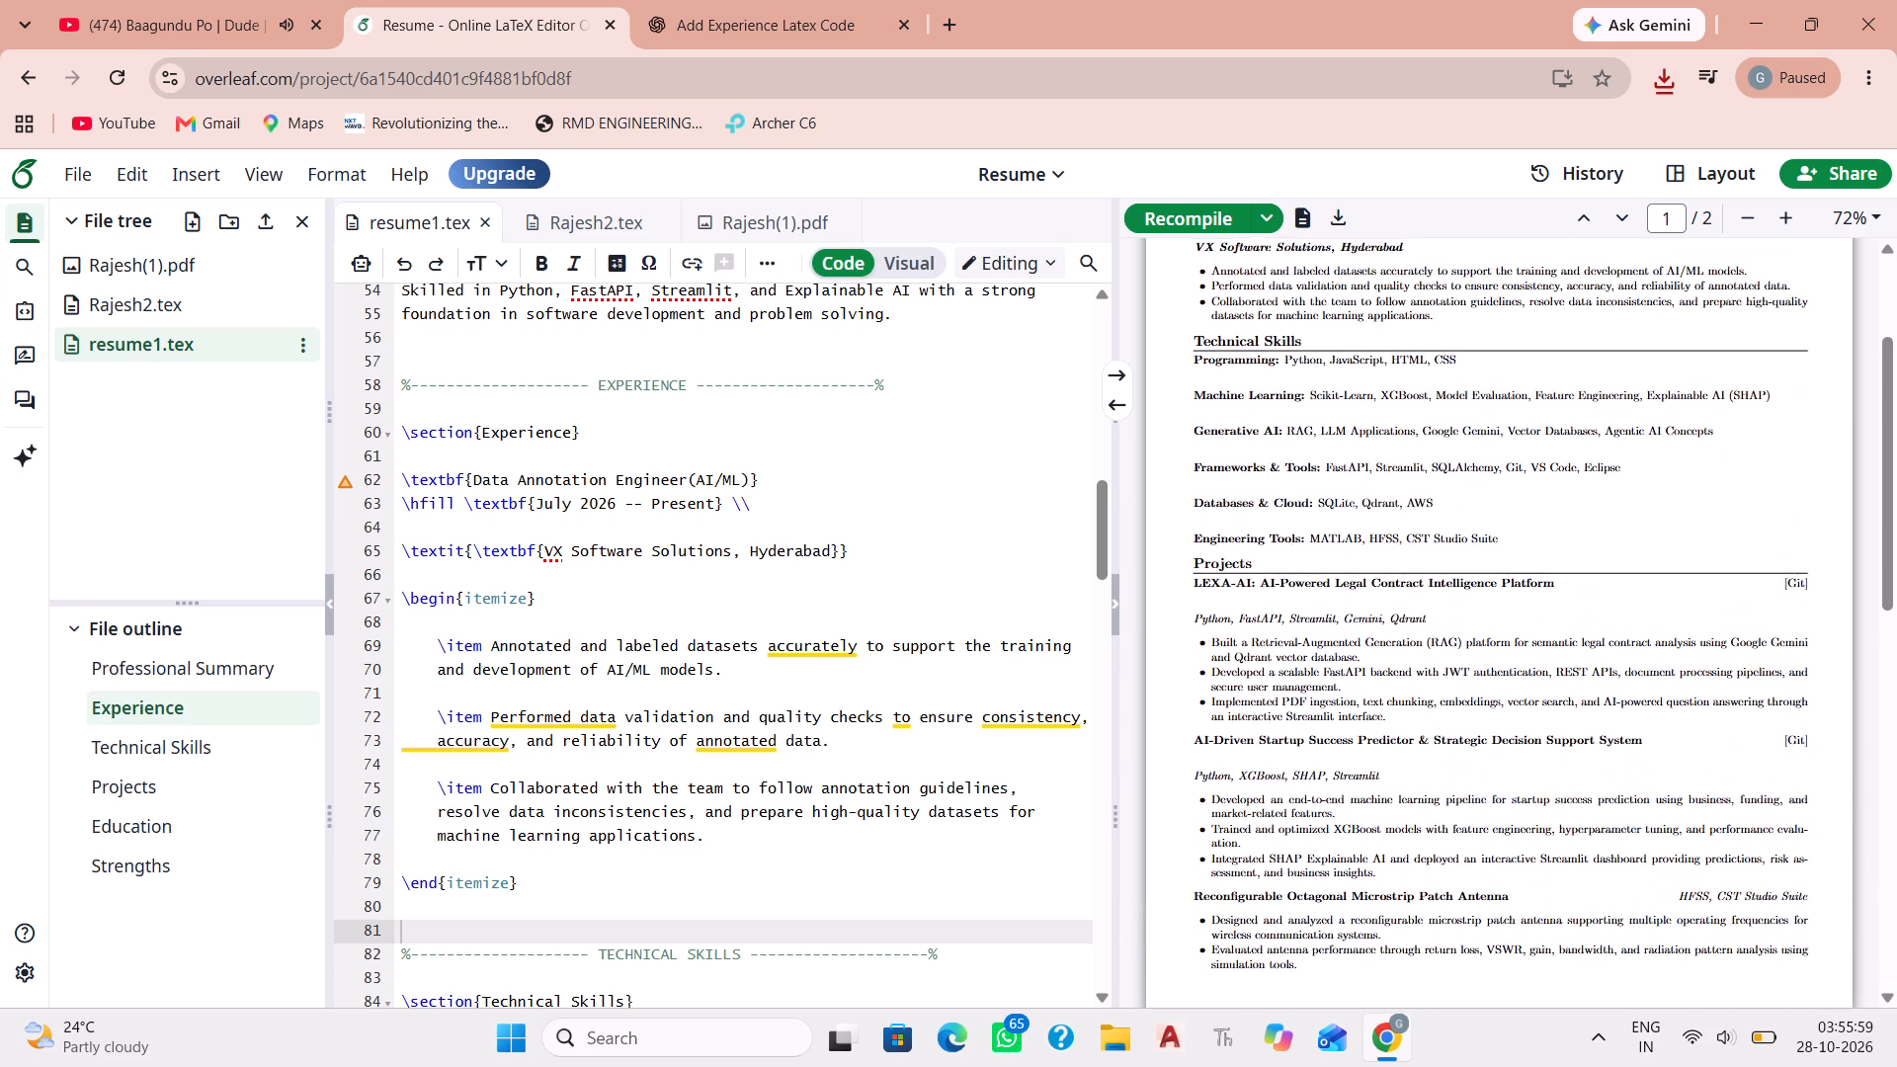
{"action": "scroll", "coordinate": [1316, 680], "scroll_direction": "up", "scroll_amount": 1}
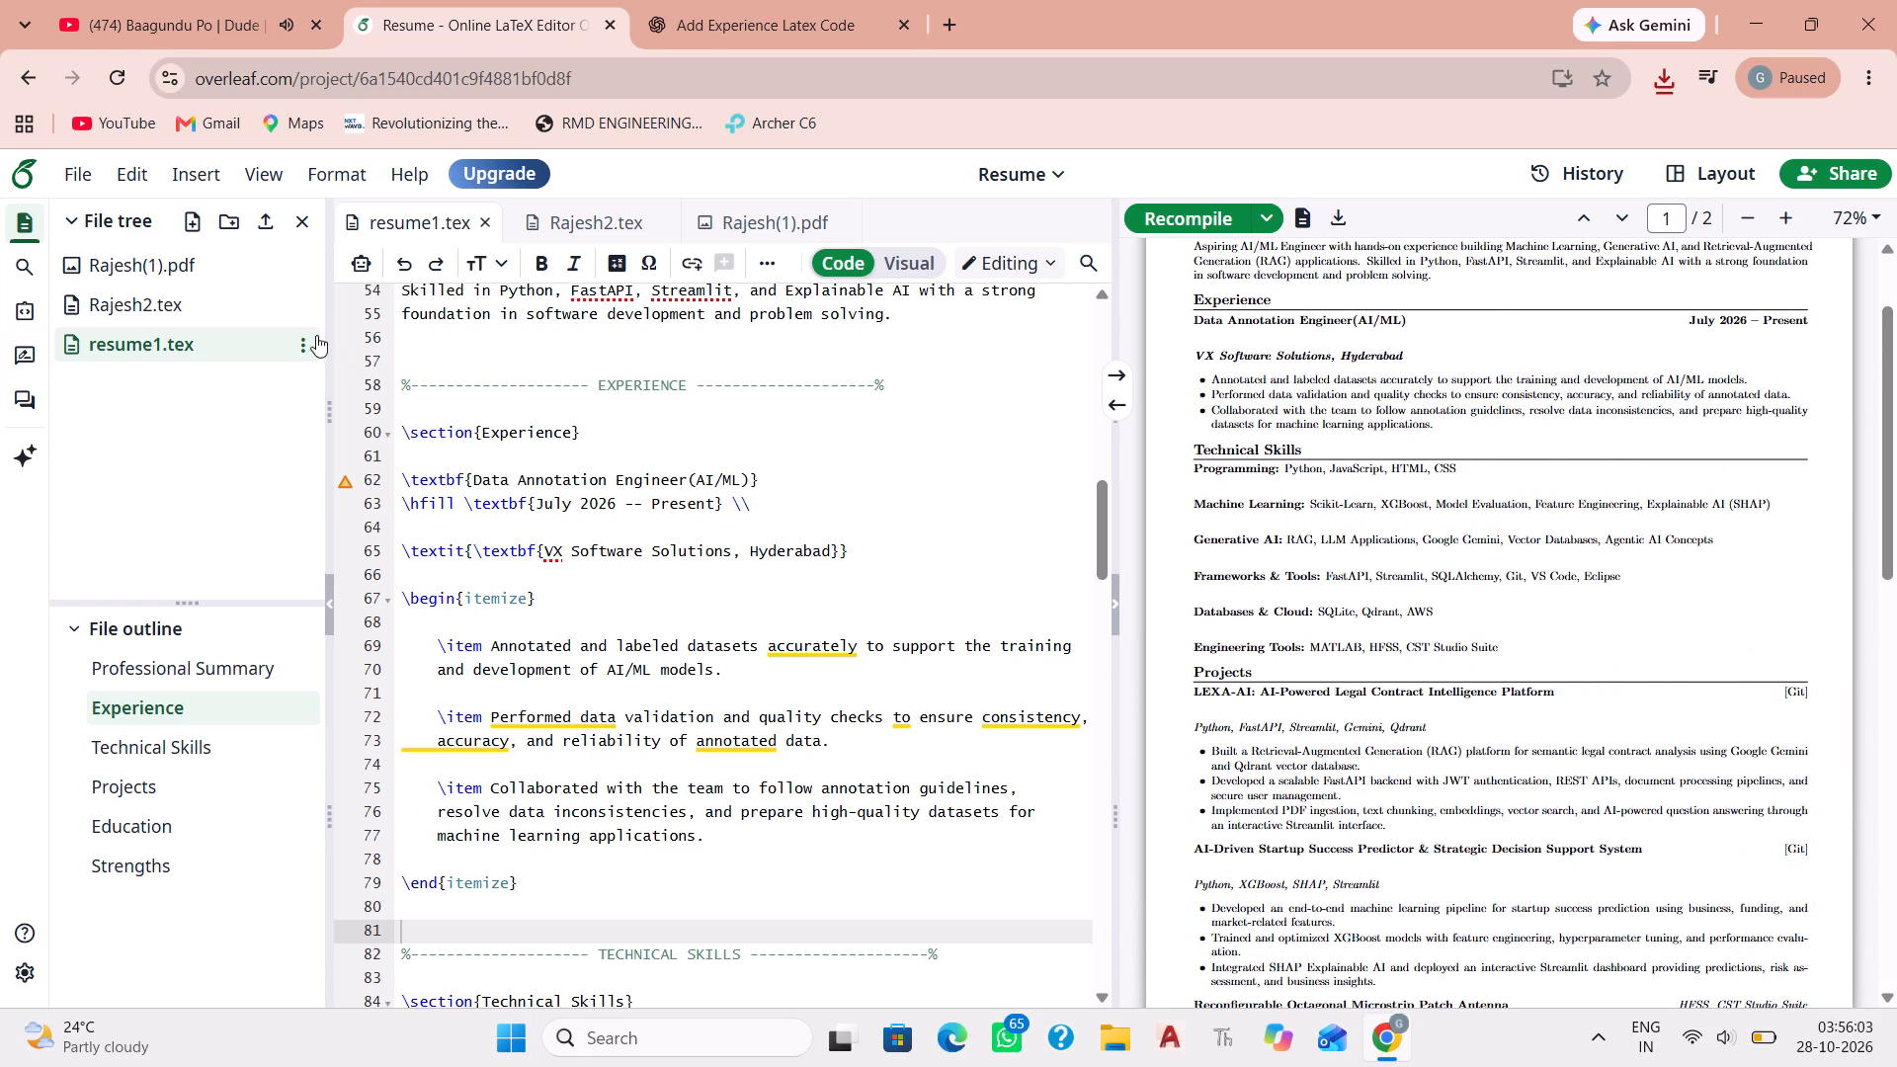
Open Rajesh2.tex, recompile it, and look over its compiled pages for comparison.
{"action": "left_click", "coordinate": [153, 297]}
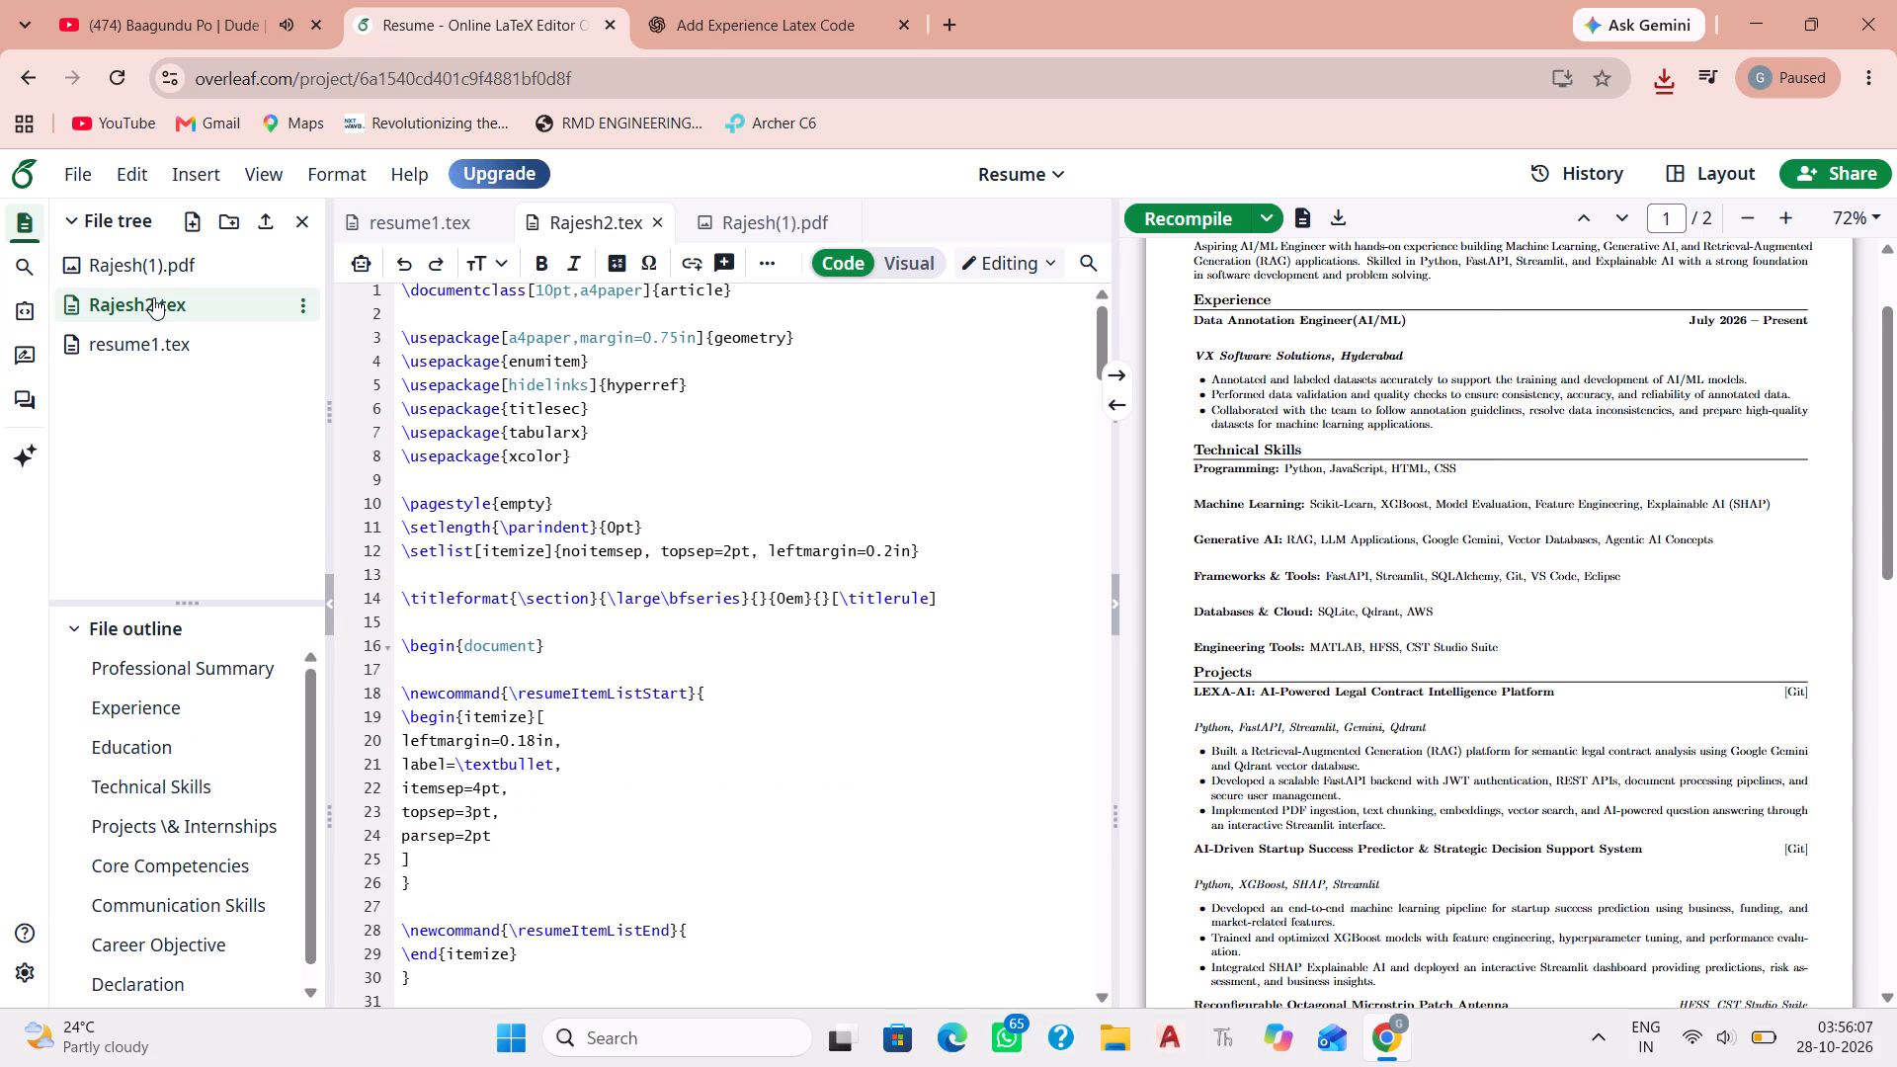
{"action": "left_click", "coordinate": [1188, 216]}
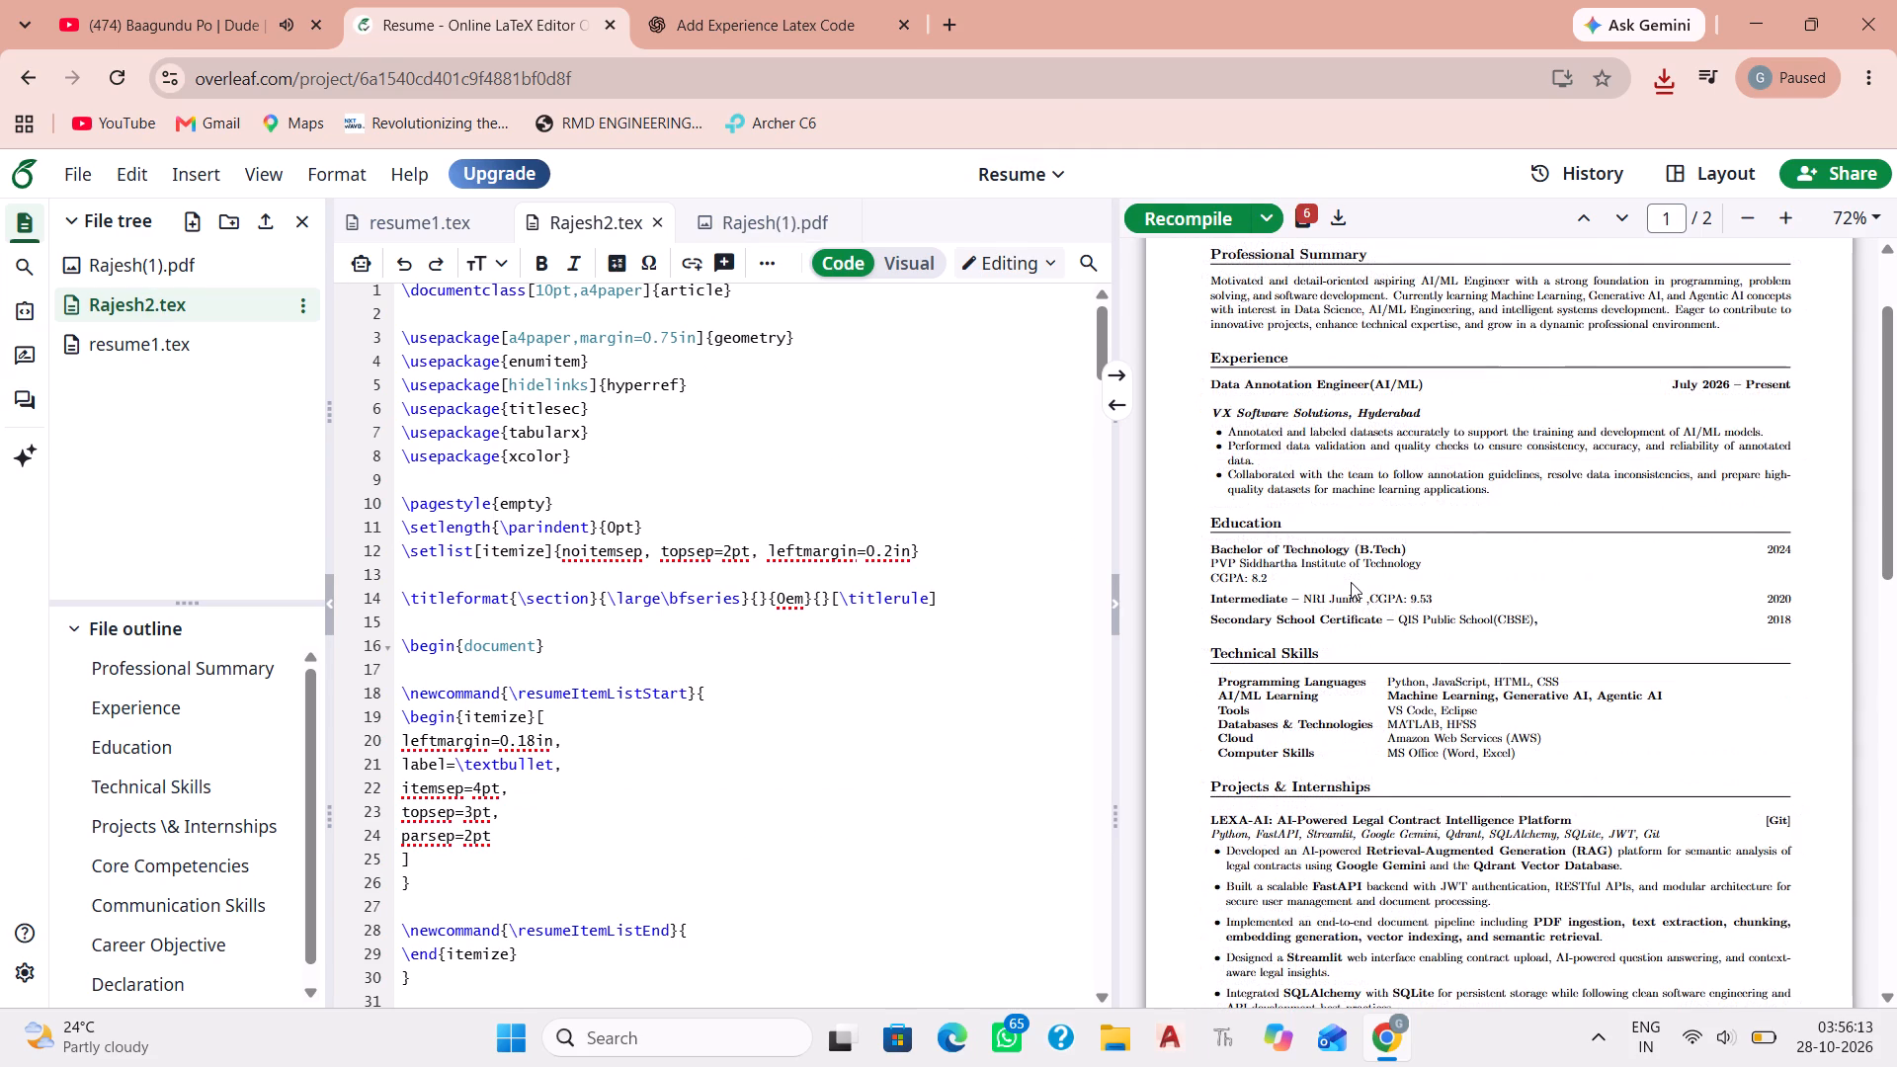
{"action": "scroll", "coordinate": [1351, 582], "scroll_direction": "down", "scroll_amount": 1}
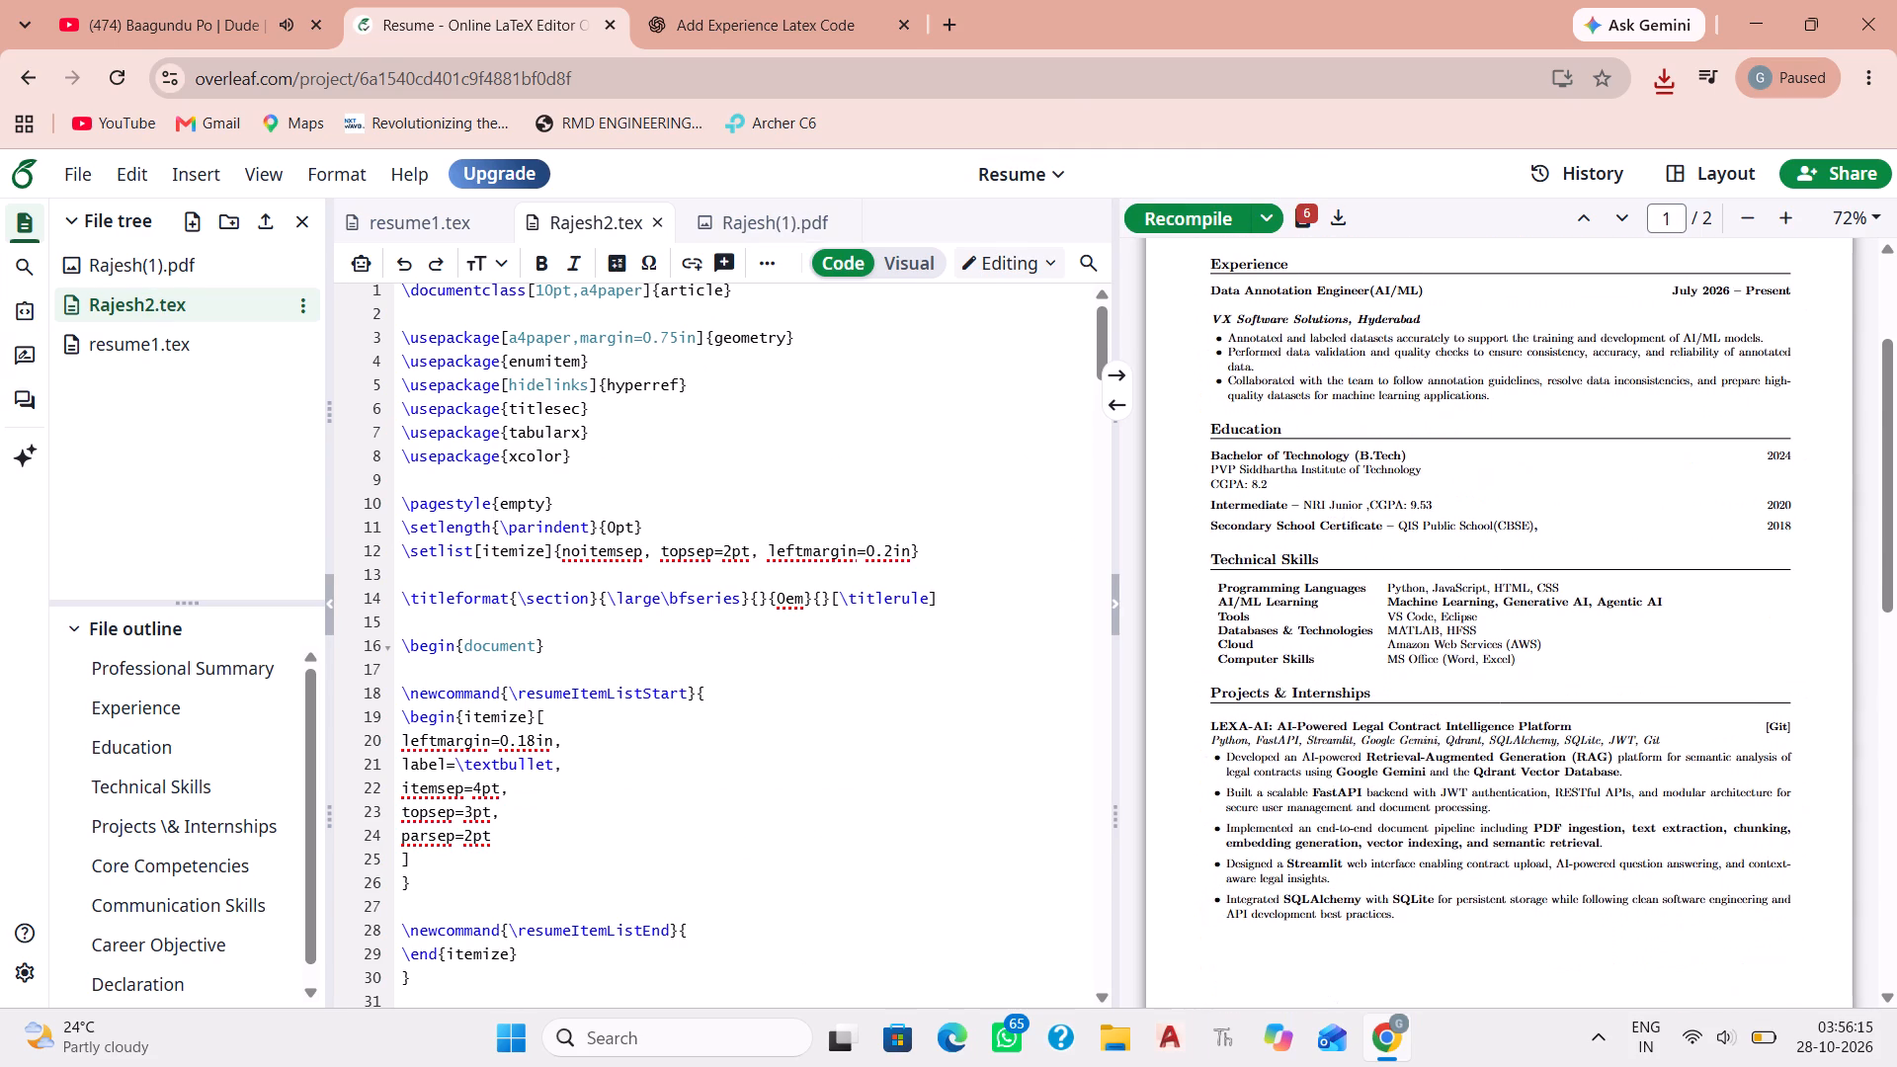
{"action": "scroll", "coordinate": [1351, 582], "scroll_direction": "down", "scroll_amount": 5}
{"action": "scroll", "coordinate": [1351, 582], "scroll_direction": "up", "scroll_amount": 1}
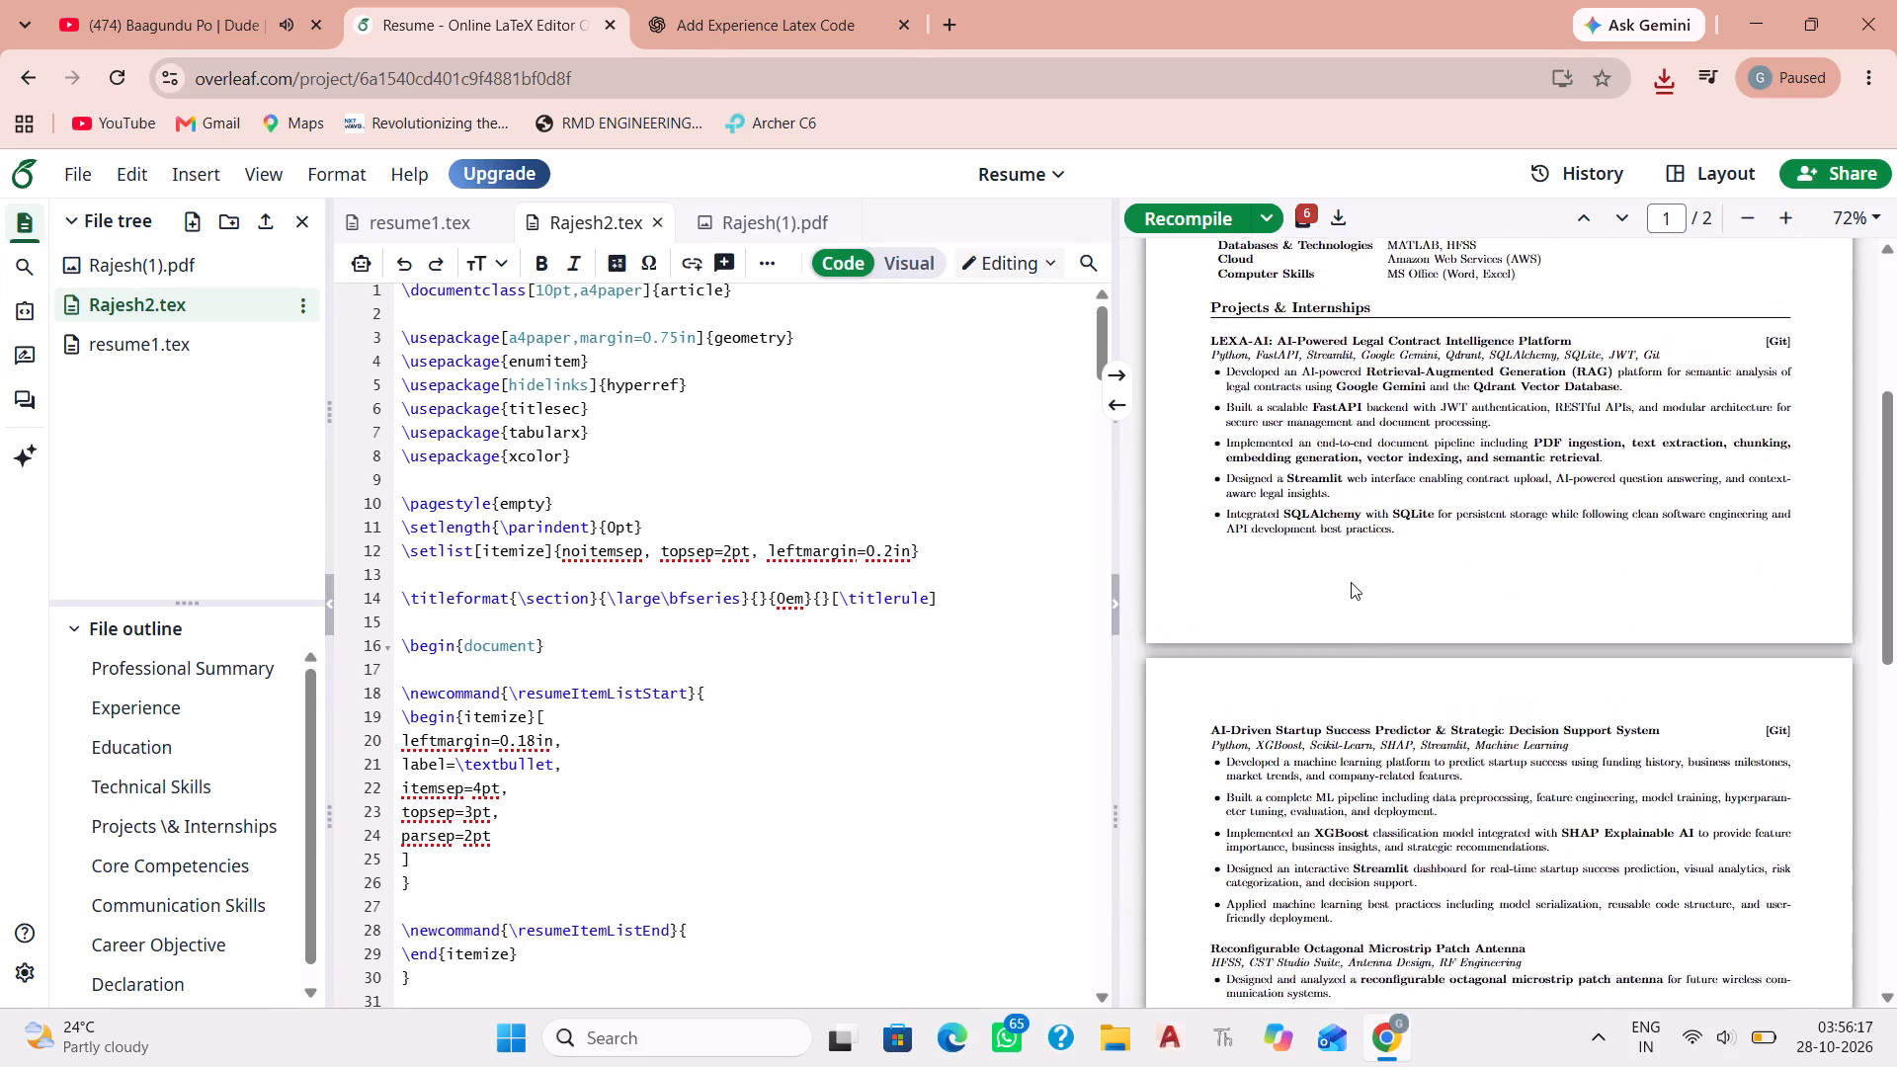
{"action": "scroll", "coordinate": [1351, 582], "scroll_direction": "up", "scroll_amount": 1}
{"action": "scroll", "coordinate": [1351, 582], "scroll_direction": "down", "scroll_amount": 1}
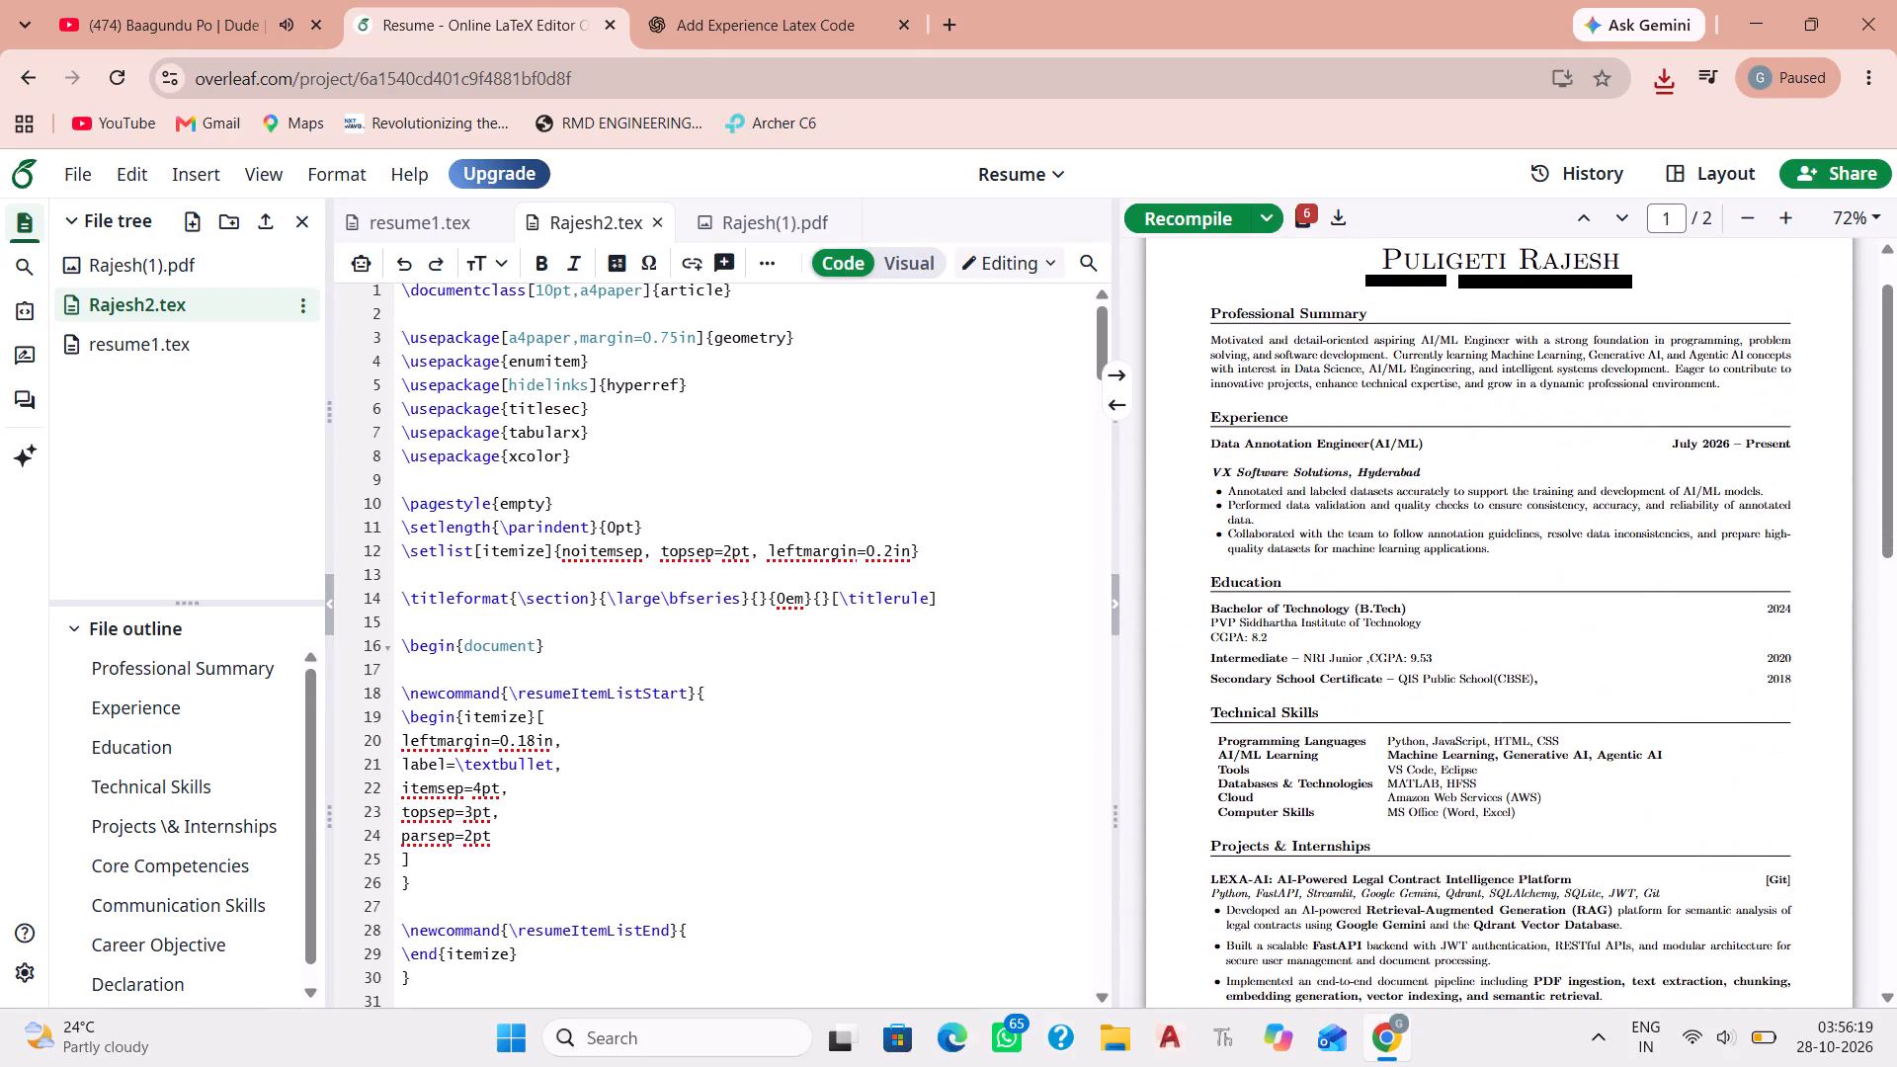
Copy the whole Technical Skills section of Rajesh2.tex, from its TECHNICAL SKILLS comment line through the end of the tabularx table.
{"action": "scroll", "coordinate": [1028, 757], "scroll_direction": "down", "scroll_amount": 4}
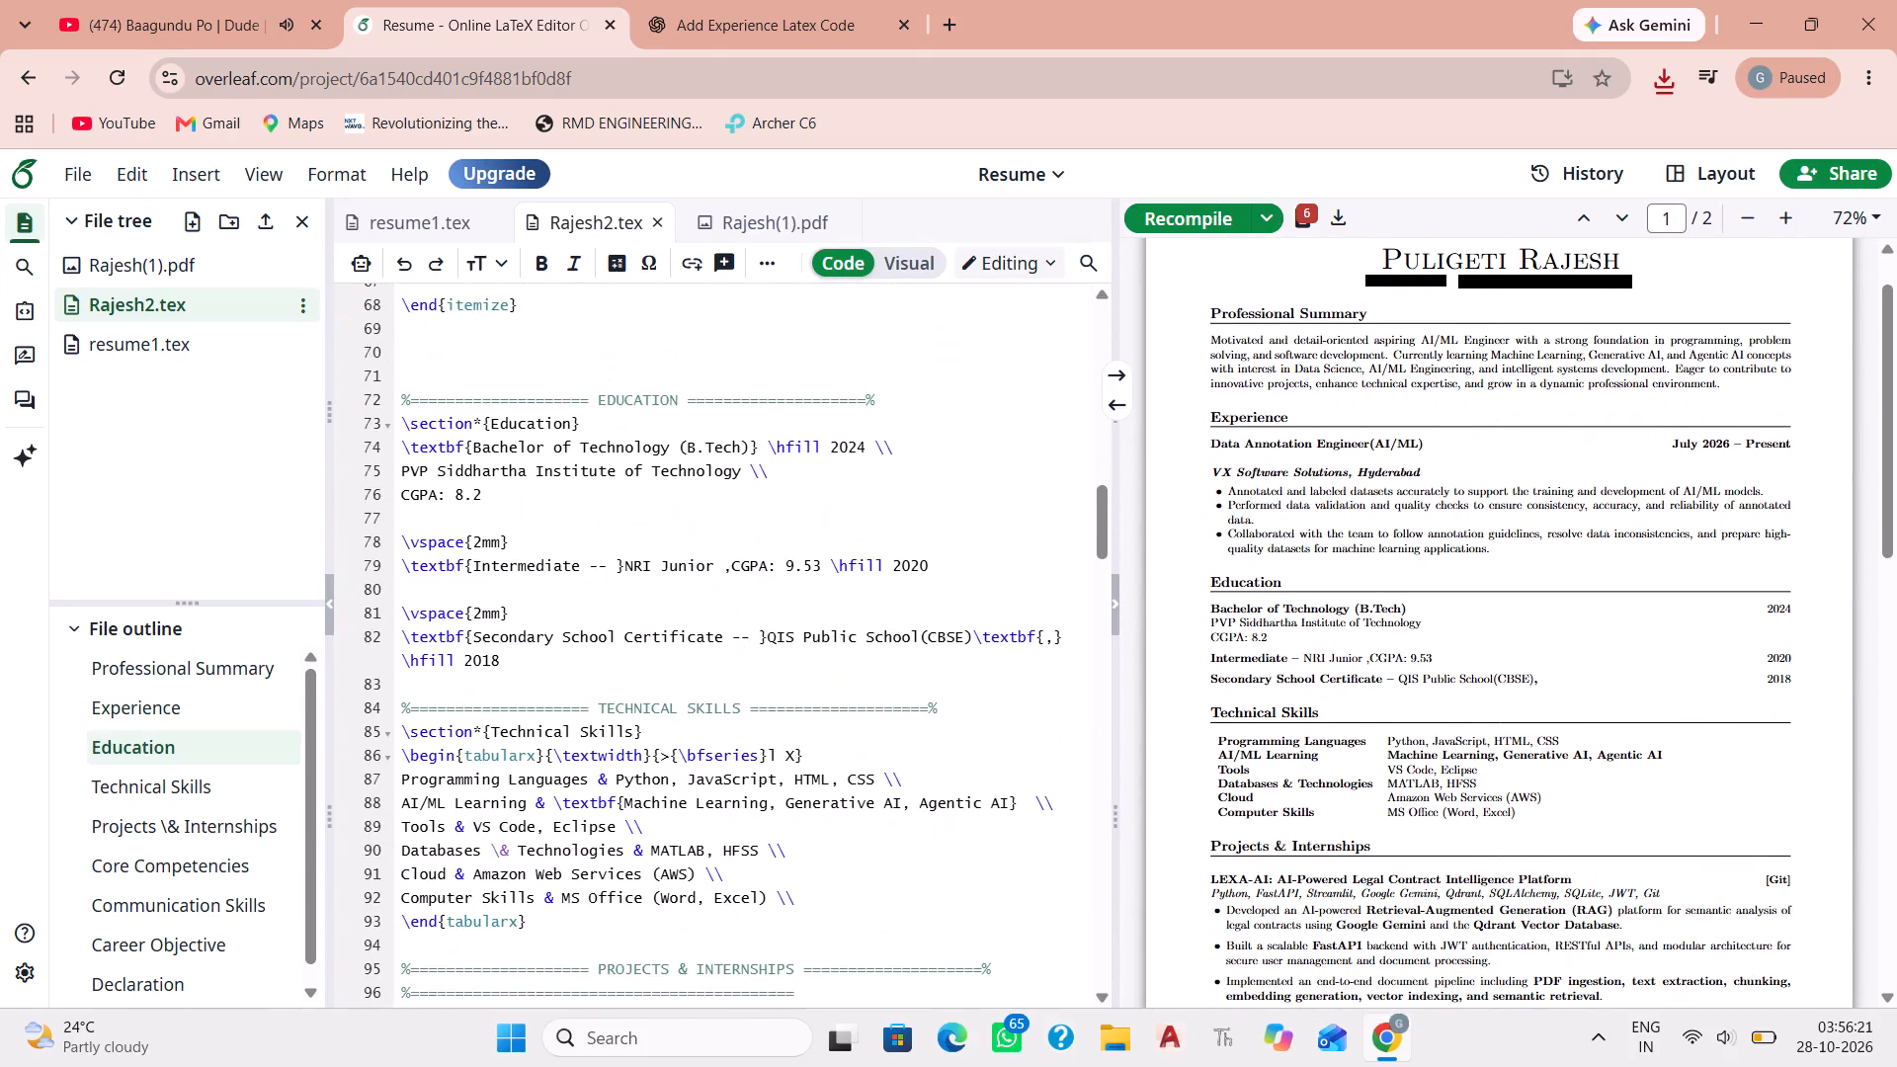
{"action": "scroll", "coordinate": [1028, 757], "scroll_direction": "down", "scroll_amount": 4}
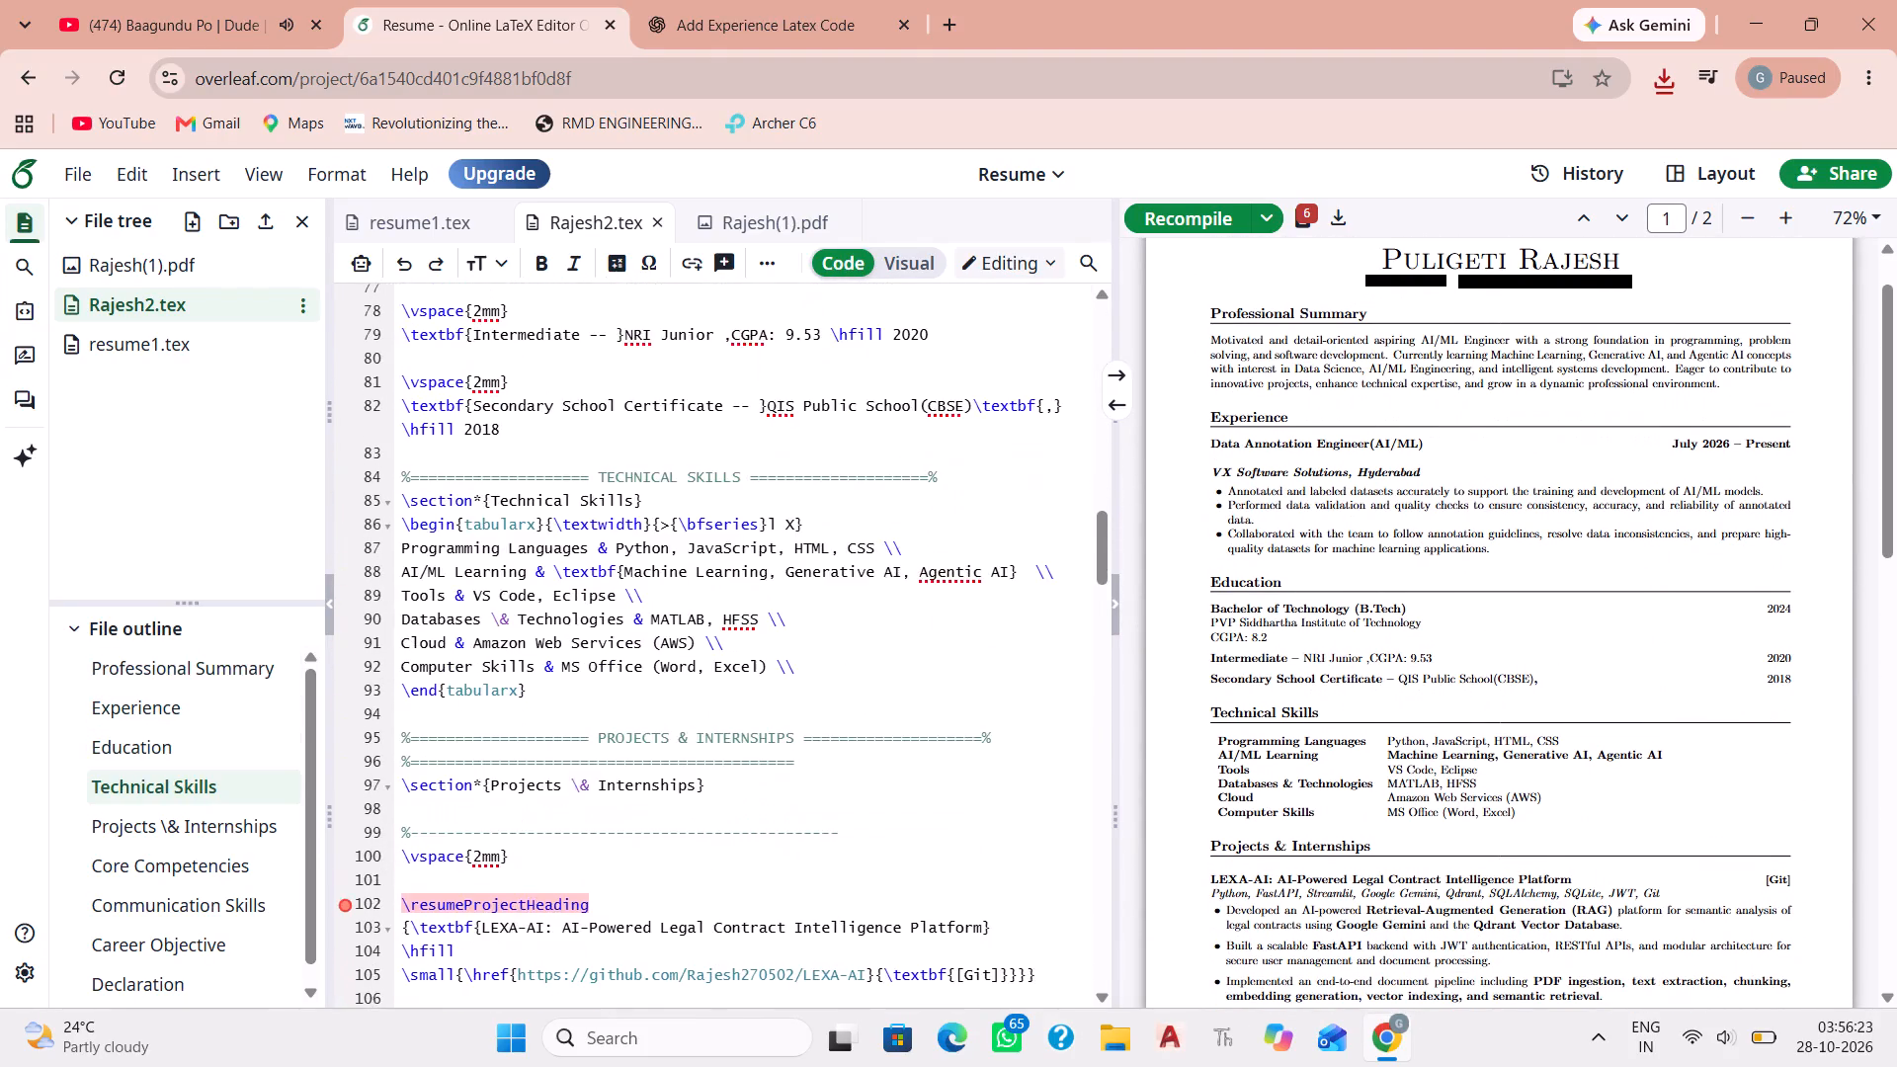
{"action": "scroll", "coordinate": [1028, 757], "scroll_direction": "down", "scroll_amount": 1}
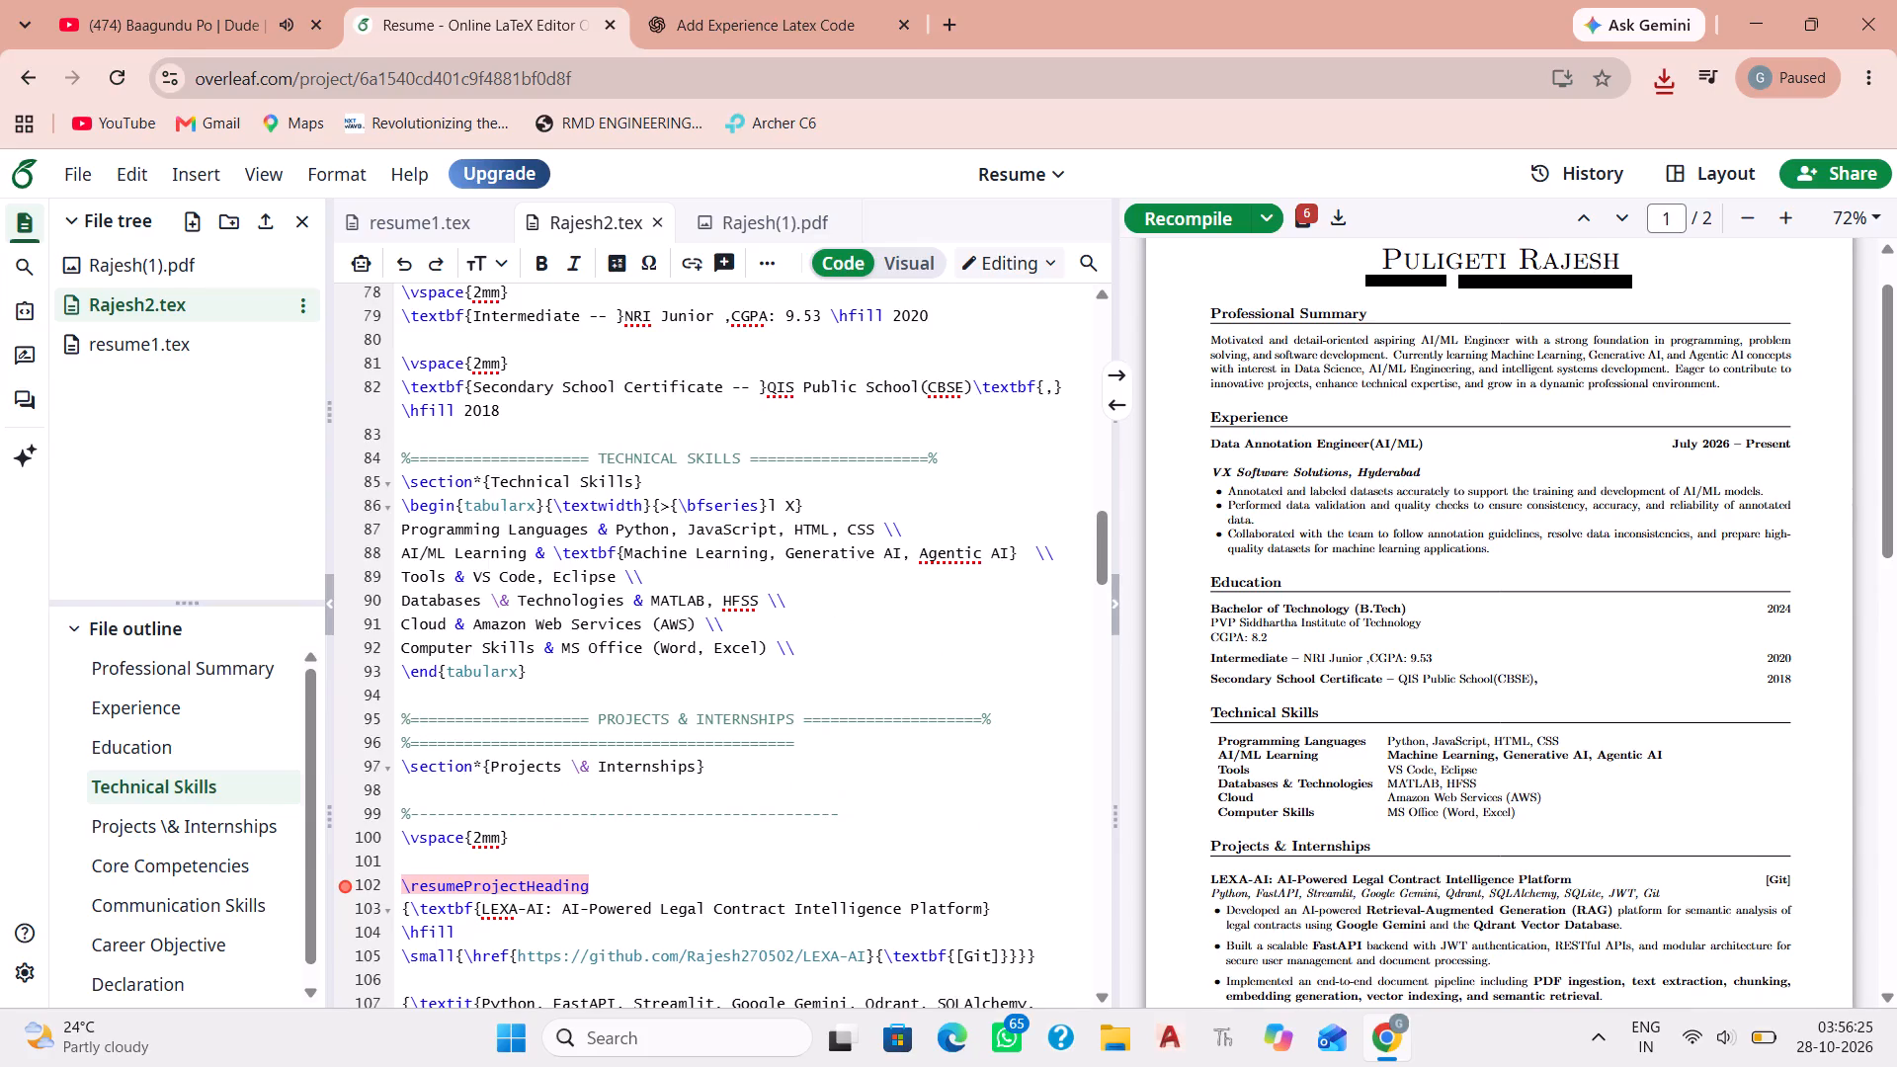
{"action": "left_click_drag", "start_coordinate": [559, 694], "coordinate": [419, 451]}
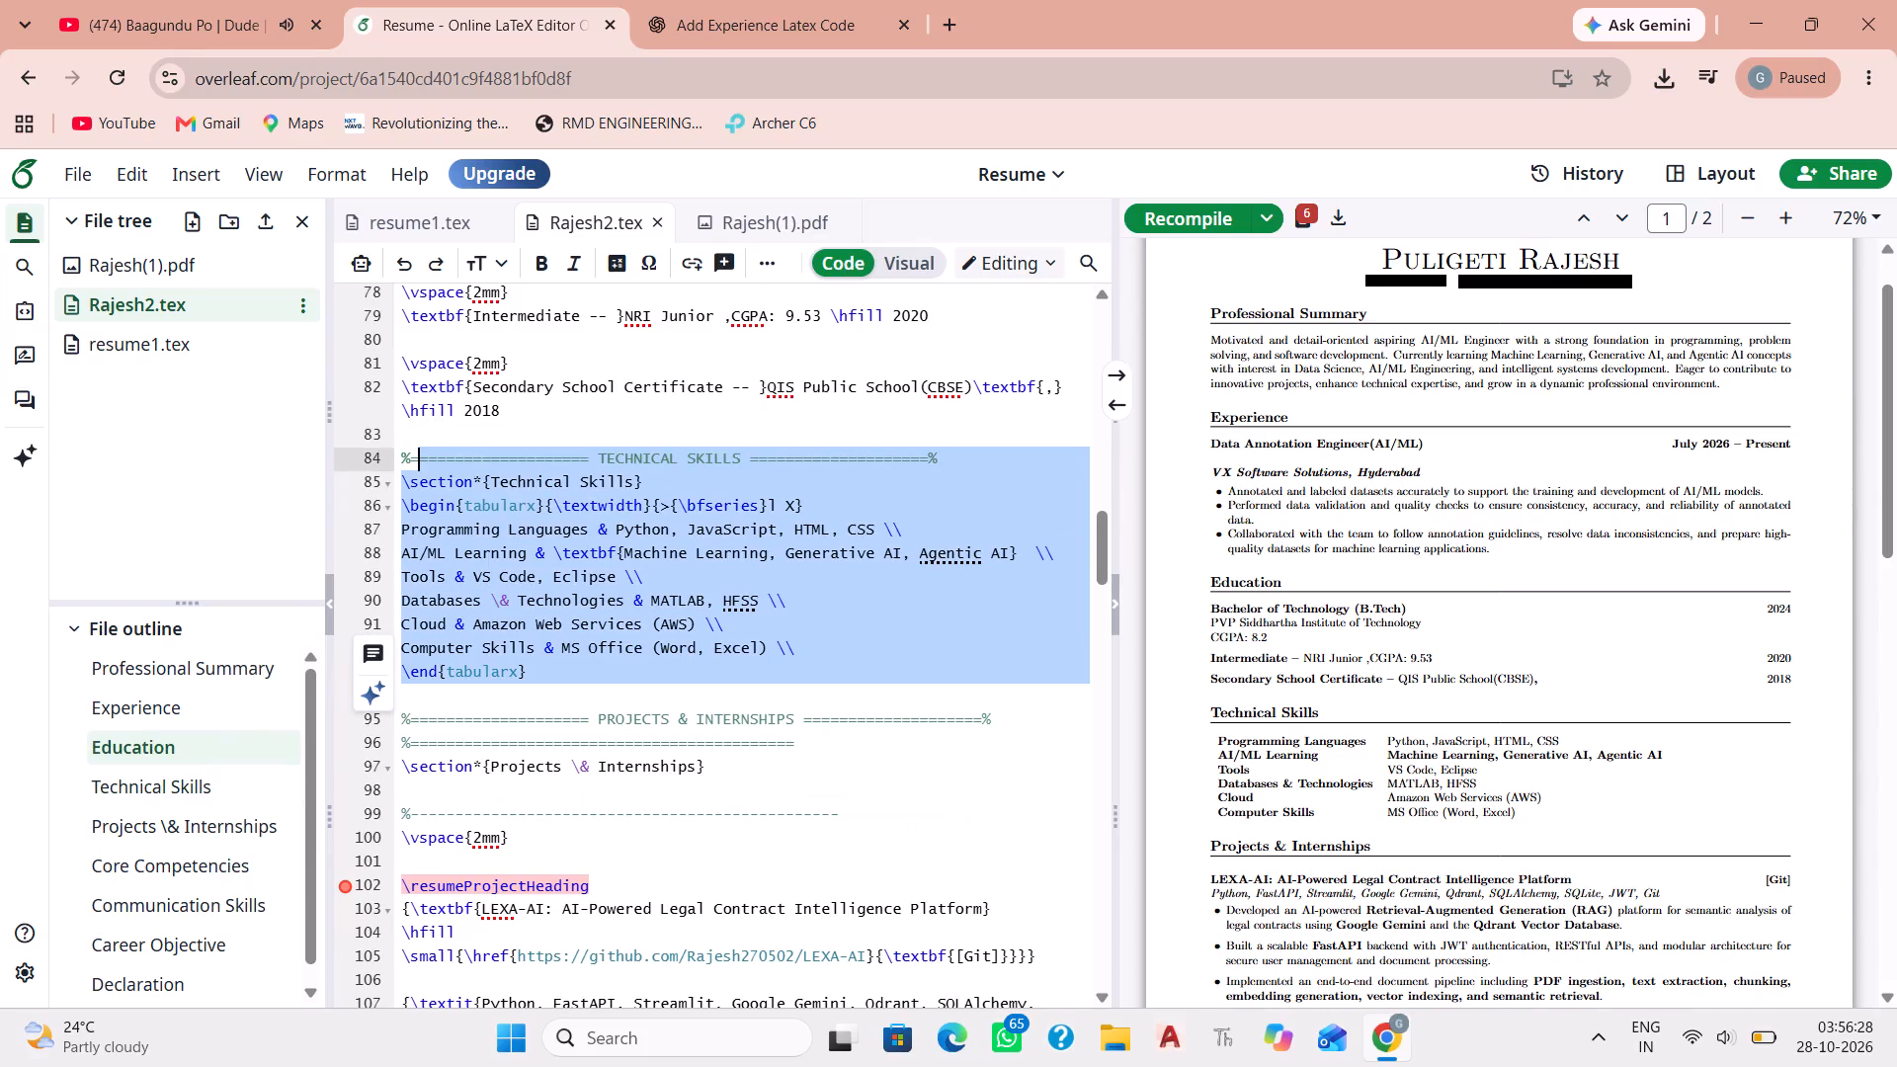
{"action": "key", "text": "shift+Left"}
{"action": "key", "text": "shift+Left"}
{"action": "key", "text": "ctrl+c"}
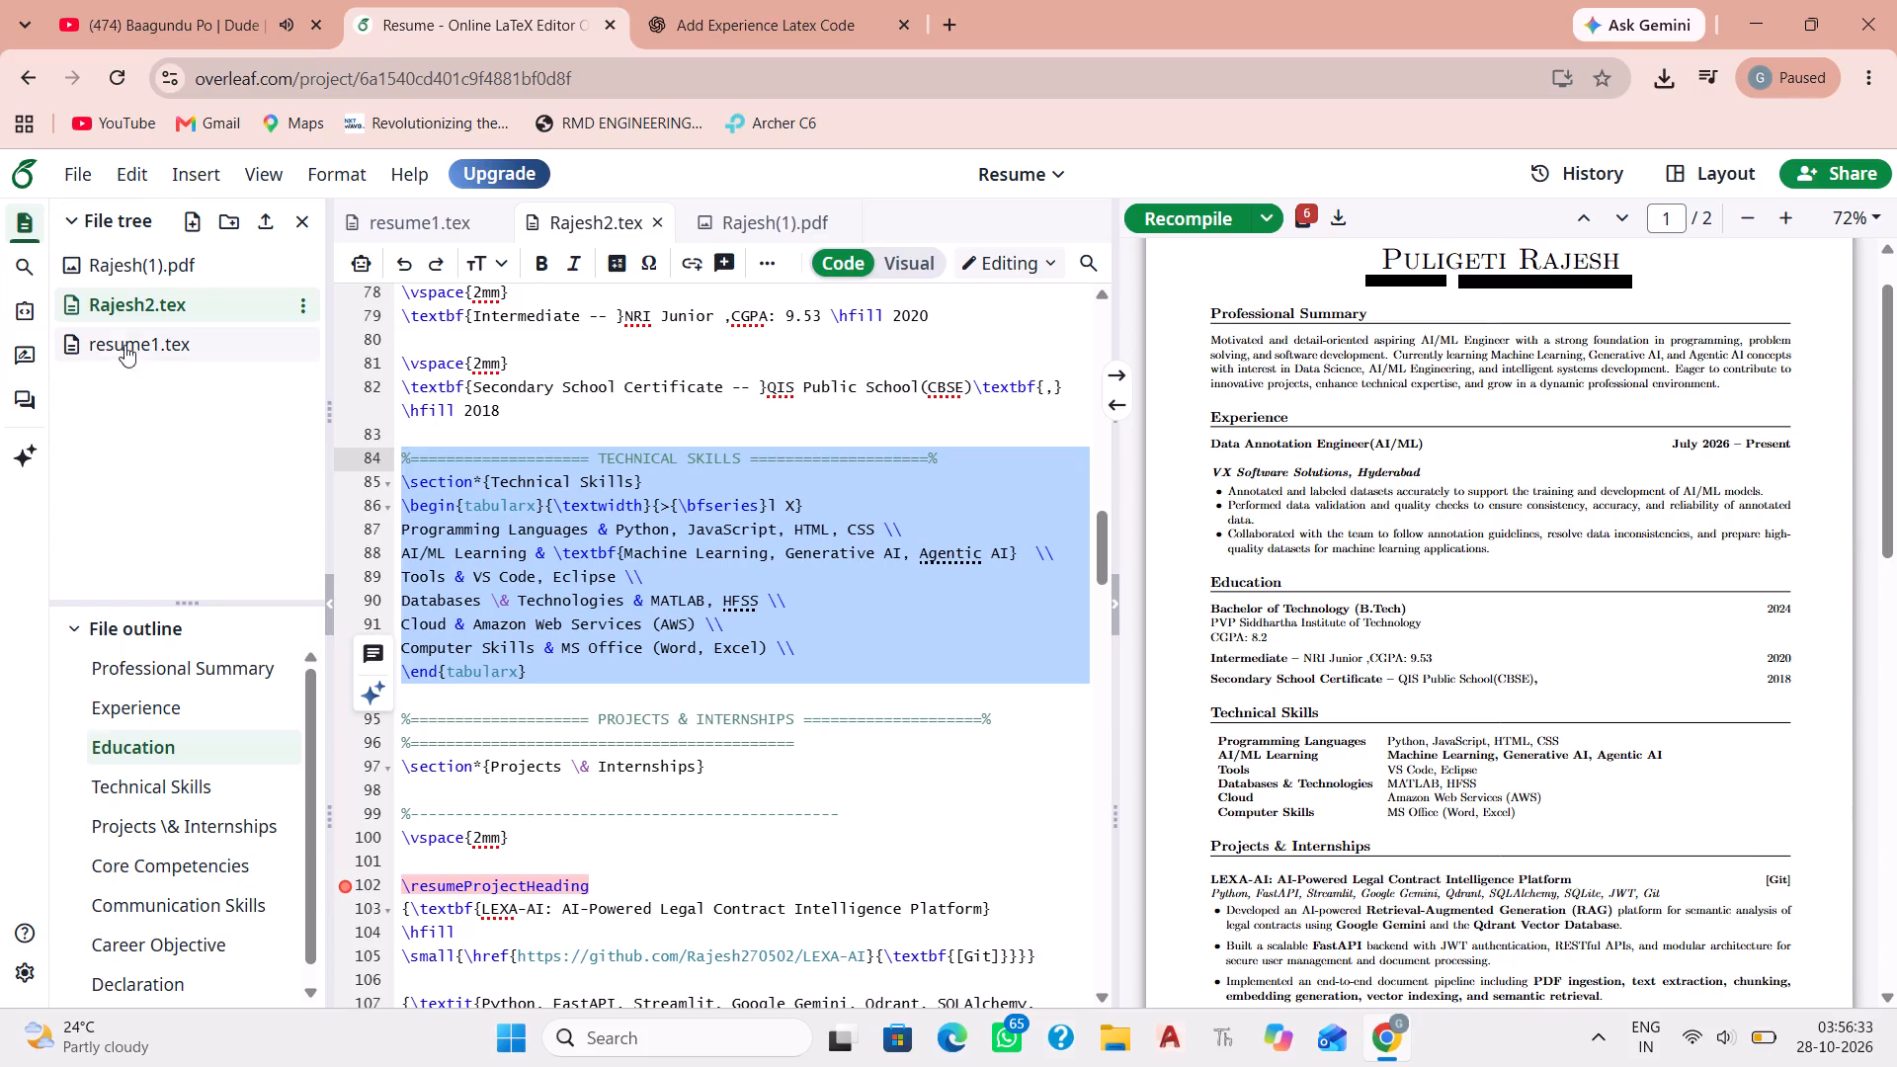
Open resume1.tex at its Technical Skills section, recompile it, and look over the compiled pages.
{"action": "left_click", "coordinate": [127, 348]}
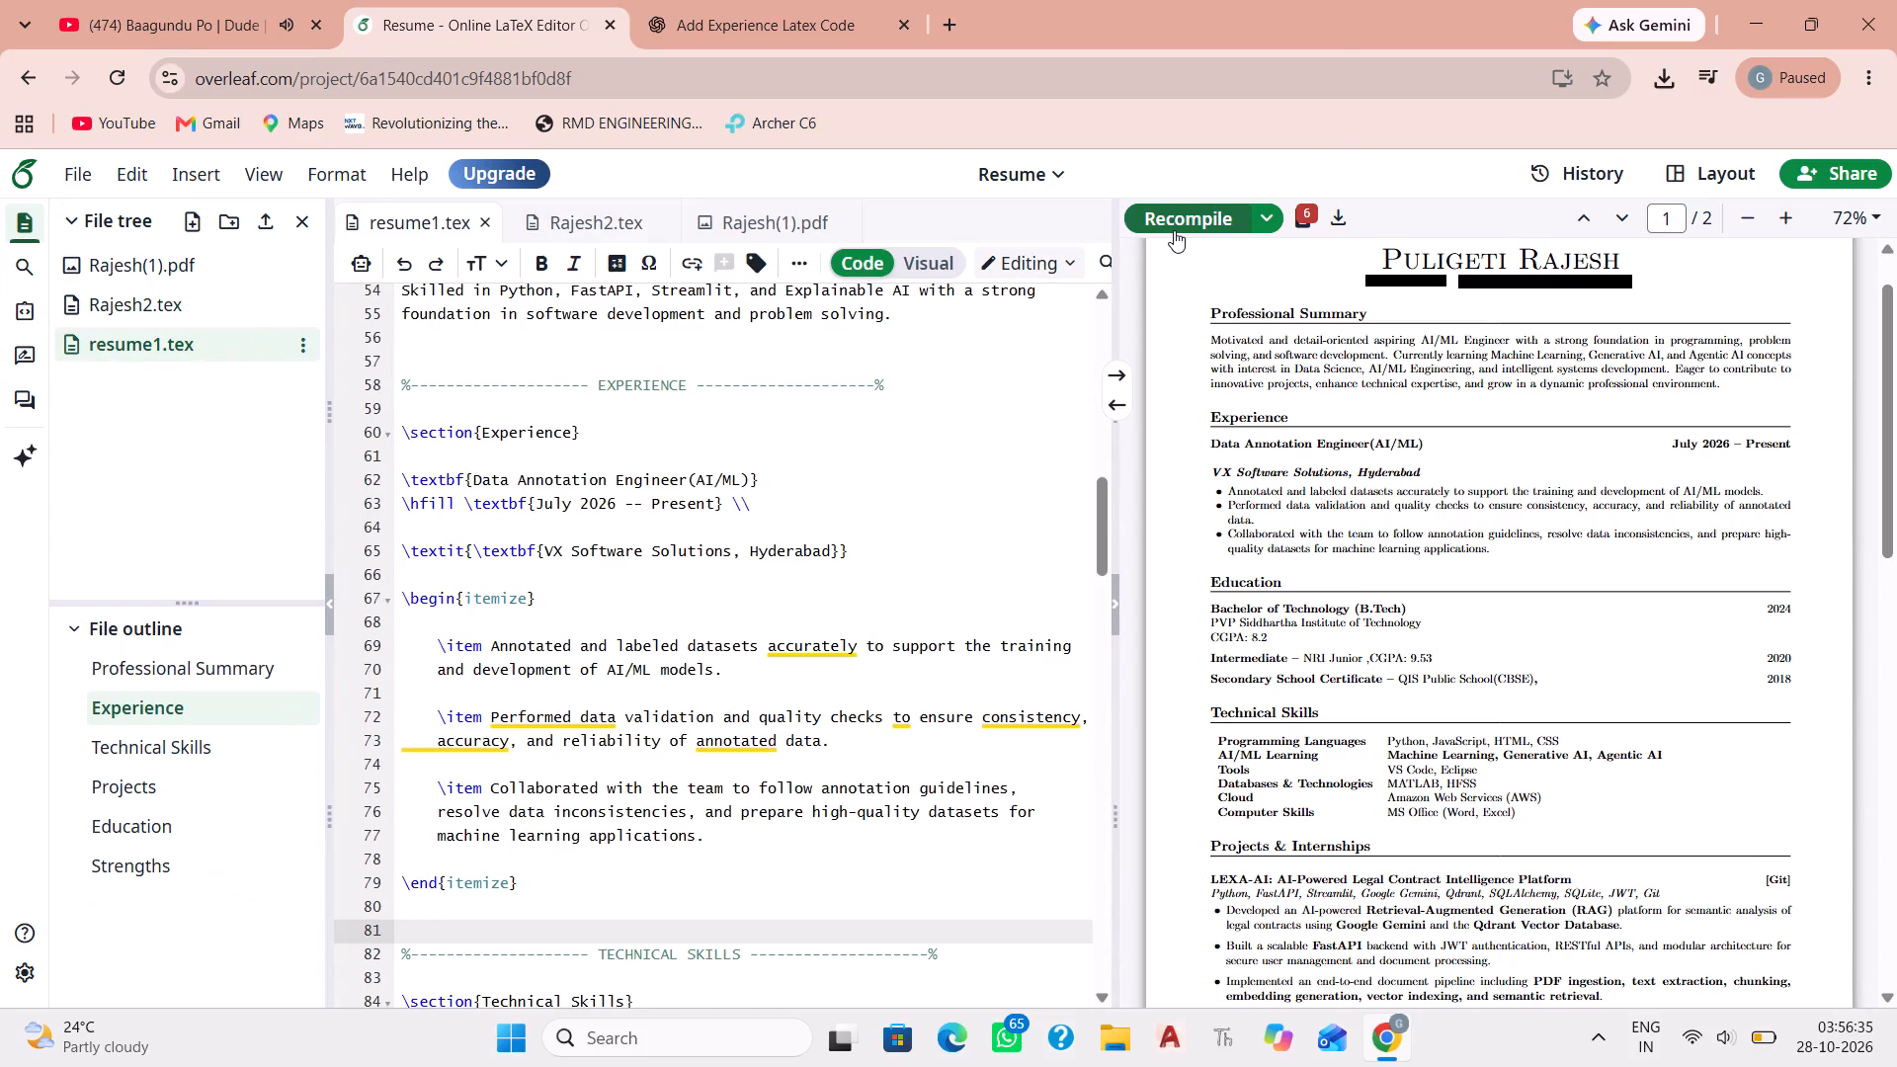
{"action": "scroll", "coordinate": [794, 587], "scroll_direction": "down", "scroll_amount": 6}
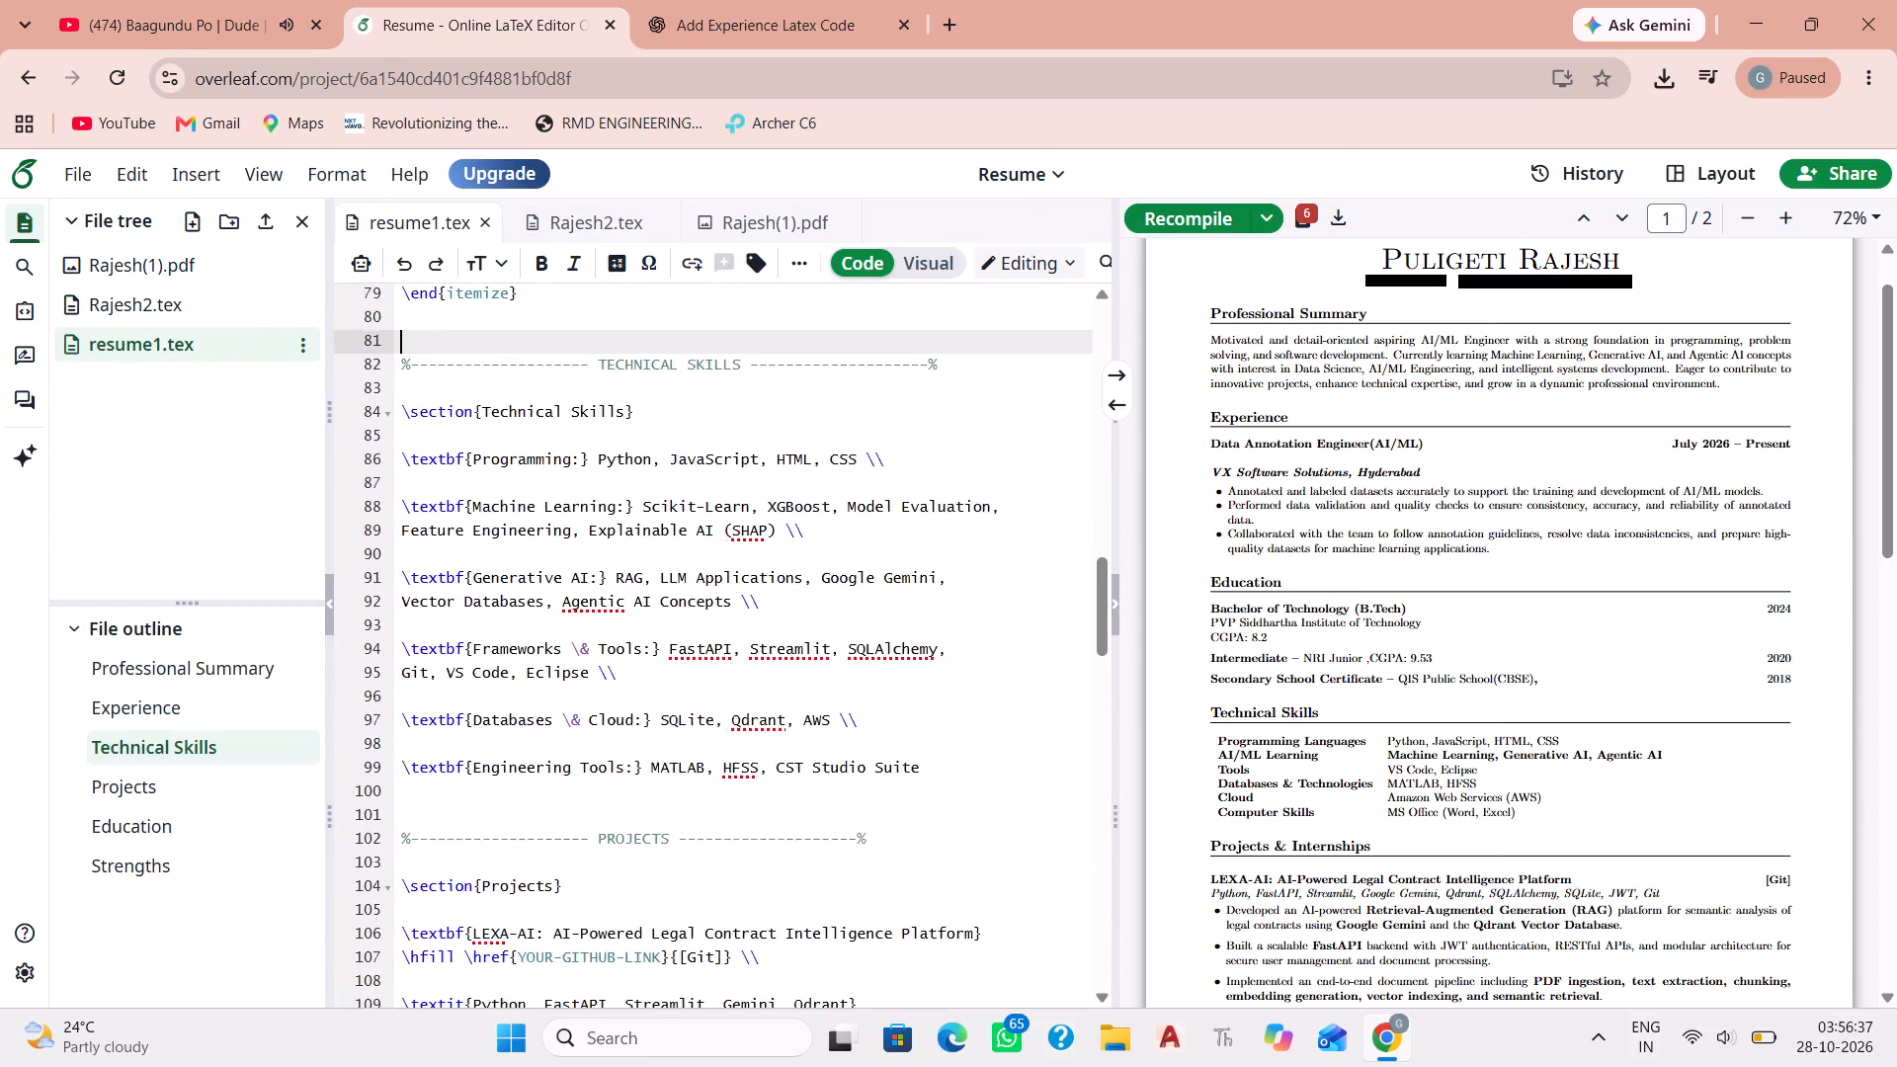
{"action": "scroll", "coordinate": [794, 587], "scroll_direction": "down", "scroll_amount": 1}
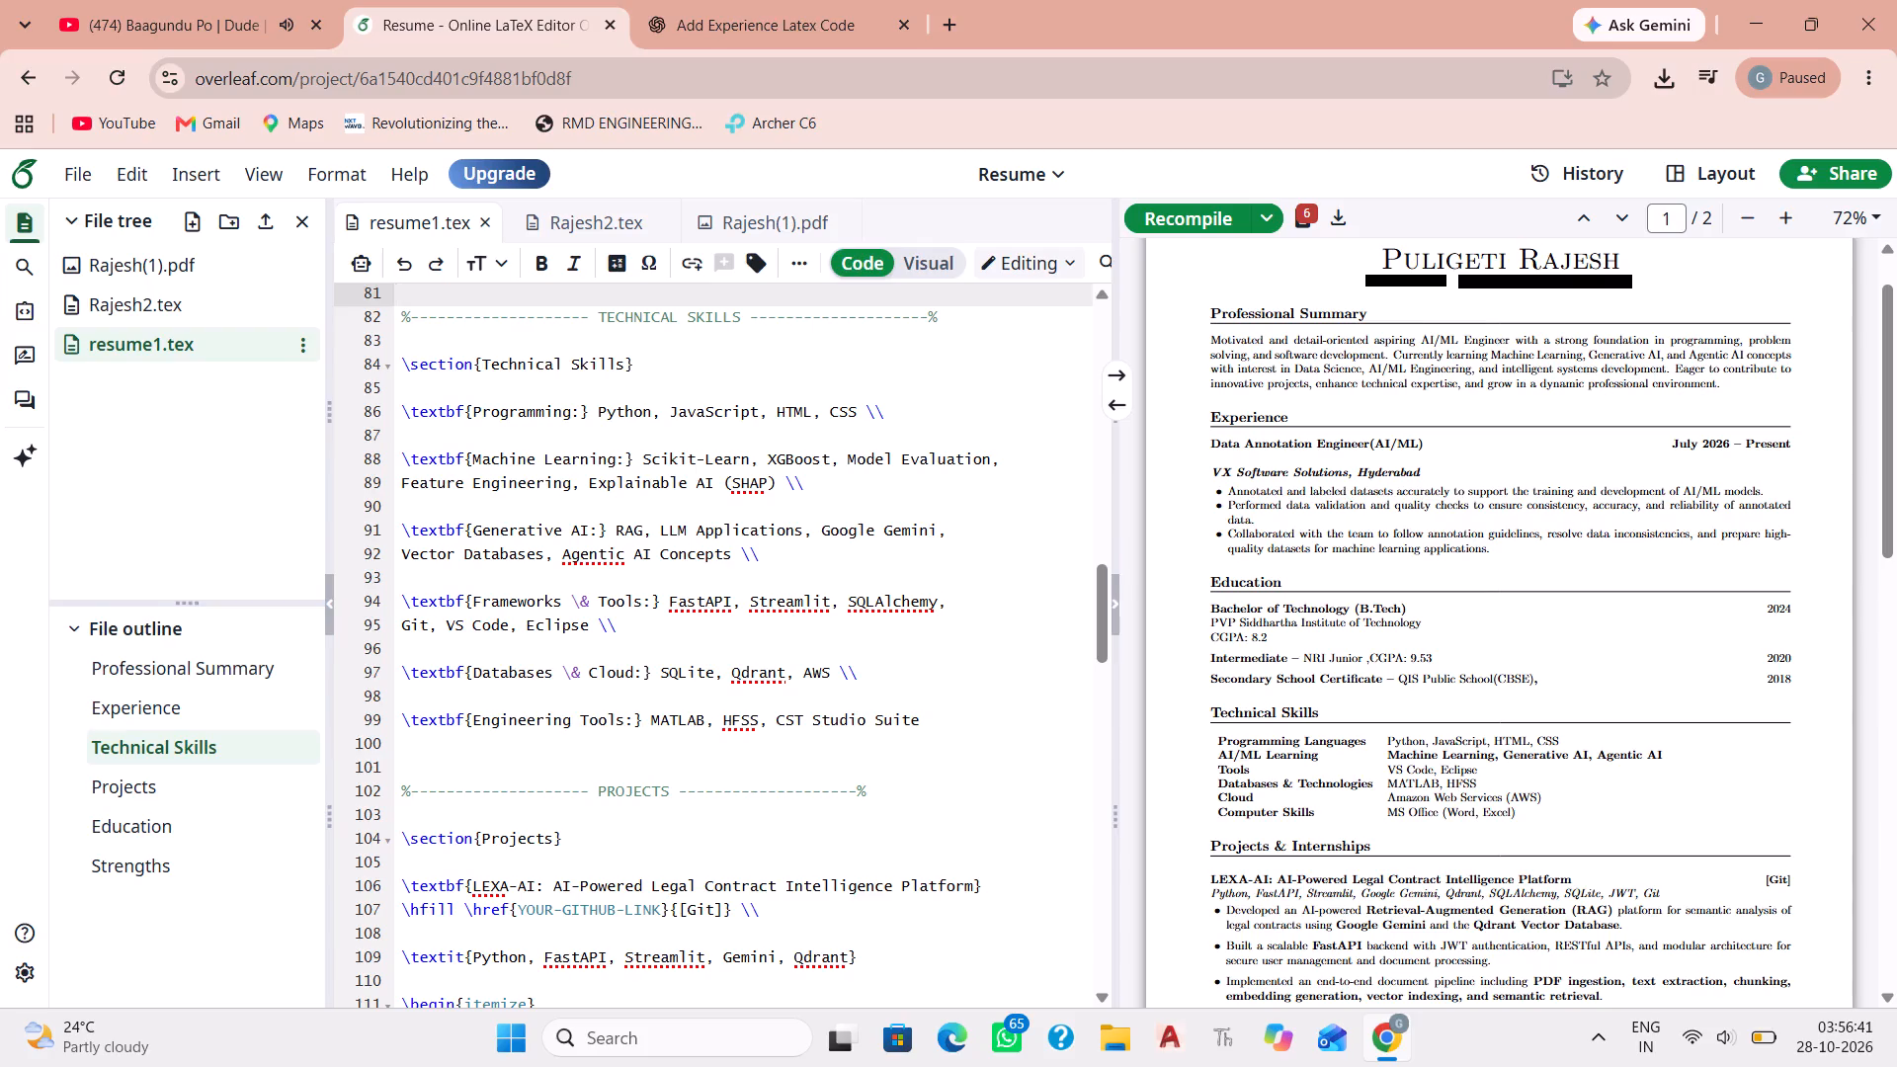
{"action": "left_click", "coordinate": [1178, 225]}
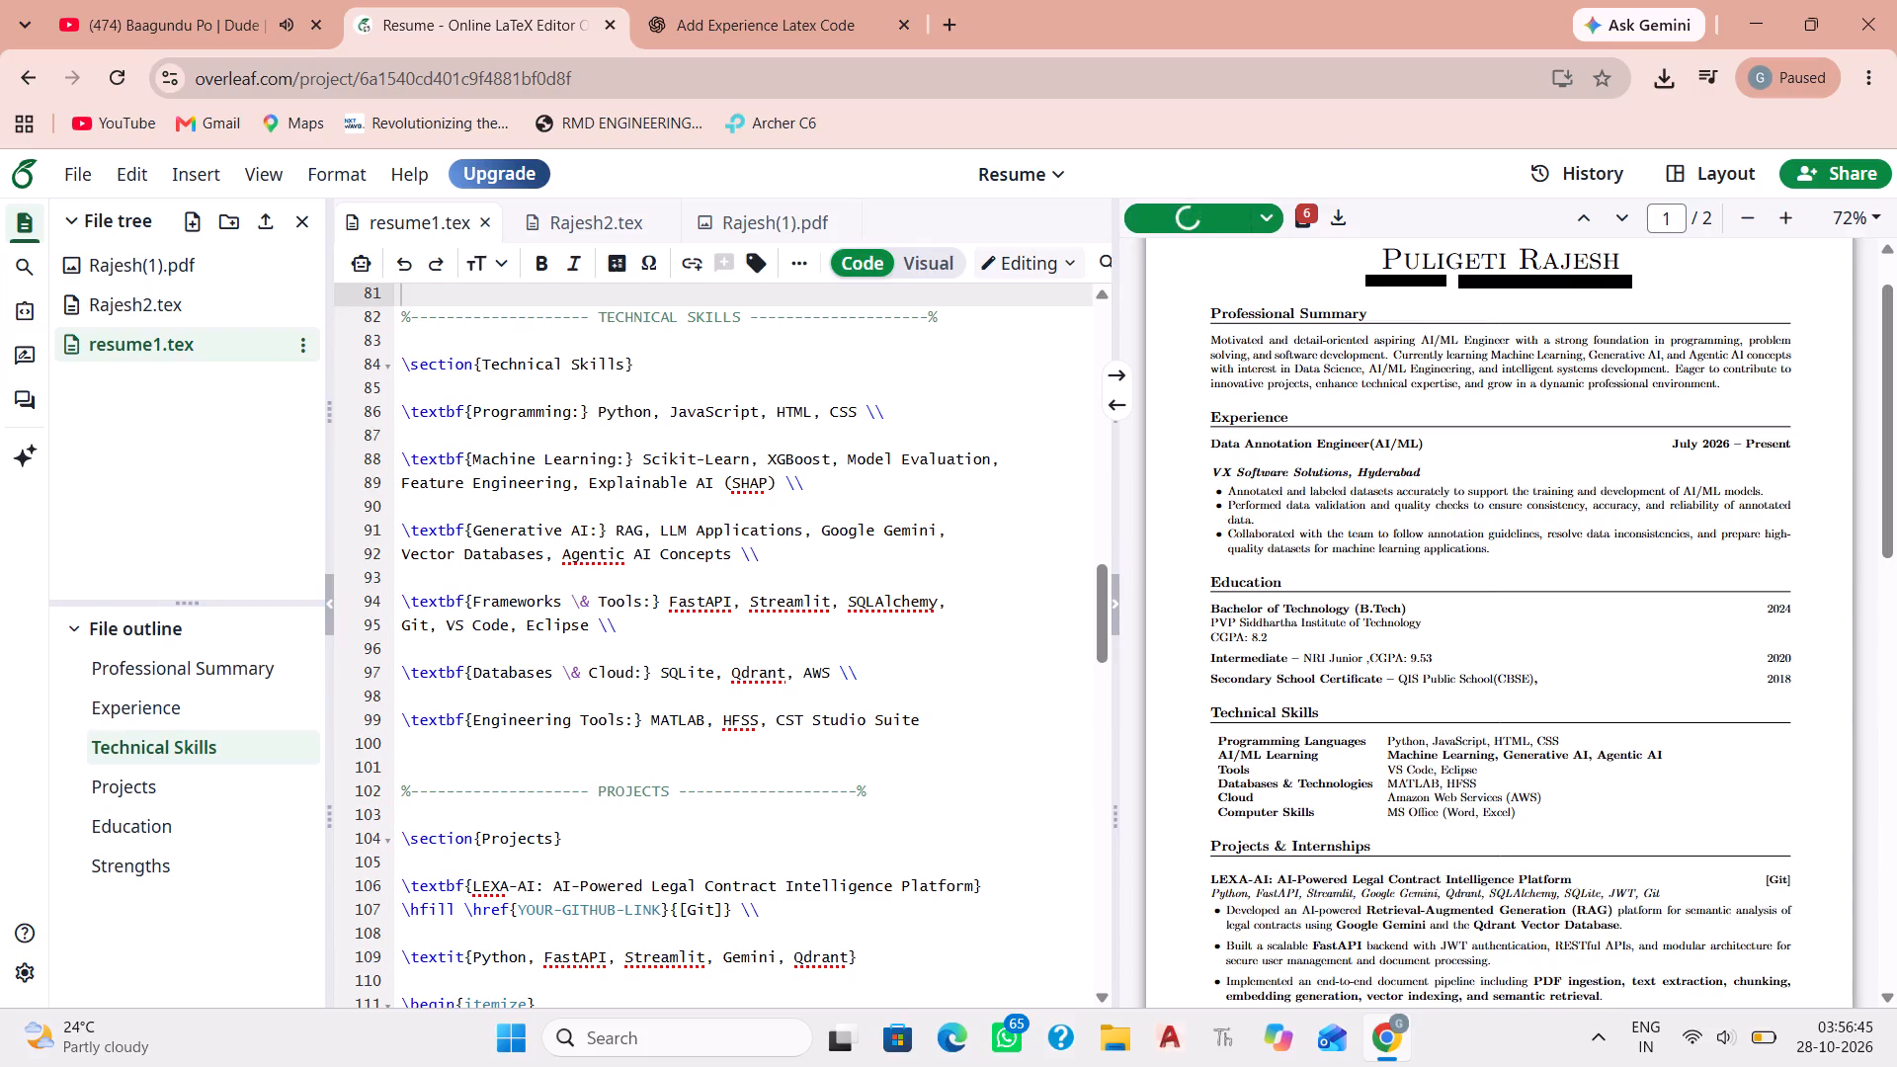
{"action": "scroll", "coordinate": [1329, 701], "scroll_direction": "down", "scroll_amount": 1}
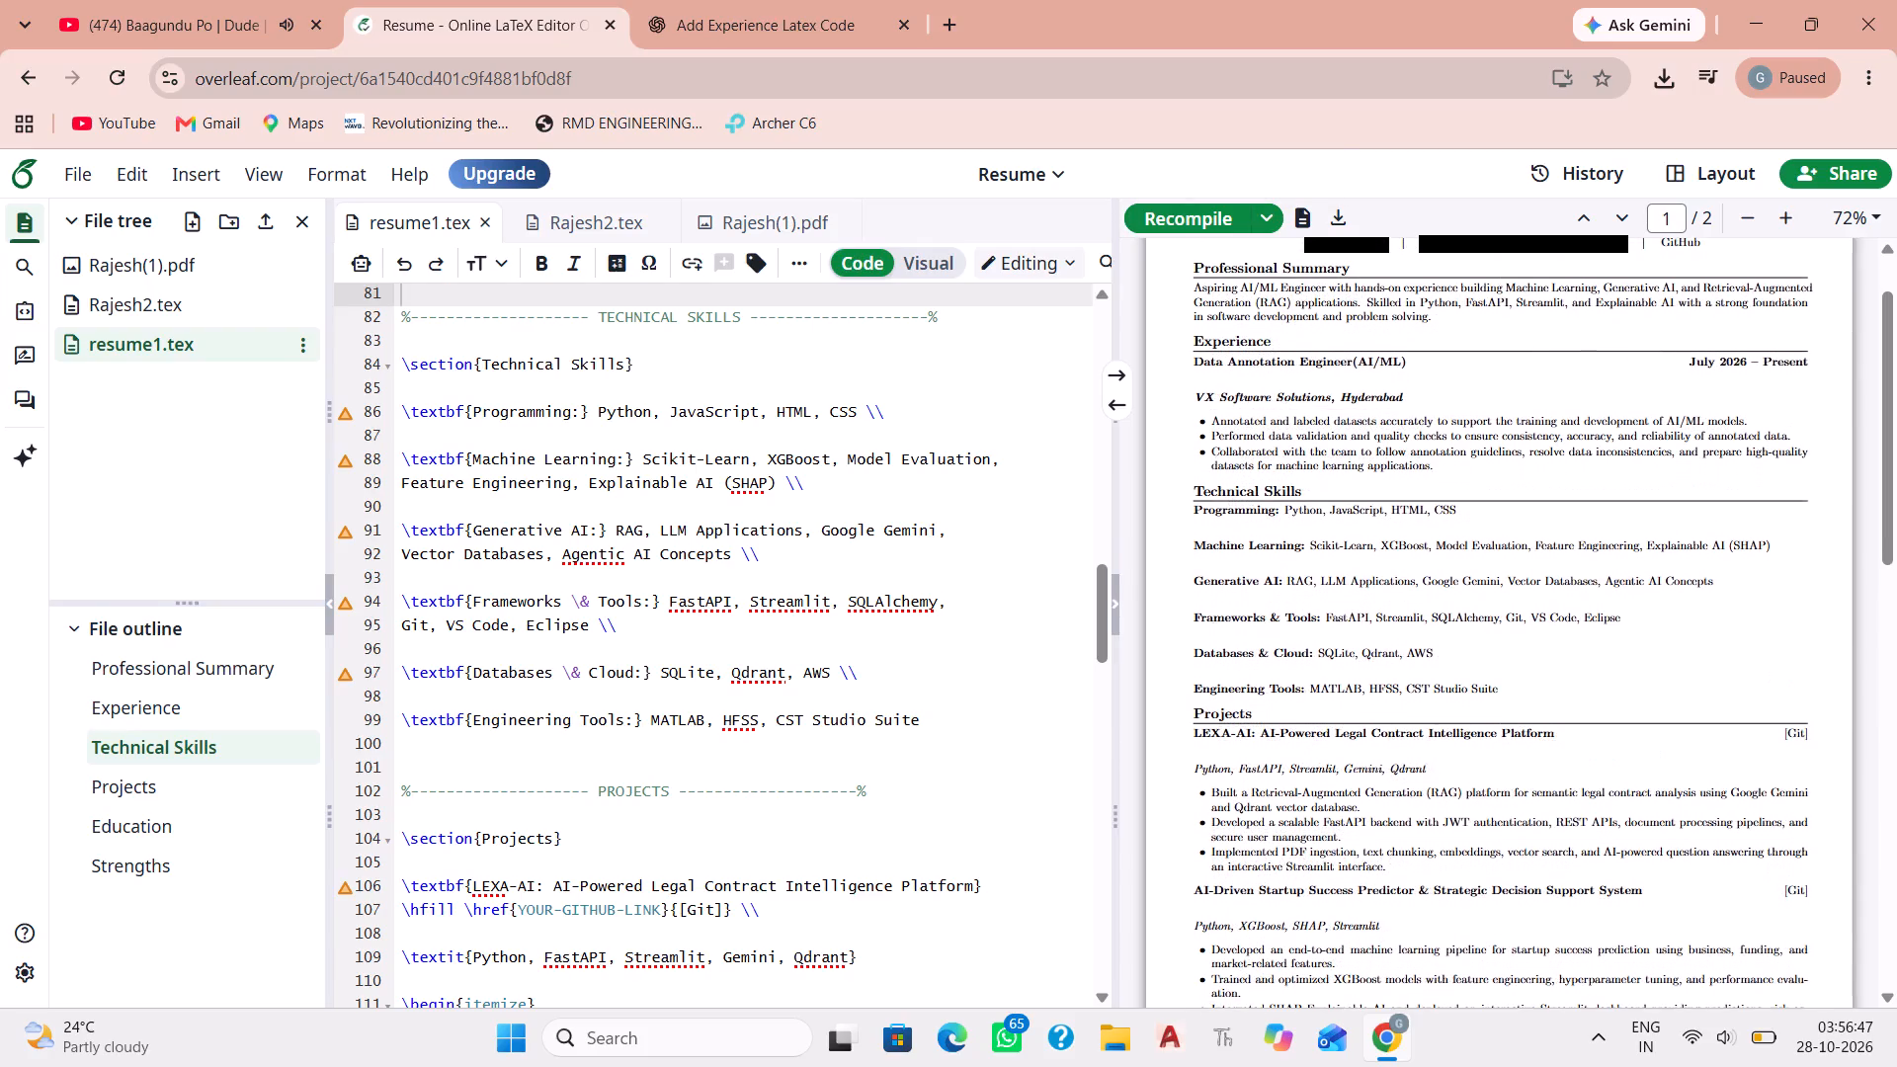
{"action": "scroll", "coordinate": [1329, 701], "scroll_direction": "down", "scroll_amount": 2}
{"action": "scroll", "coordinate": [1329, 701], "scroll_direction": "up", "scroll_amount": 1}
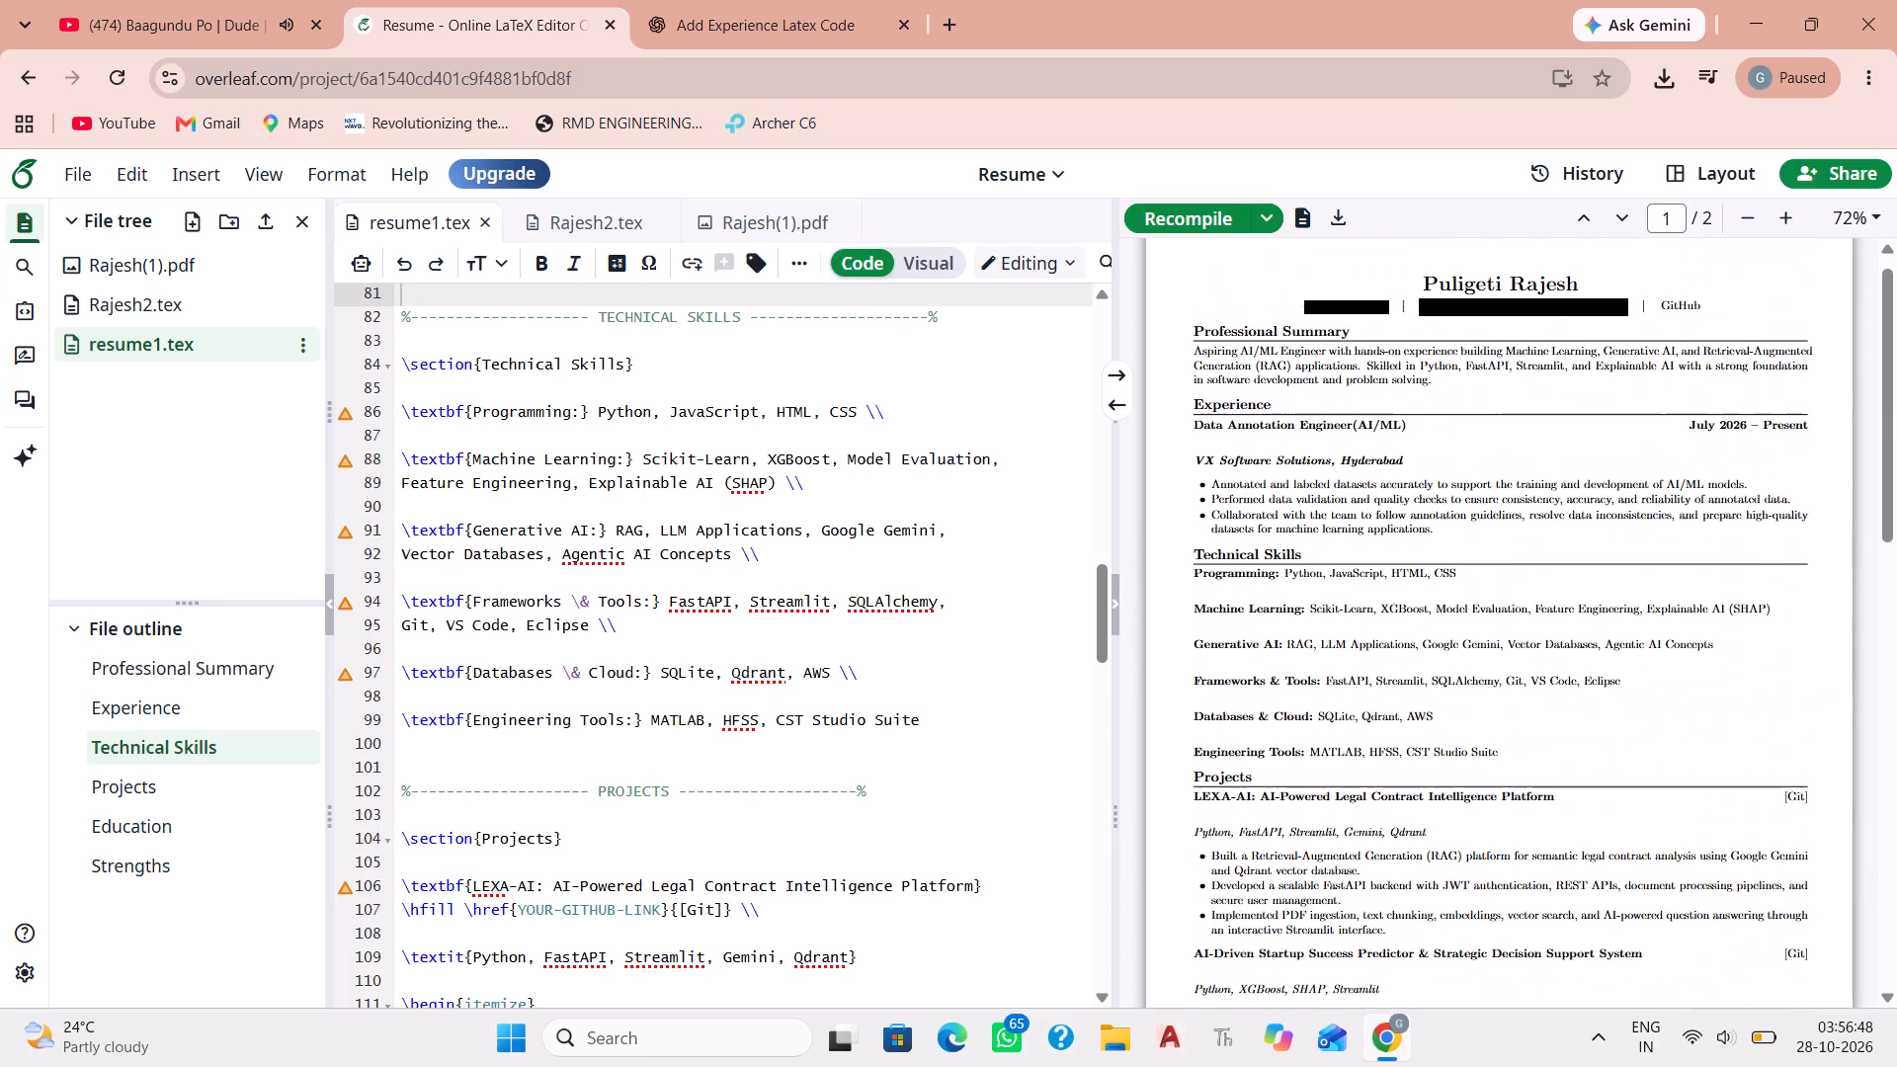
Replace the whole Technical Skills section of resume1.tex, including its comment line, with the copied tabularx version from Rajesh2.tex.
{"action": "scroll", "coordinate": [1329, 701], "scroll_direction": "up", "scroll_amount": 1}
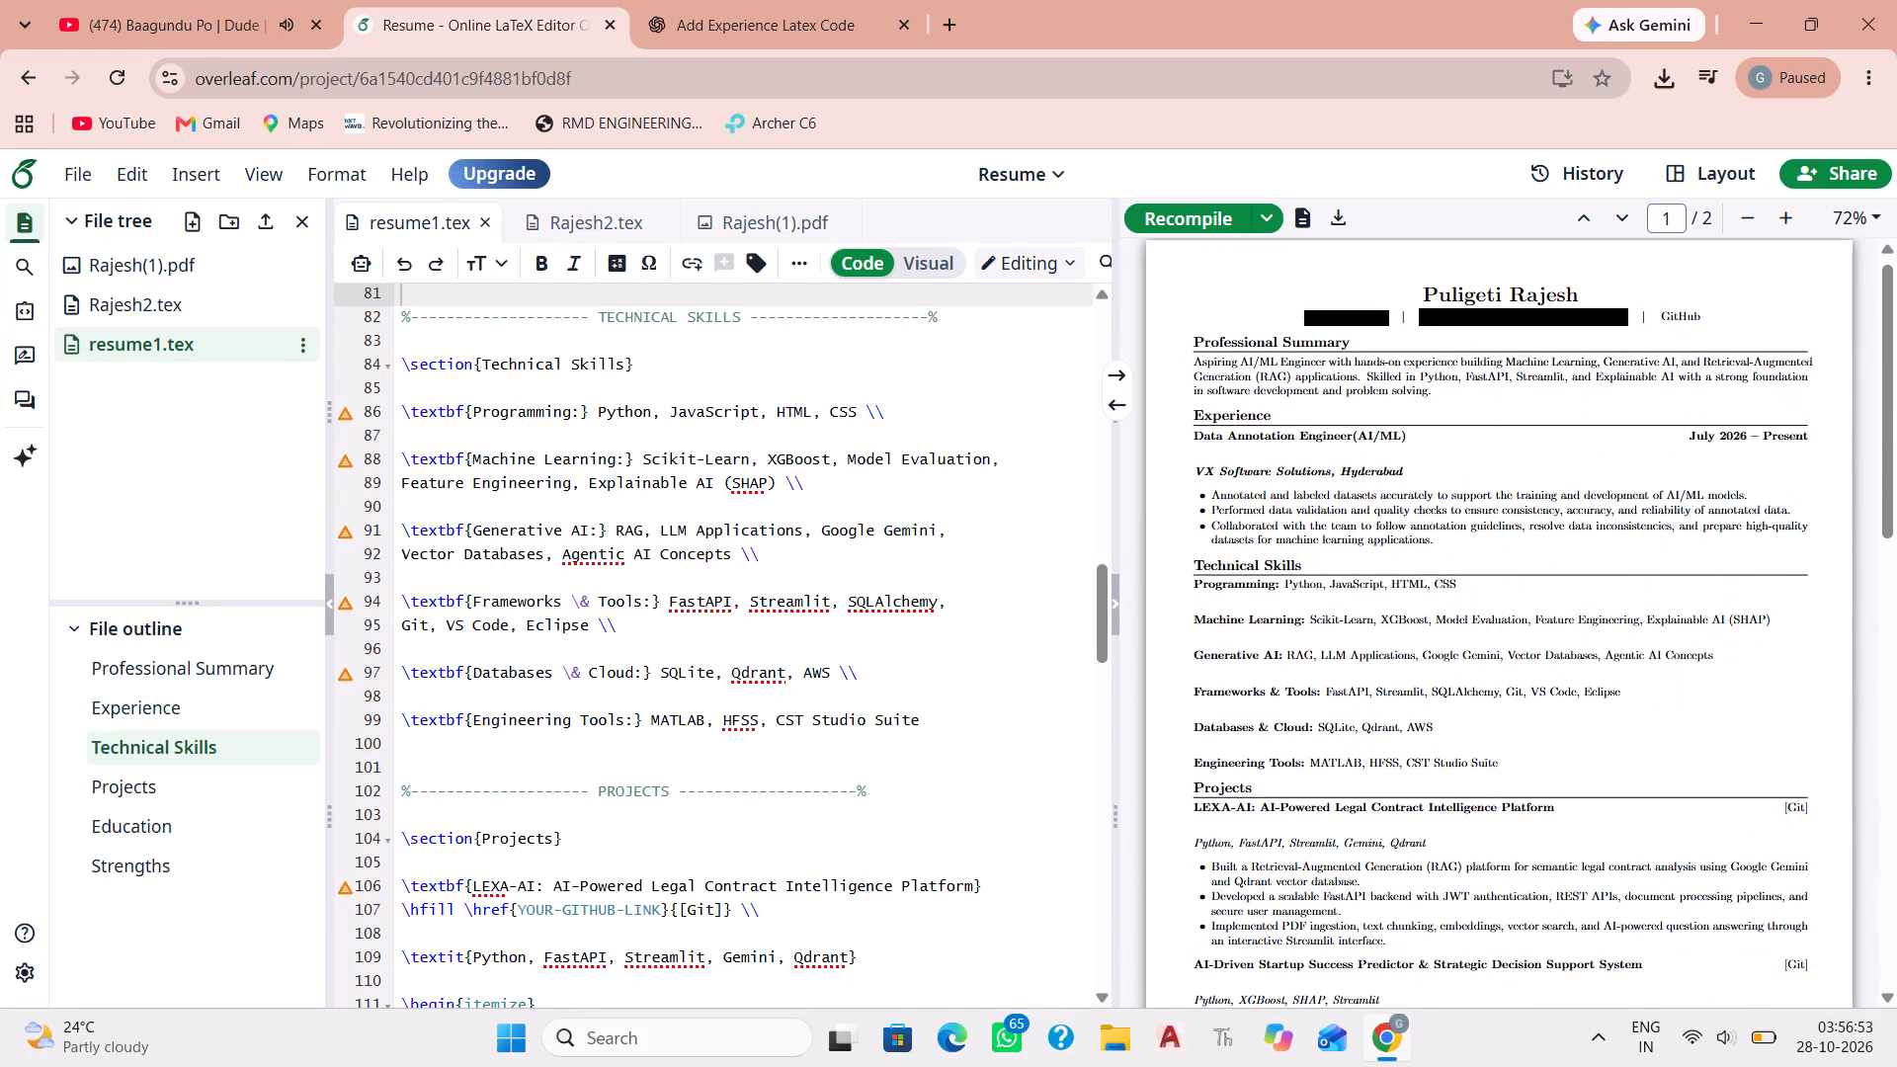
{"action": "left_click_drag", "start_coordinate": [768, 754], "coordinate": [376, 334]}
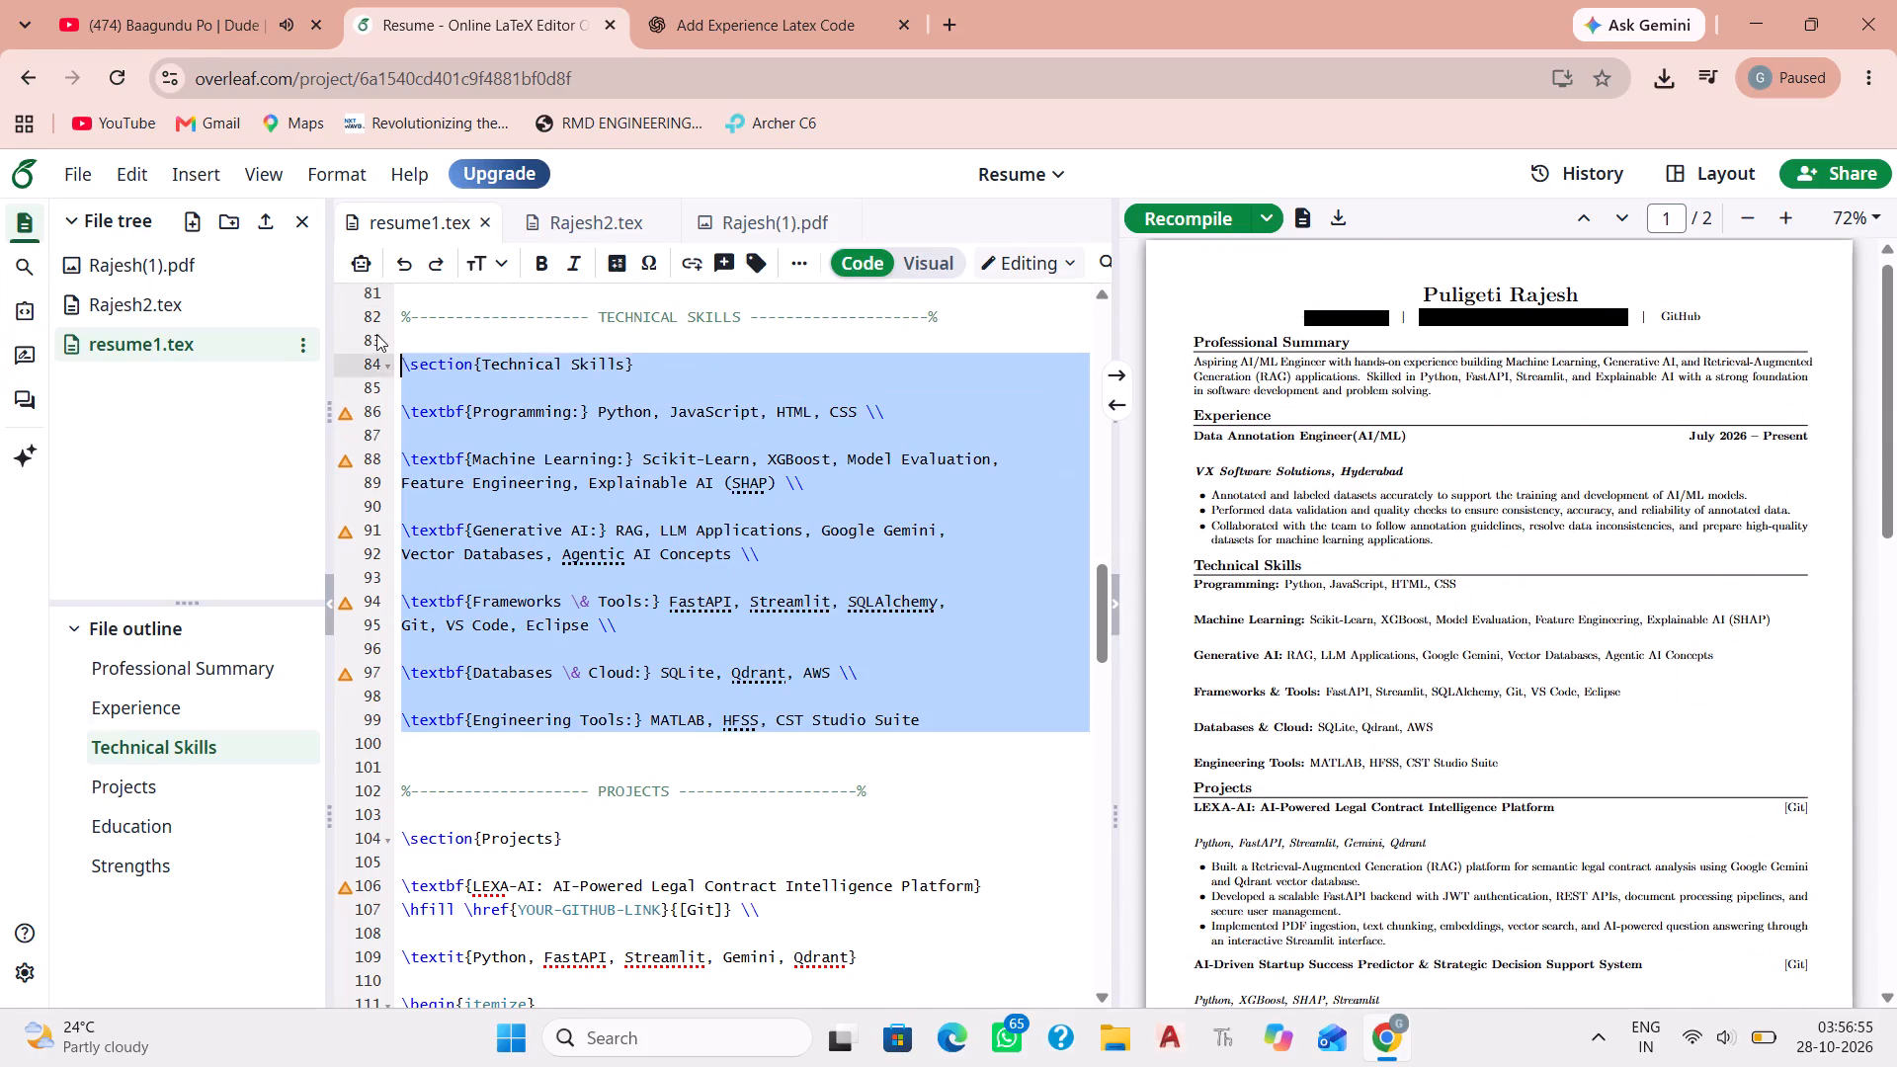
{"action": "left_click_drag", "start_coordinate": [376, 334], "coordinate": [354, 316]}
{"action": "key", "text": "ctrl+v"}
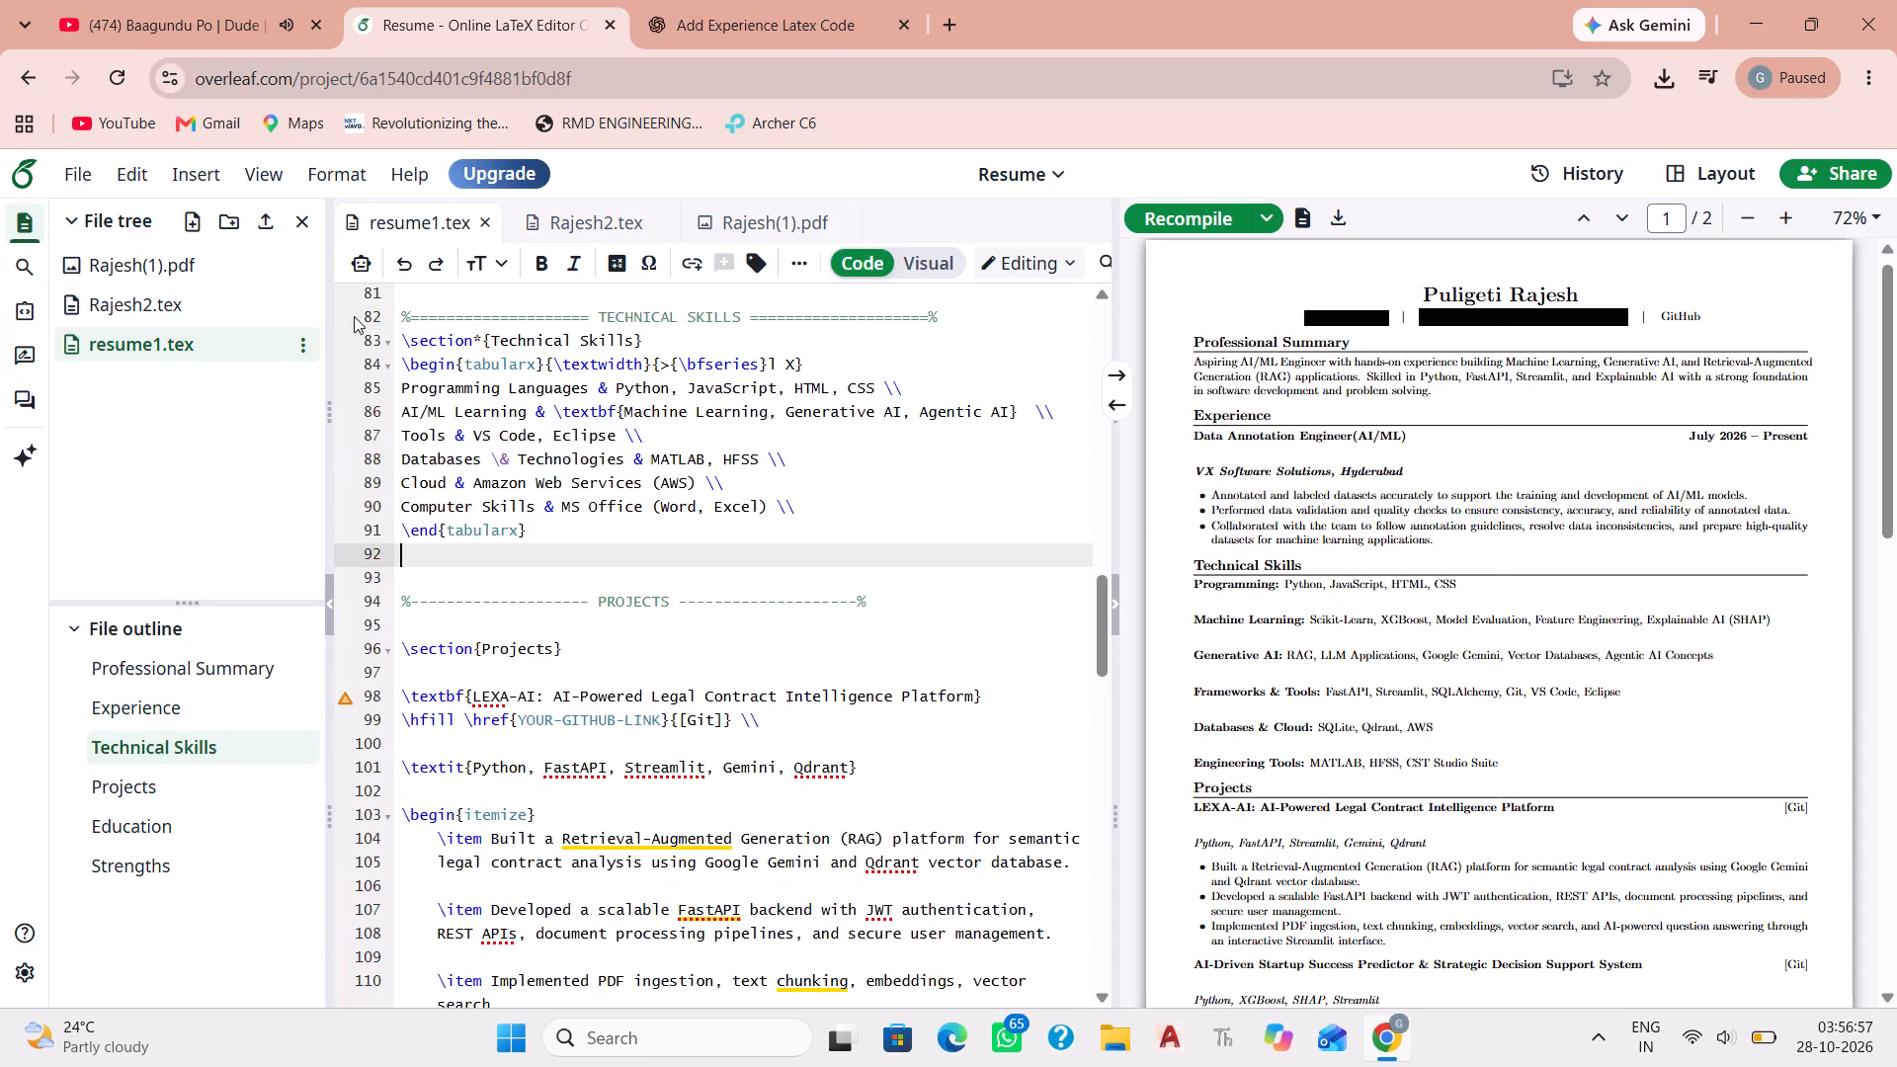
Recompile resume1.tex and look over both compiled pages with the replaced Technical Skills table.
{"action": "left_click", "coordinate": [1194, 233]}
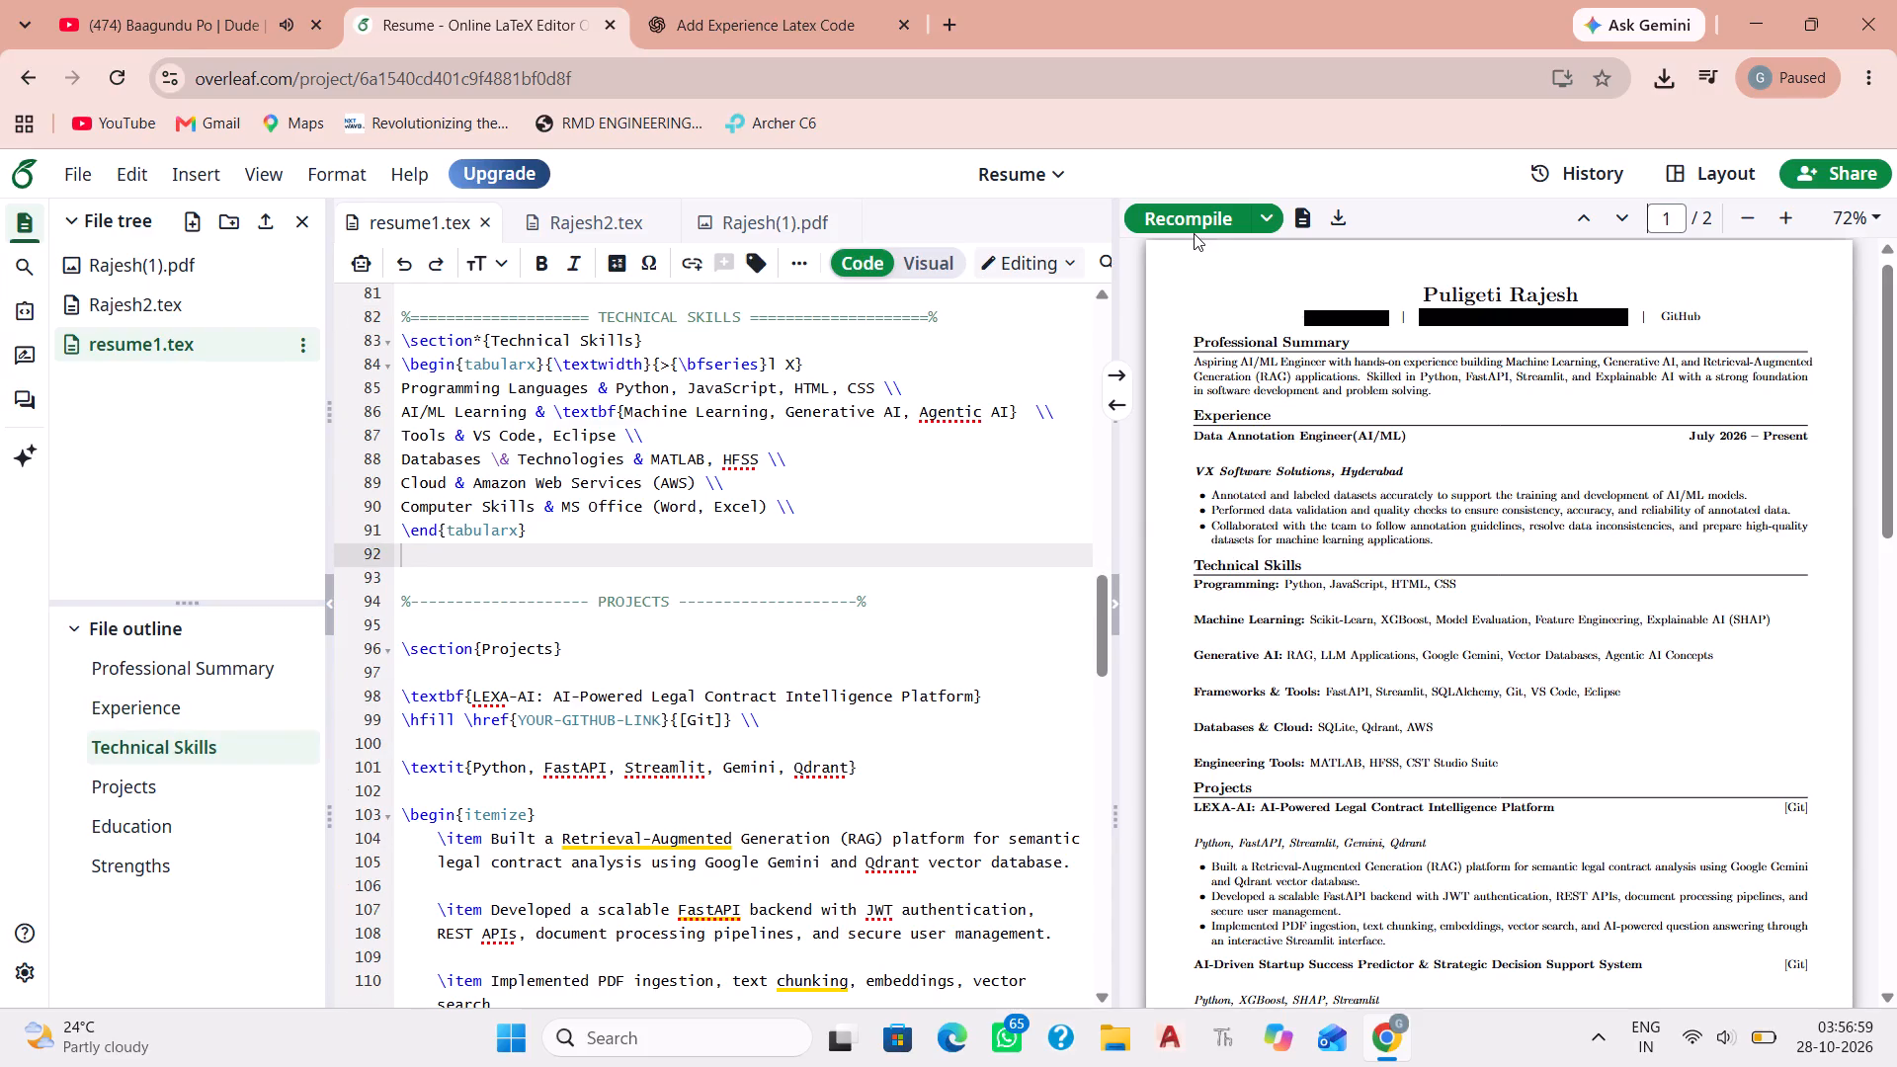
{"action": "left_click", "coordinate": [1186, 223]}
{"action": "scroll", "coordinate": [1307, 643], "scroll_direction": "down", "scroll_amount": 2}
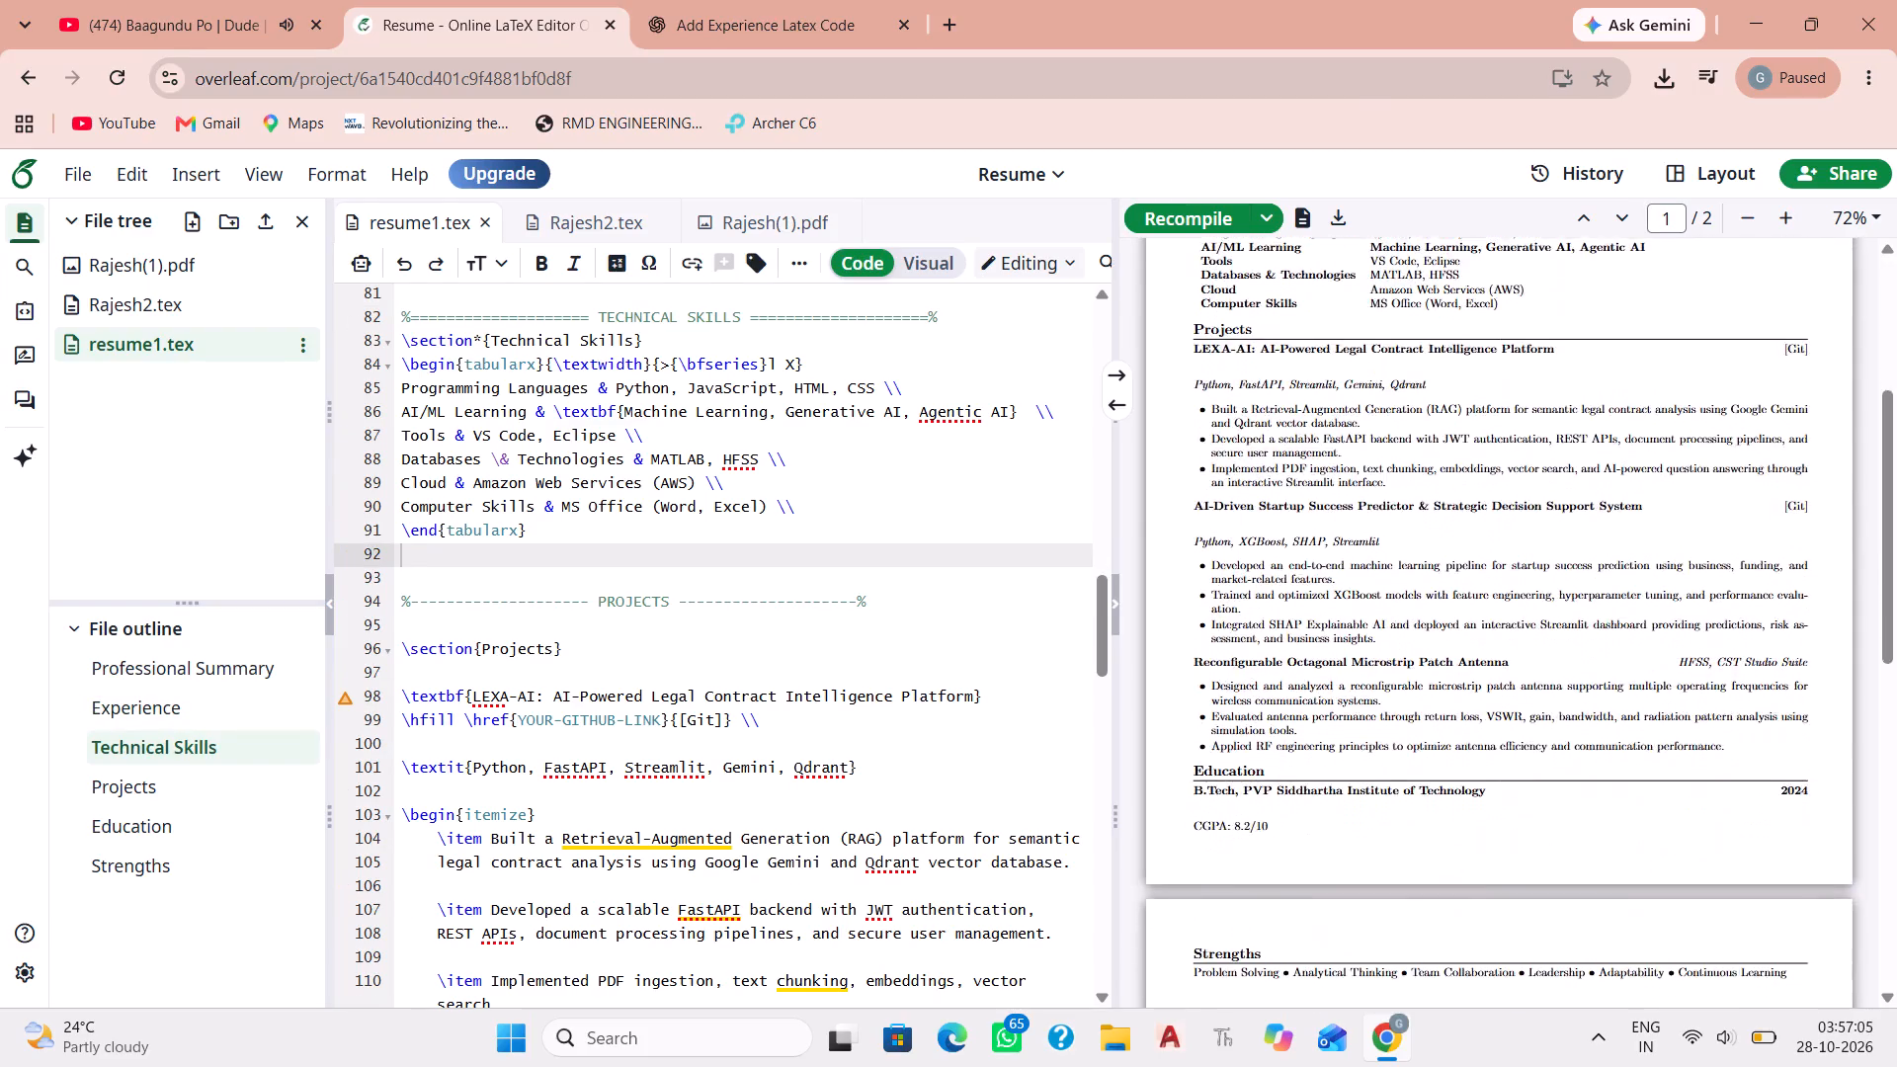
{"action": "scroll", "coordinate": [1307, 643], "scroll_direction": "down", "scroll_amount": 2}
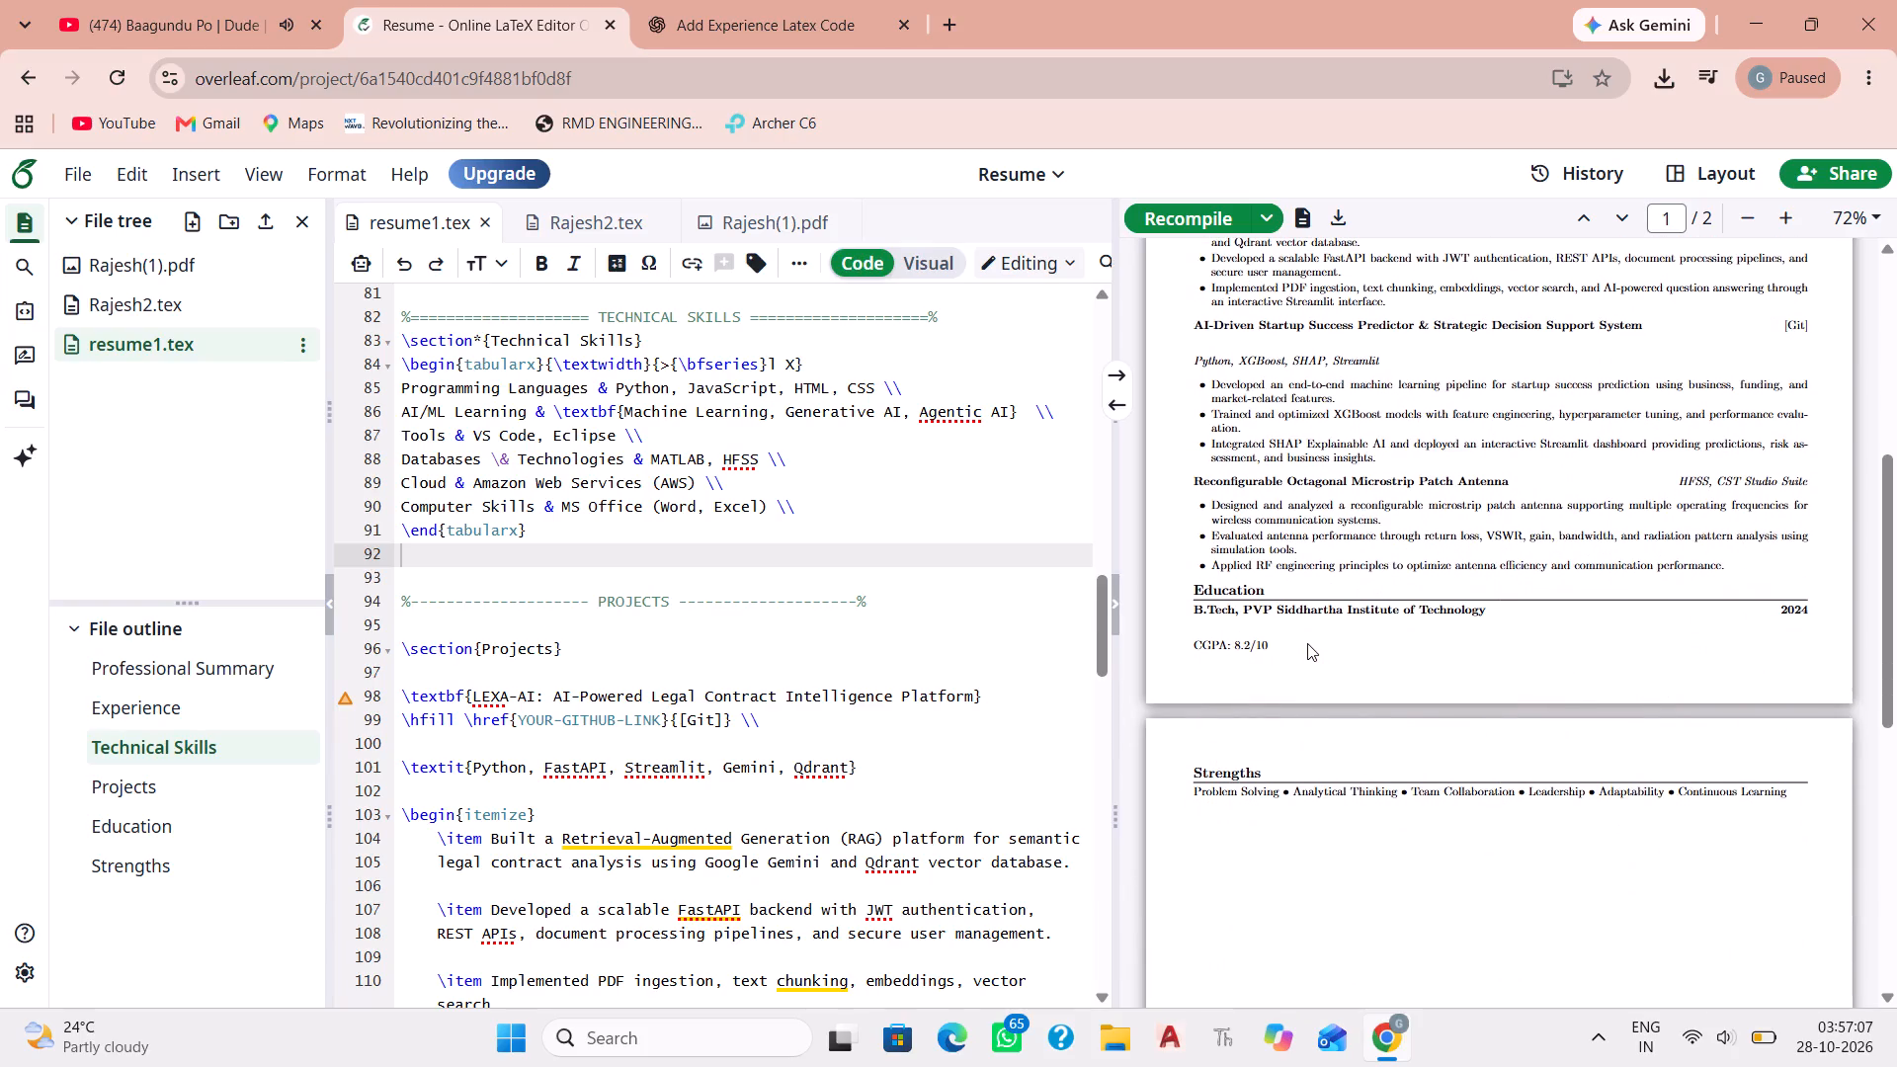
{"action": "scroll", "coordinate": [1307, 643], "scroll_direction": "up", "scroll_amount": 3}
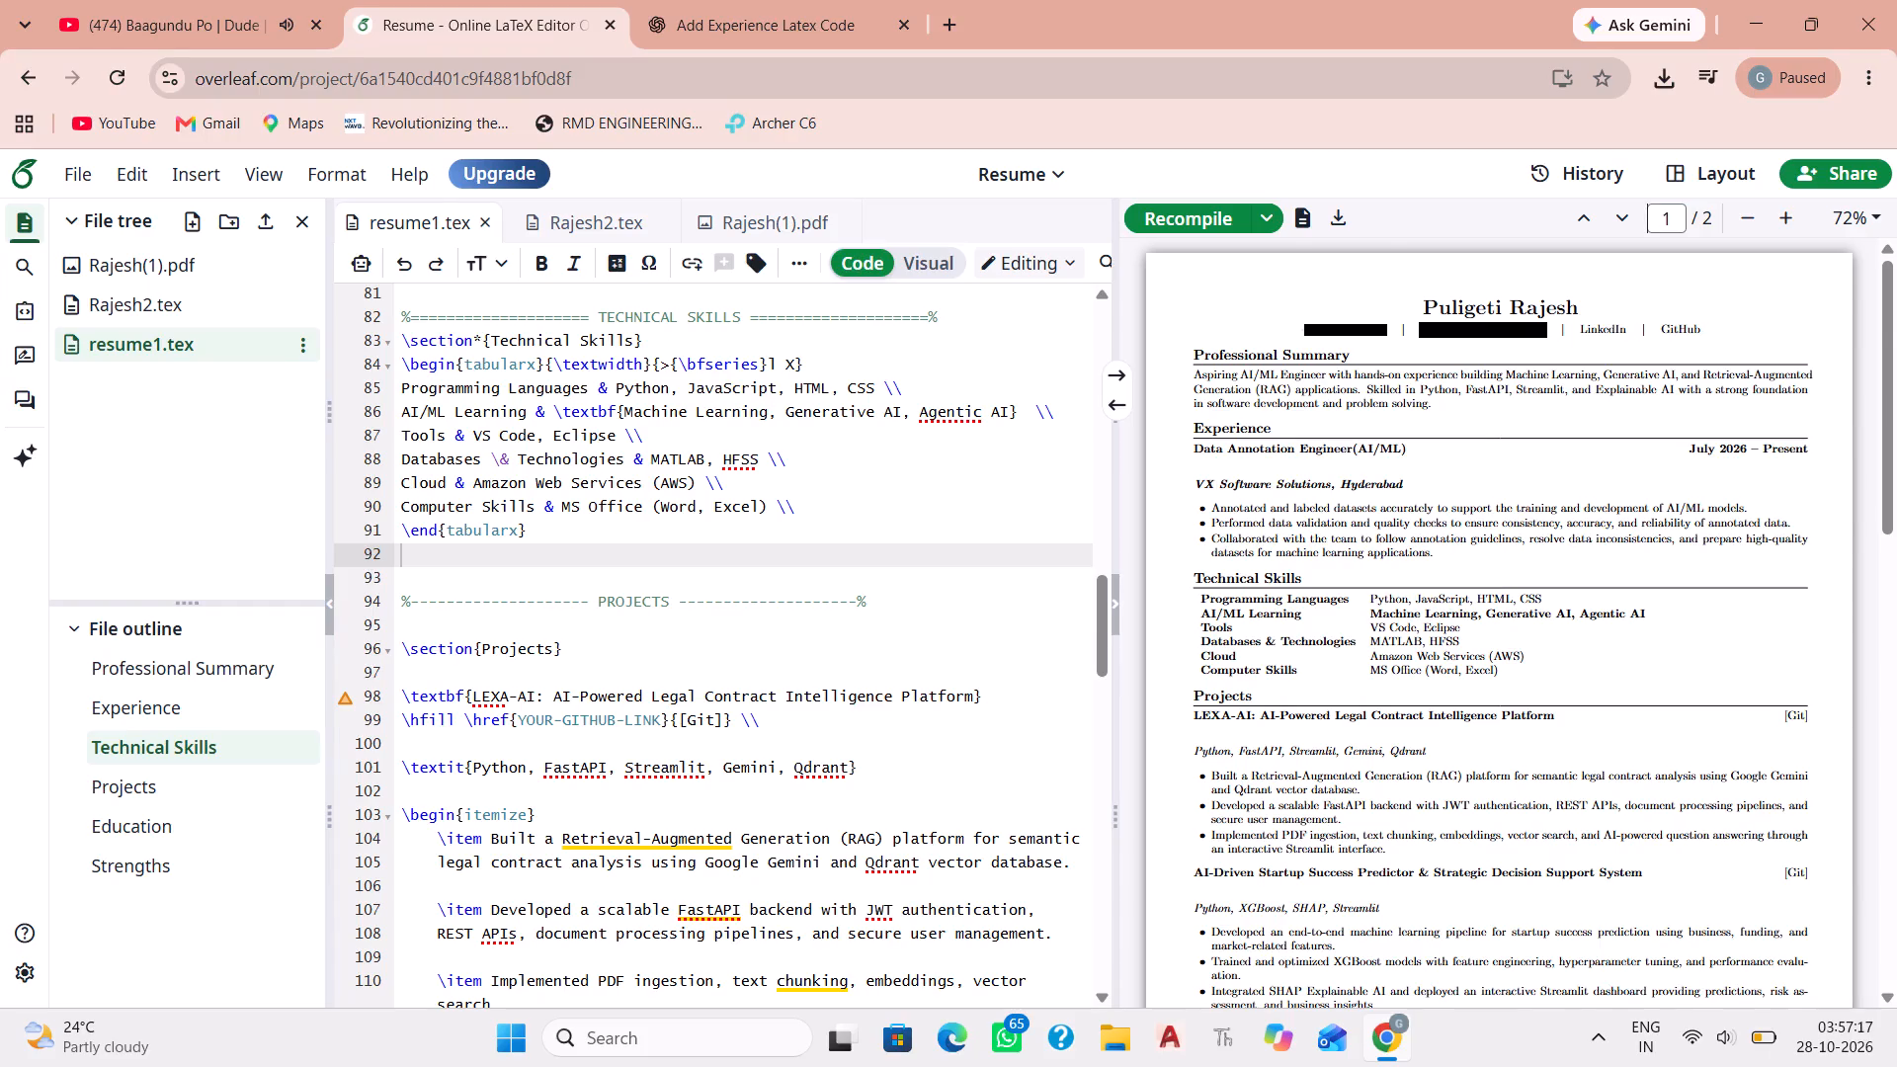
{"action": "scroll", "coordinate": [1324, 800], "scroll_direction": "down", "scroll_amount": 2}
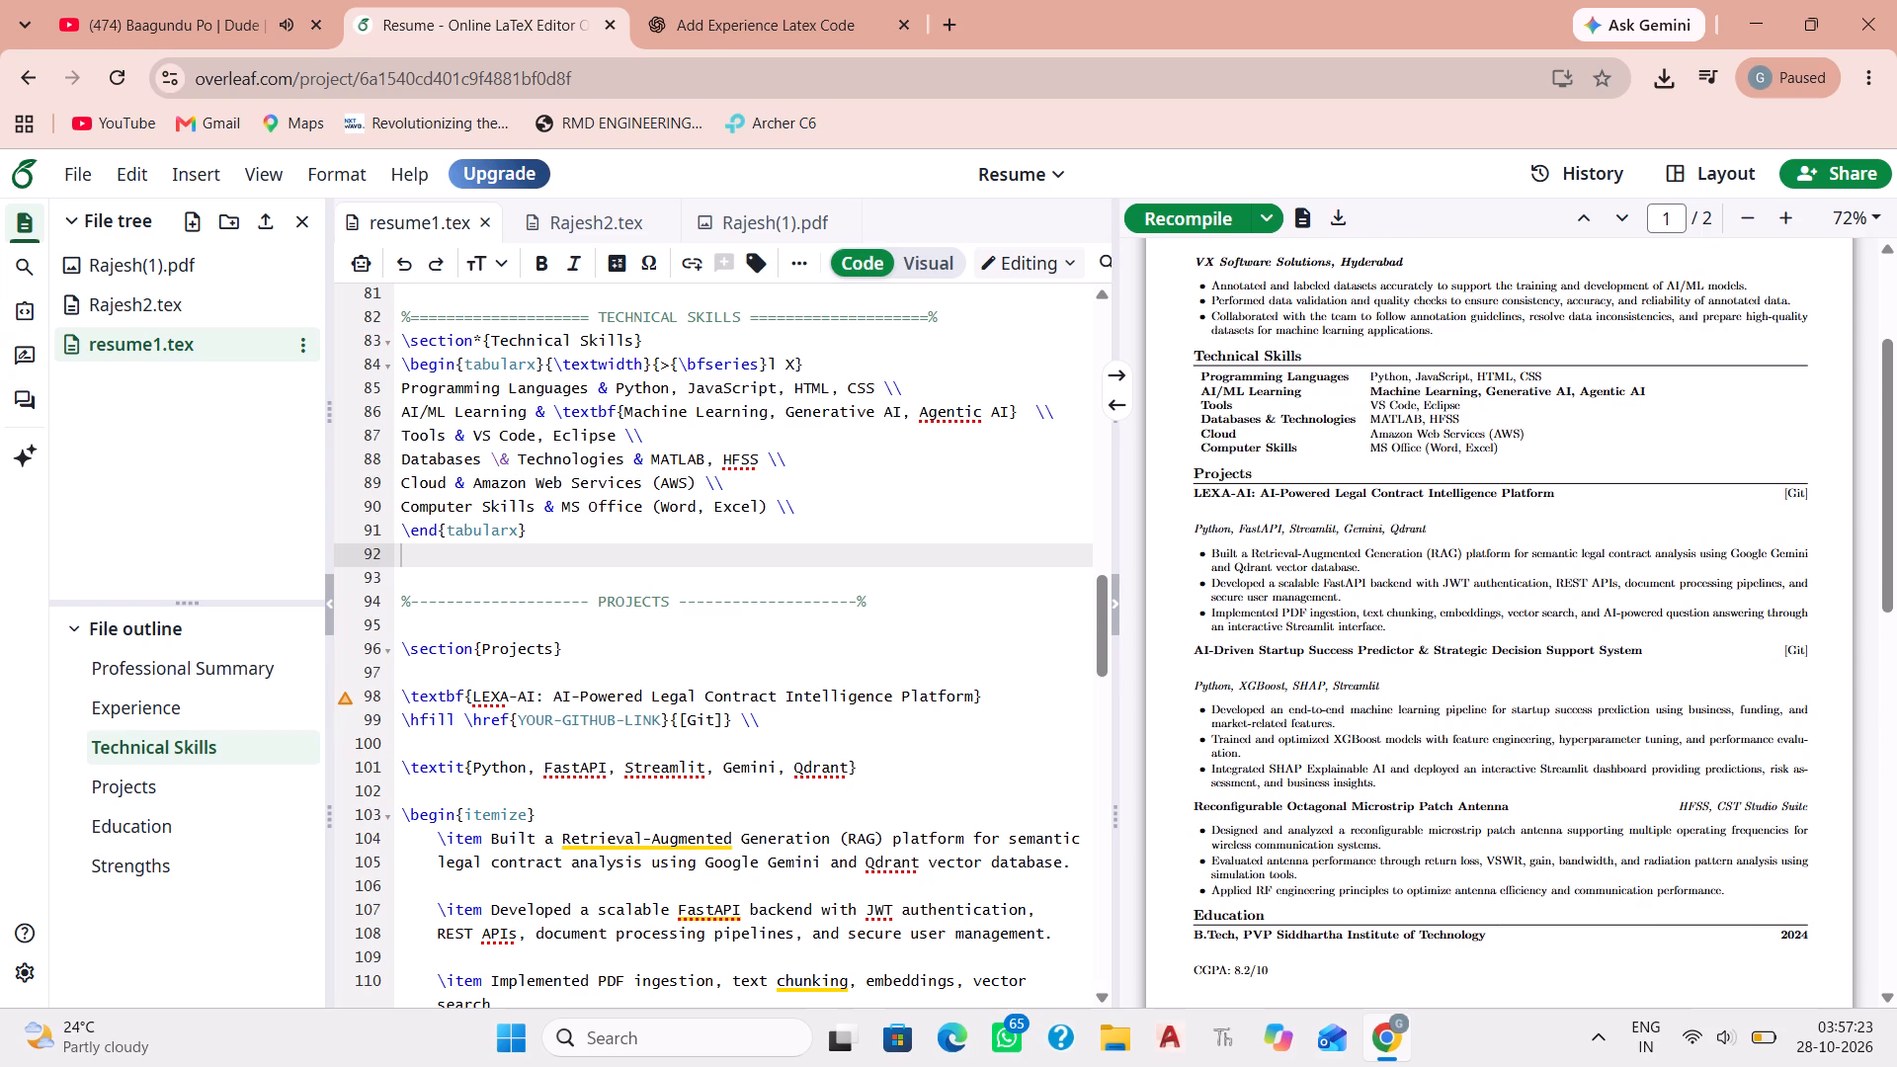
{"action": "scroll", "coordinate": [1334, 838], "scroll_direction": "down", "scroll_amount": 1}
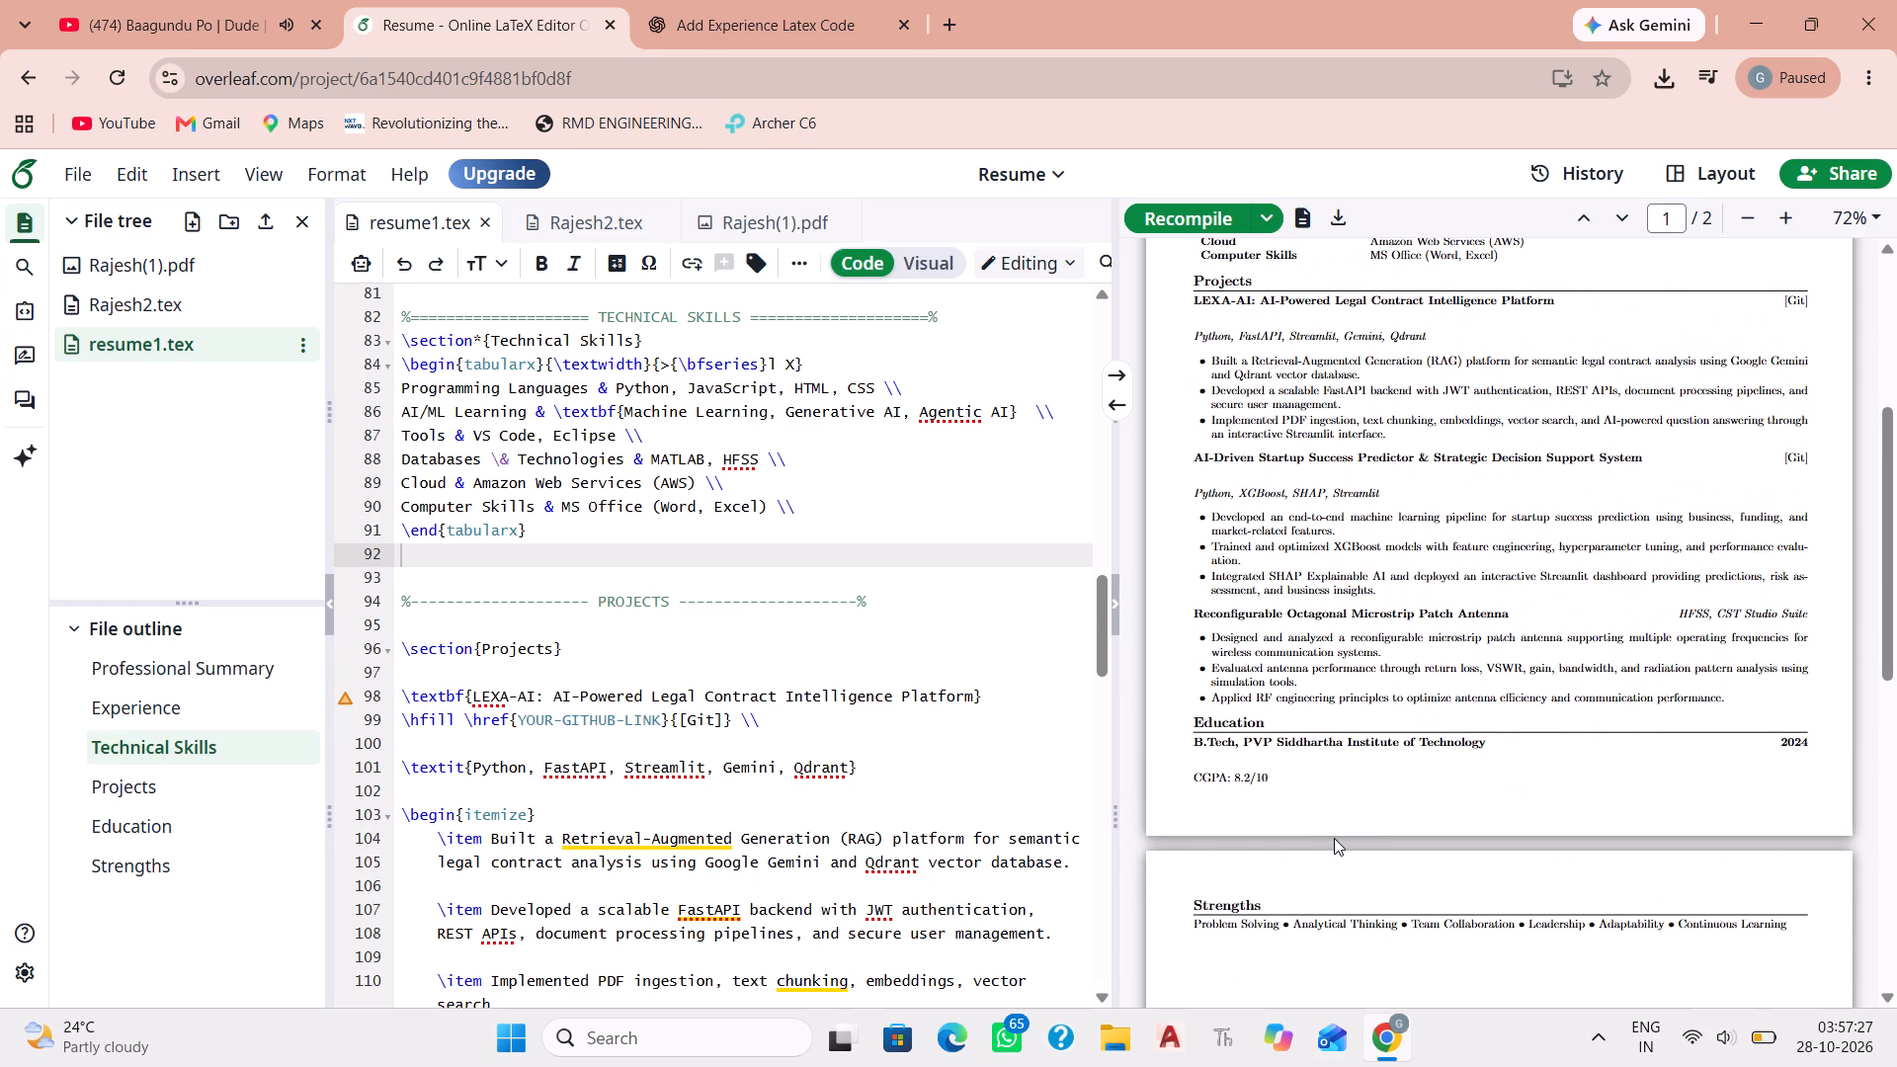
{"action": "scroll", "coordinate": [1334, 838], "scroll_direction": "up", "scroll_amount": 1}
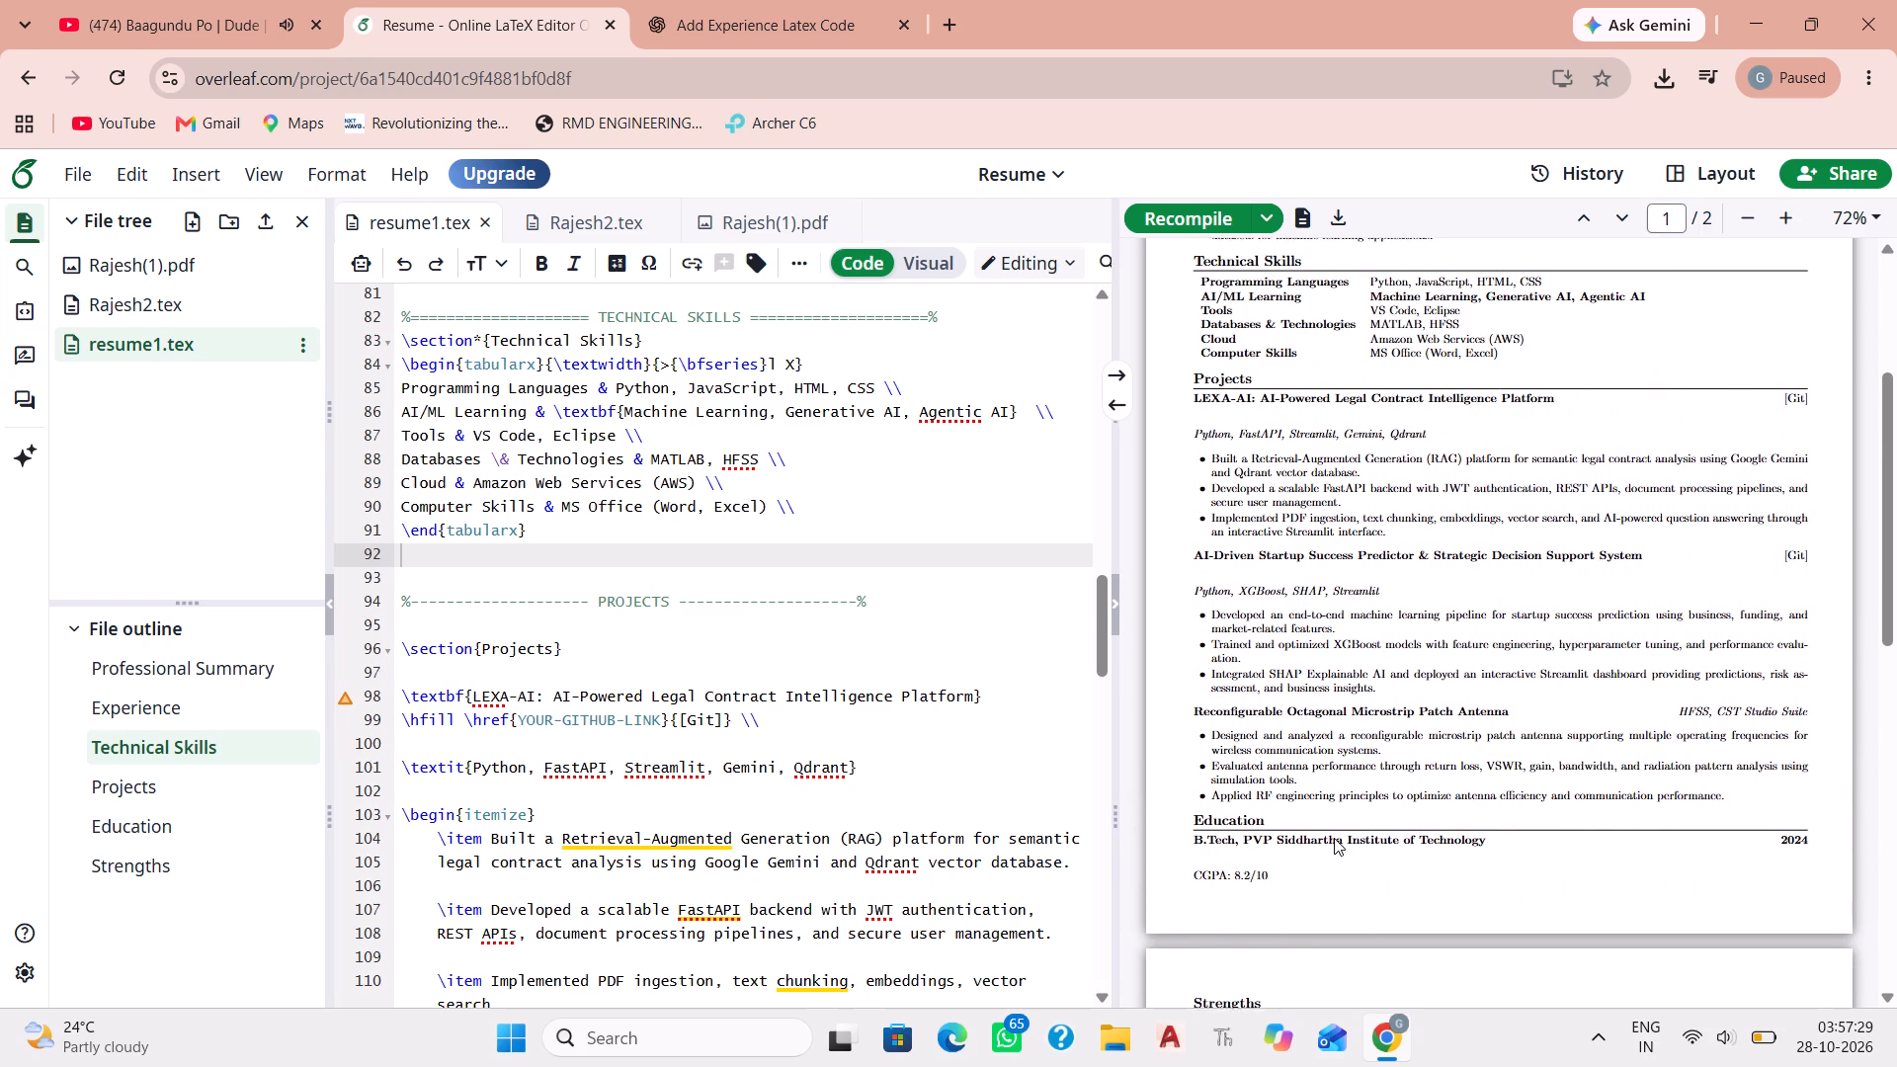
{"action": "scroll", "coordinate": [1334, 838], "scroll_direction": "up", "scroll_amount": 3}
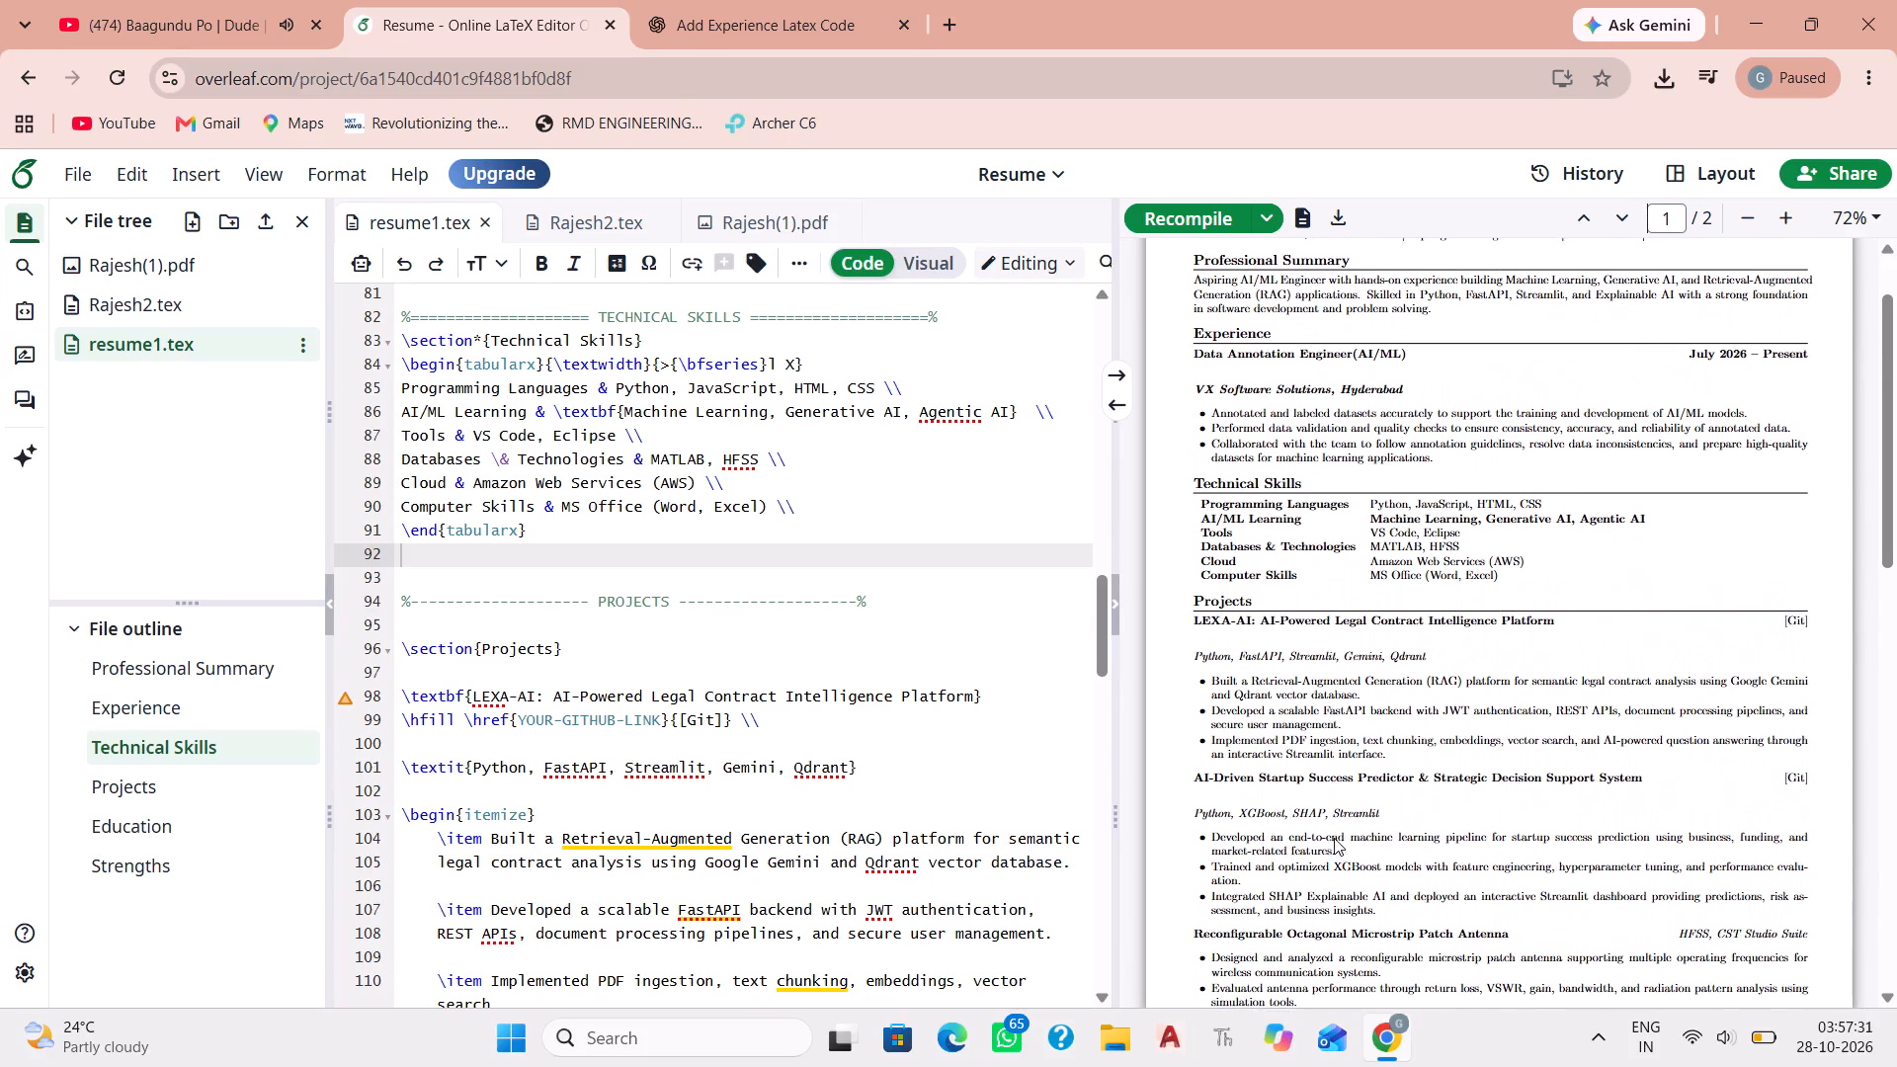
{"action": "scroll", "coordinate": [1334, 838], "scroll_direction": "up", "scroll_amount": 1}
{"action": "scroll", "coordinate": [1334, 838], "scroll_direction": "down", "scroll_amount": 1}
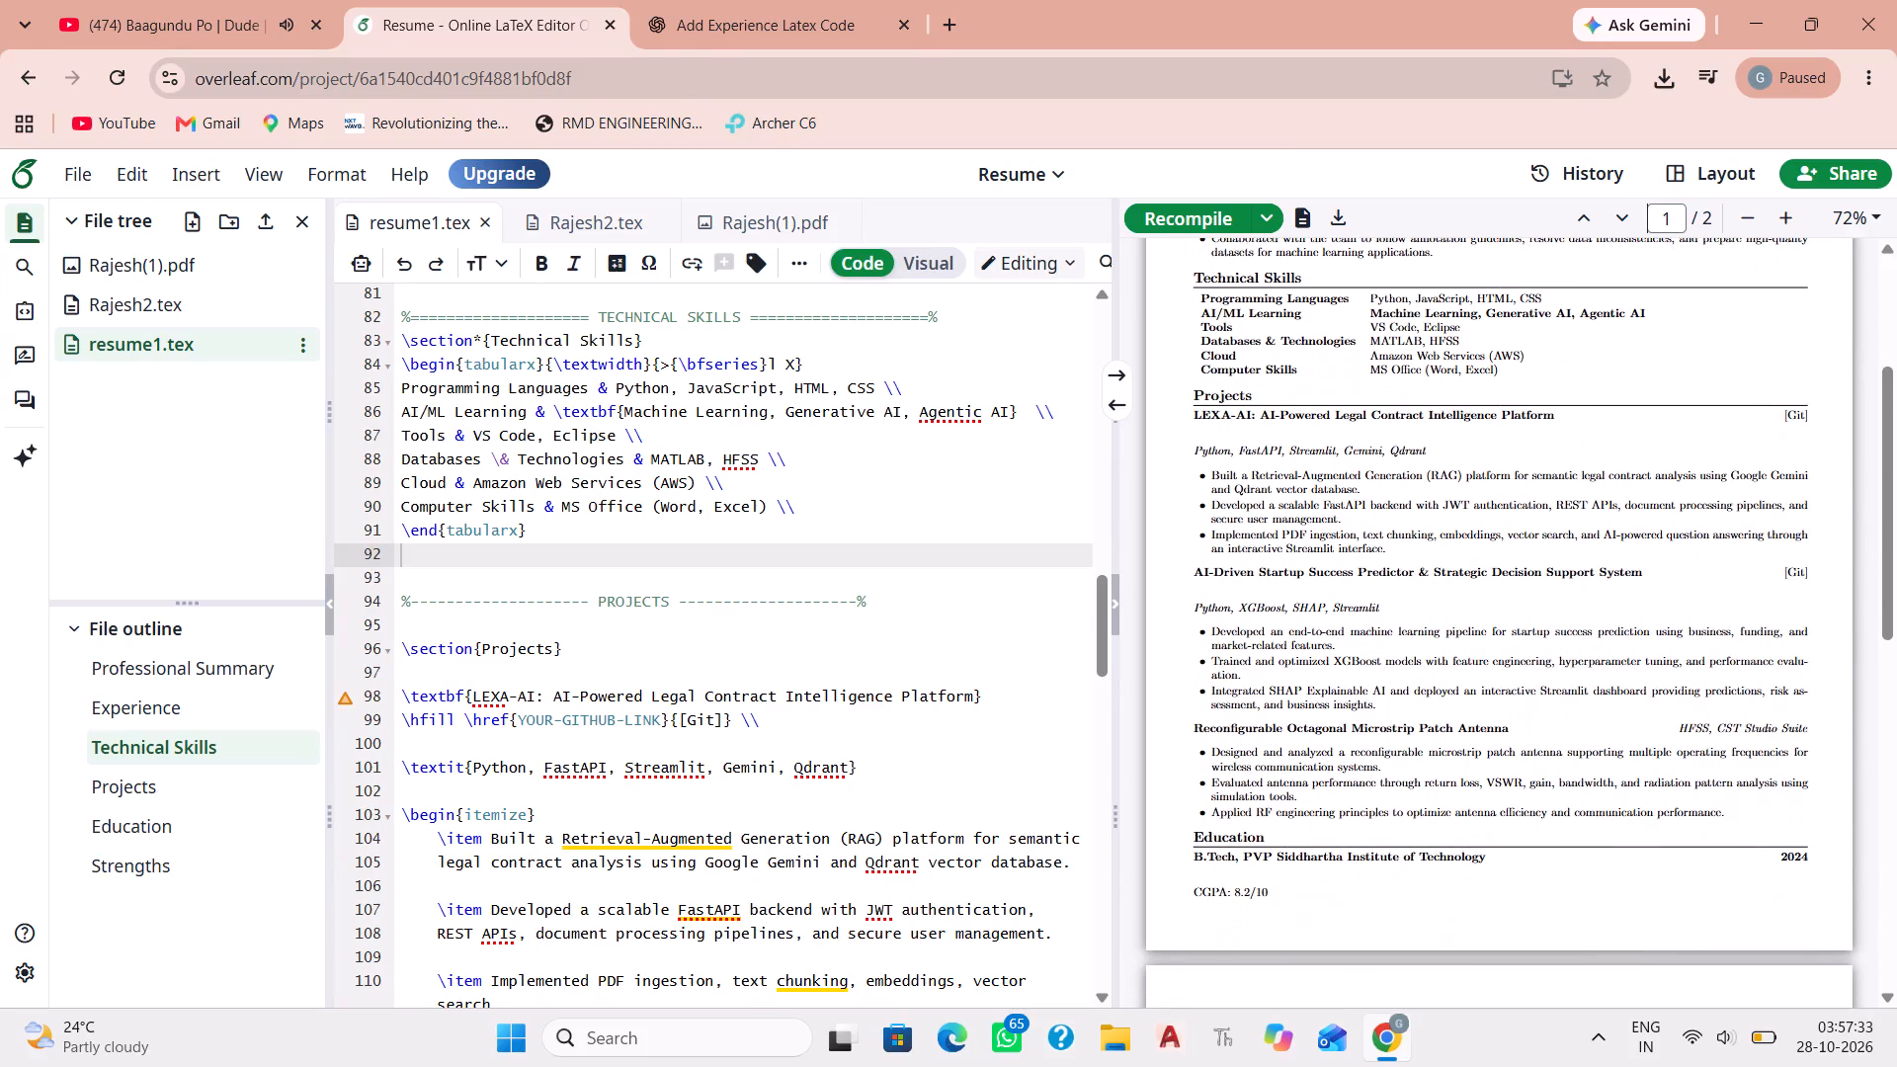
Copy the Education section of resume1.tex with its comment line, and delete it from above the Strengths section.
{"action": "scroll", "coordinate": [1334, 838], "scroll_direction": "down", "scroll_amount": 1}
{"action": "scroll", "coordinate": [694, 763], "scroll_direction": "down", "scroll_amount": 1}
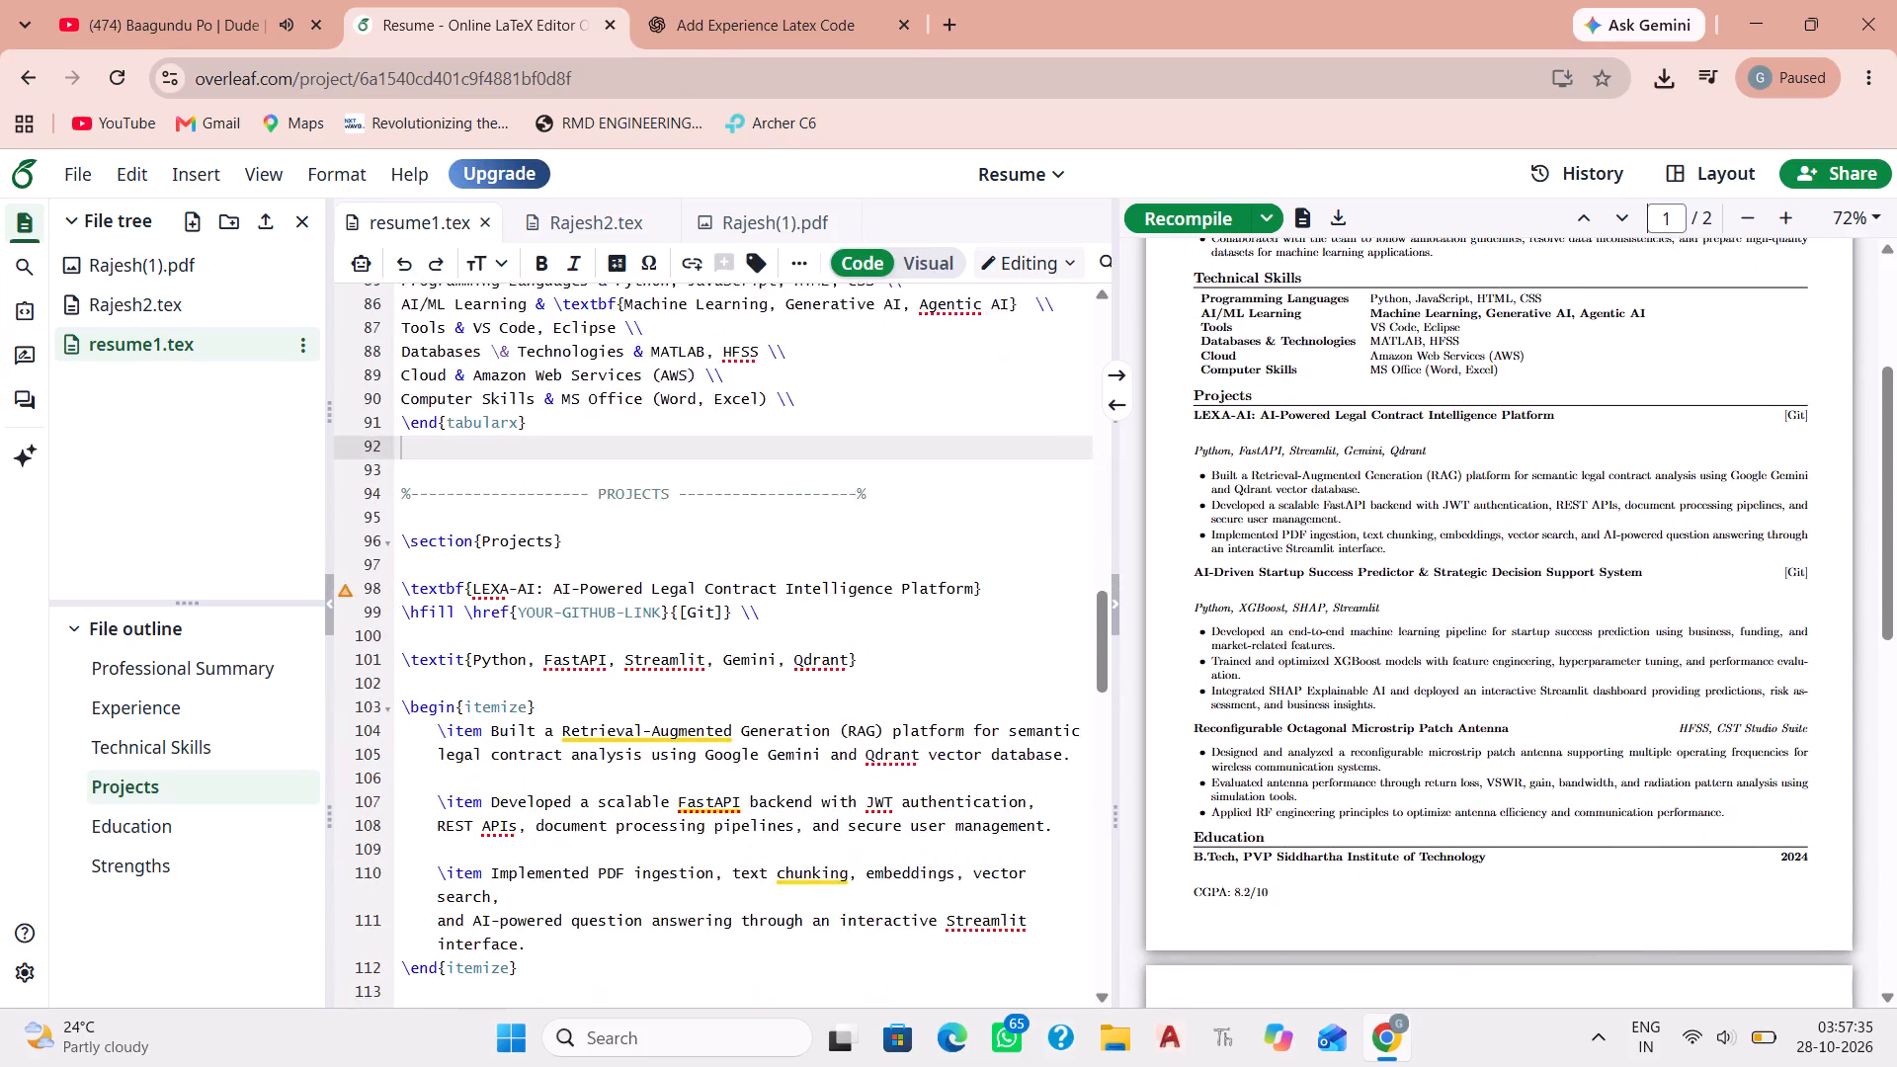
{"action": "scroll", "coordinate": [694, 763], "scroll_direction": "down", "scroll_amount": 3}
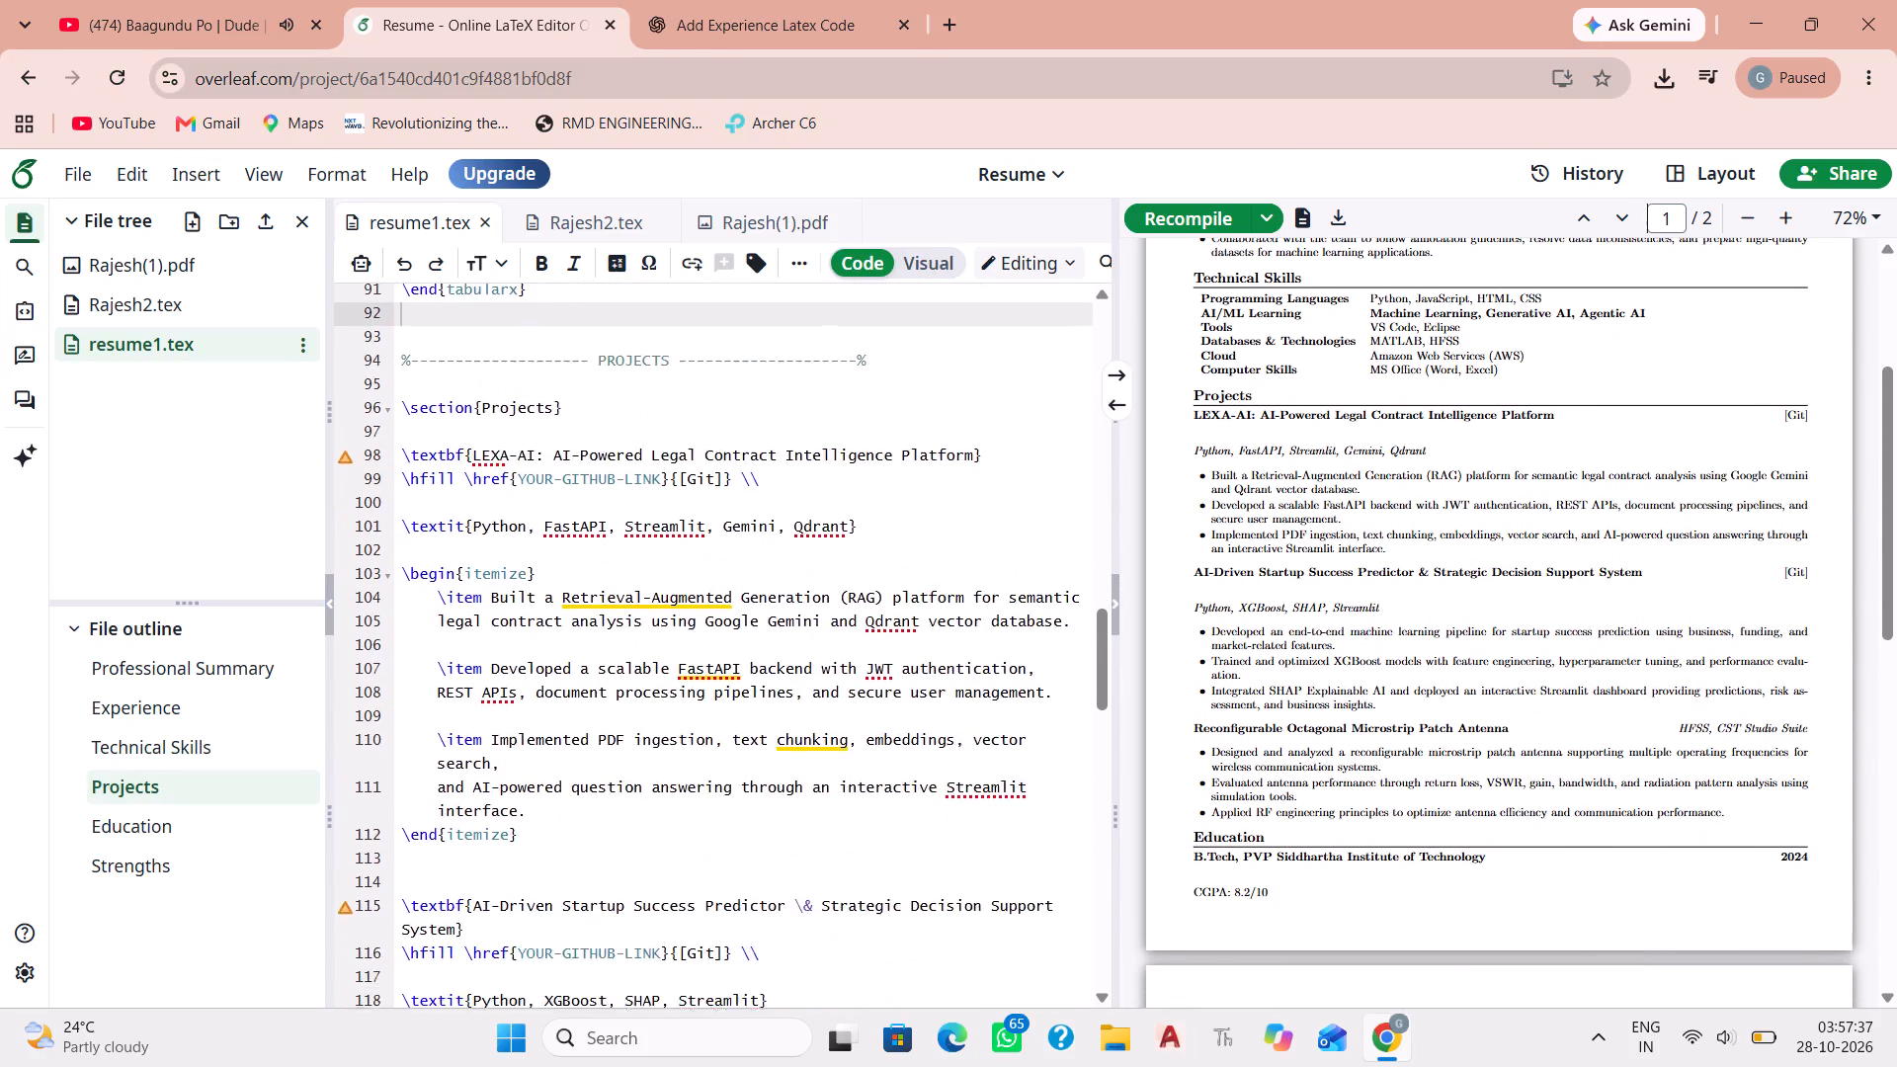
{"action": "scroll", "coordinate": [694, 763], "scroll_direction": "down", "scroll_amount": 5}
{"action": "scroll", "coordinate": [694, 763], "scroll_direction": "up", "scroll_amount": 2}
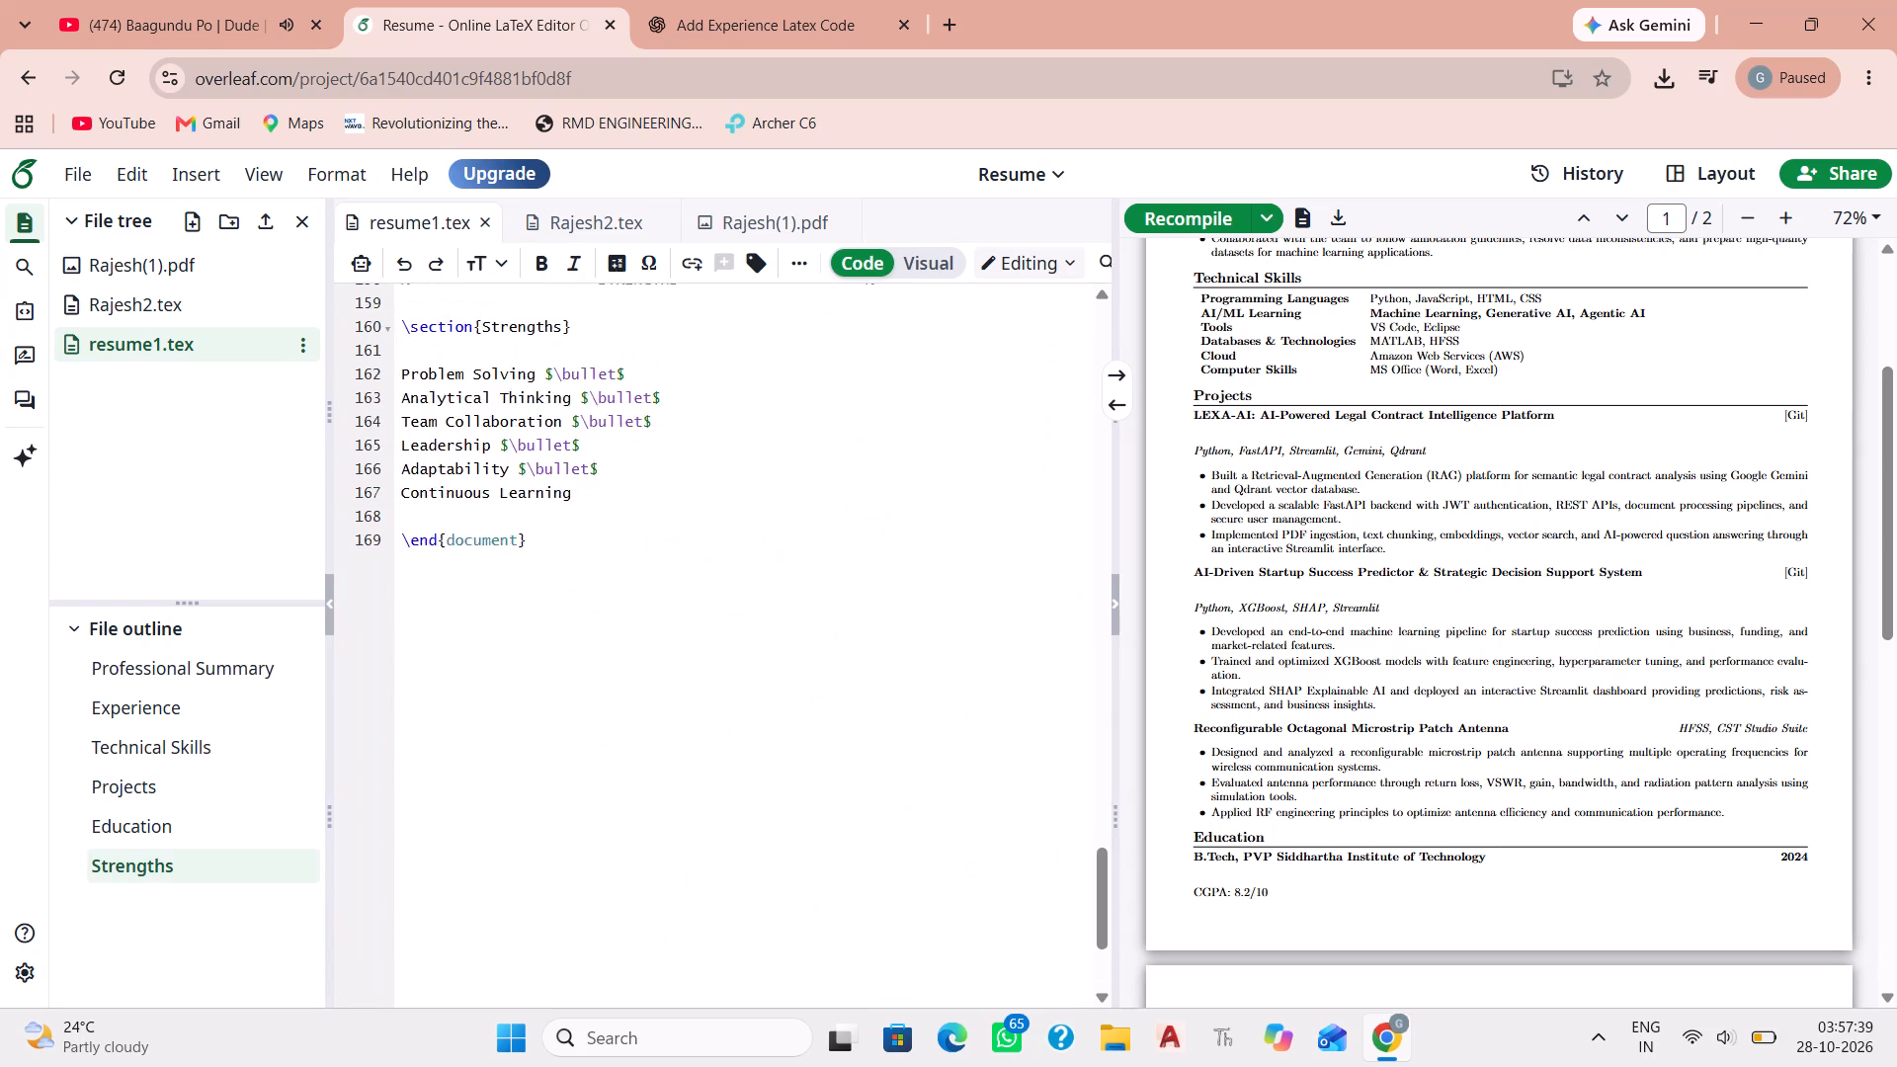
{"action": "scroll", "coordinate": [694, 763], "scroll_direction": "up", "scroll_amount": 1}
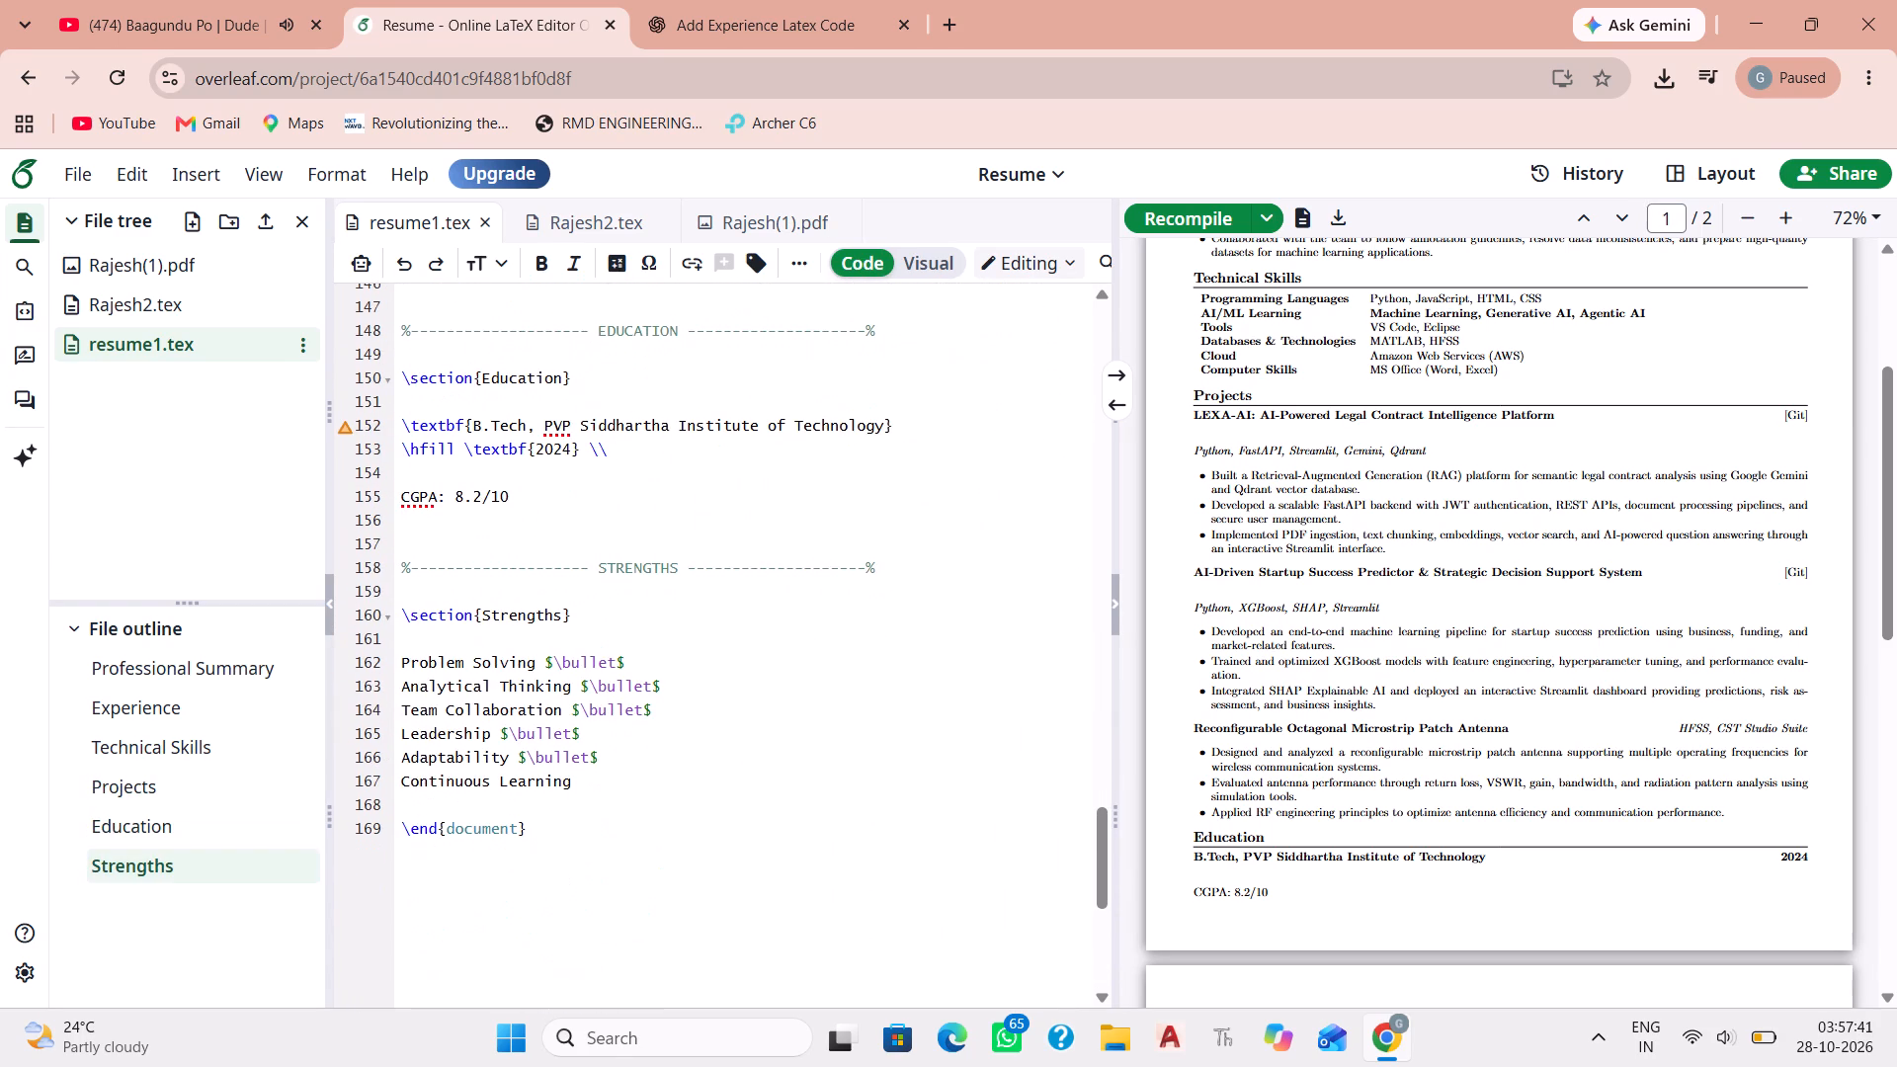
{"action": "left_click", "coordinate": [449, 551]}
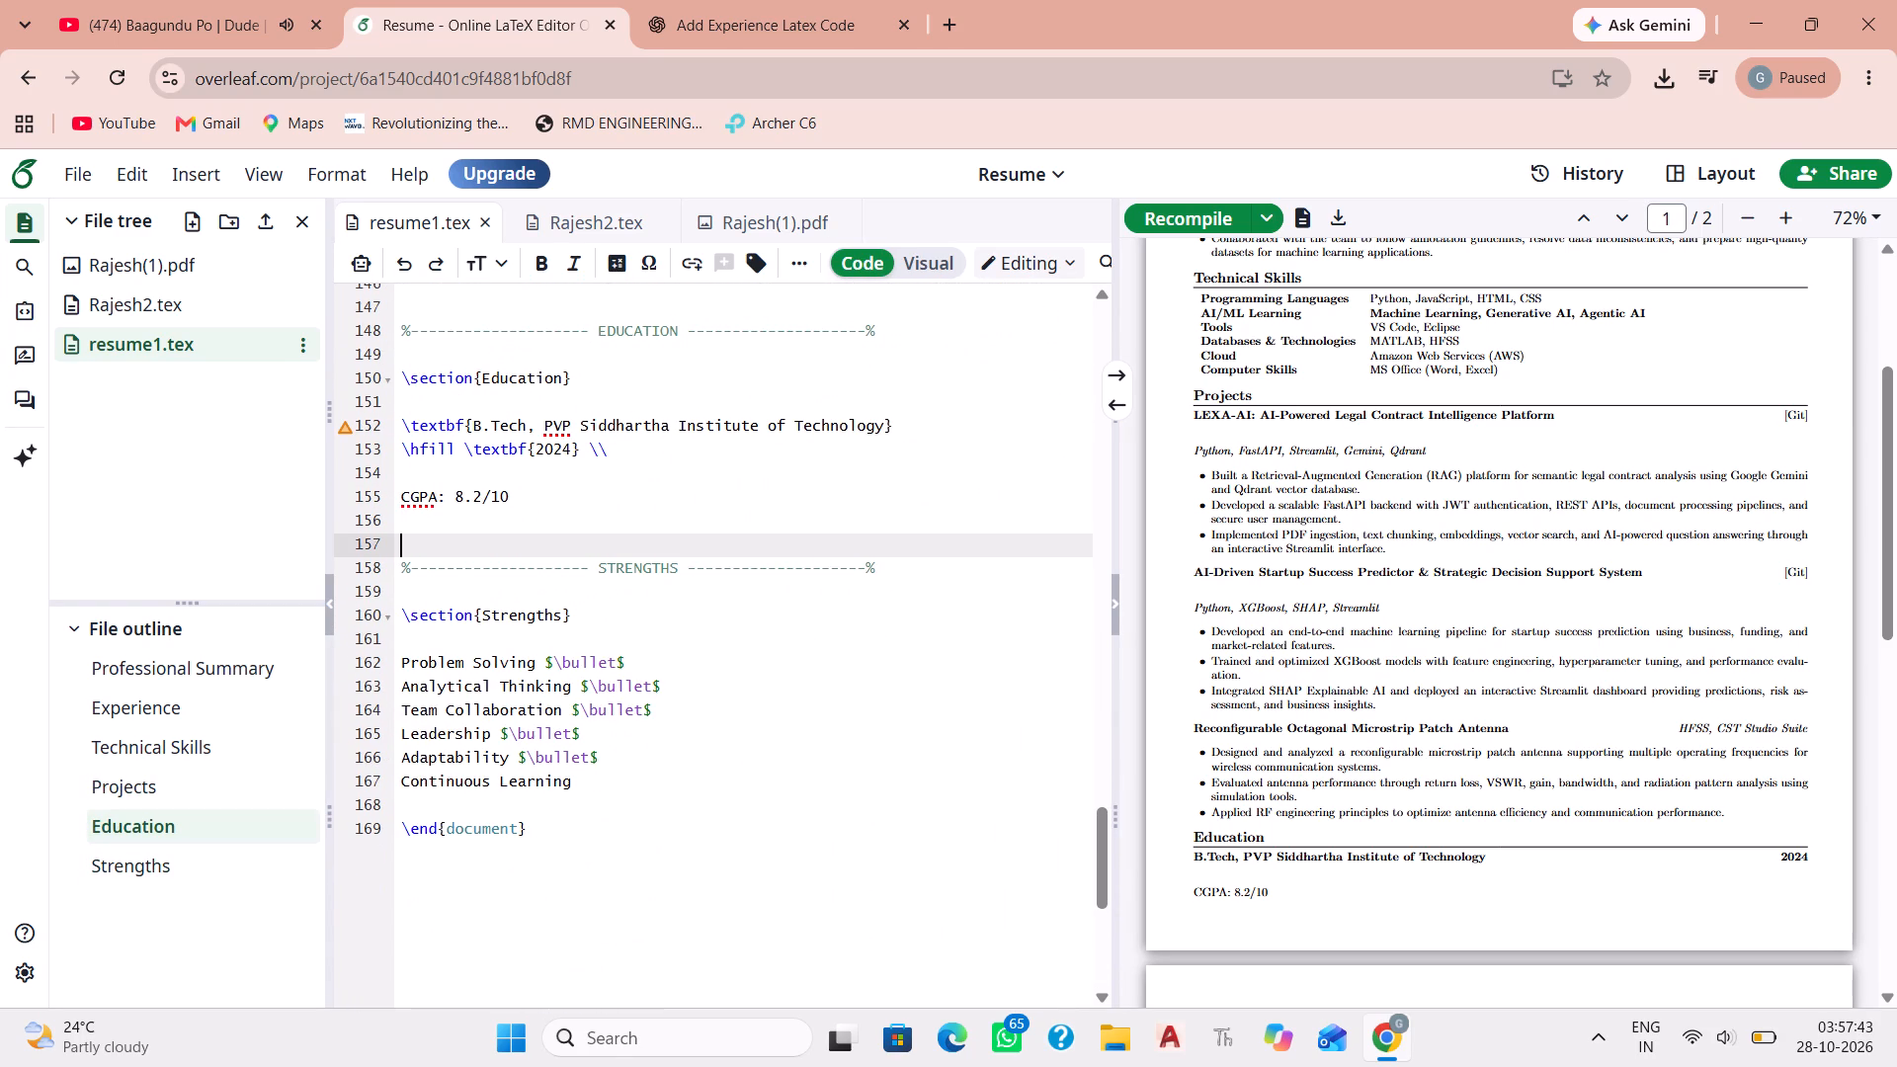
{"action": "left_click_drag", "start_coordinate": [438, 547], "coordinate": [354, 319]}
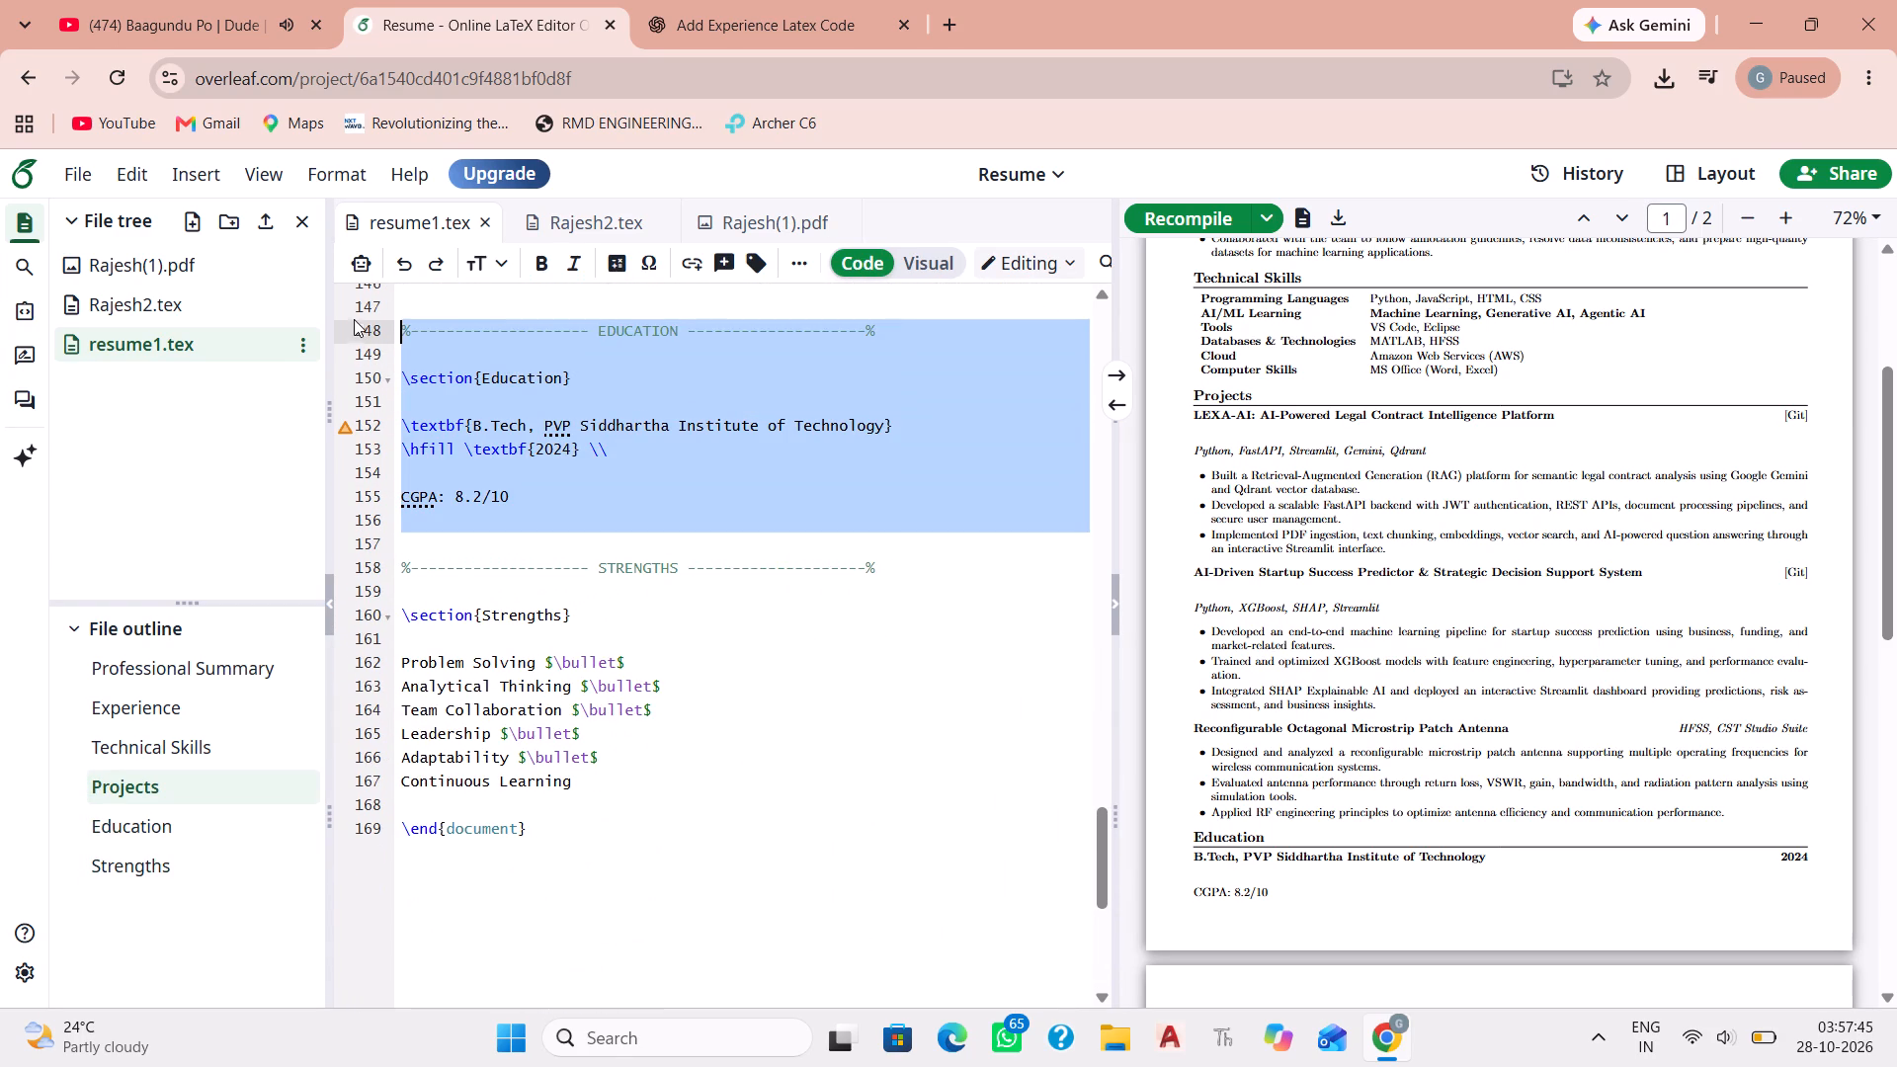
{"action": "left_click_drag", "start_coordinate": [354, 319], "coordinate": [353, 317]}
{"action": "key", "text": "ctrl+c"}
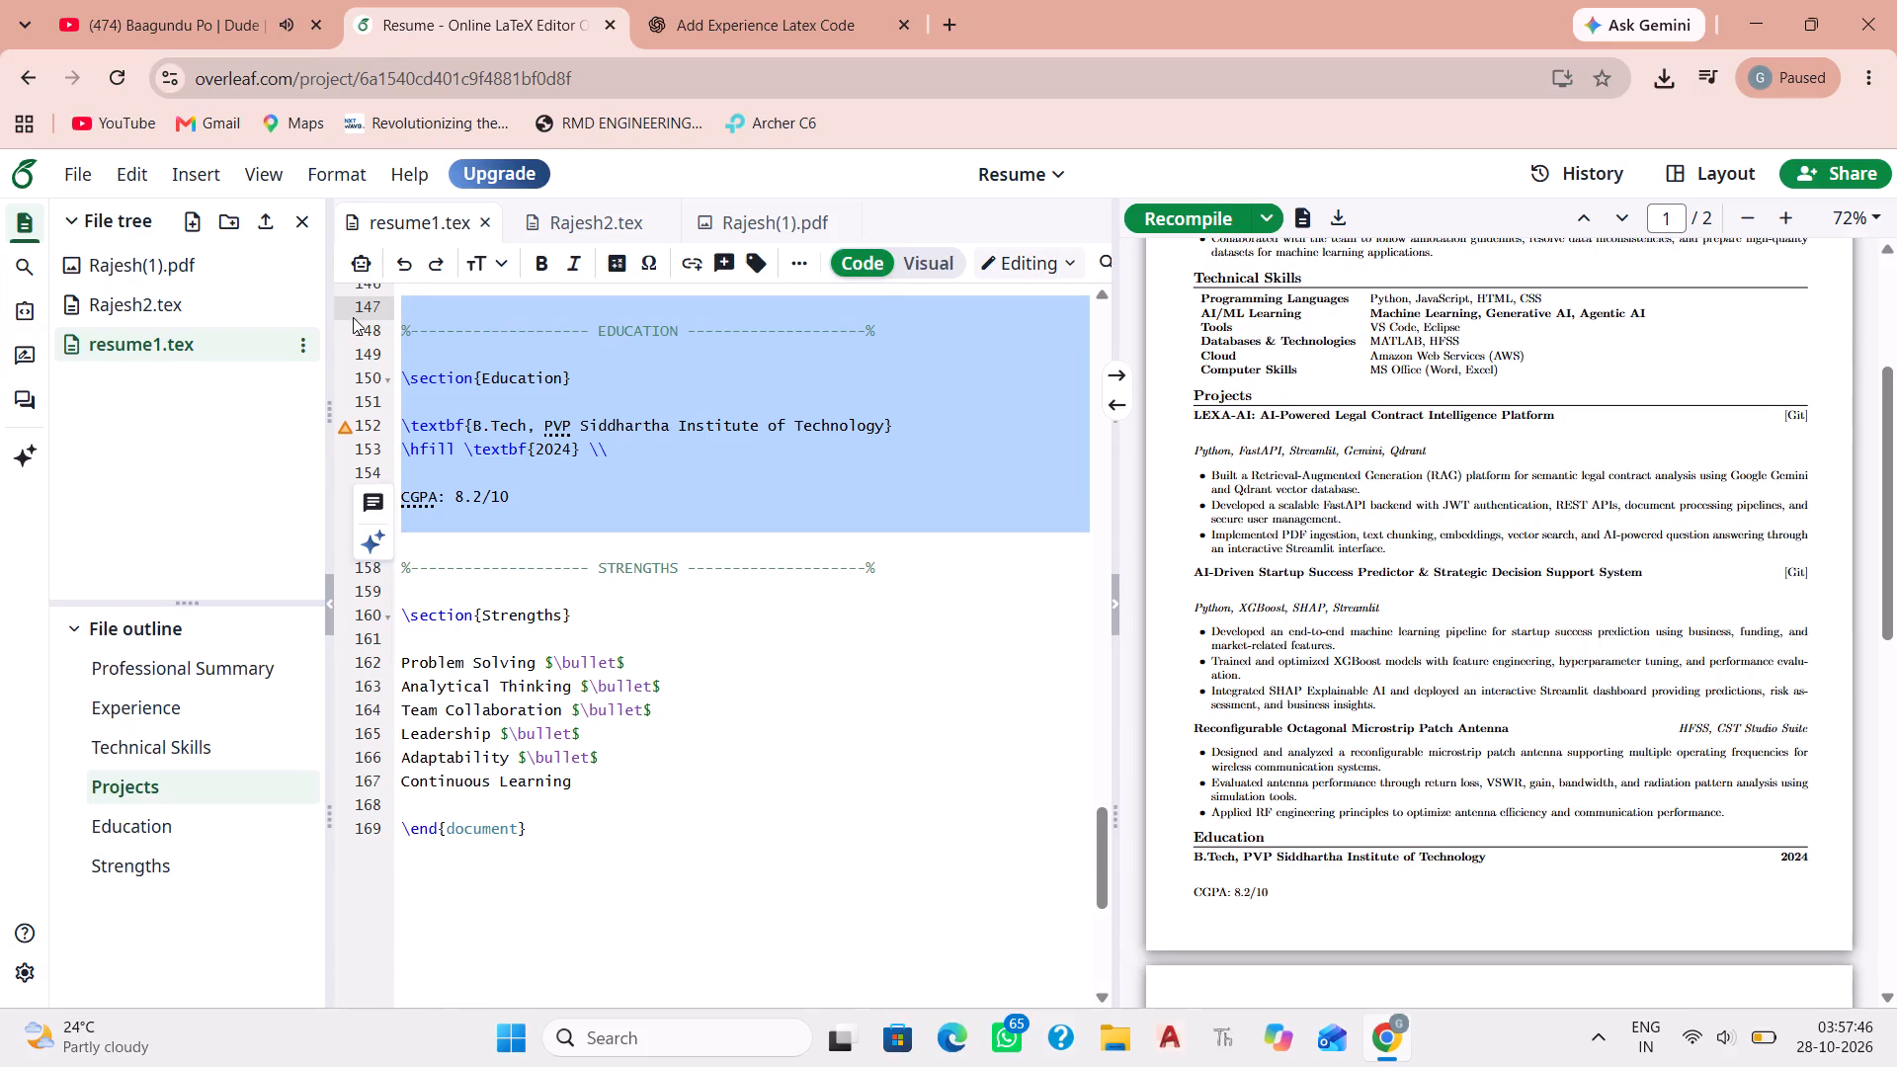
{"action": "scroll", "coordinate": [574, 363], "scroll_direction": "up", "scroll_amount": 2}
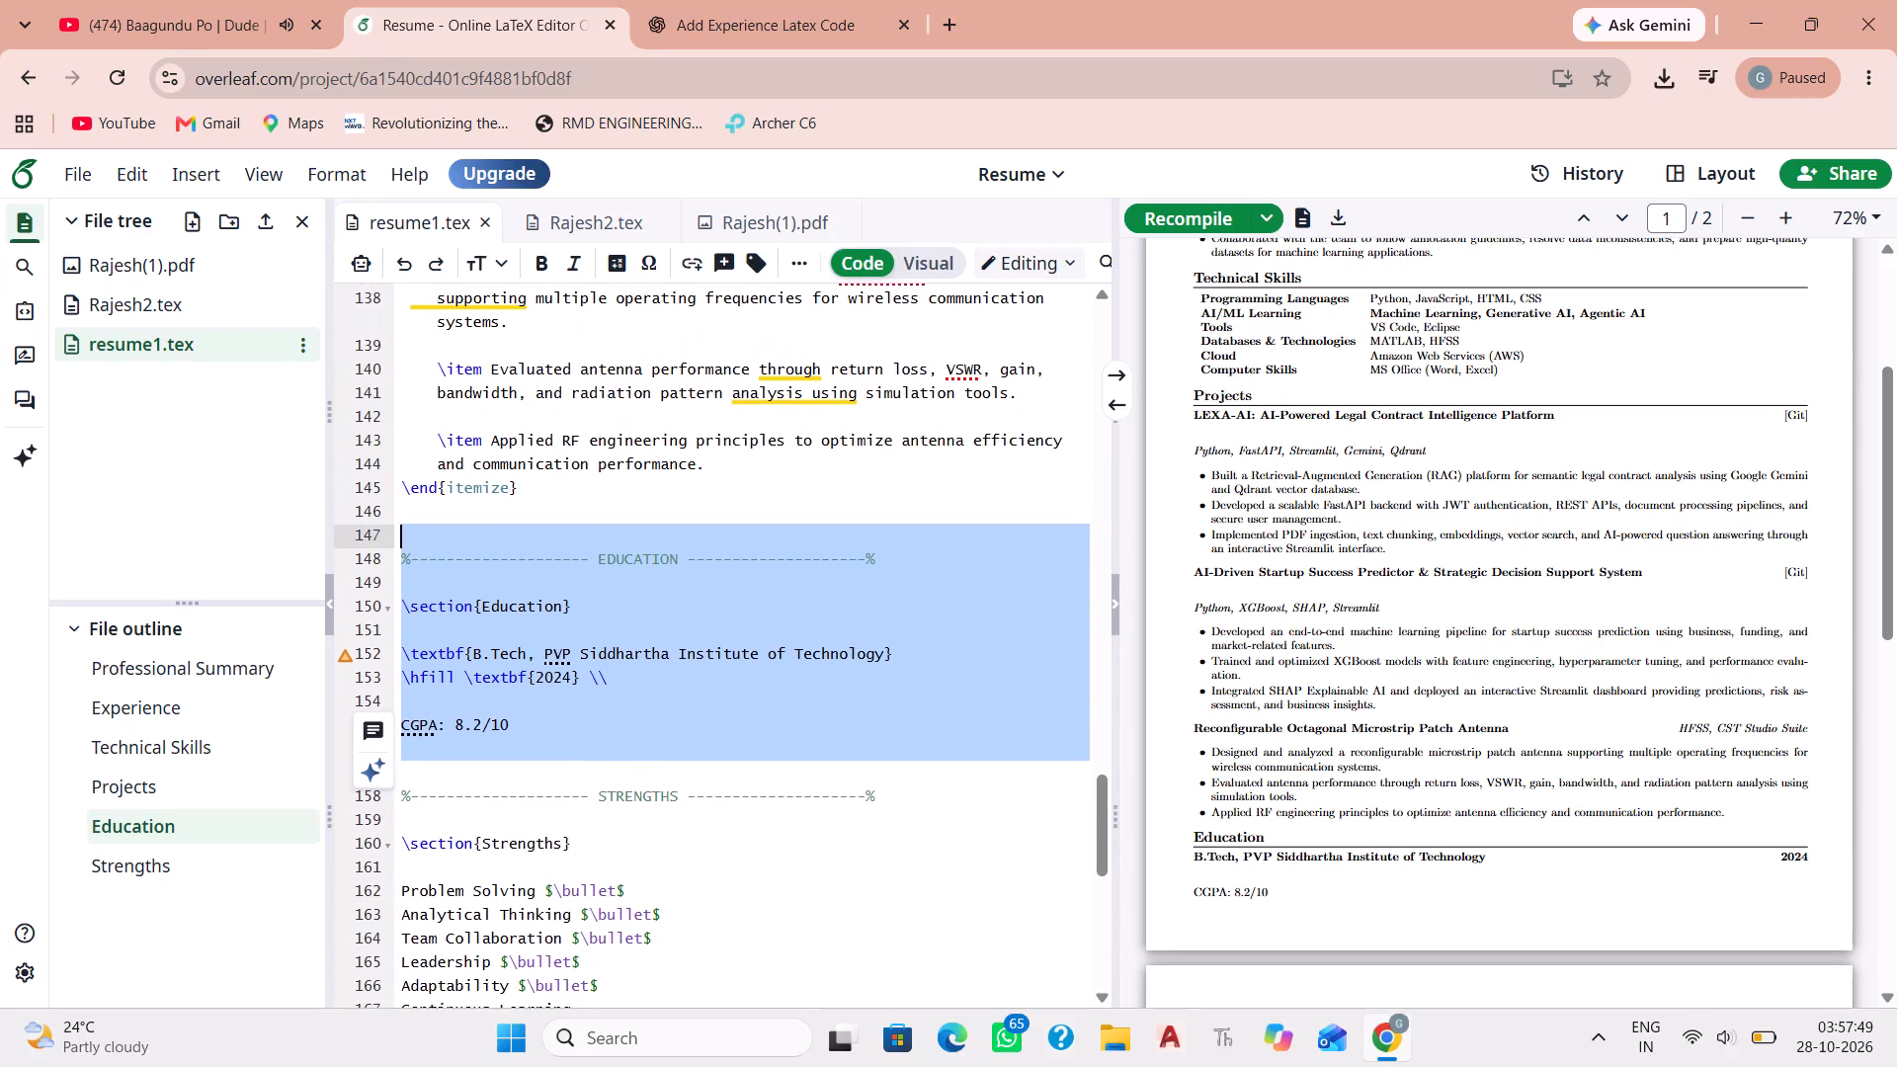
{"action": "key", "text": "BackSpace"}
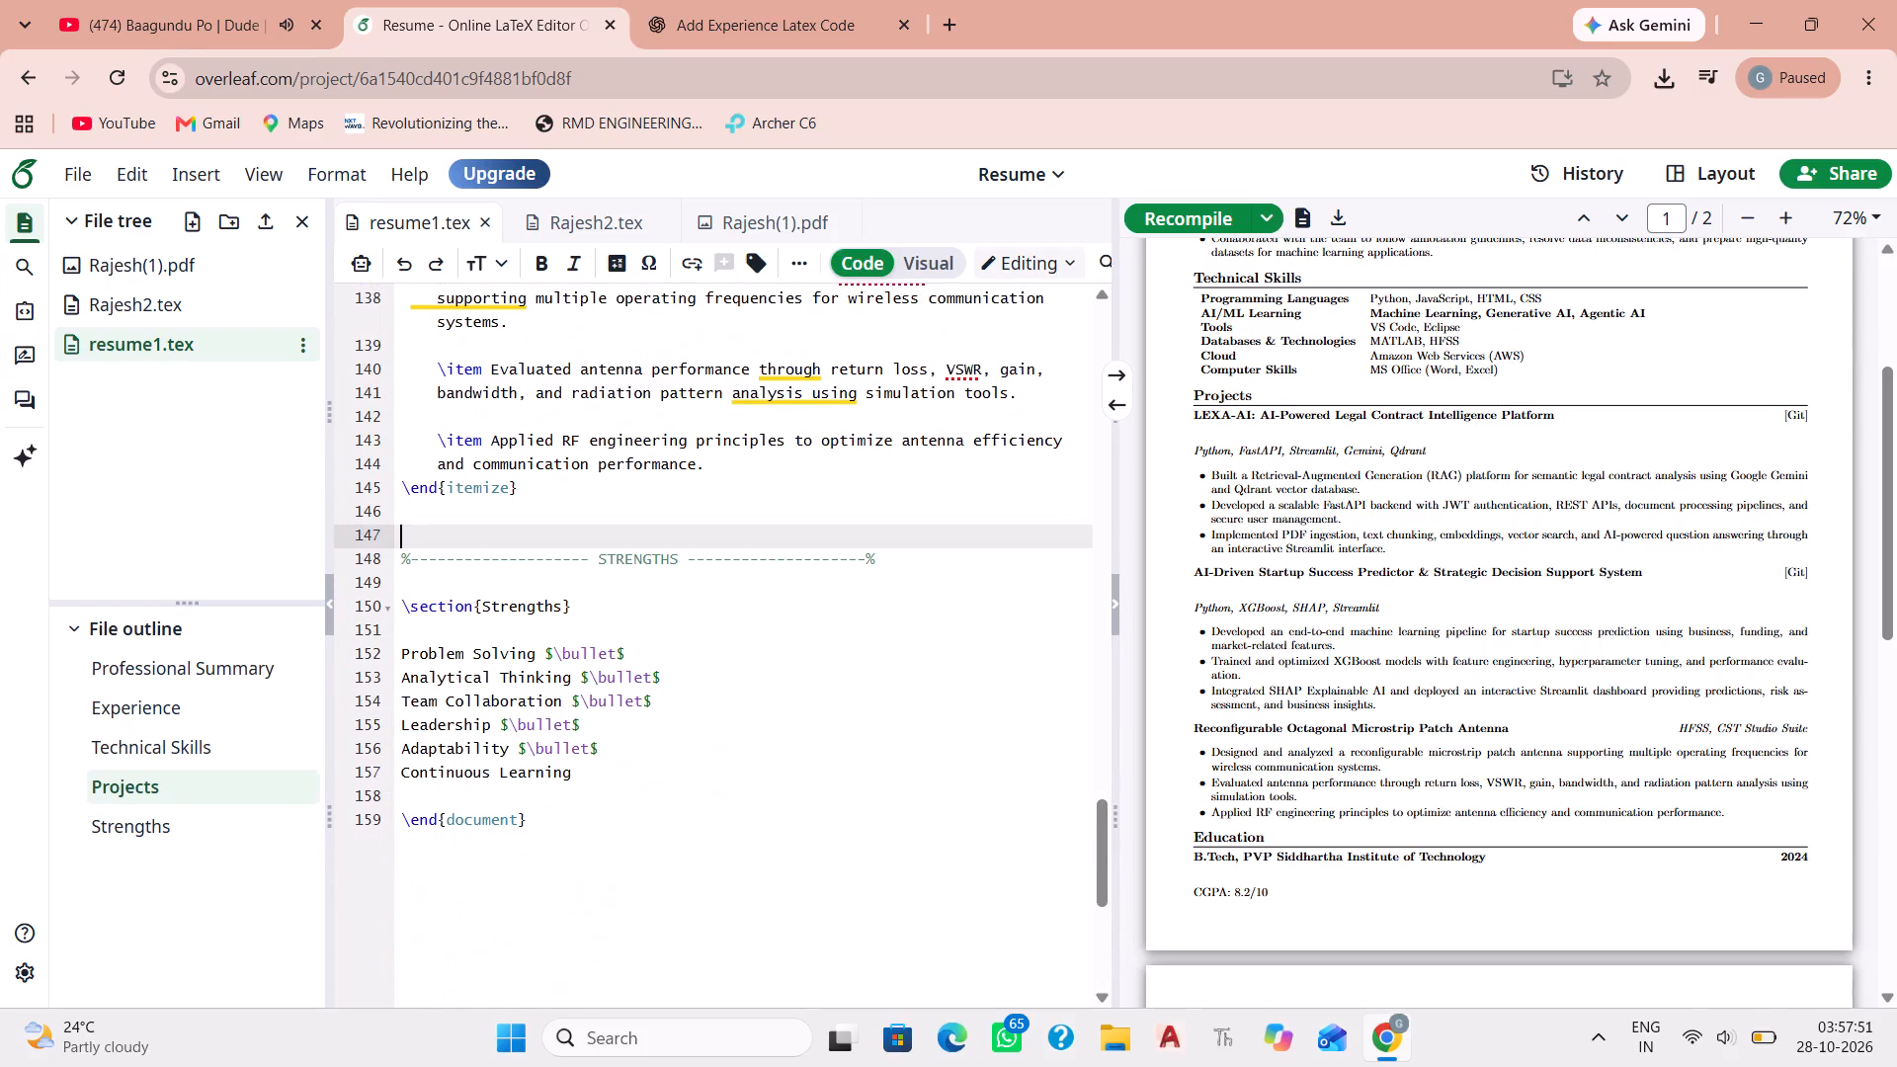
Insert the copied Education section between the end of the Experience itemize list and the Technical Skills comment line.
{"action": "scroll", "coordinate": [679, 412], "scroll_direction": "up", "scroll_amount": 8}
{"action": "scroll", "coordinate": [679, 412], "scroll_direction": "down", "scroll_amount": 1}
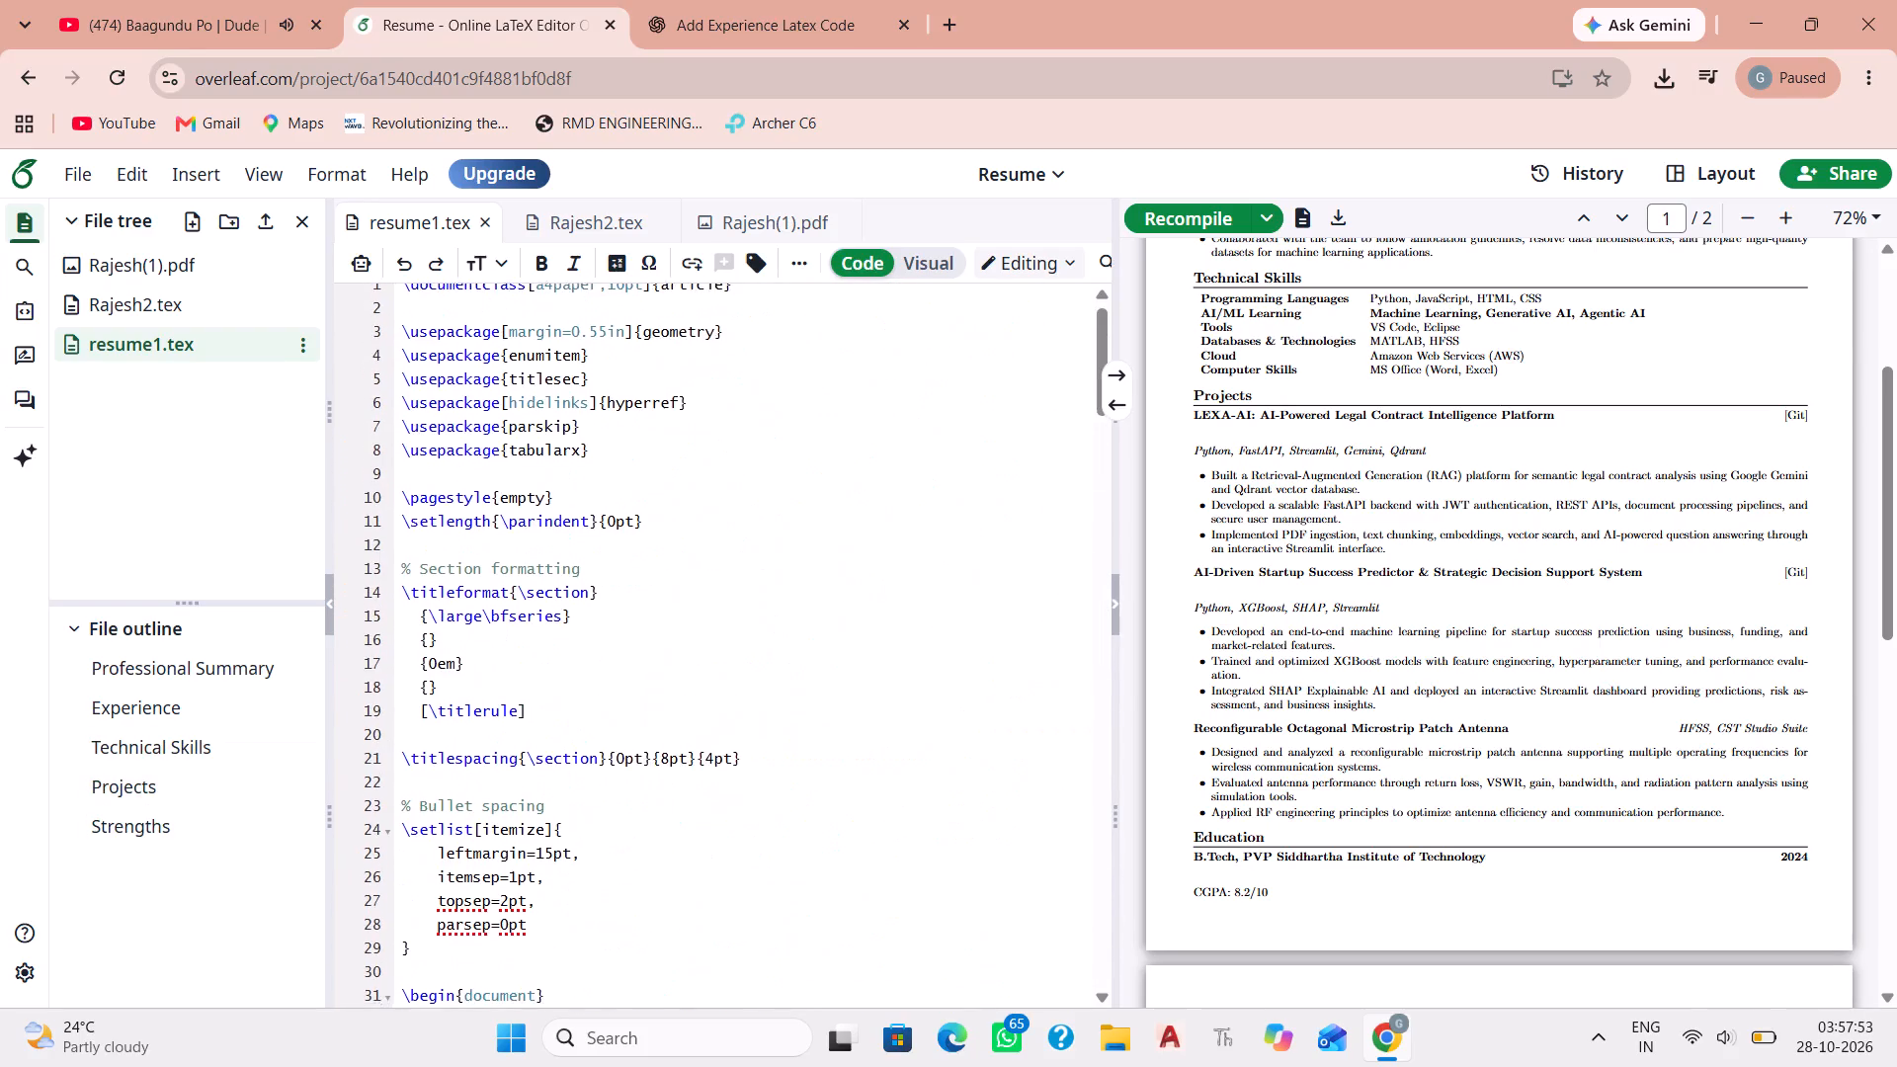
{"action": "scroll", "coordinate": [679, 412], "scroll_direction": "down", "scroll_amount": 1}
{"action": "scroll", "coordinate": [666, 534], "scroll_direction": "down", "scroll_amount": 3}
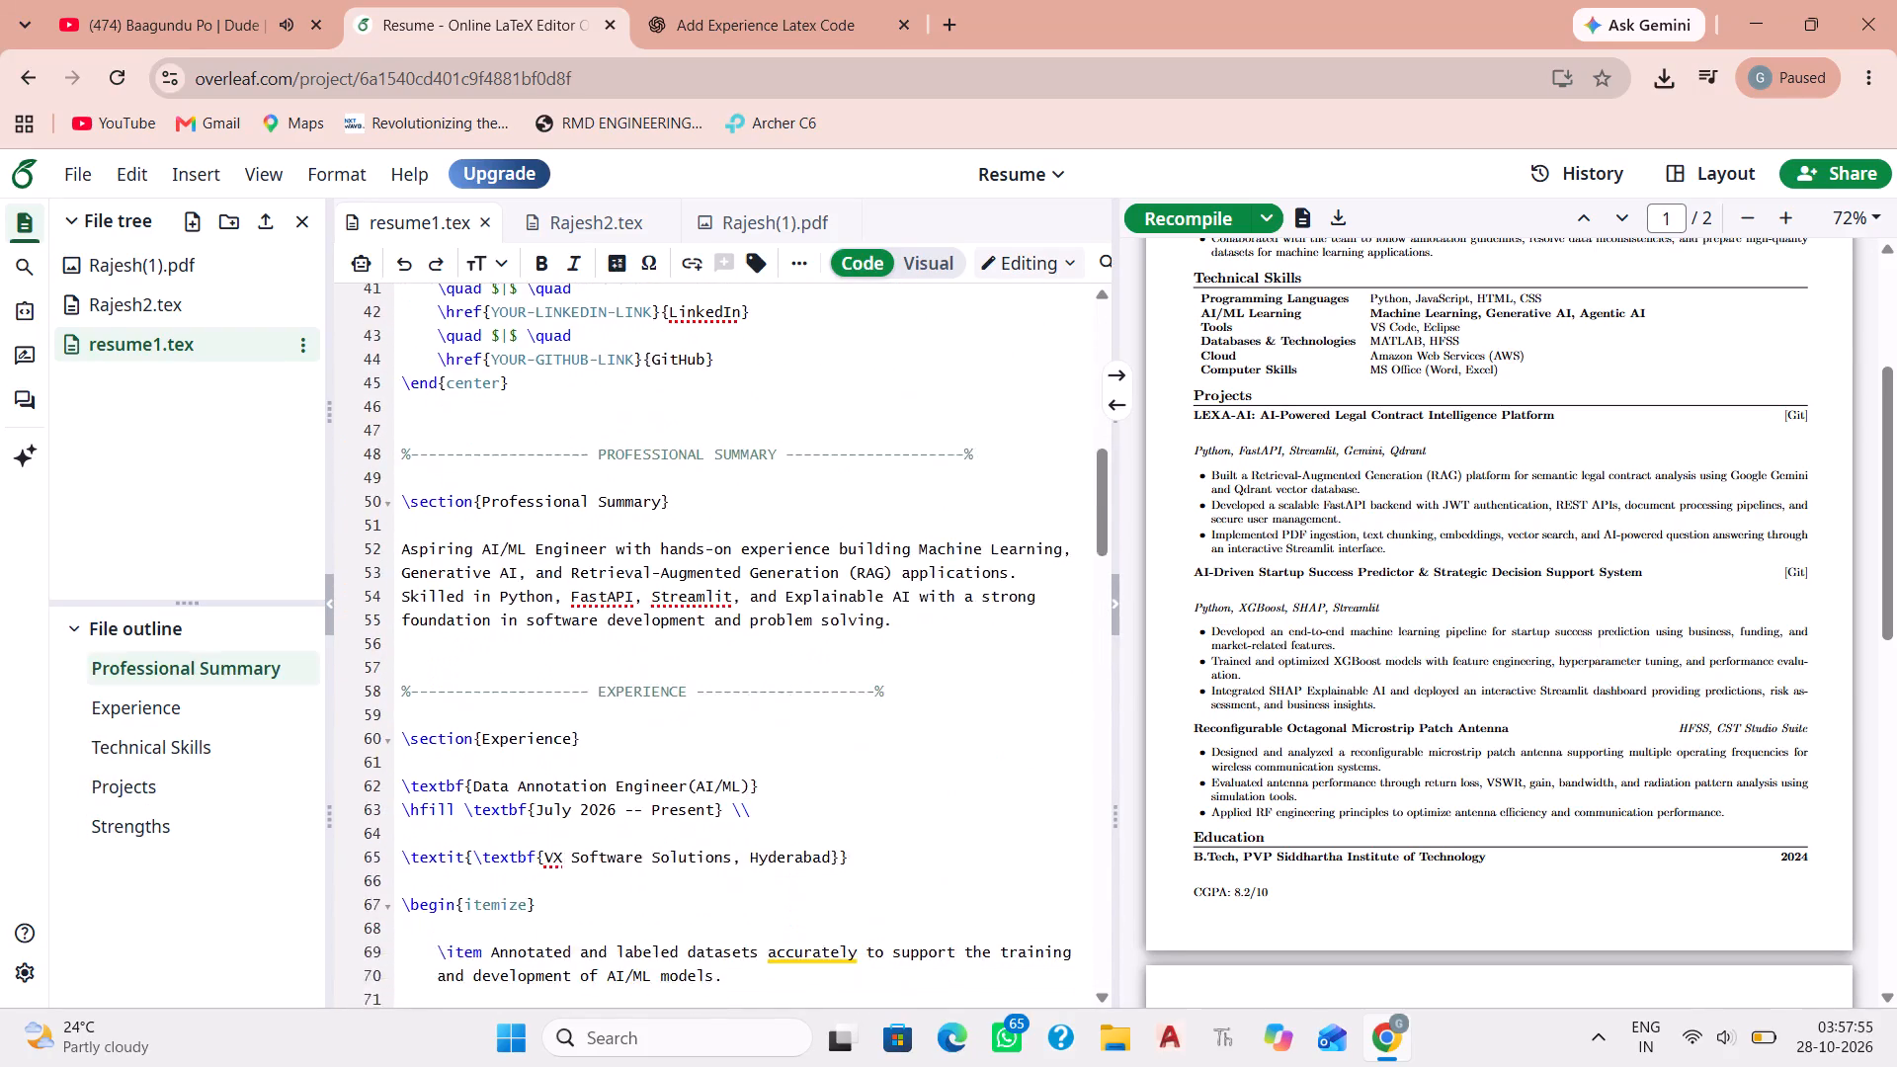
{"action": "scroll", "coordinate": [666, 534], "scroll_direction": "down", "scroll_amount": 6}
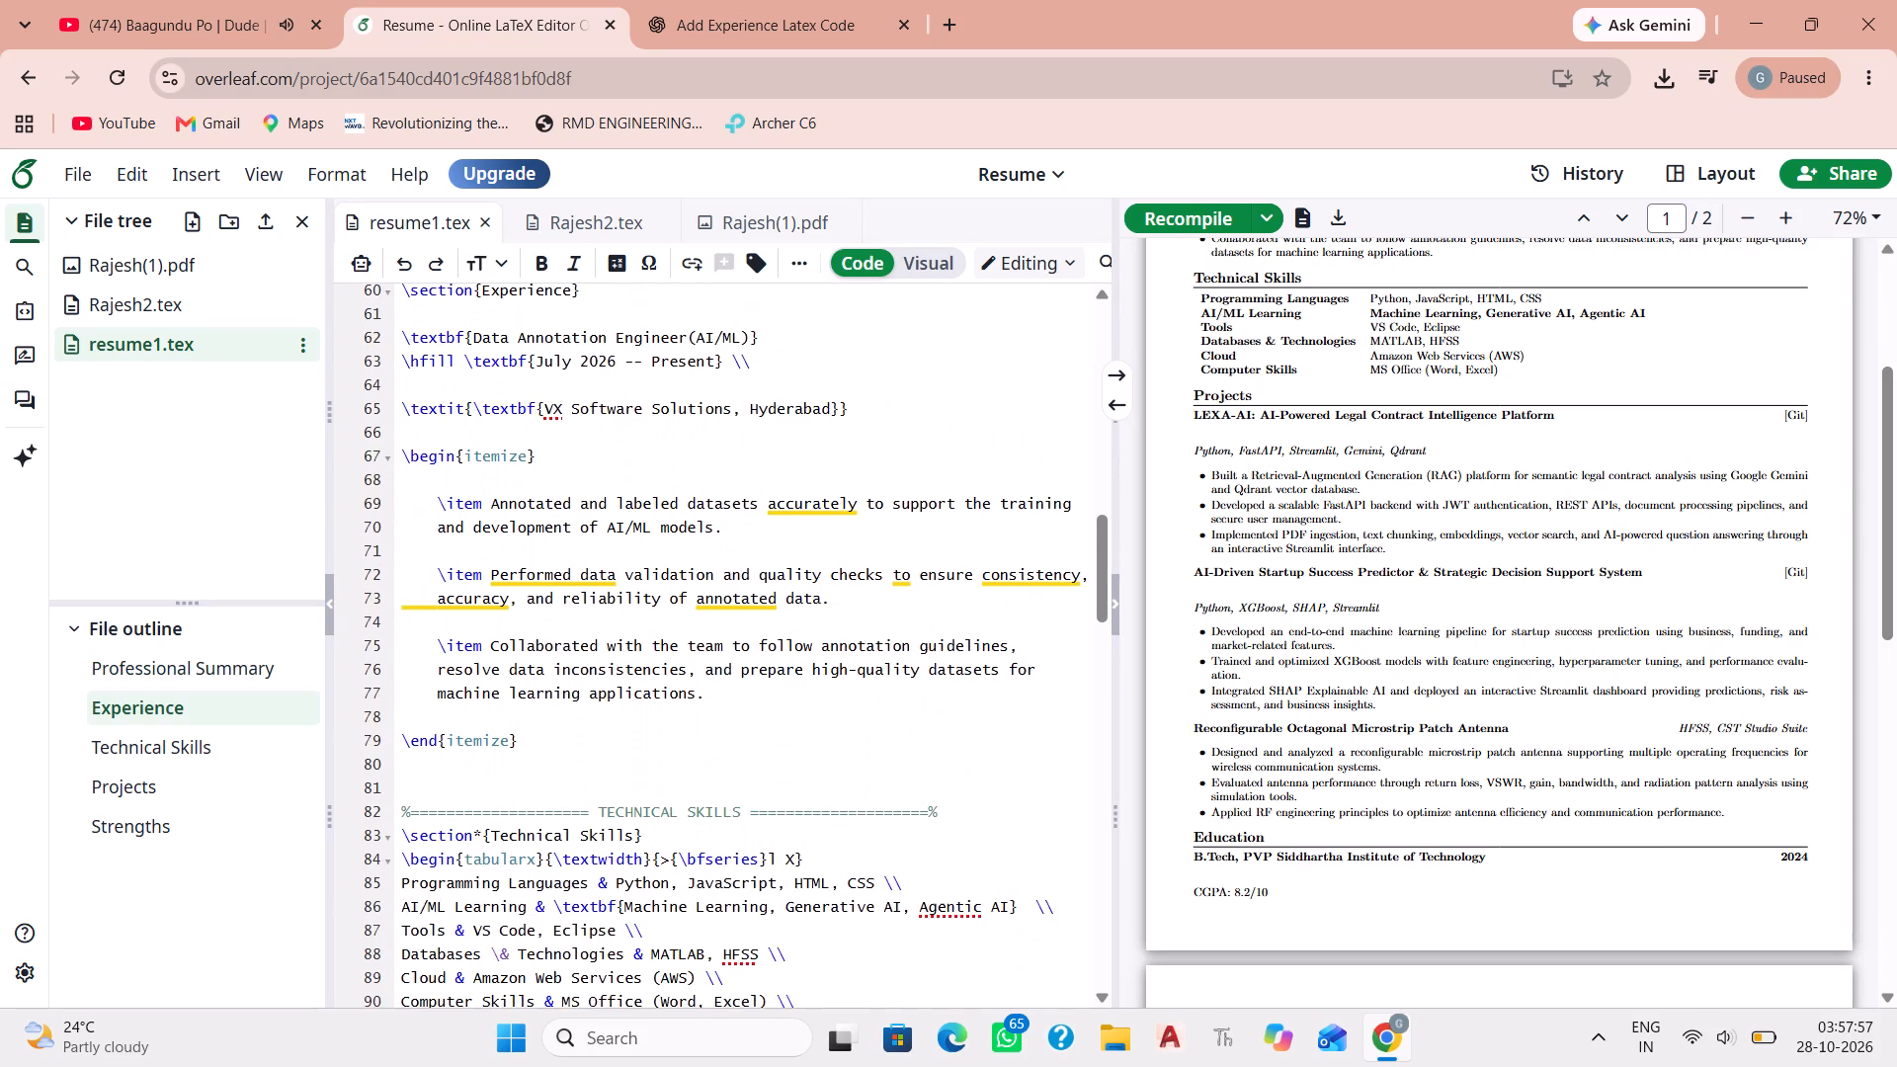
{"action": "scroll", "coordinate": [666, 534], "scroll_direction": "down", "scroll_amount": 2}
{"action": "left_click", "coordinate": [618, 550]}
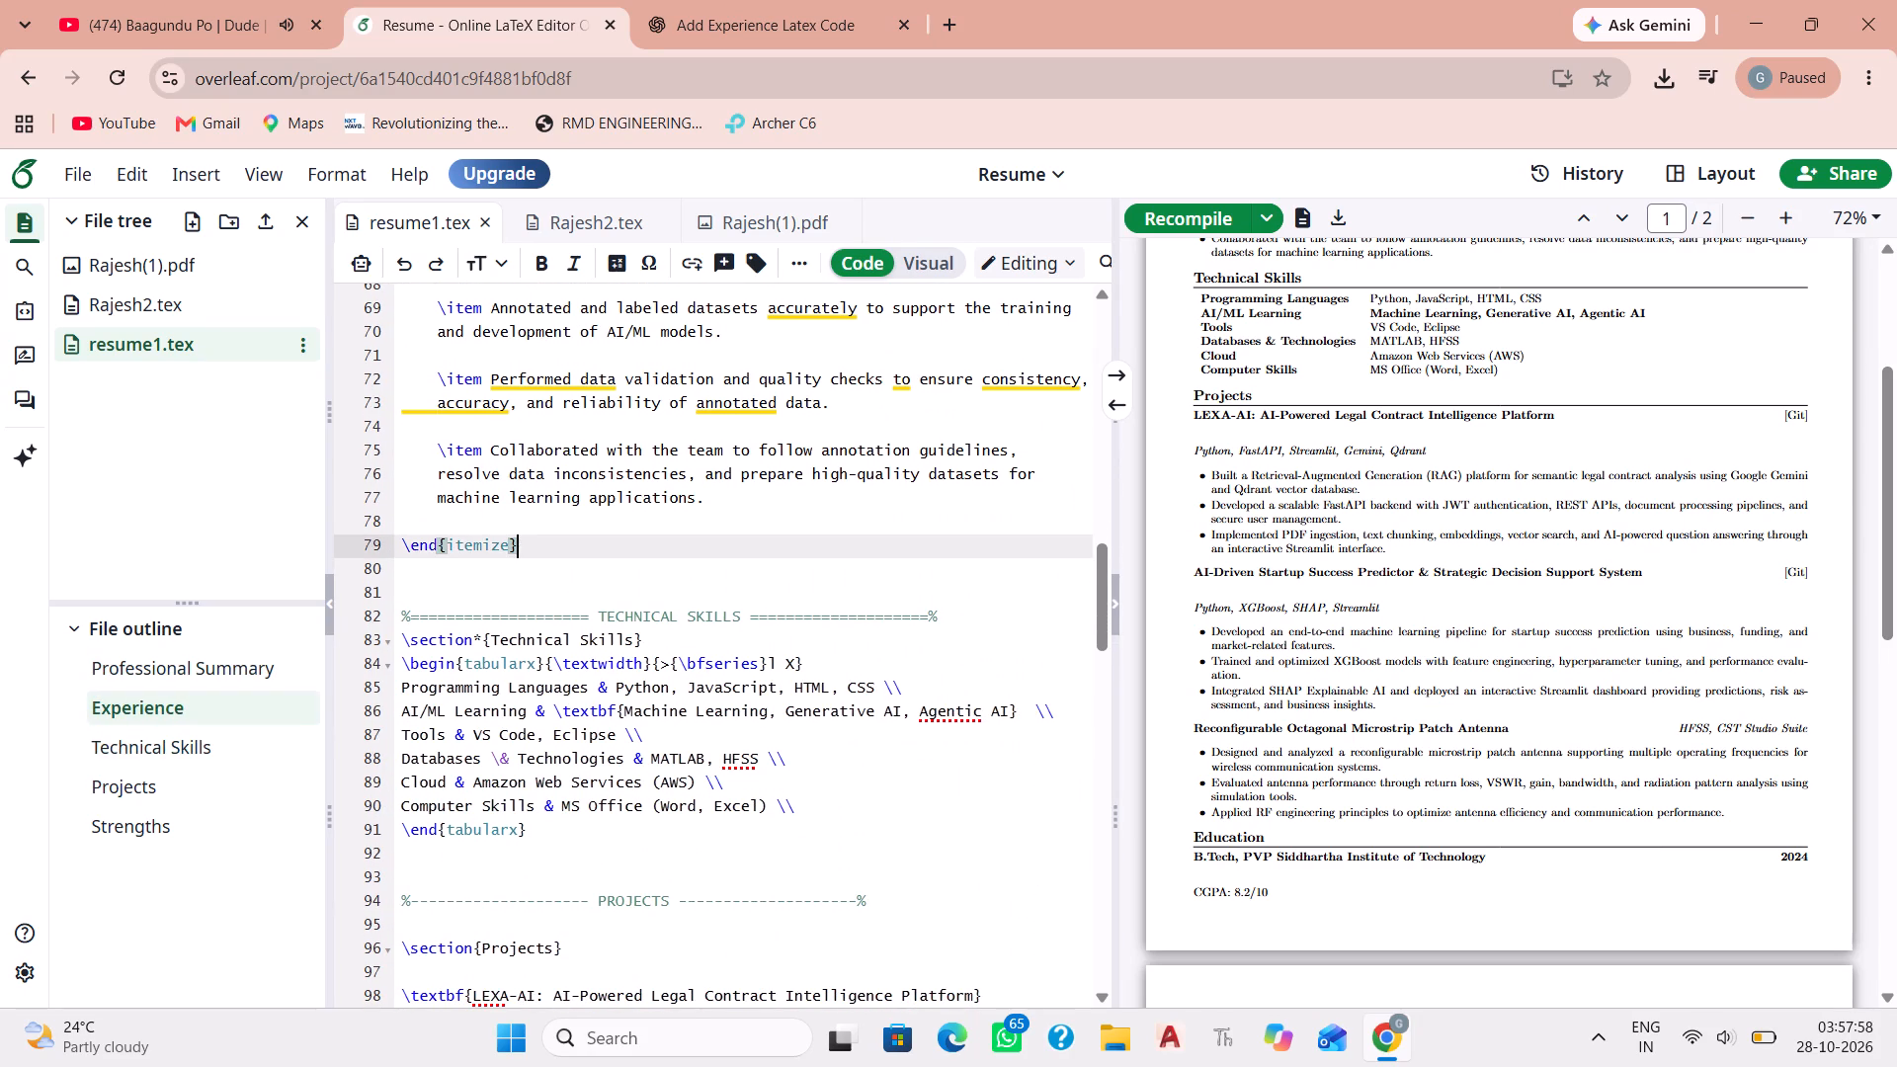
{"action": "key", "text": "Return"}
{"action": "key", "text": "Return"}
{"action": "key", "text": "Return"}
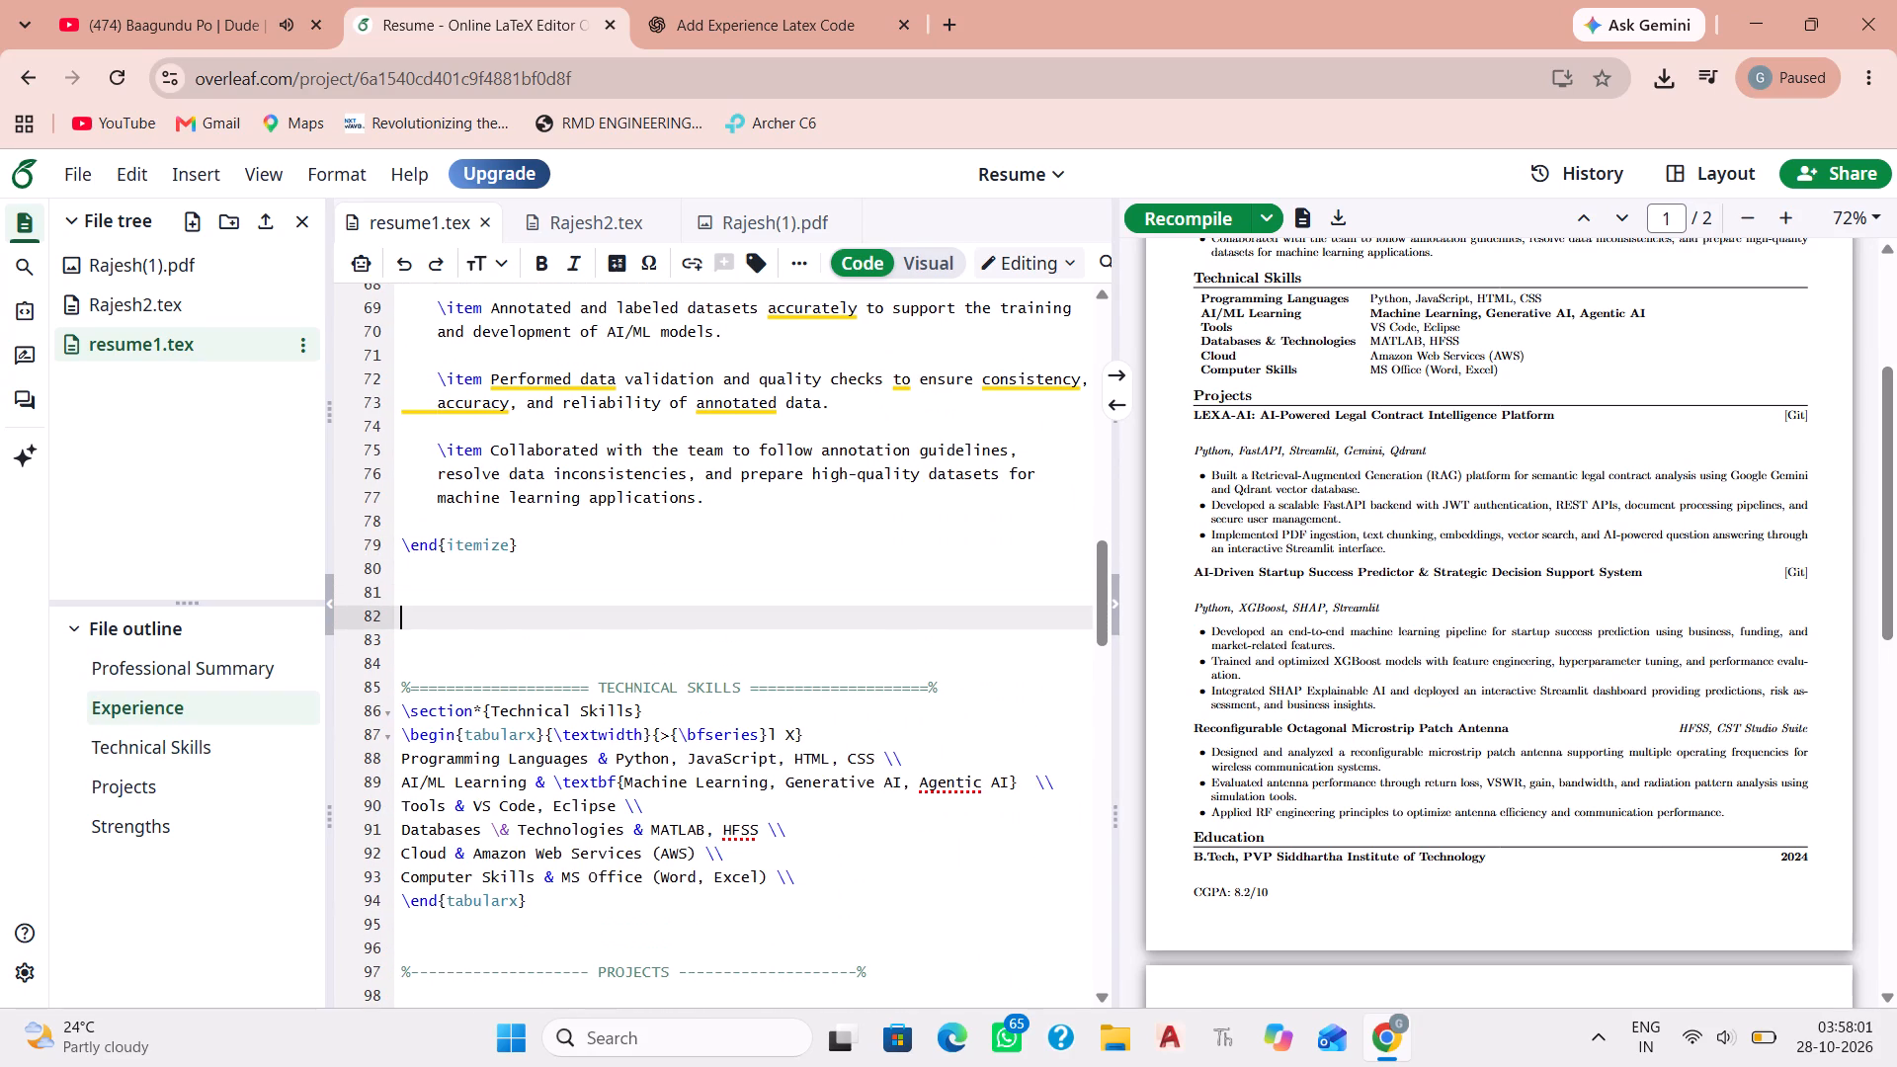
{"action": "key", "text": "ctrl+v"}
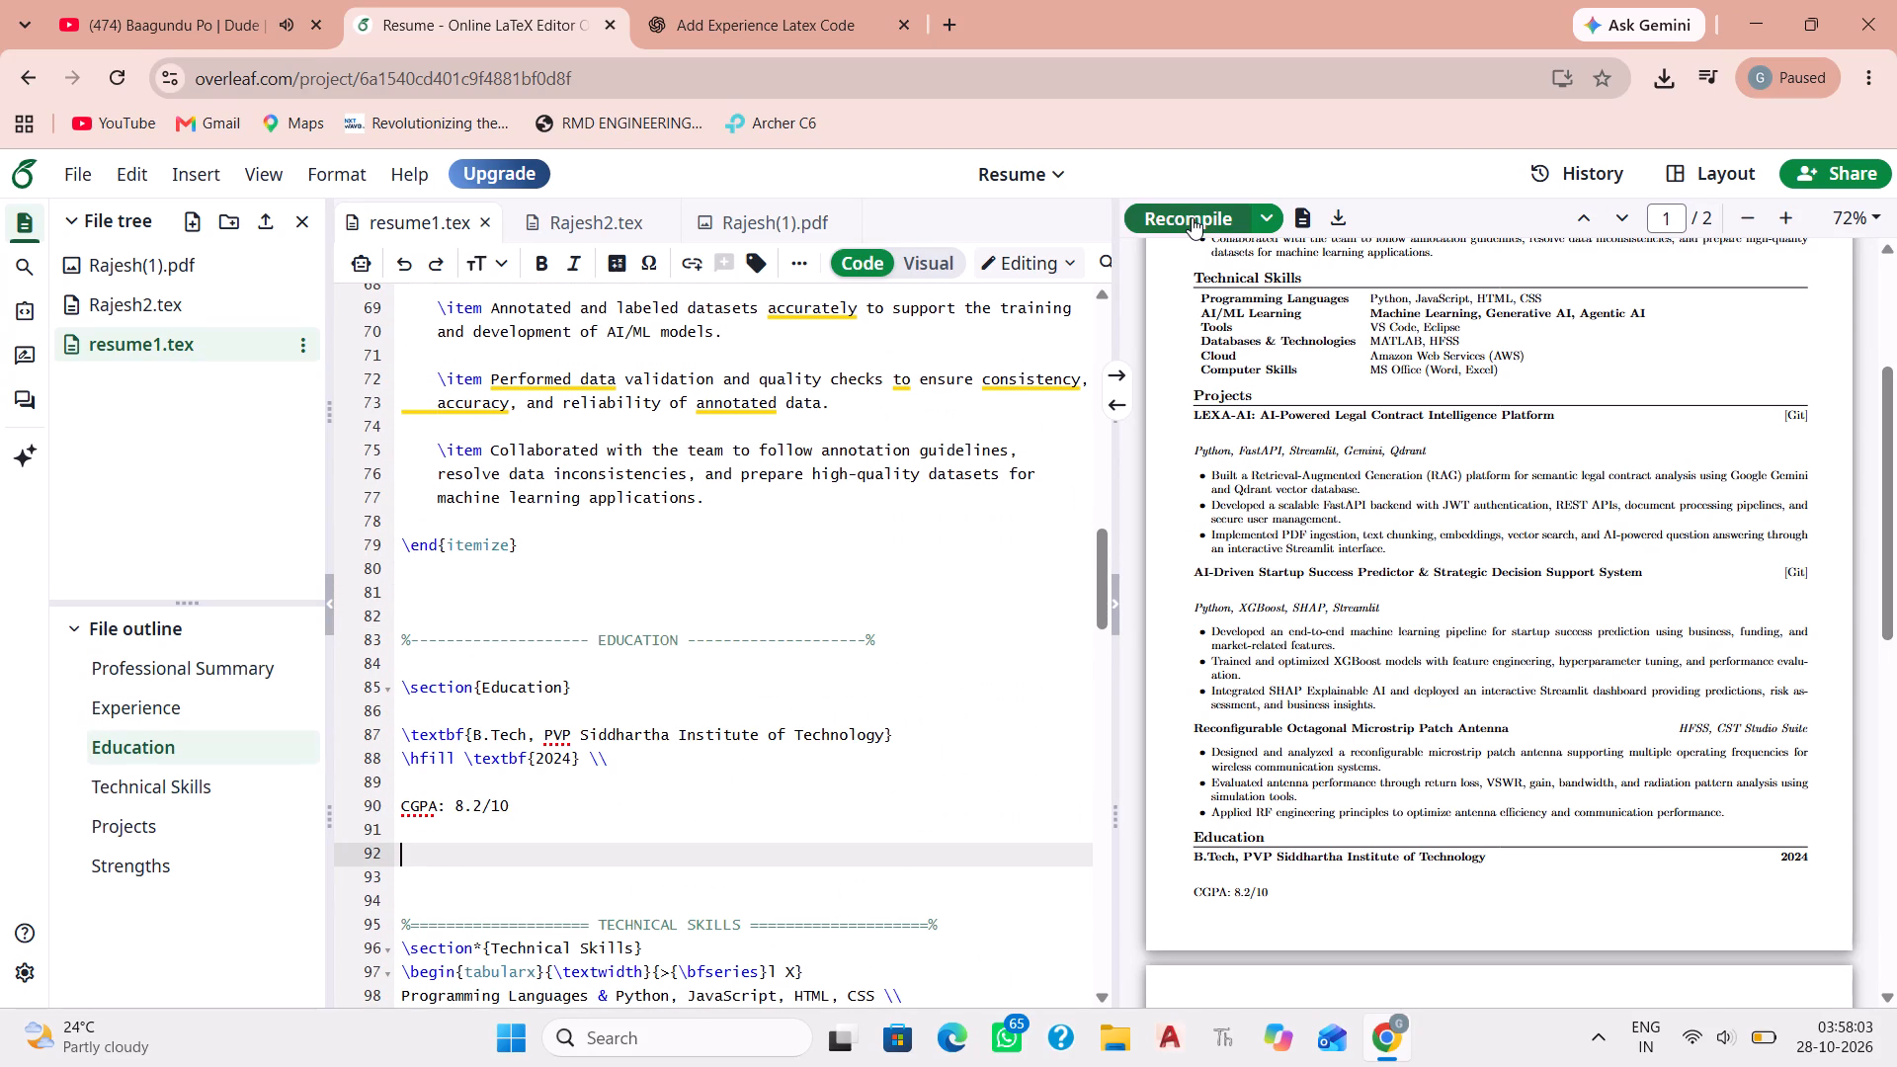
Recompile resume1.tex and look over the compiled pages to check the new section order and the page break.
{"action": "left_click", "coordinate": [1192, 217]}
{"action": "scroll", "coordinate": [1346, 462], "scroll_direction": "up", "scroll_amount": 2}
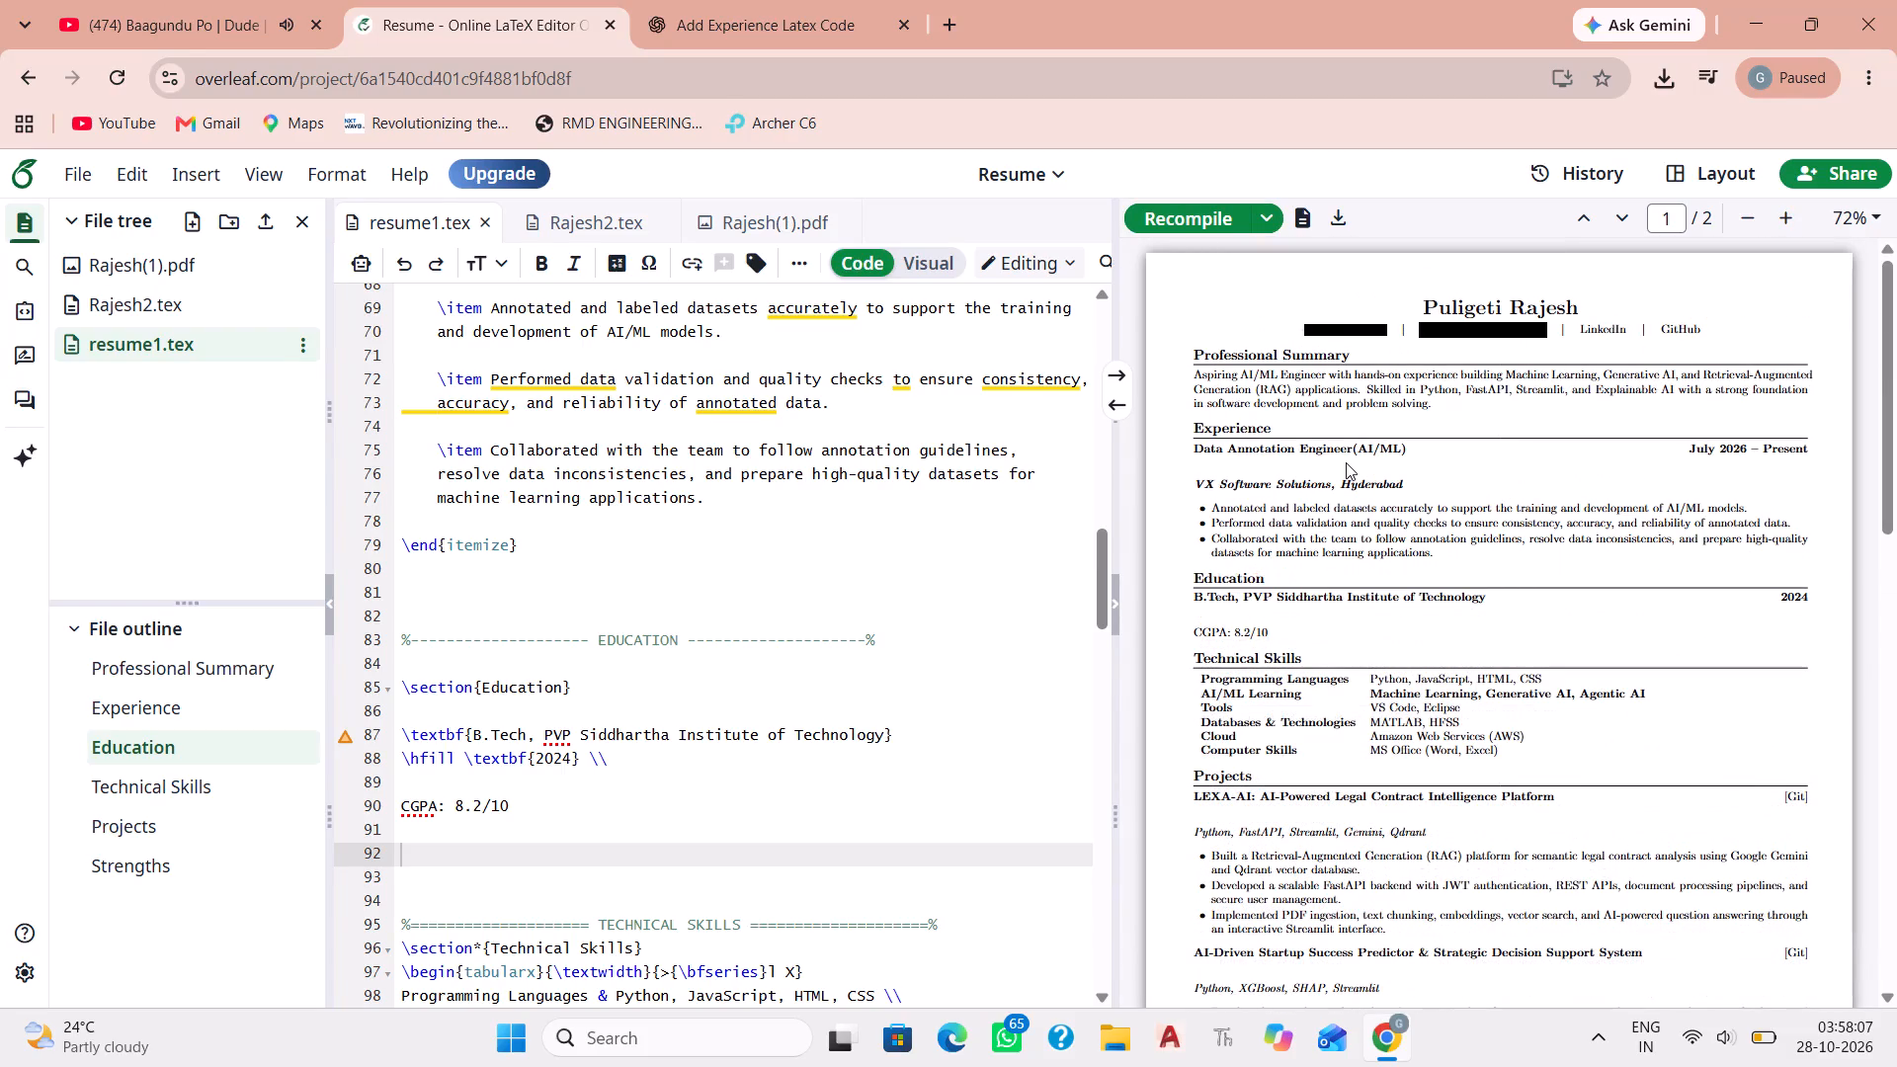
{"action": "scroll", "coordinate": [1336, 567], "scroll_direction": "down", "scroll_amount": 1}
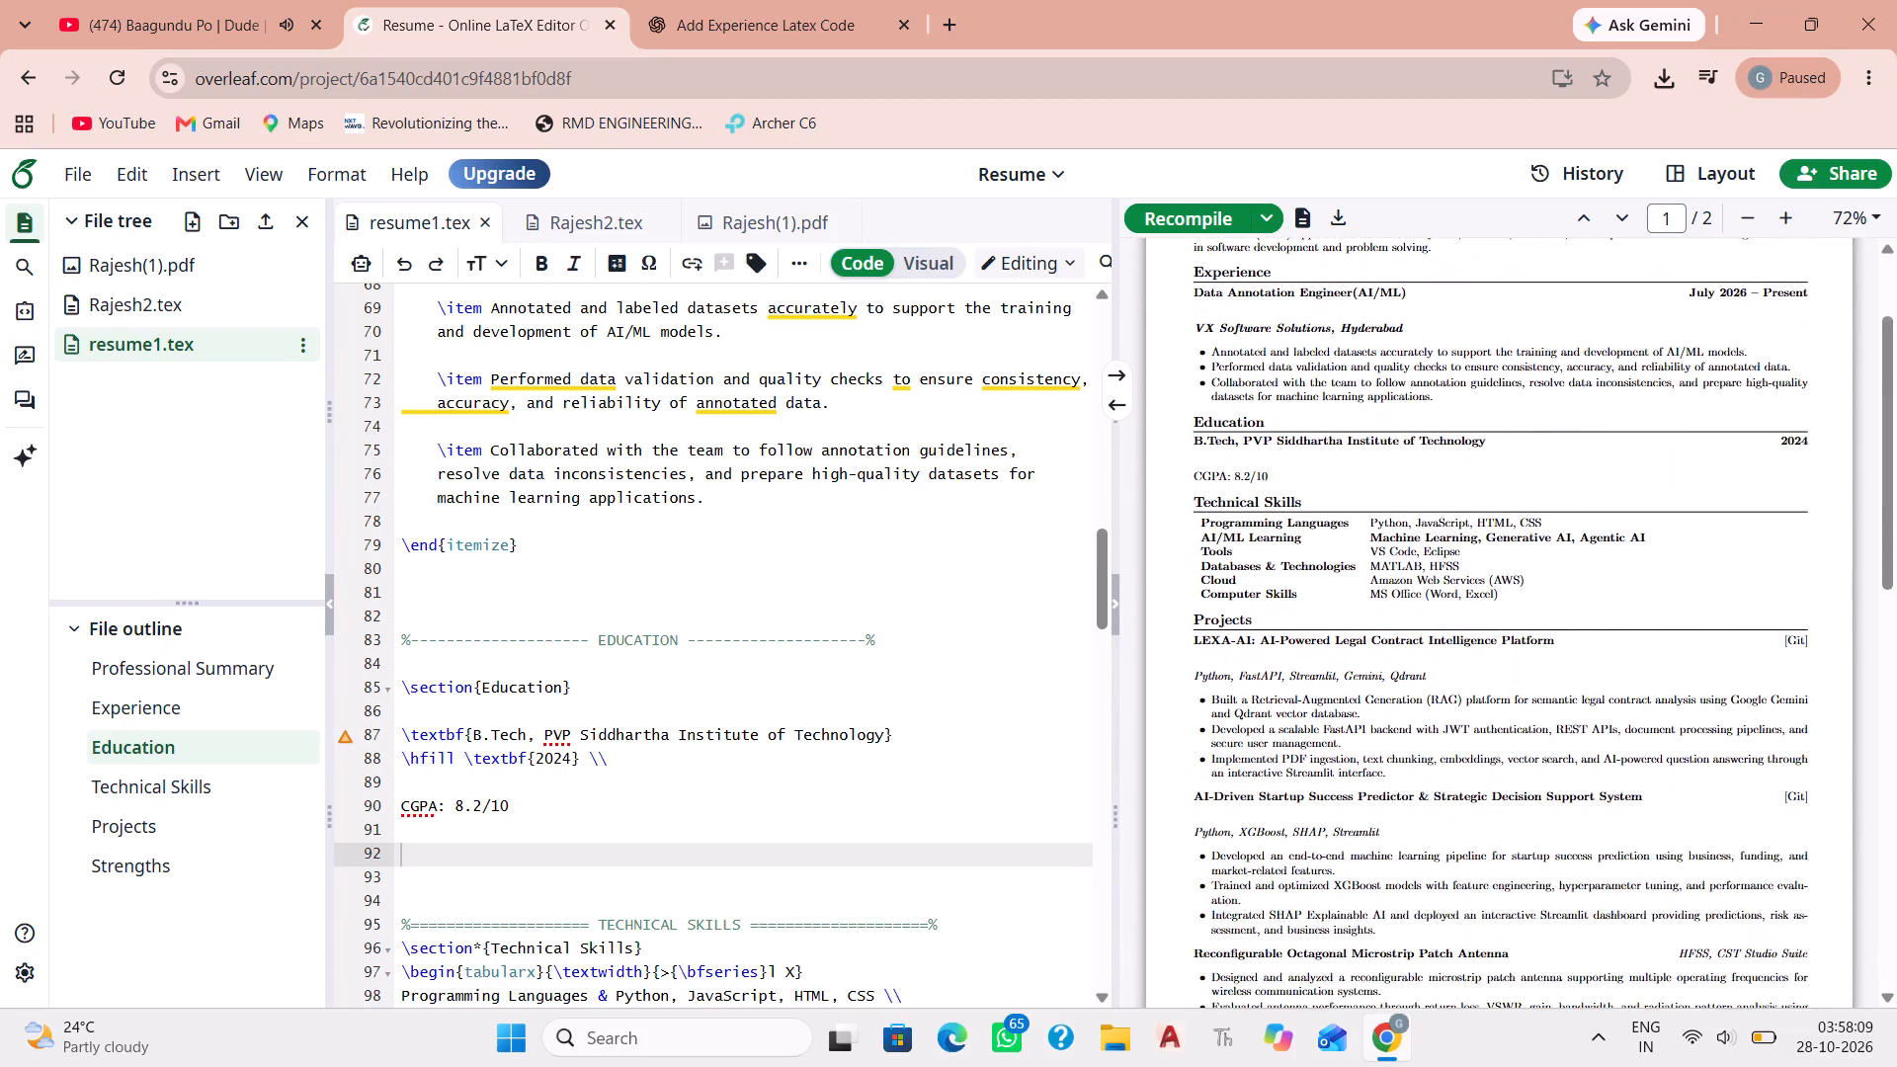
{"action": "scroll", "coordinate": [1336, 567], "scroll_direction": "down", "scroll_amount": 2}
{"action": "scroll", "coordinate": [1336, 567], "scroll_direction": "up", "scroll_amount": 1}
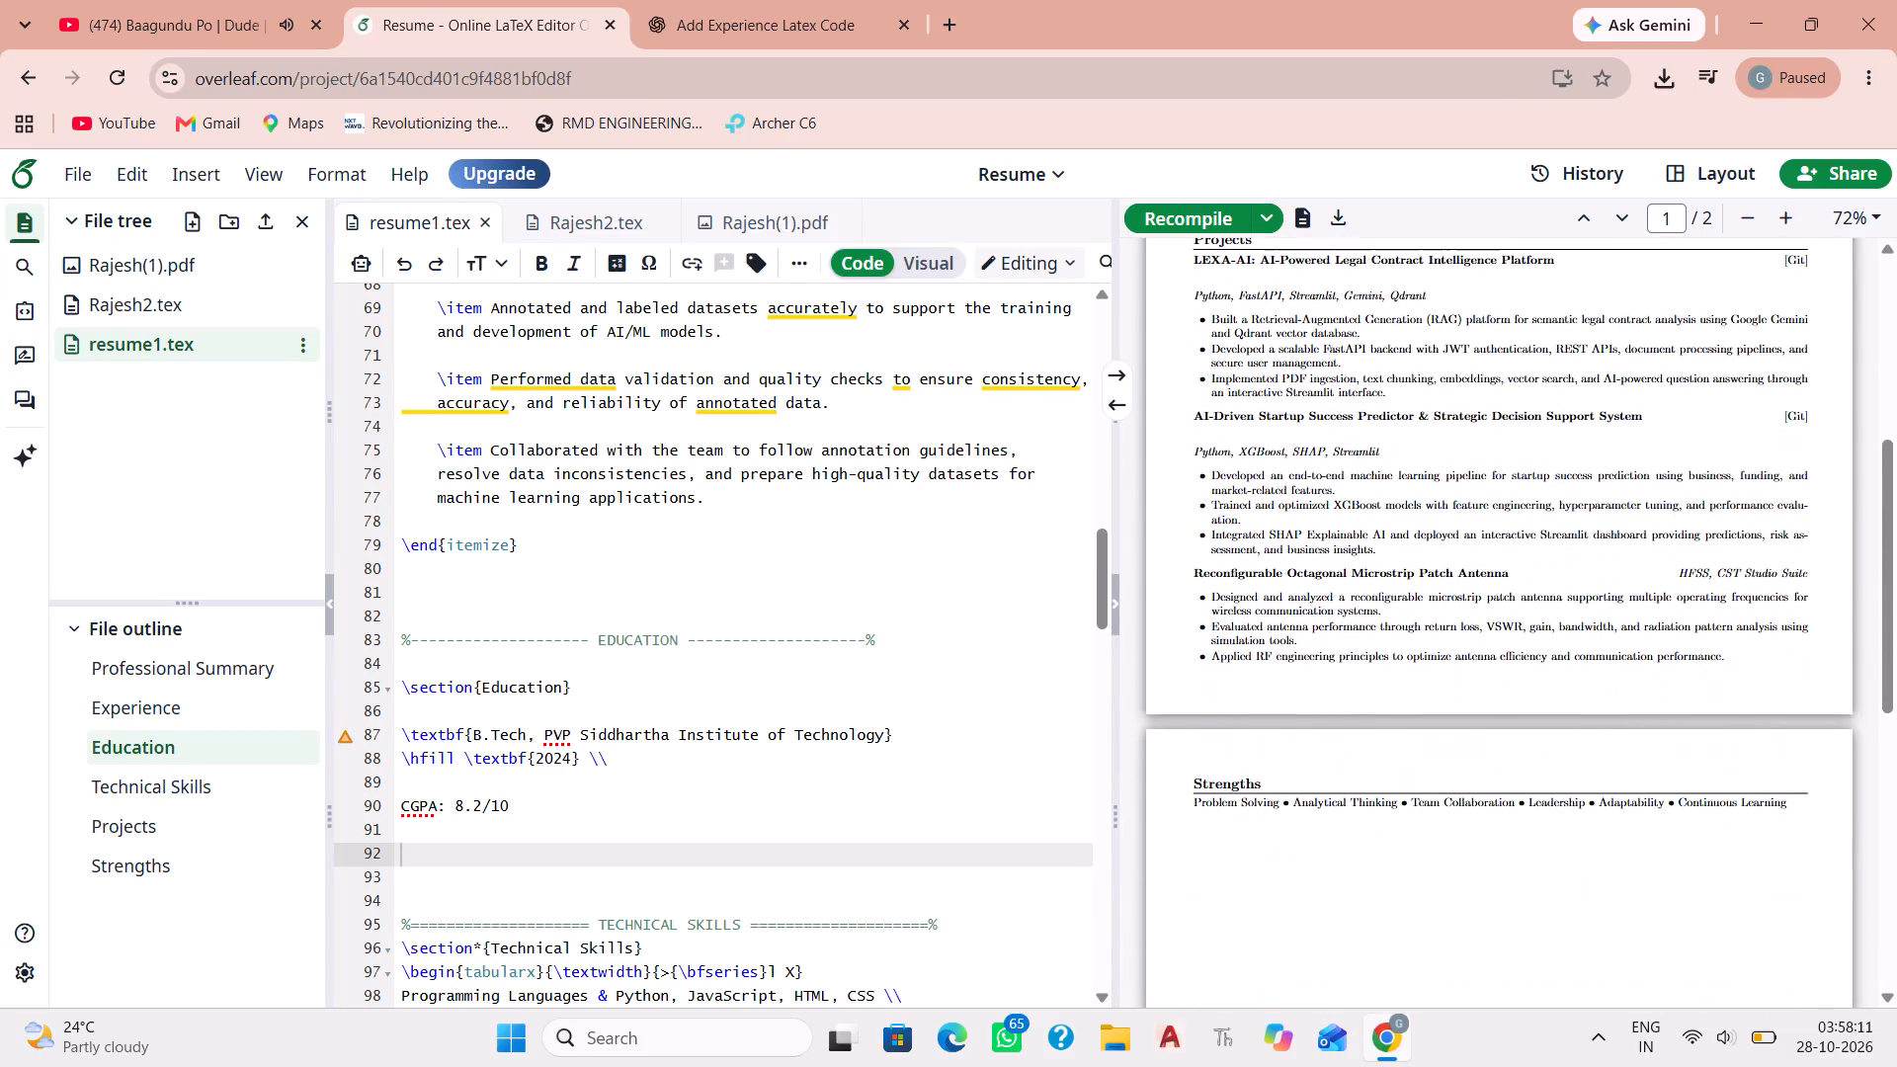
{"action": "scroll", "coordinate": [1336, 567], "scroll_direction": "up", "scroll_amount": 1}
Remove one trailing backslash from the \hfill Git link line of the LEXA-AI project and recompile resume1.tex.
{"action": "scroll", "coordinate": [938, 606], "scroll_direction": "down", "scroll_amount": 5}
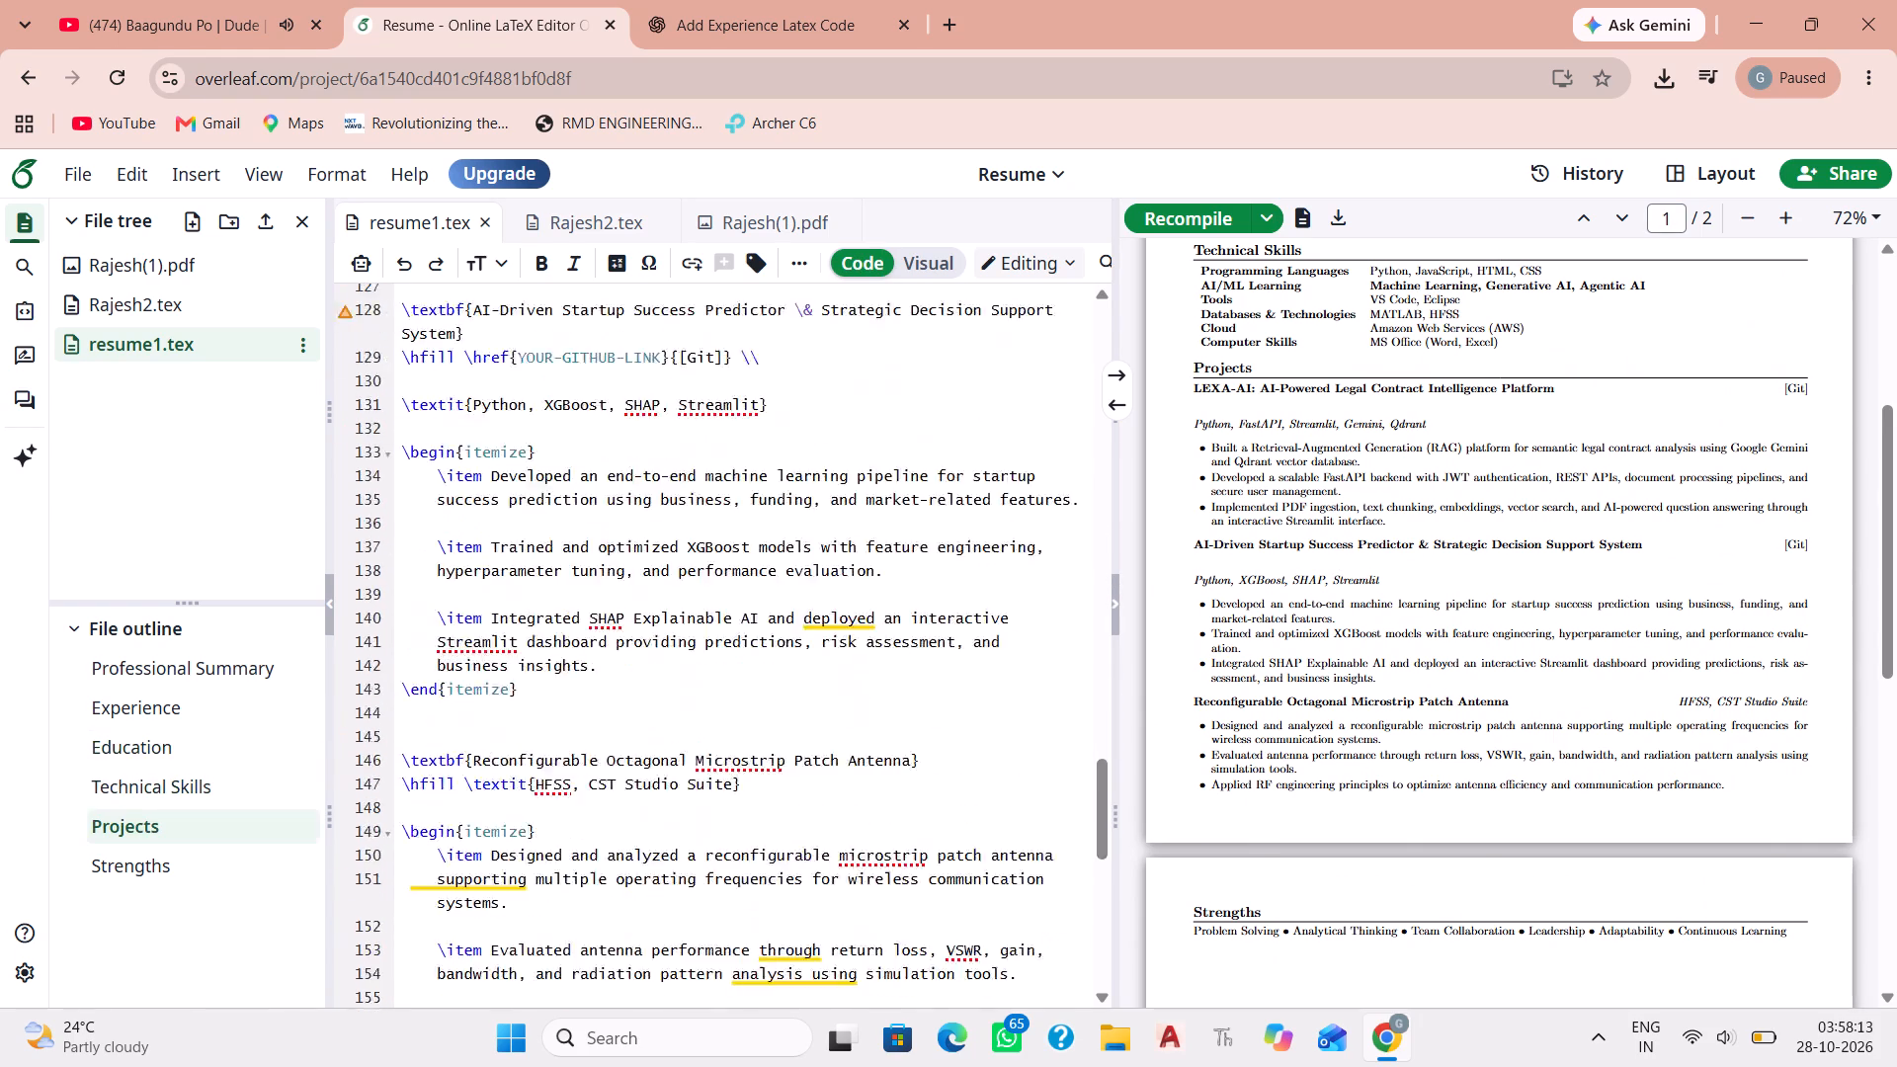
{"action": "scroll", "coordinate": [938, 606], "scroll_direction": "up", "scroll_amount": 1}
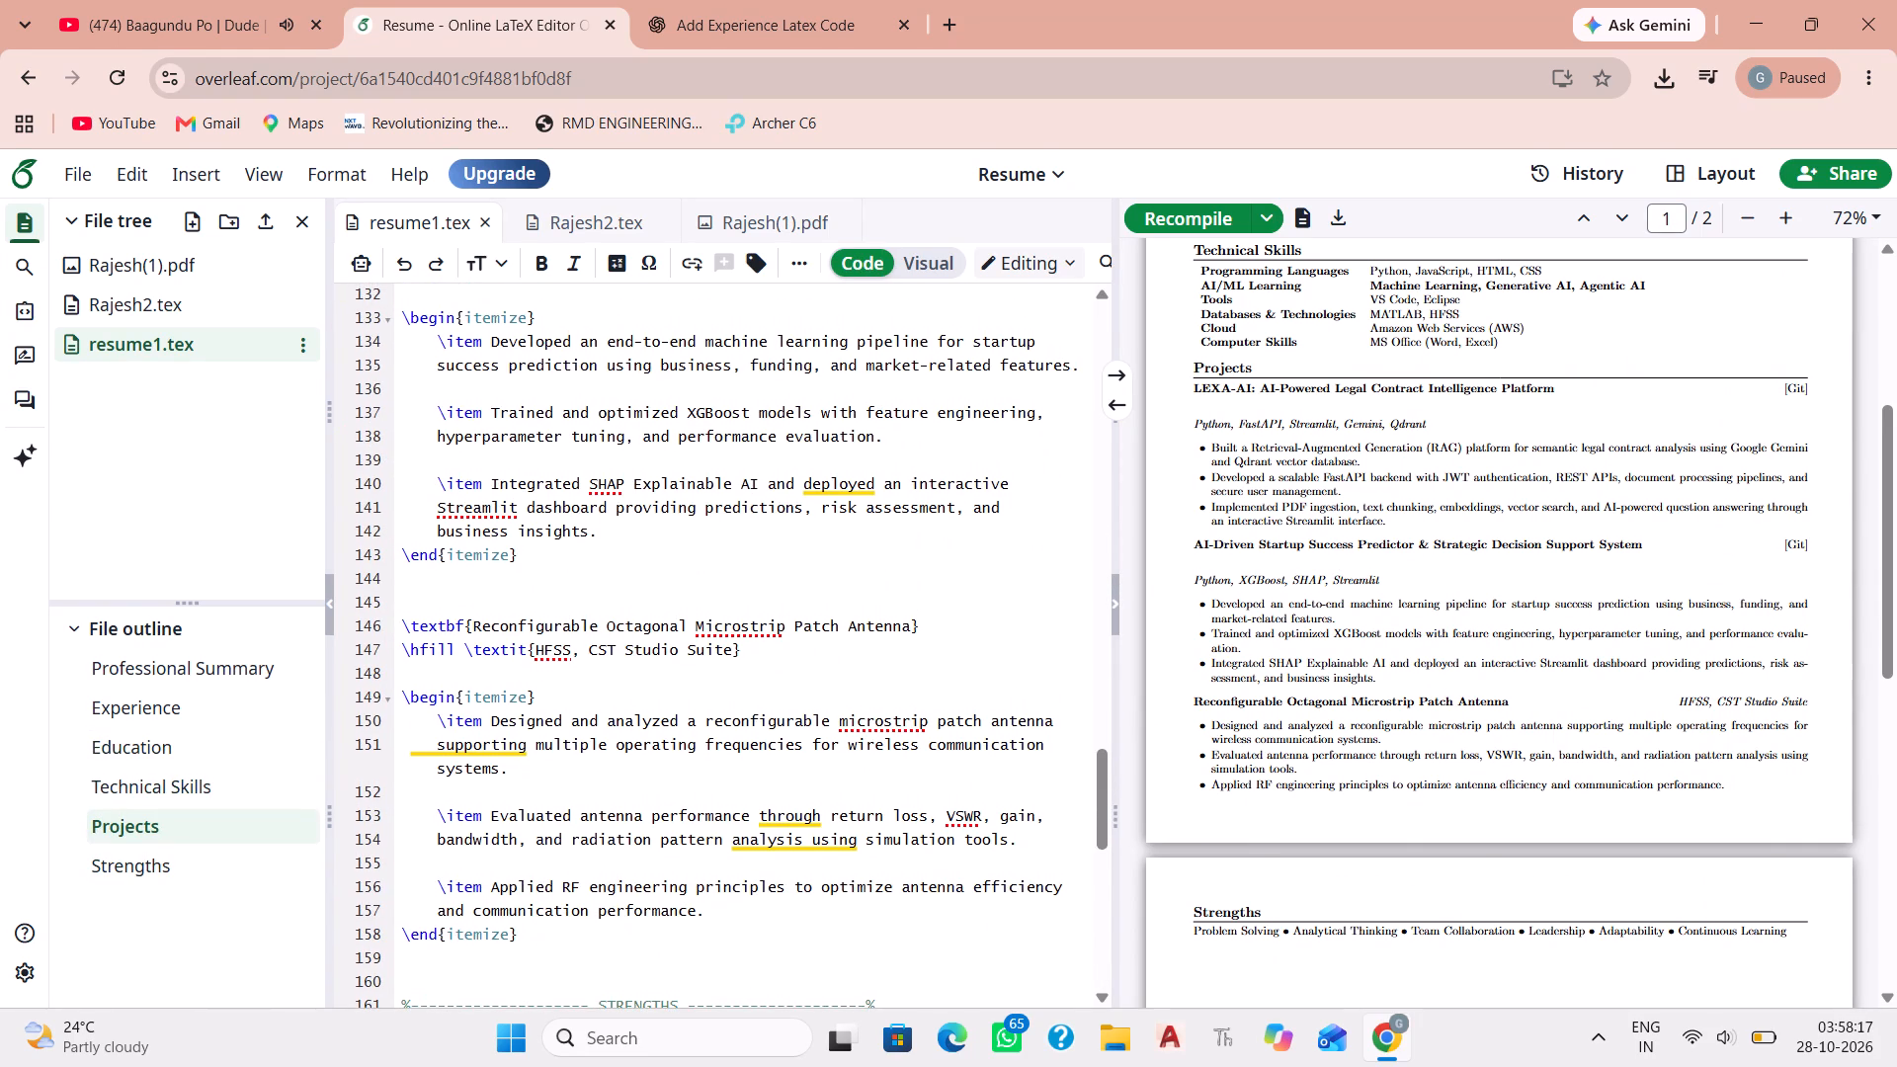
{"action": "scroll", "coordinate": [739, 691], "scroll_direction": "up", "scroll_amount": 1}
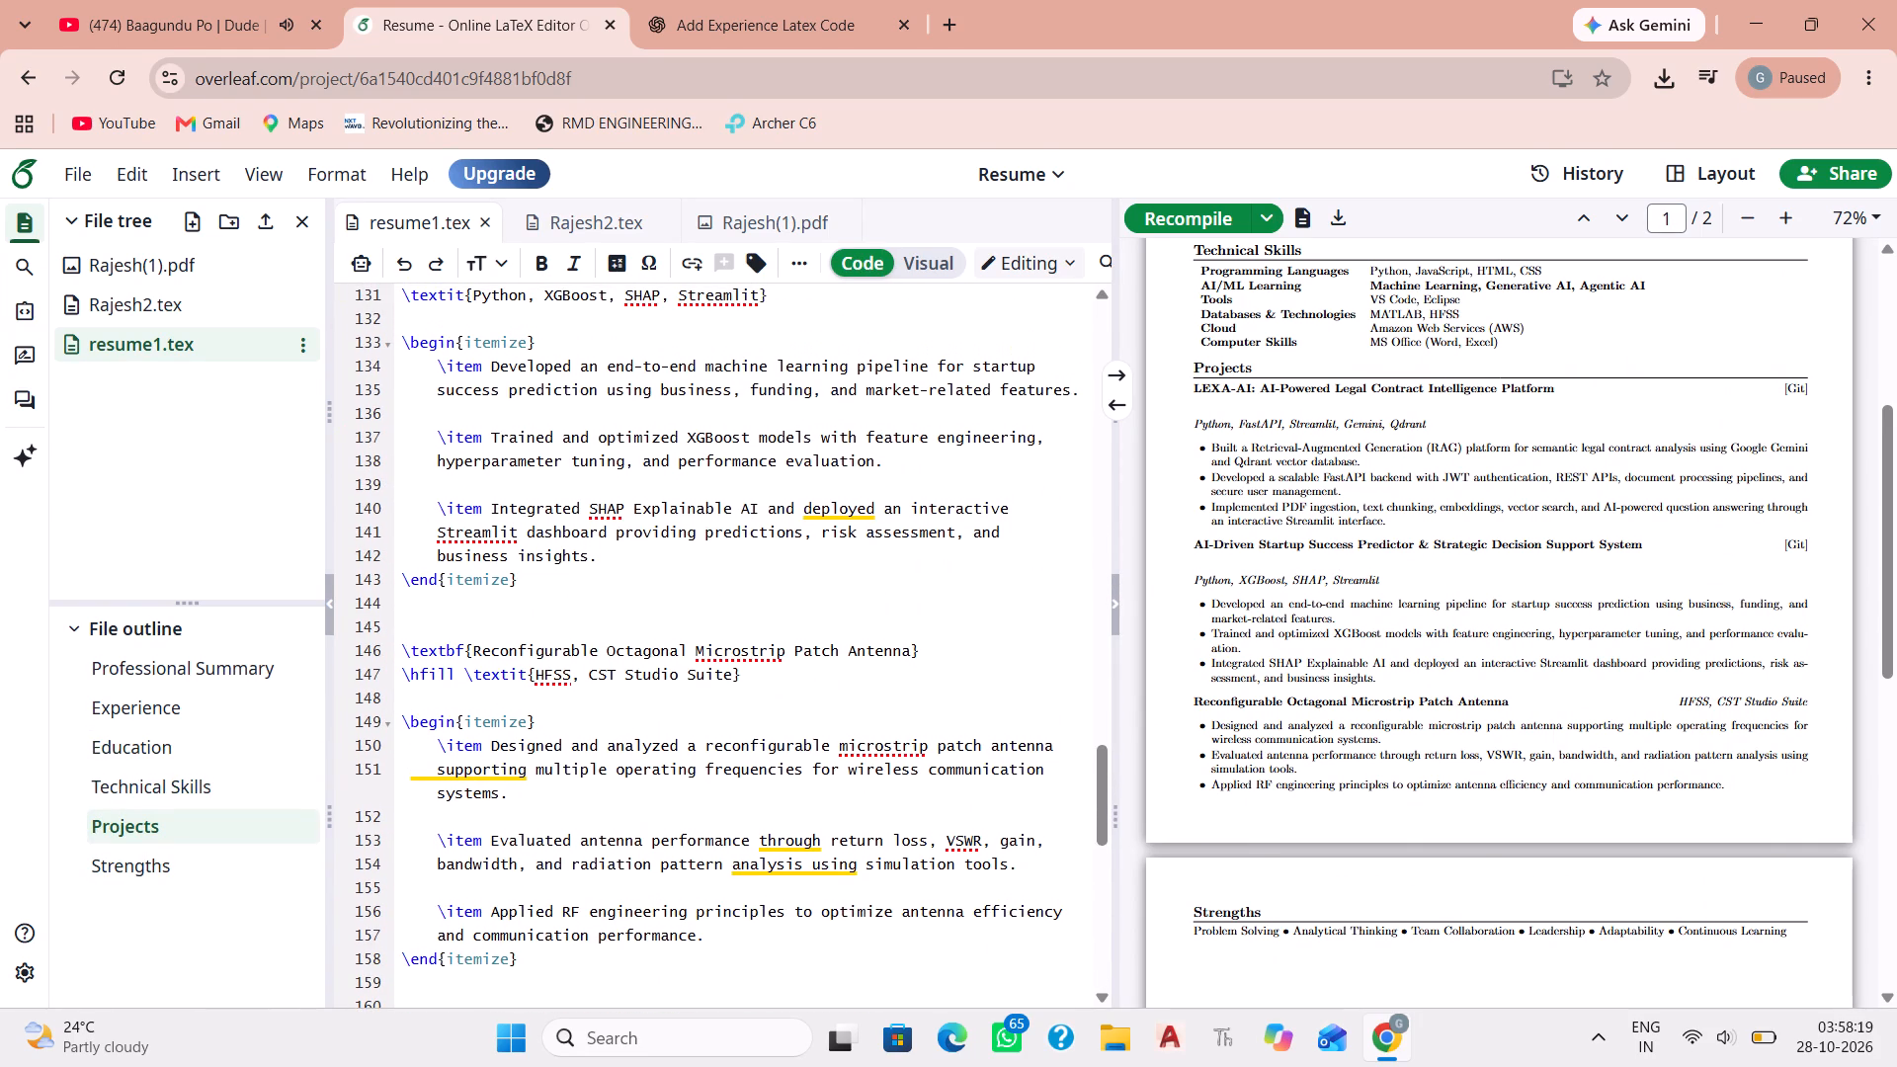
{"action": "scroll", "coordinate": [739, 691], "scroll_direction": "up", "scroll_amount": 1}
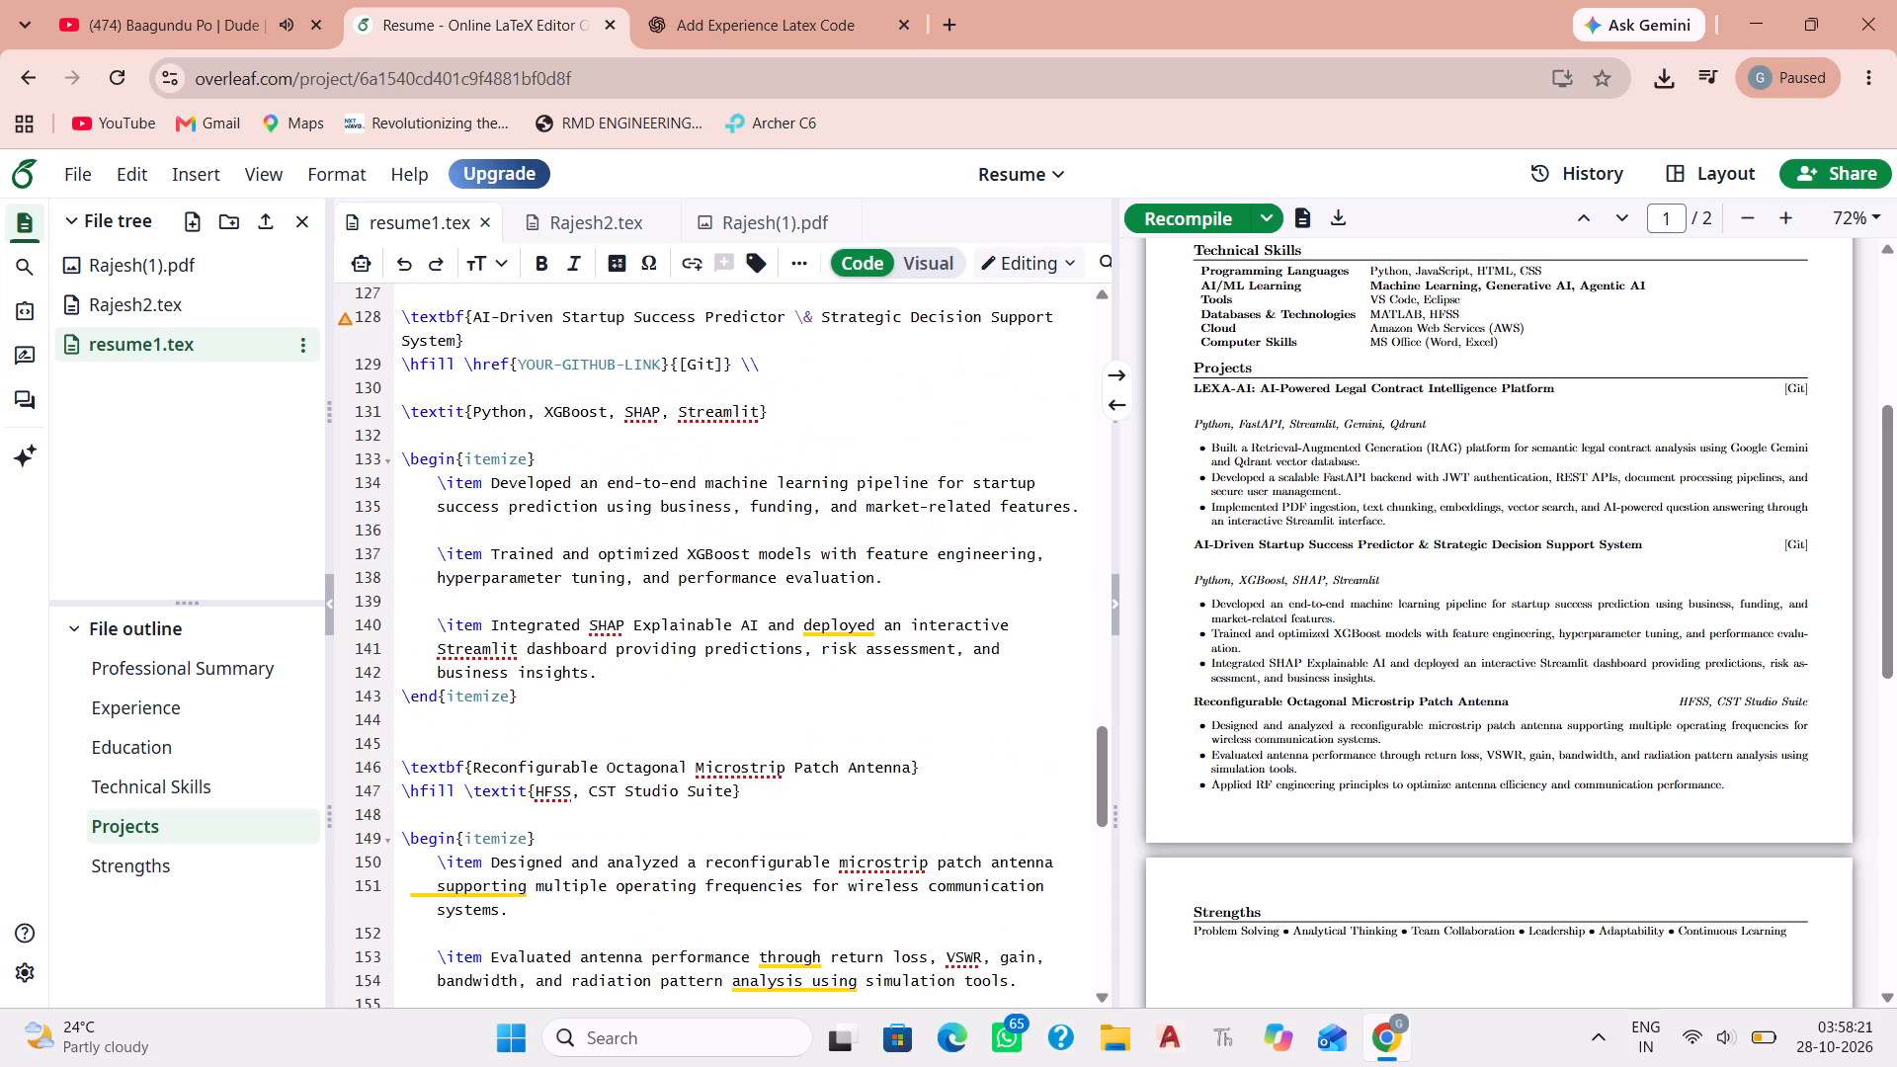
{"action": "scroll", "coordinate": [739, 691], "scroll_direction": "up", "scroll_amount": 5}
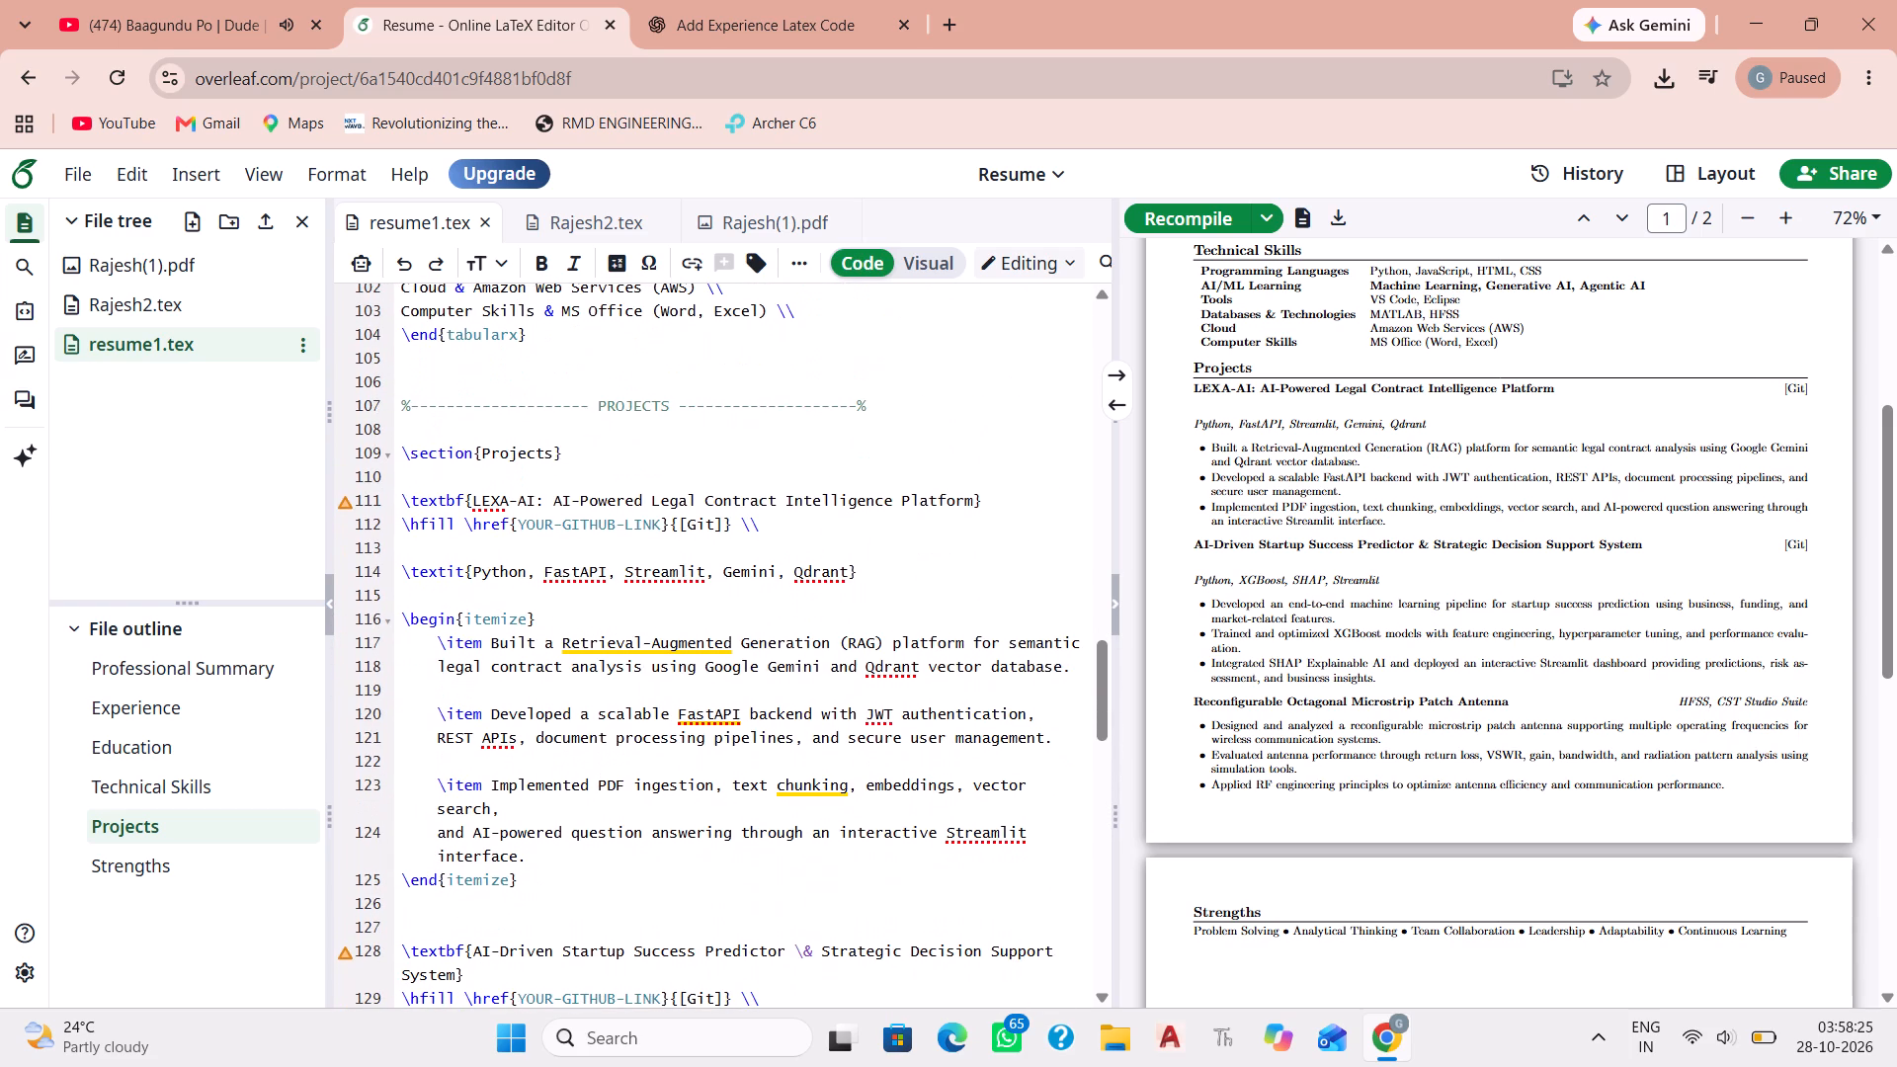
{"action": "left_click", "coordinate": [781, 514]}
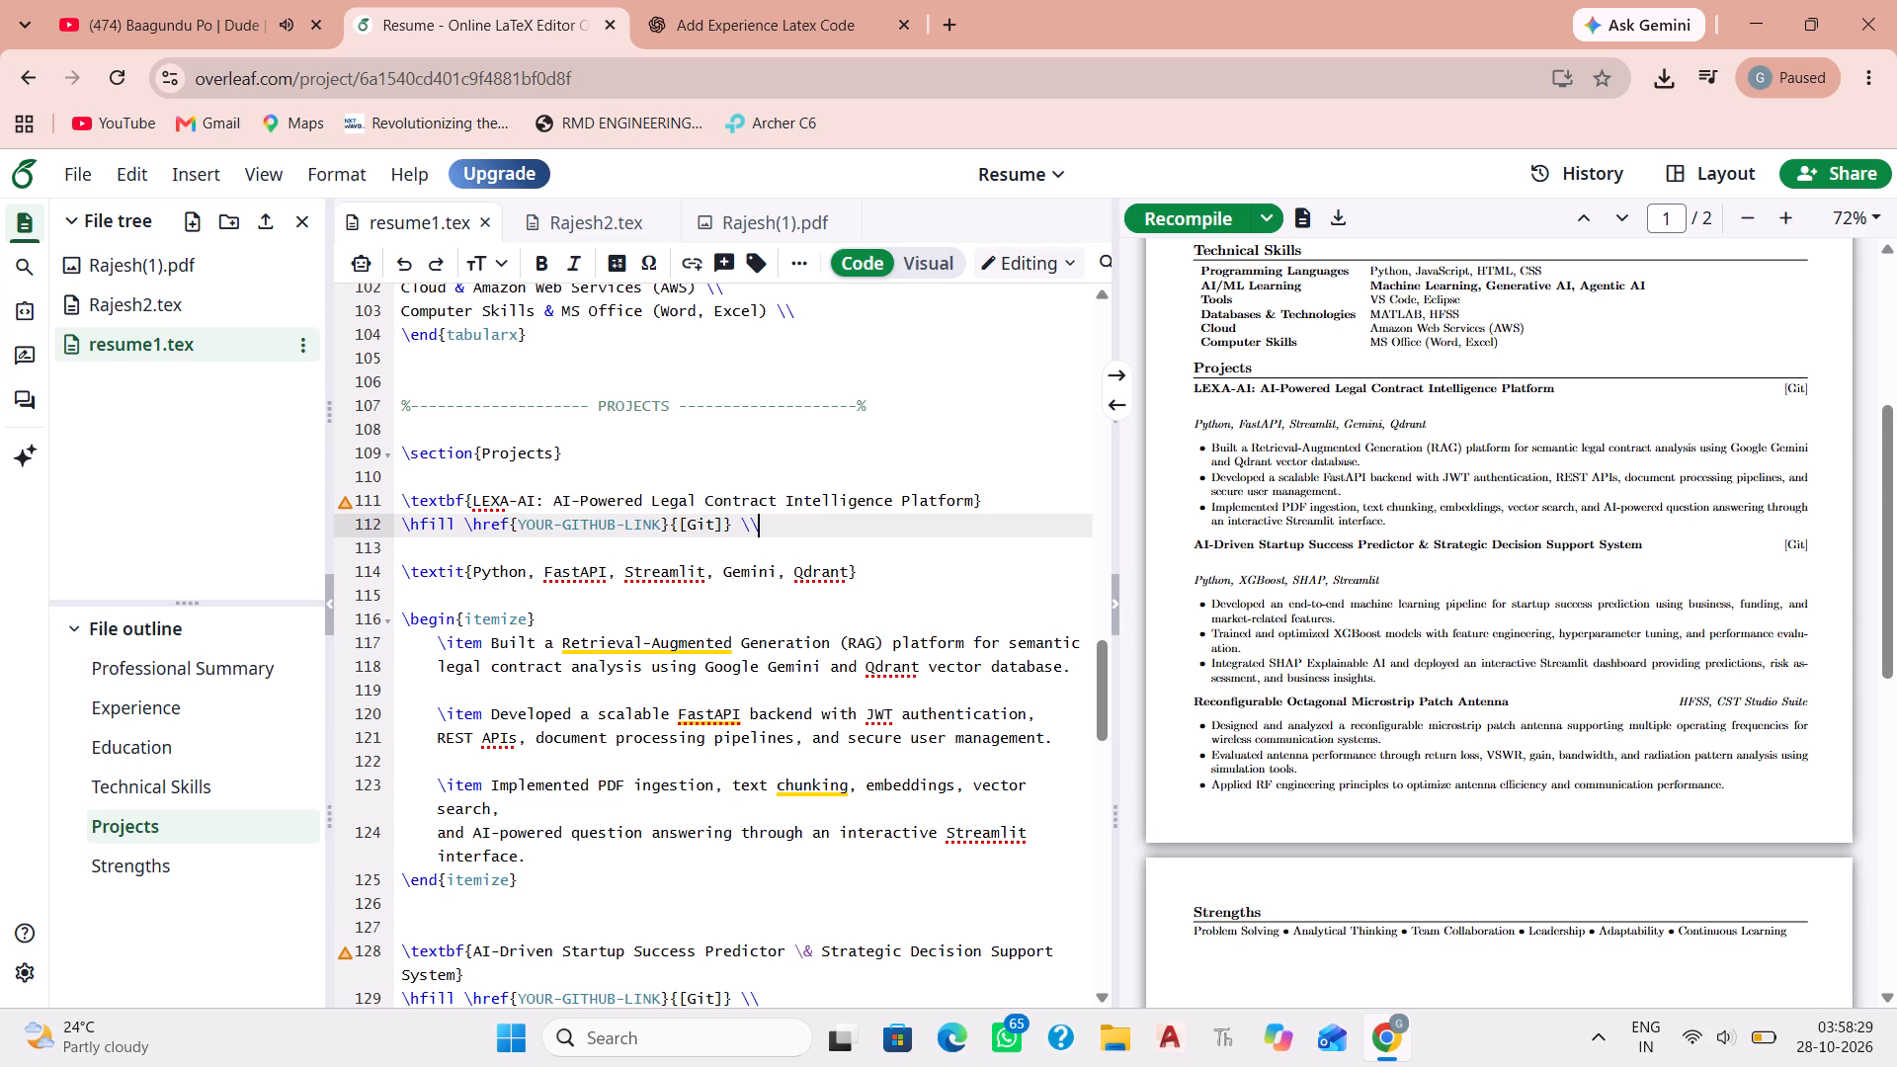
{"action": "key", "text": "BackSpace"}
{"action": "left_click", "coordinate": [1188, 219]}
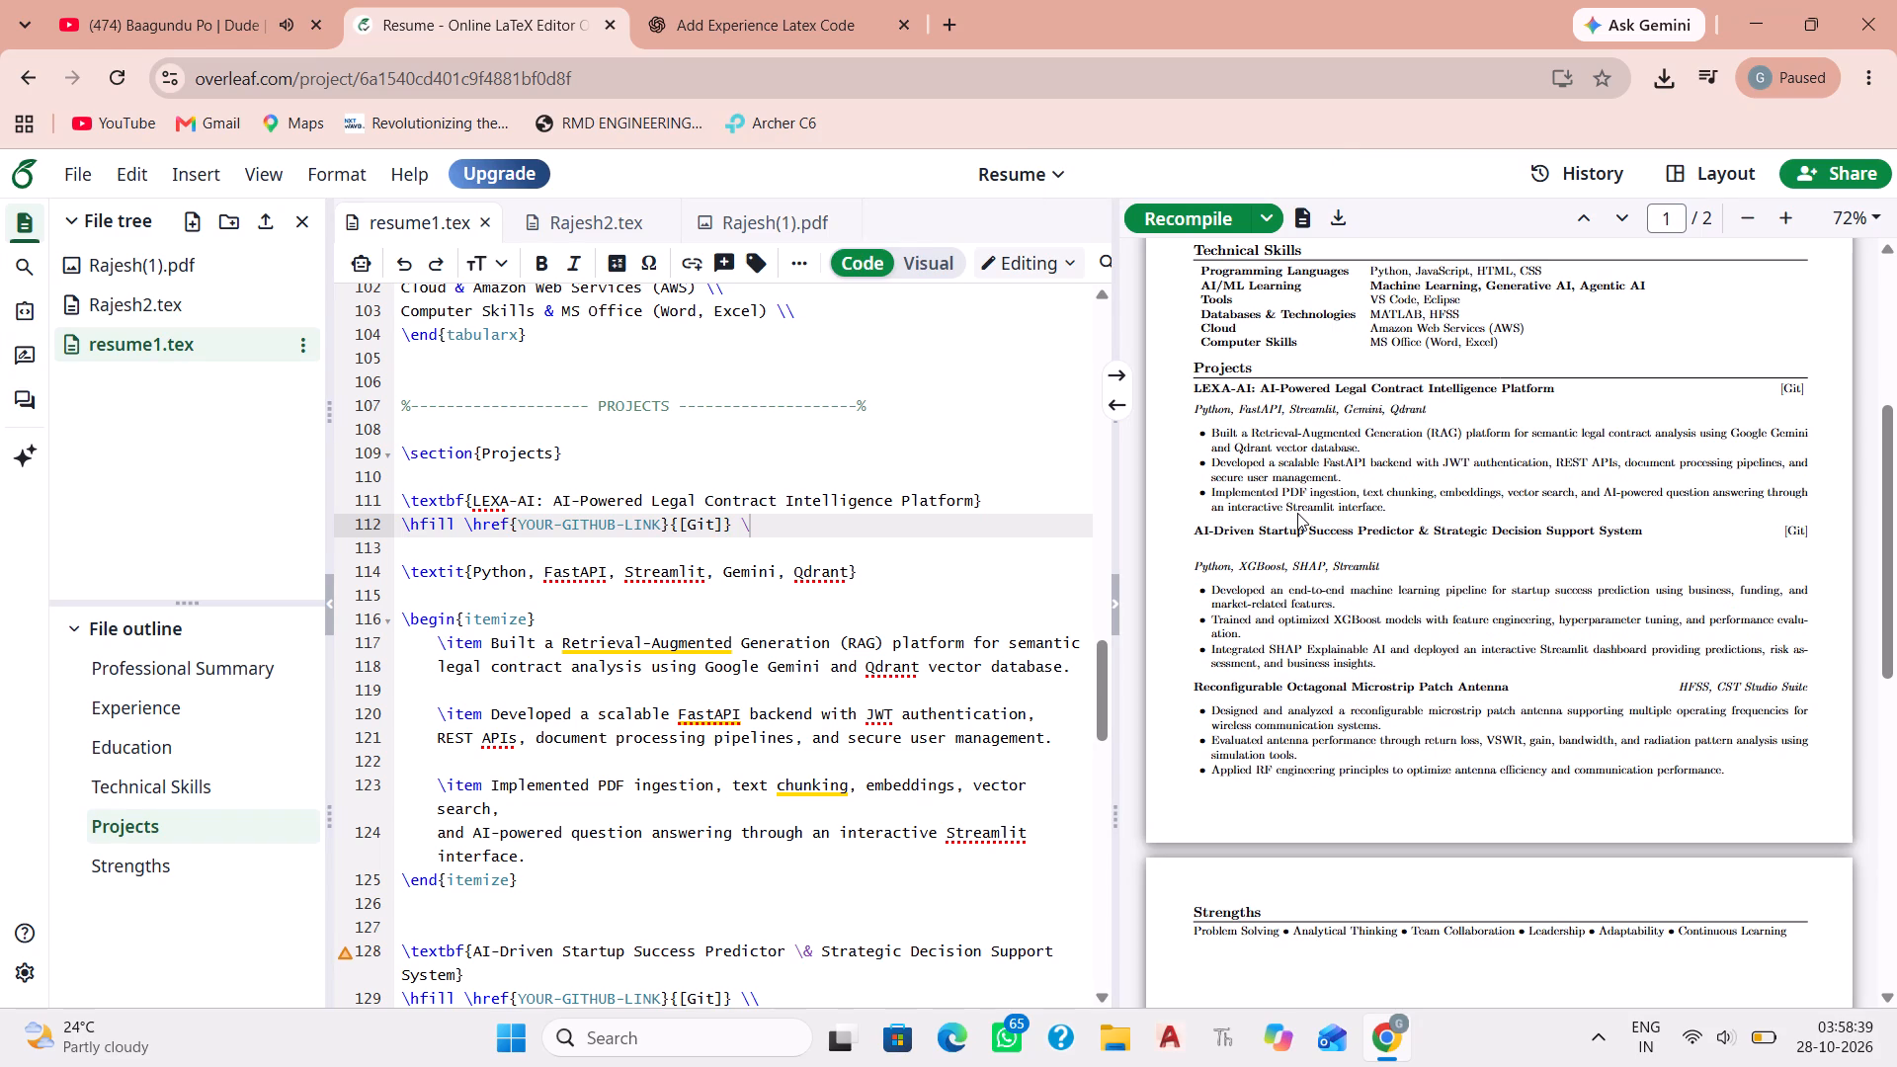
Remove one trailing backslash from the \hfill Git link line of the AI-Driven Startup Success Predictor project and recompile.
{"action": "scroll", "coordinate": [912, 645], "scroll_direction": "down", "scroll_amount": 1}
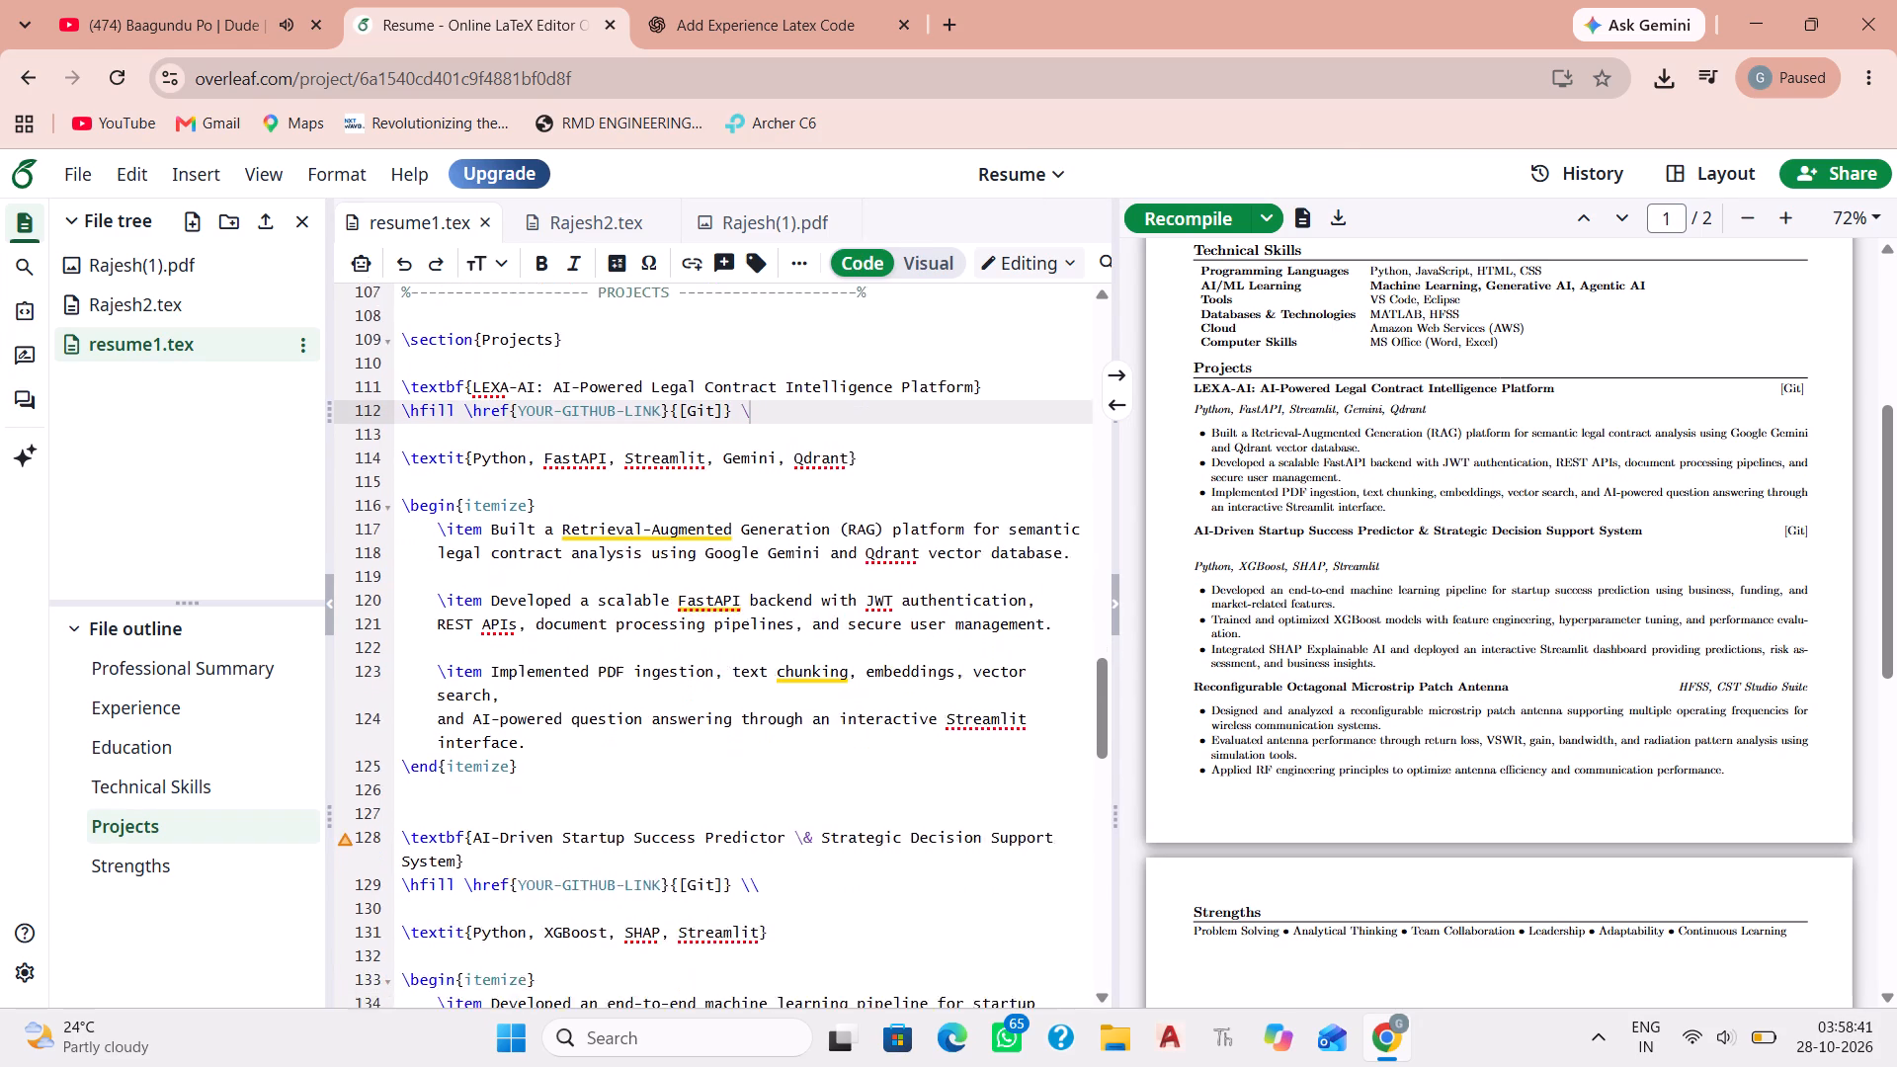
{"action": "scroll", "coordinate": [912, 645], "scroll_direction": "down", "scroll_amount": 2}
{"action": "left_click", "coordinate": [788, 692]}
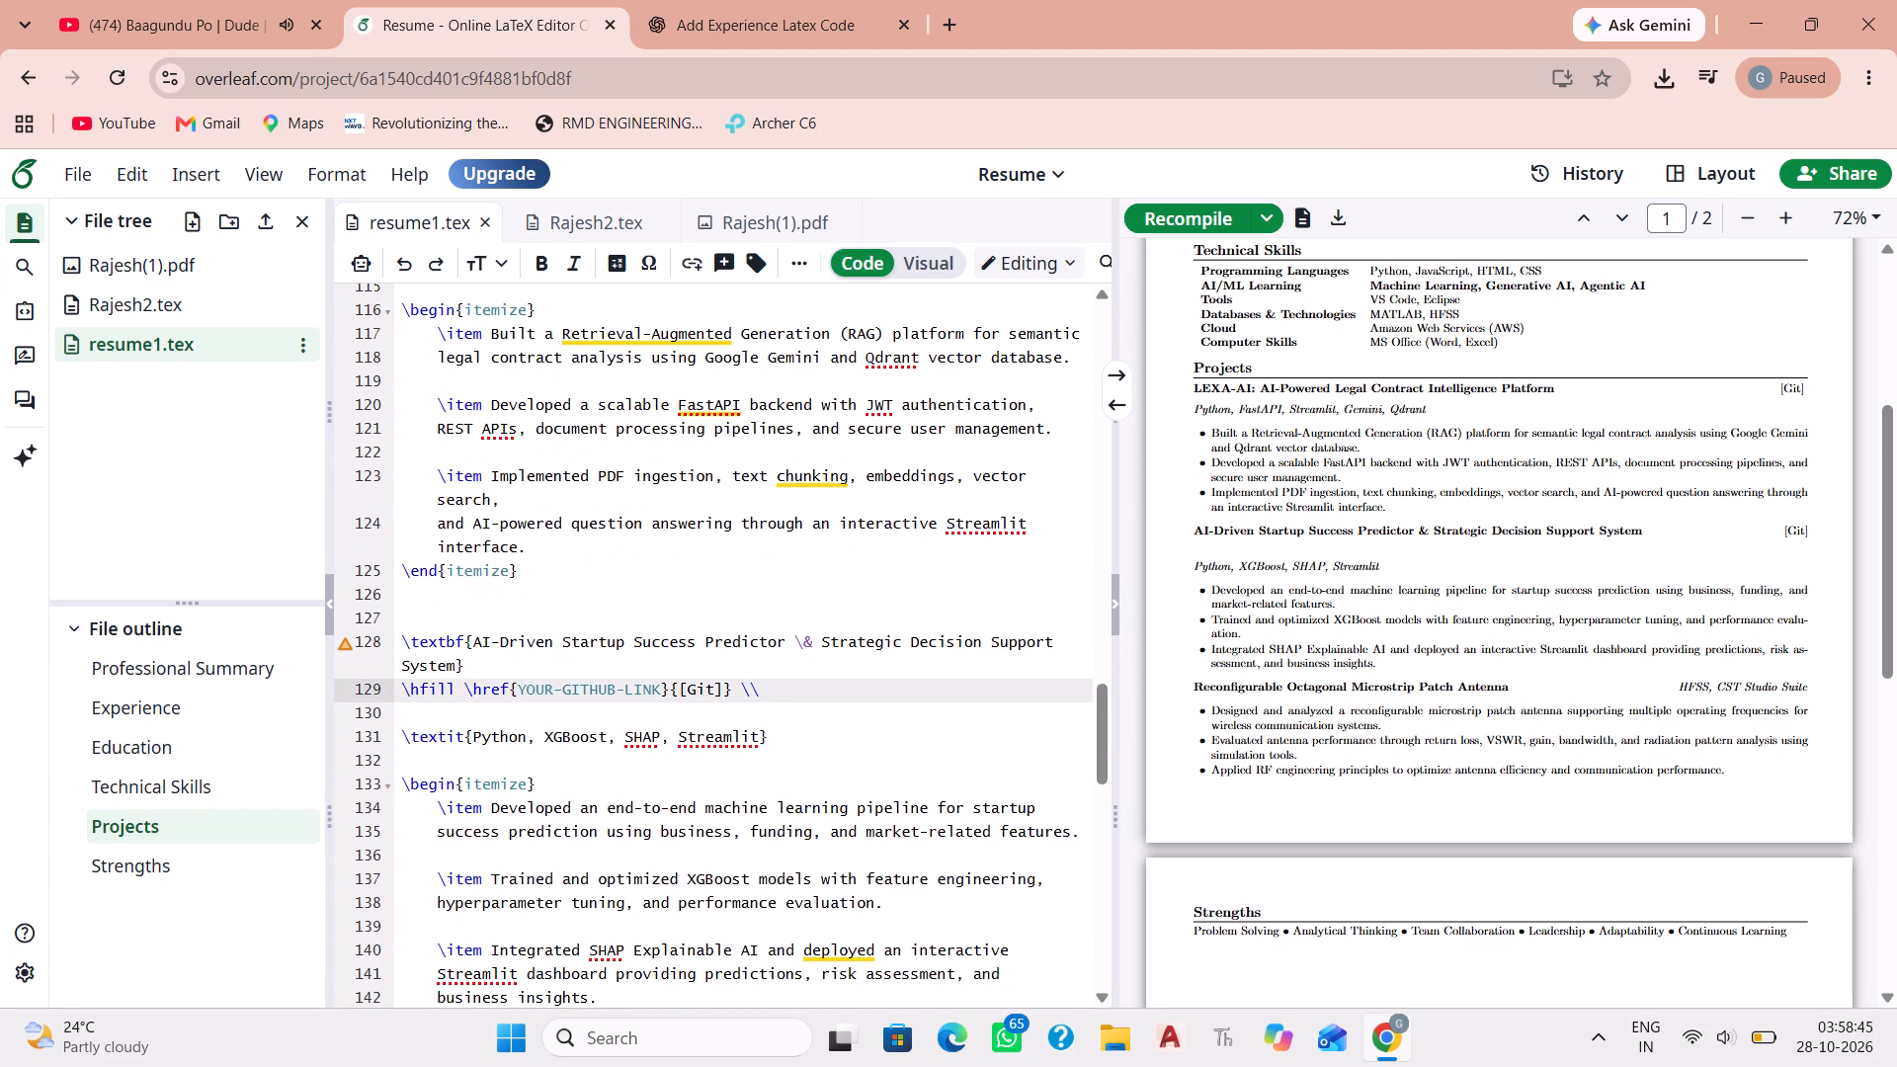
{"action": "key", "text": "BackSpace"}
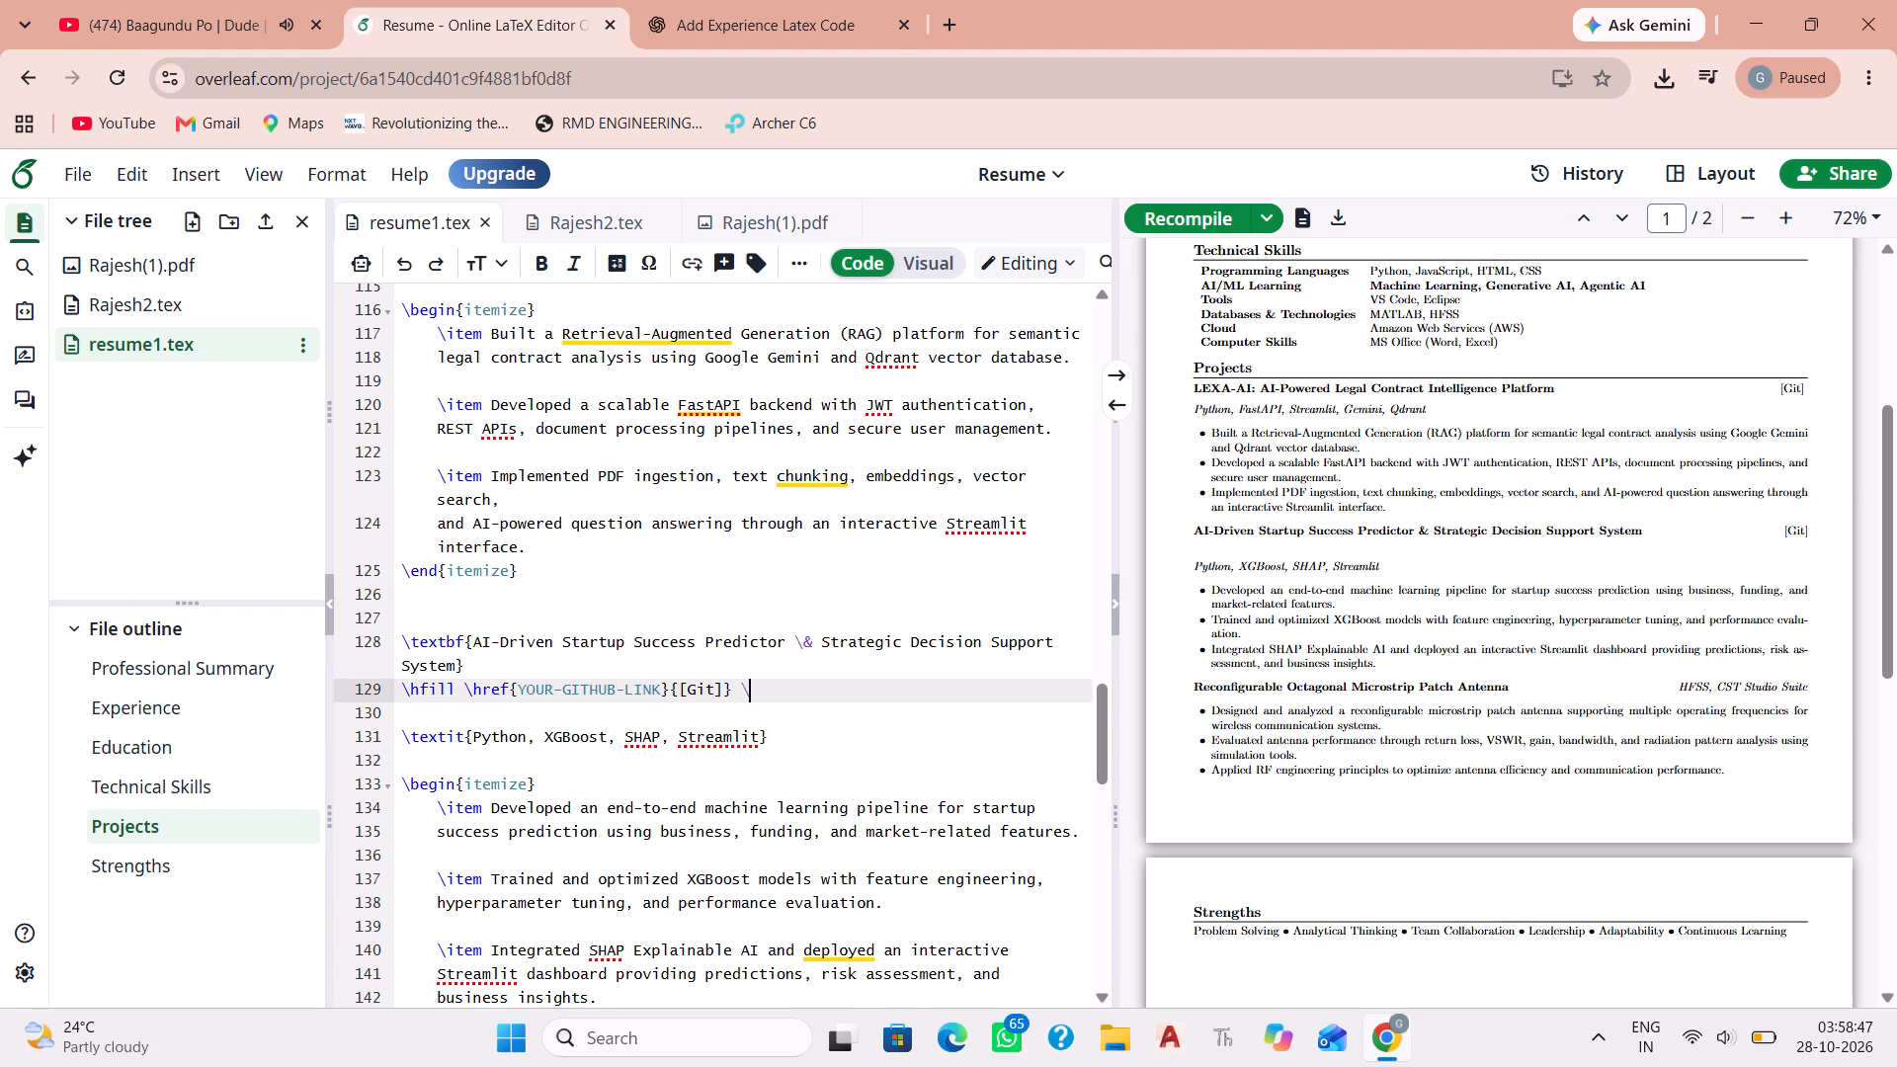
{"action": "left_click", "coordinate": [1167, 205]}
Look over both compiled resume pages for project spacing and the page break, and review the preamble and Experience source.
{"action": "scroll", "coordinate": [1320, 657], "scroll_direction": "down", "scroll_amount": 1}
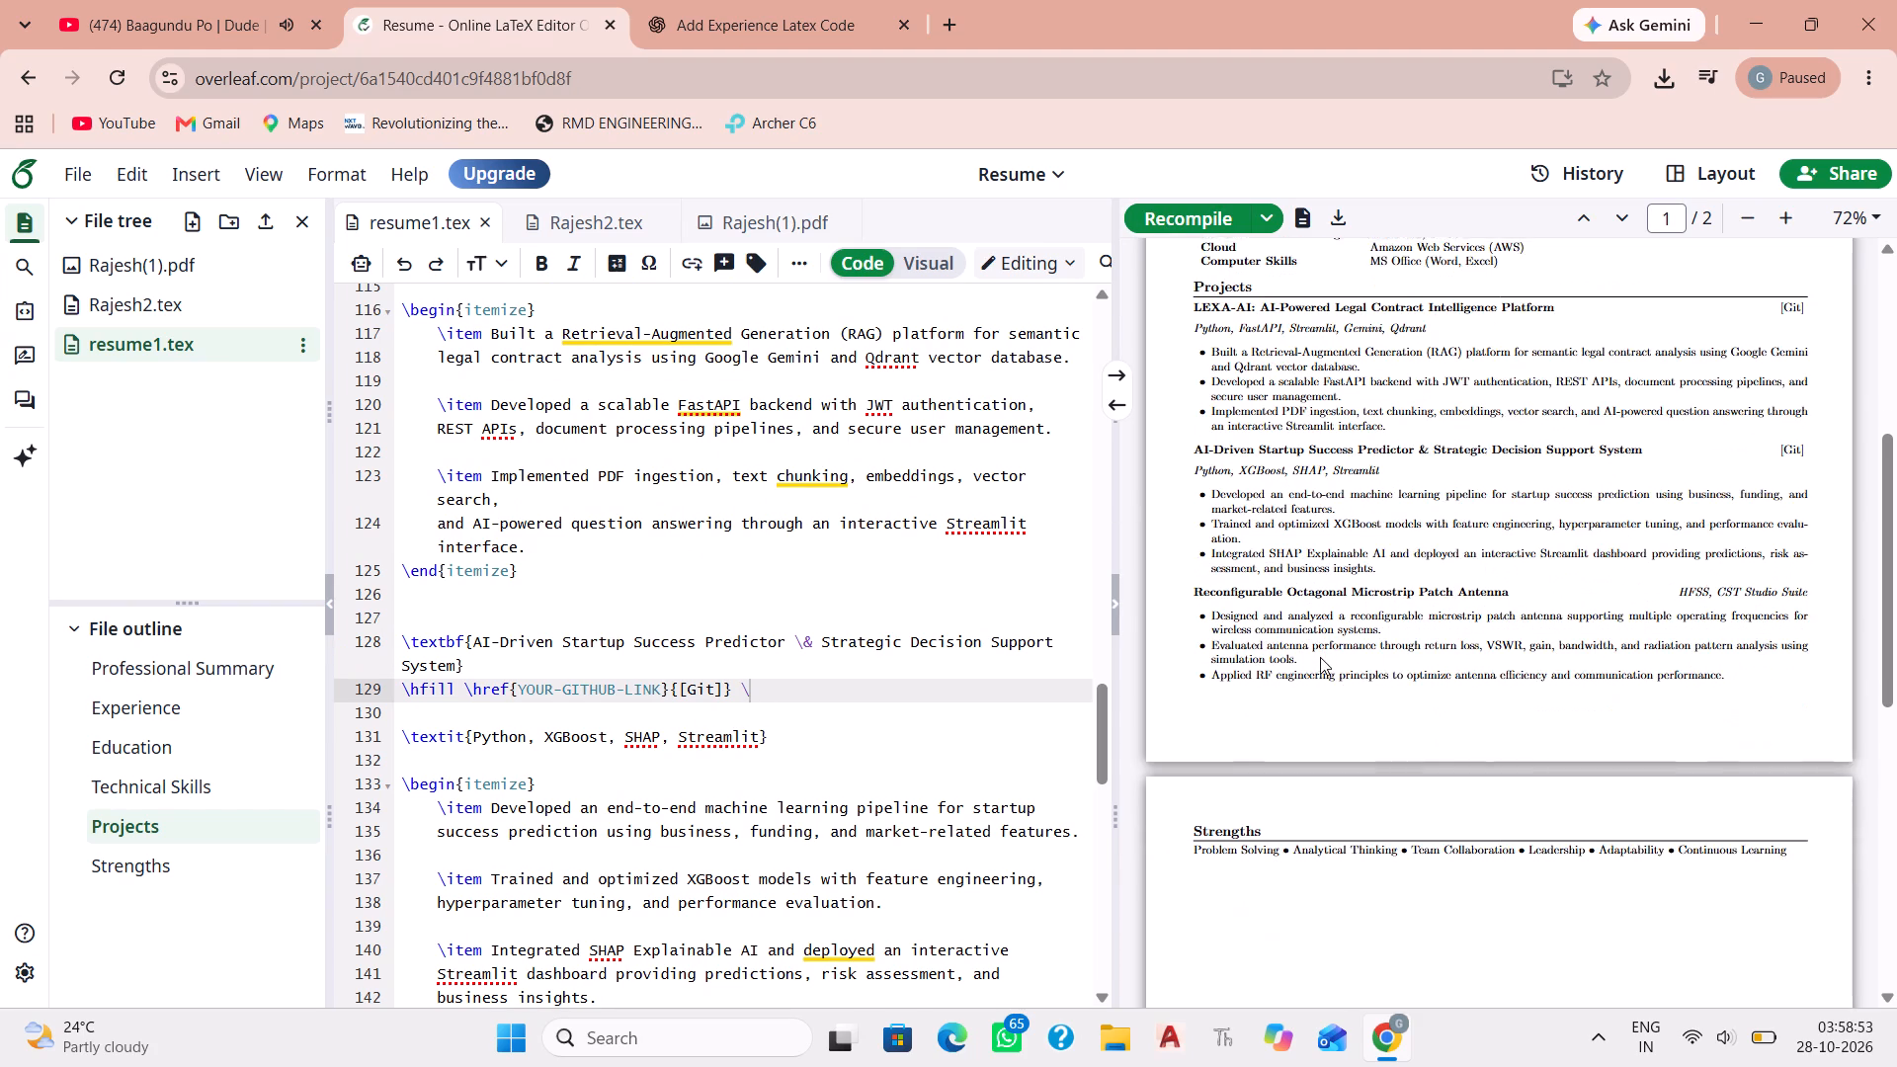
{"action": "scroll", "coordinate": [1320, 657], "scroll_direction": "down", "scroll_amount": 1}
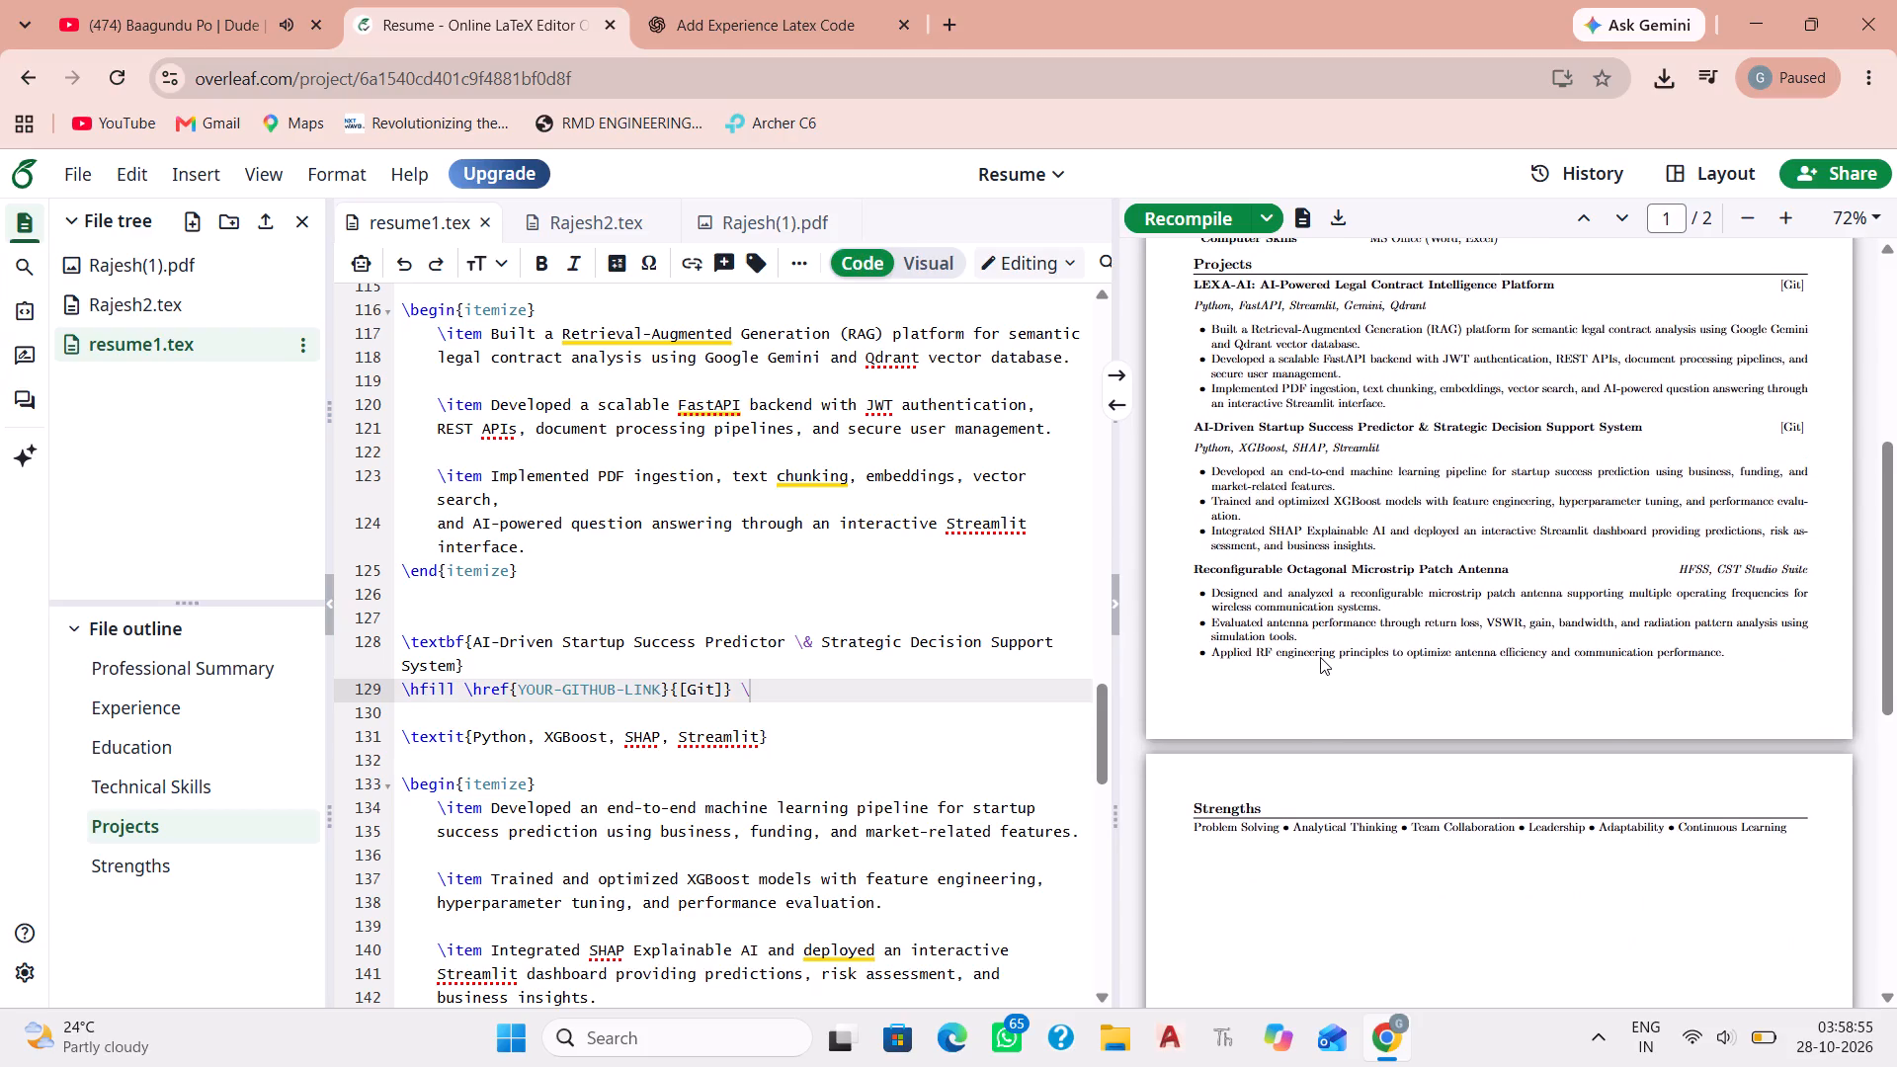
{"action": "scroll", "coordinate": [1320, 657], "scroll_direction": "up", "scroll_amount": 1}
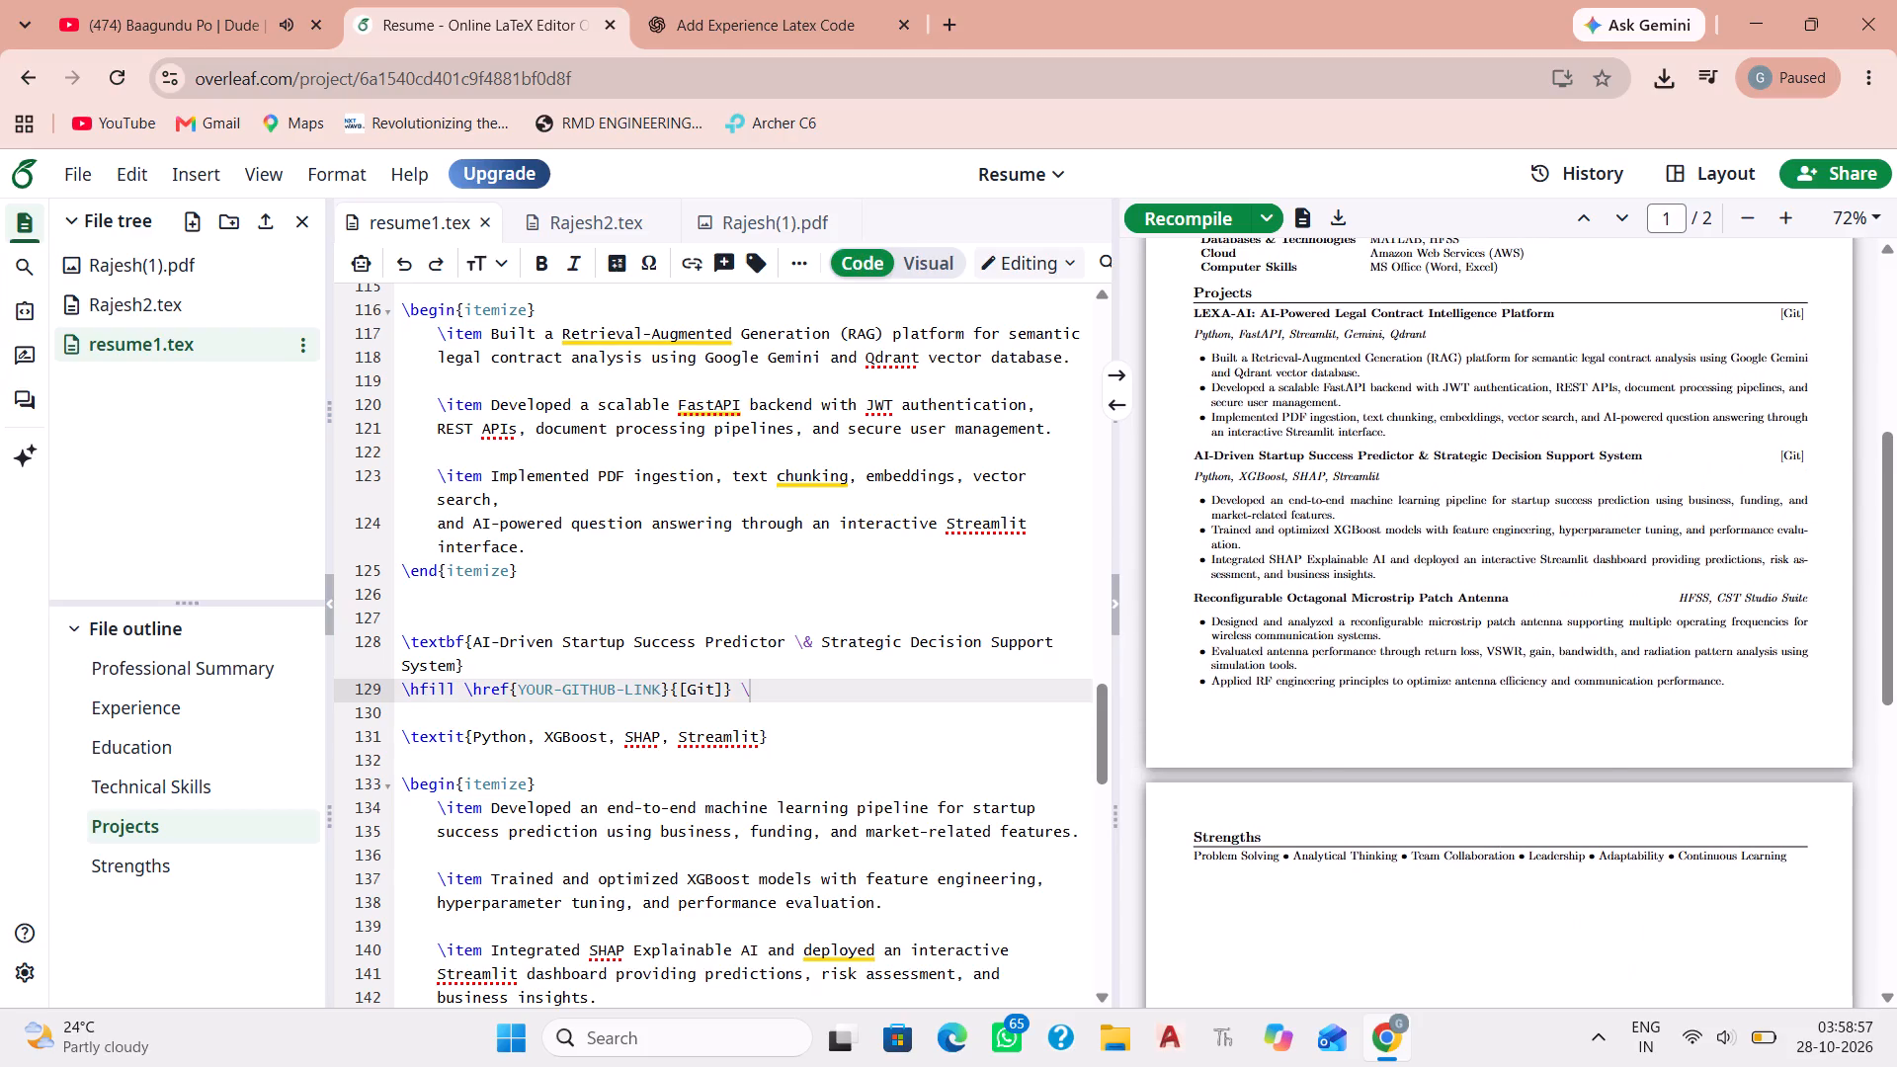
{"action": "scroll", "coordinate": [1325, 491], "scroll_direction": "up", "scroll_amount": 1}
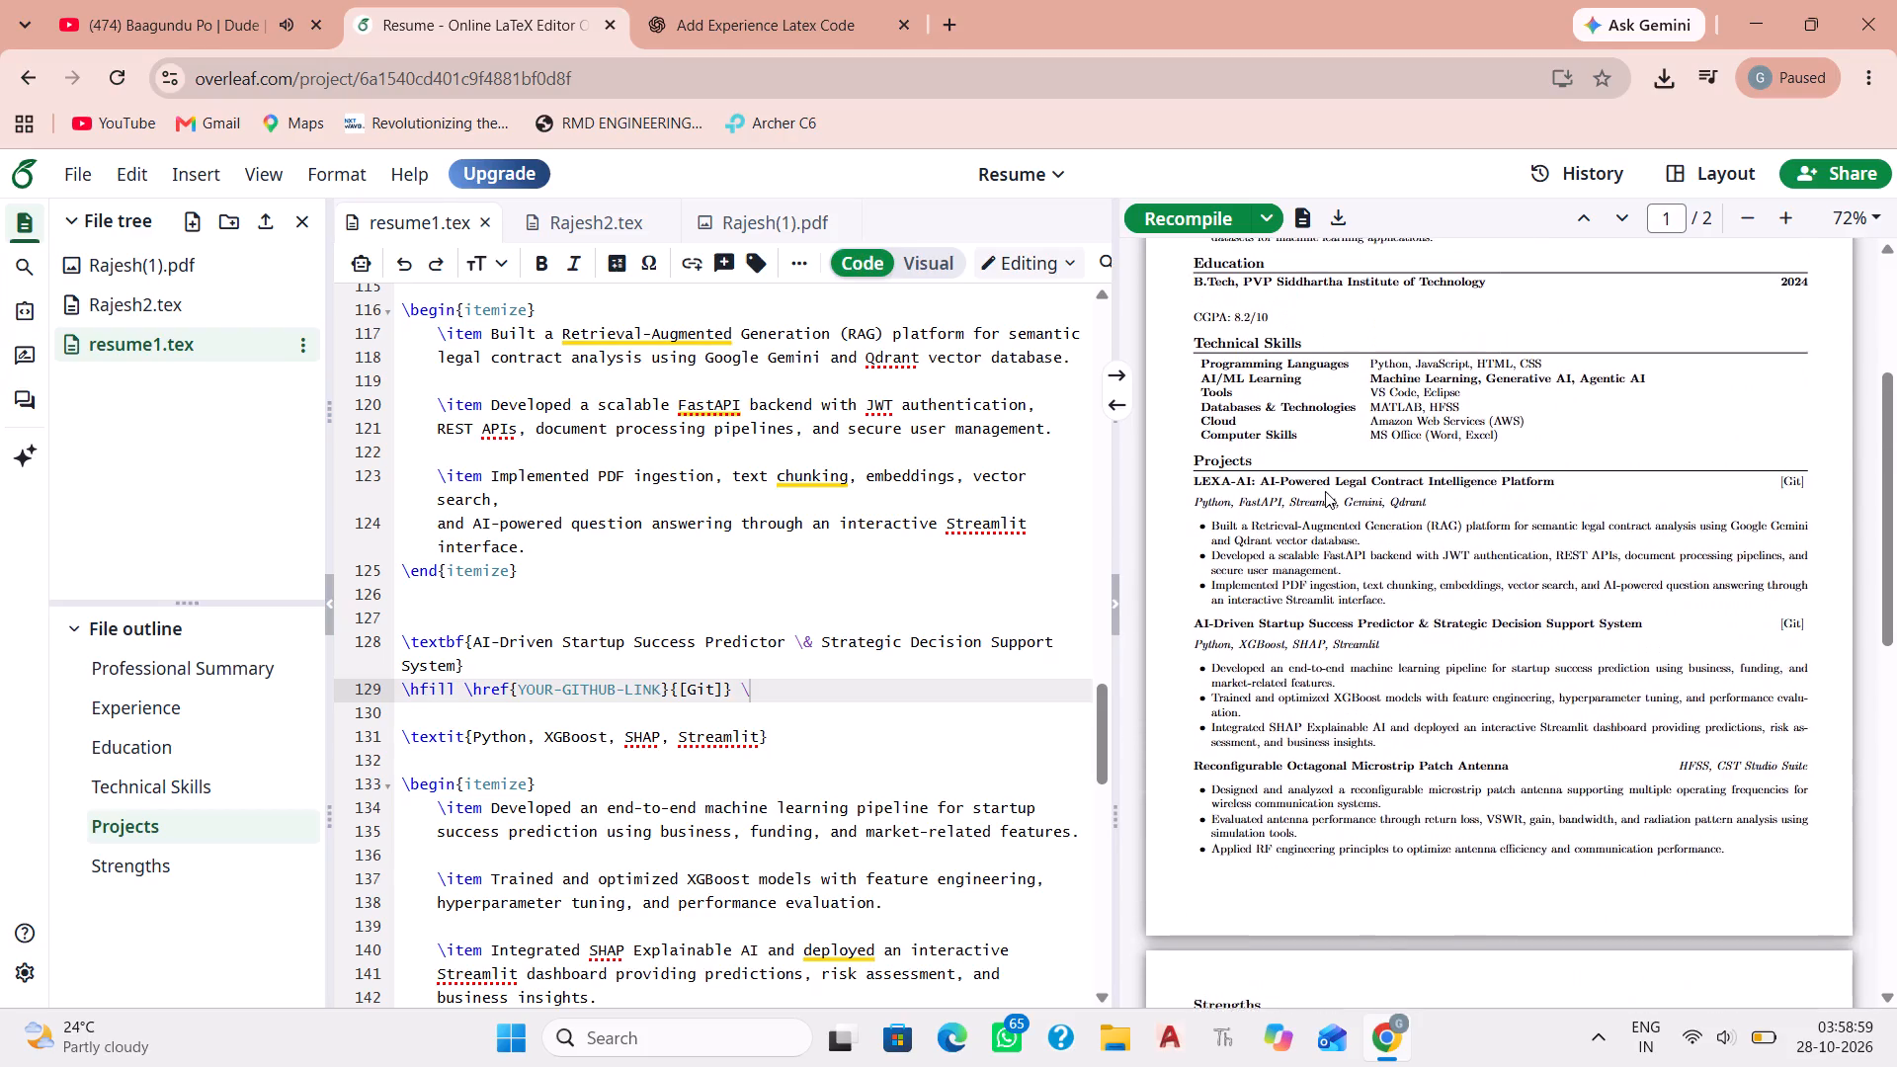
{"action": "scroll", "coordinate": [1325, 491], "scroll_direction": "up", "scroll_amount": 3}
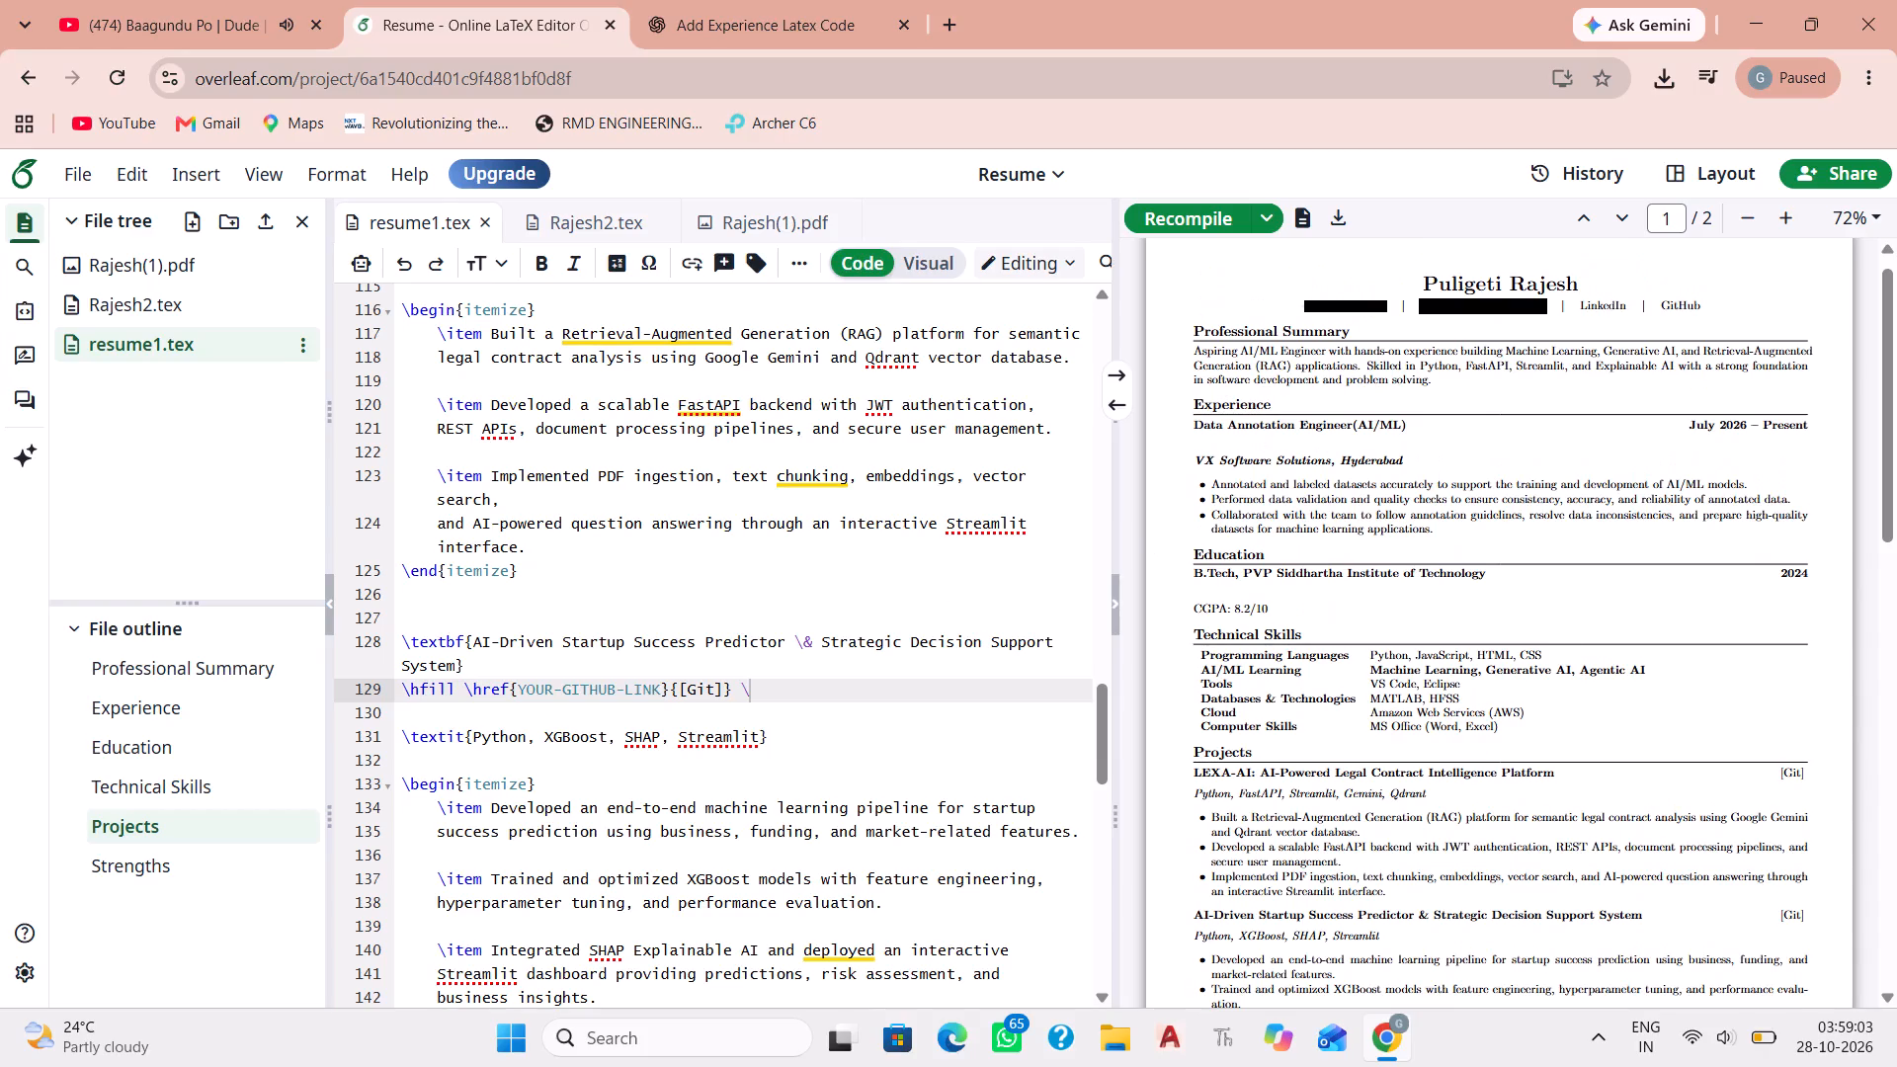
{"action": "scroll", "coordinate": [823, 600], "scroll_direction": "up", "scroll_amount": 6}
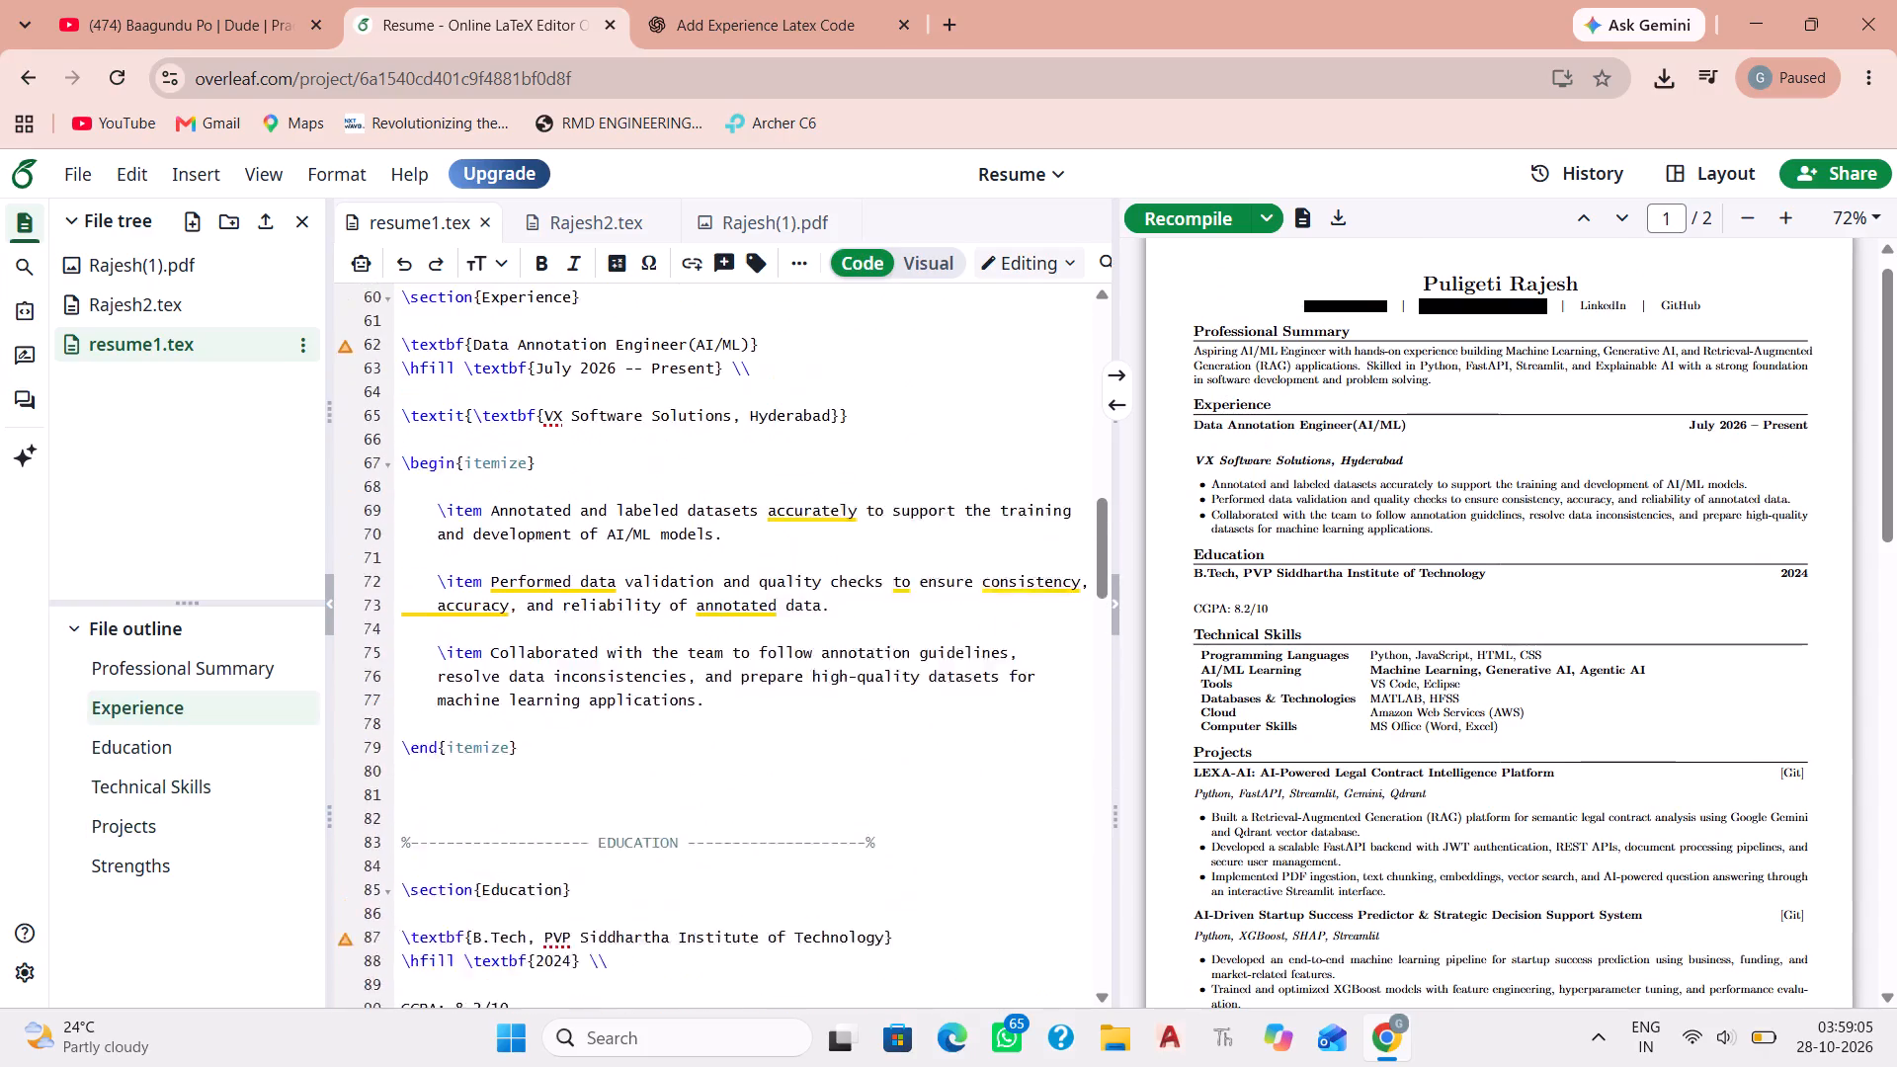
{"action": "scroll", "coordinate": [823, 600], "scroll_direction": "up", "scroll_amount": 4}
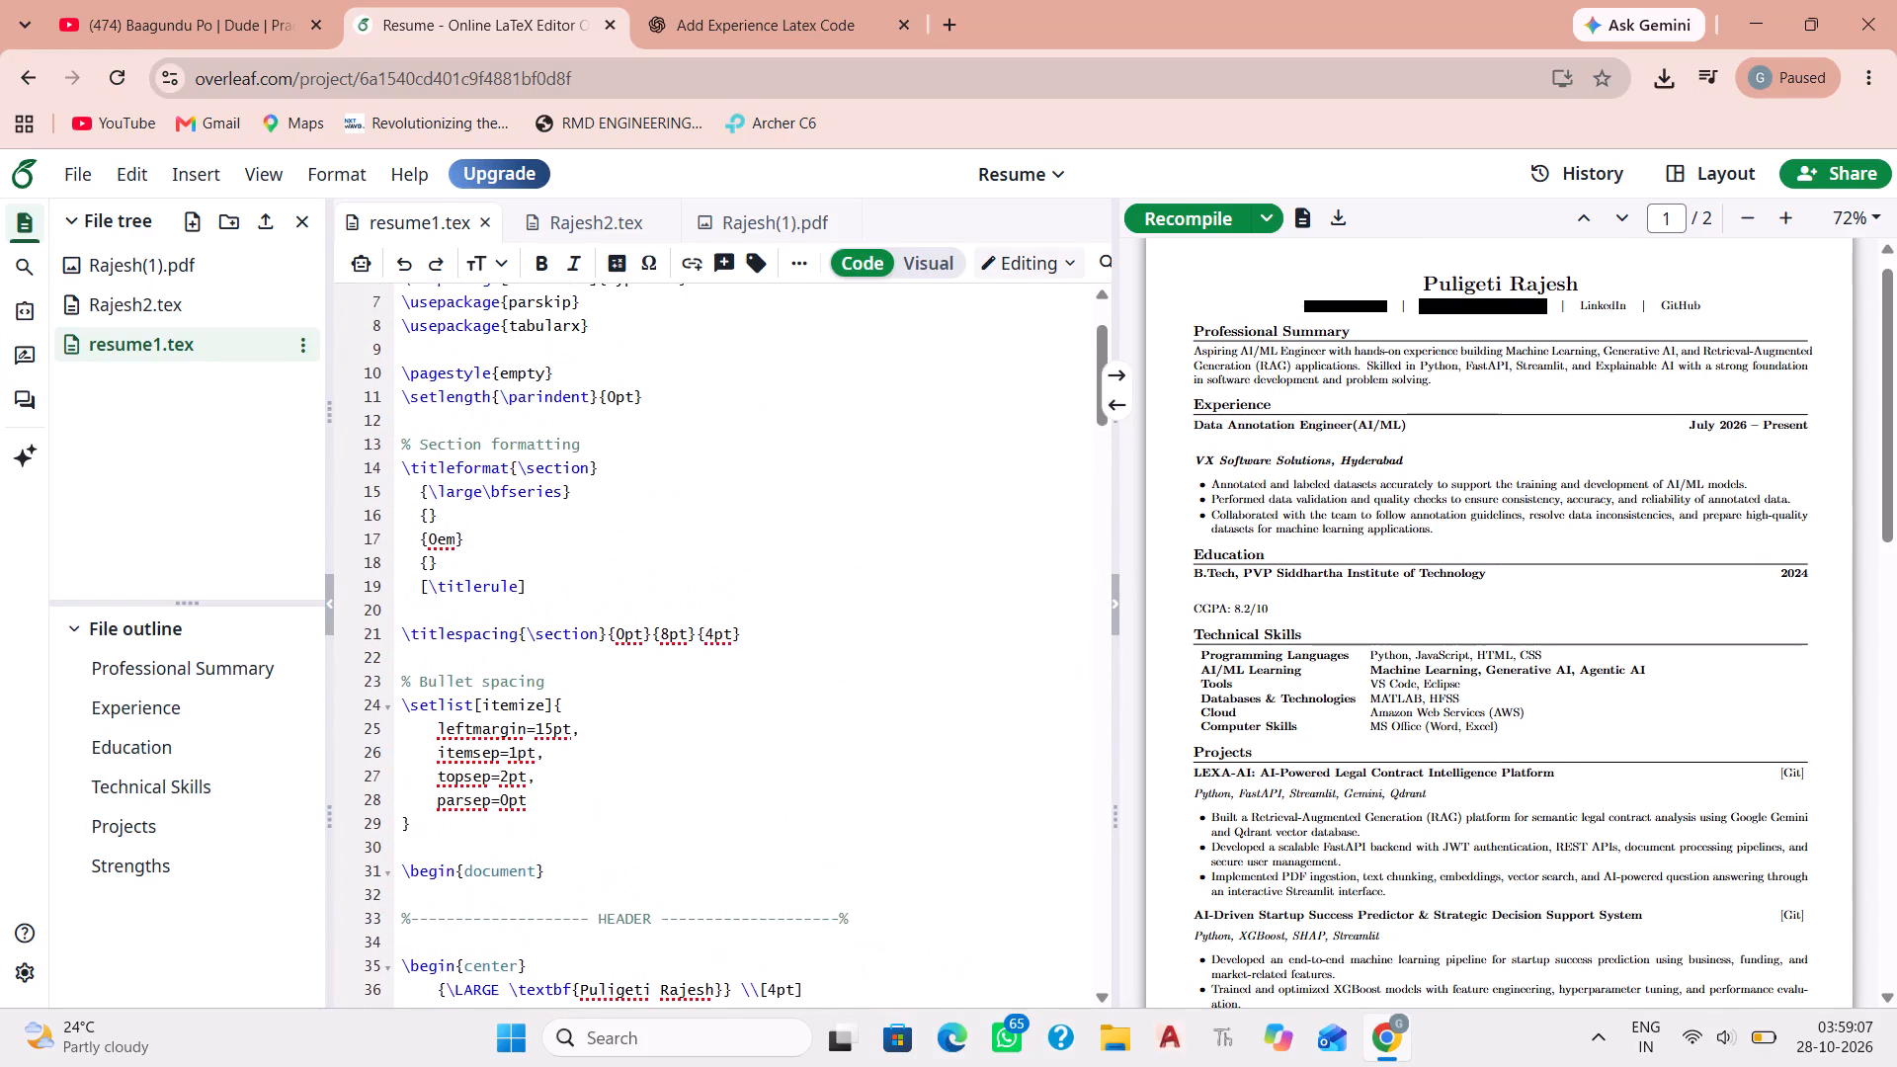
{"action": "scroll", "coordinate": [823, 600], "scroll_direction": "down", "scroll_amount": 8}
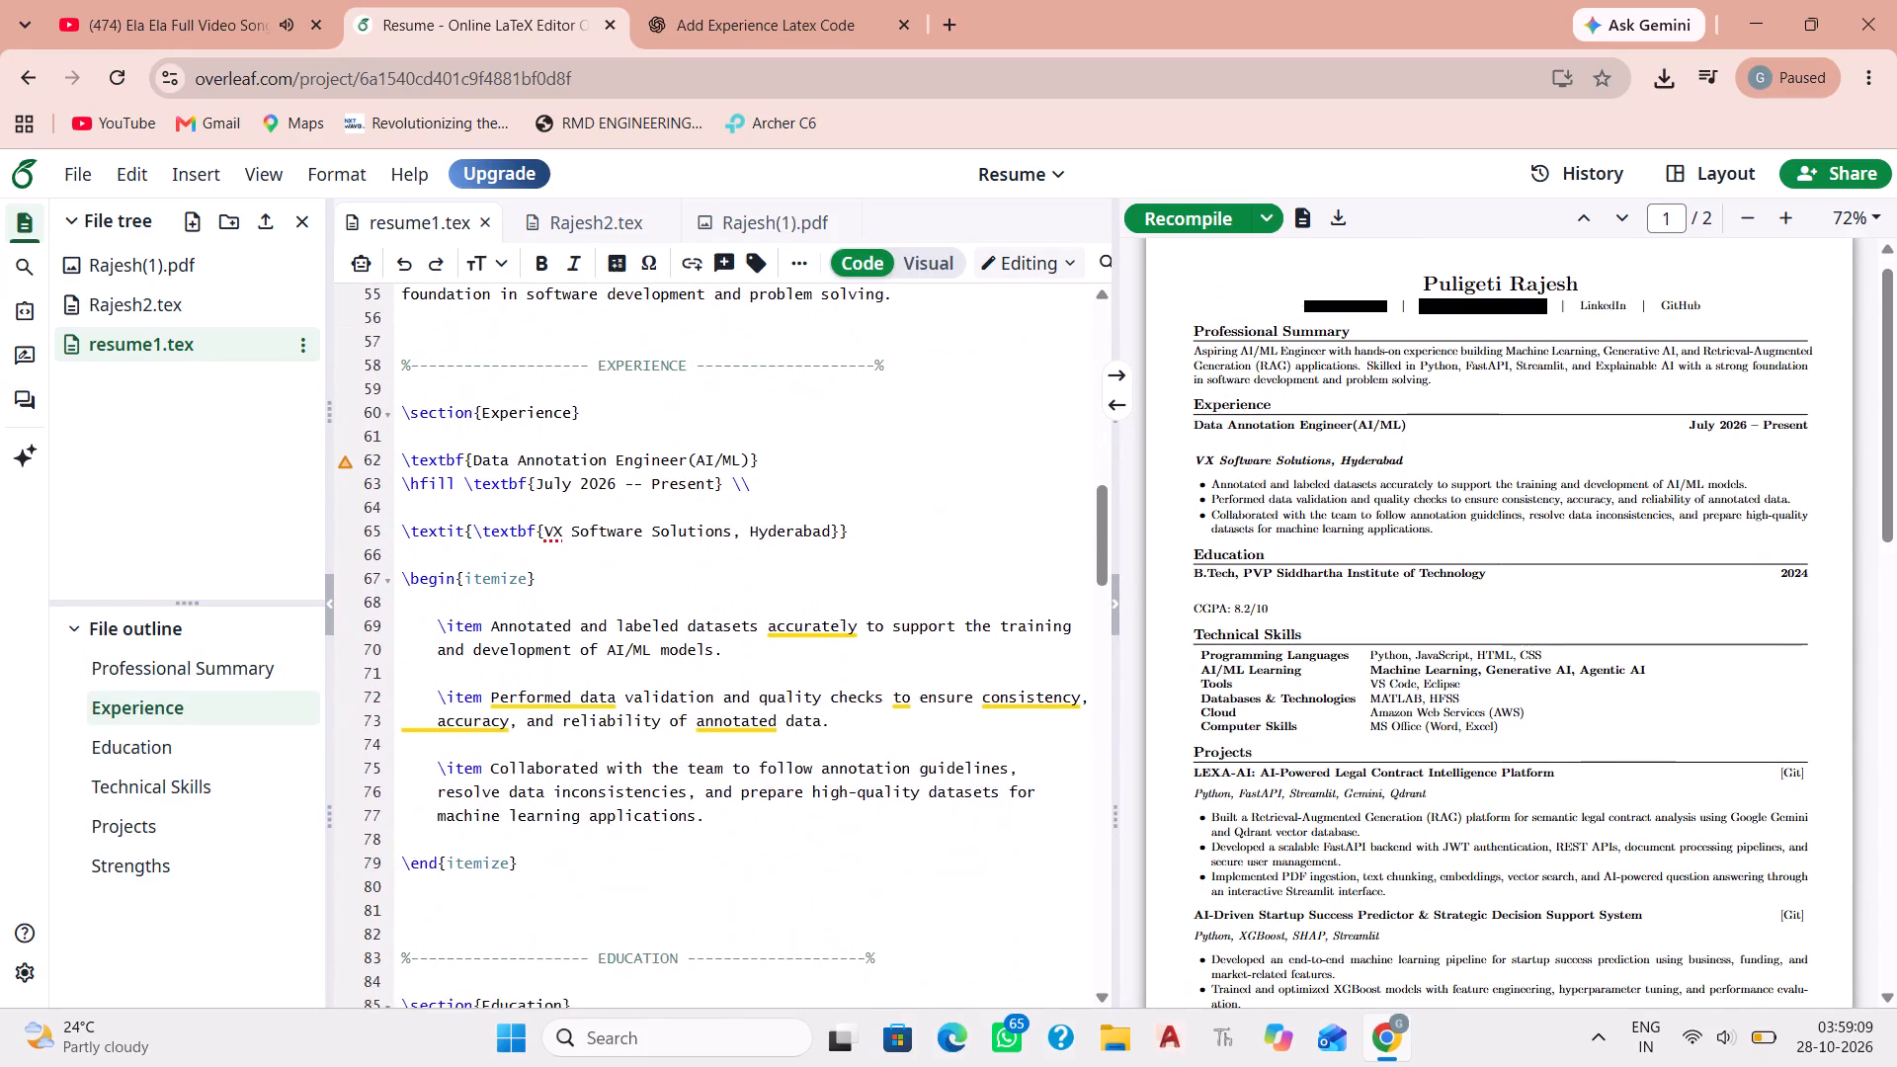
{"action": "scroll", "coordinate": [823, 600], "scroll_direction": "down", "scroll_amount": 3}
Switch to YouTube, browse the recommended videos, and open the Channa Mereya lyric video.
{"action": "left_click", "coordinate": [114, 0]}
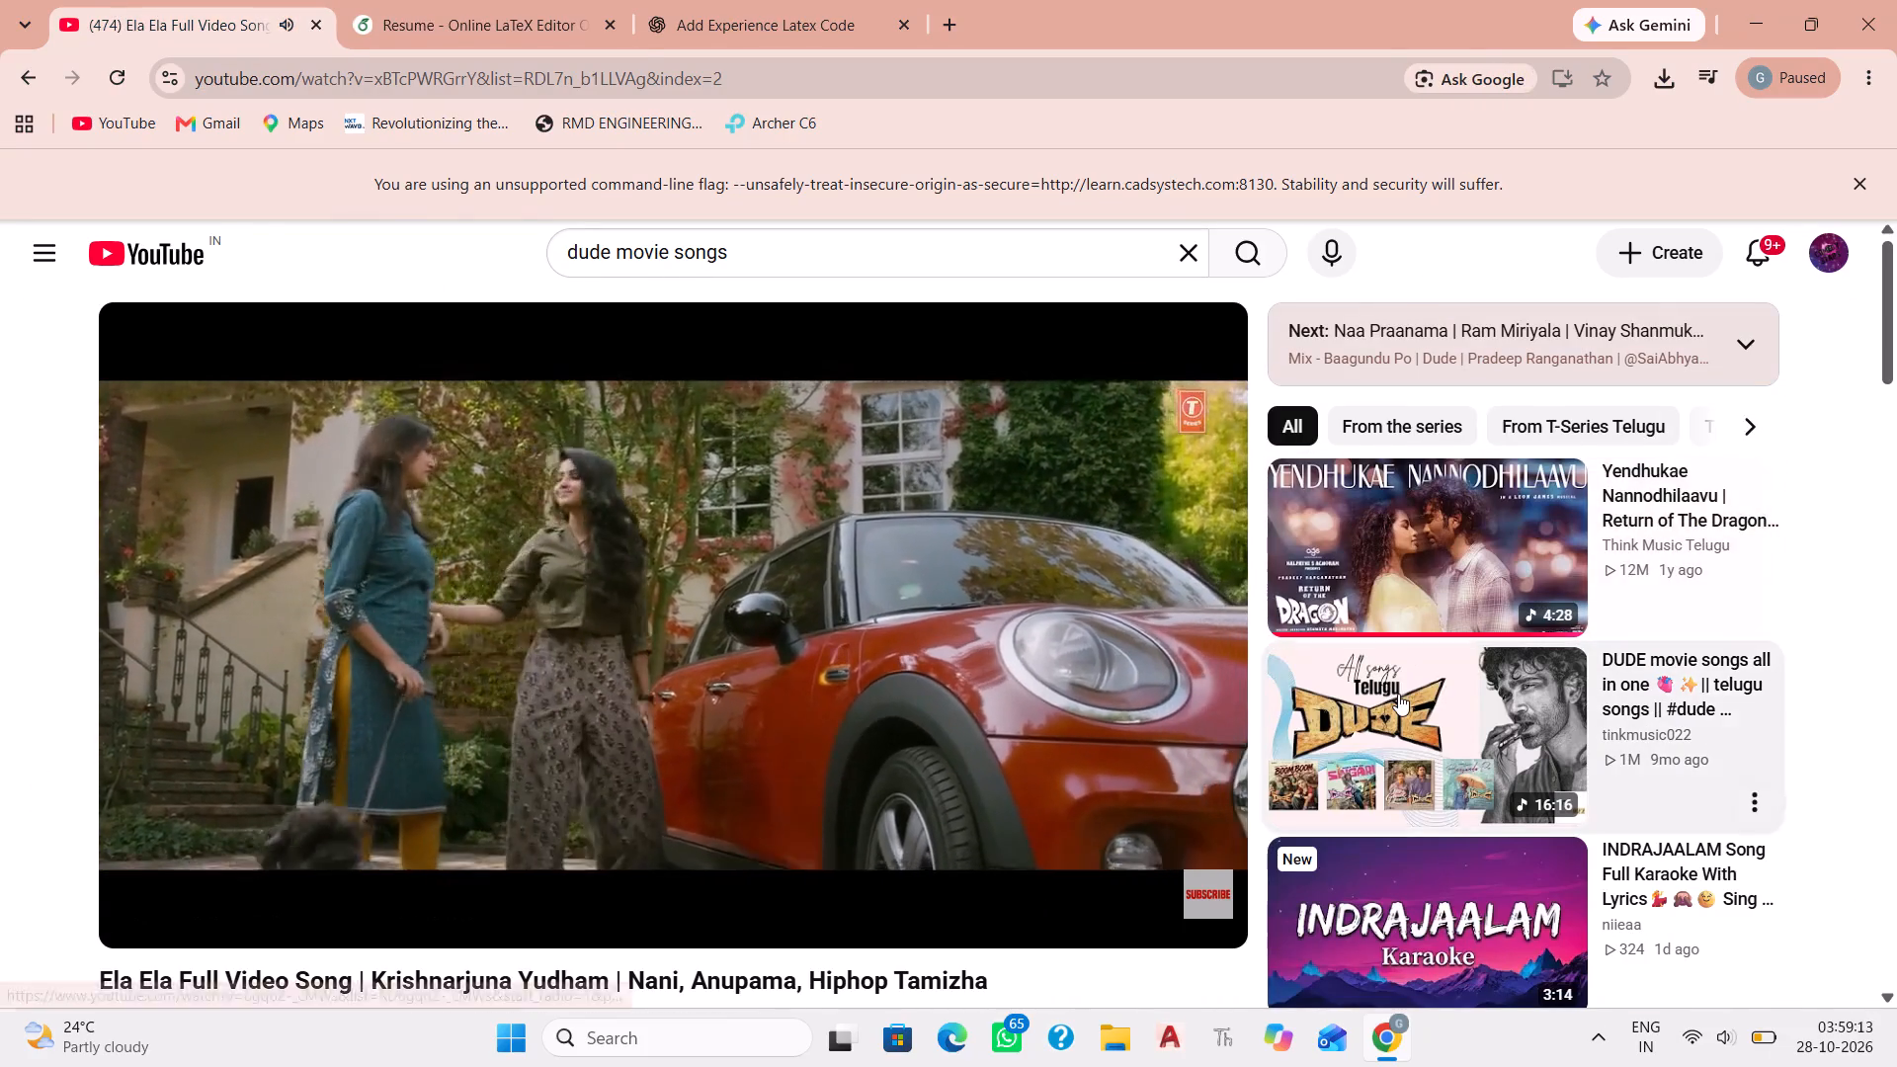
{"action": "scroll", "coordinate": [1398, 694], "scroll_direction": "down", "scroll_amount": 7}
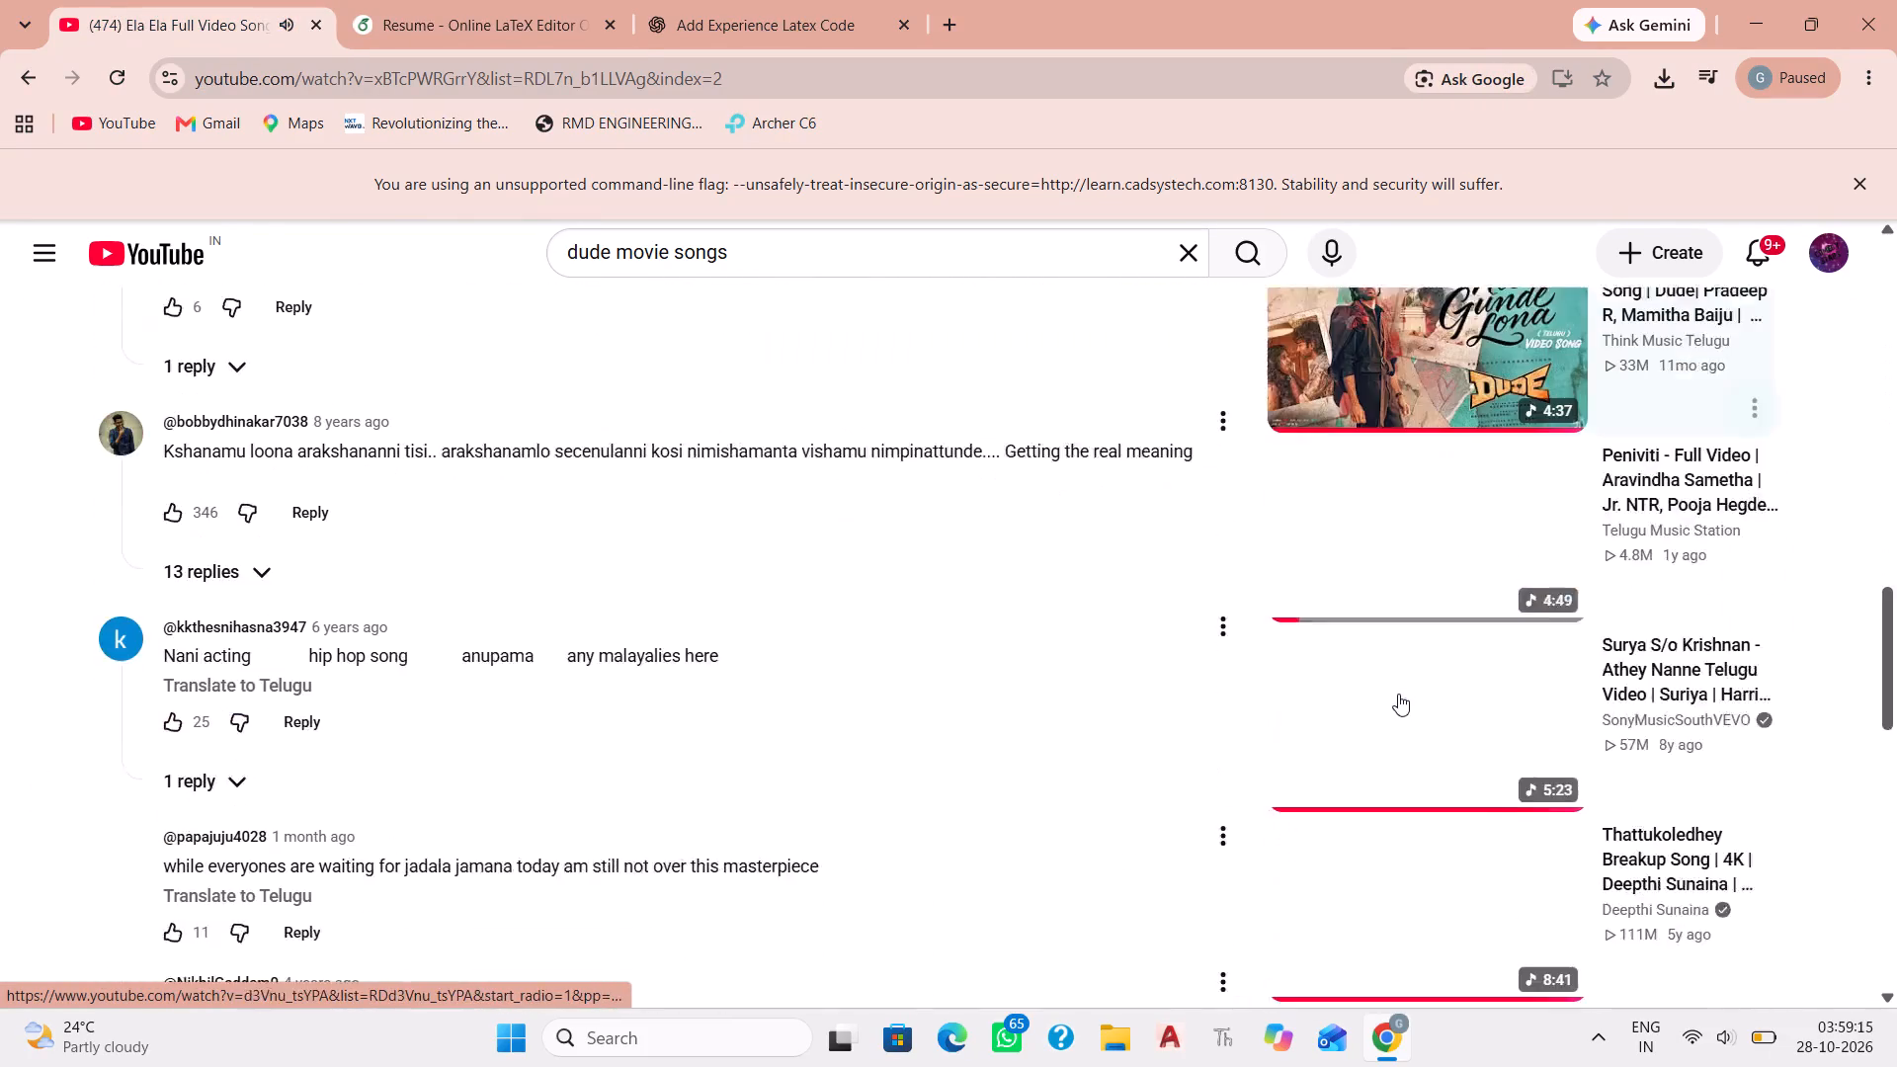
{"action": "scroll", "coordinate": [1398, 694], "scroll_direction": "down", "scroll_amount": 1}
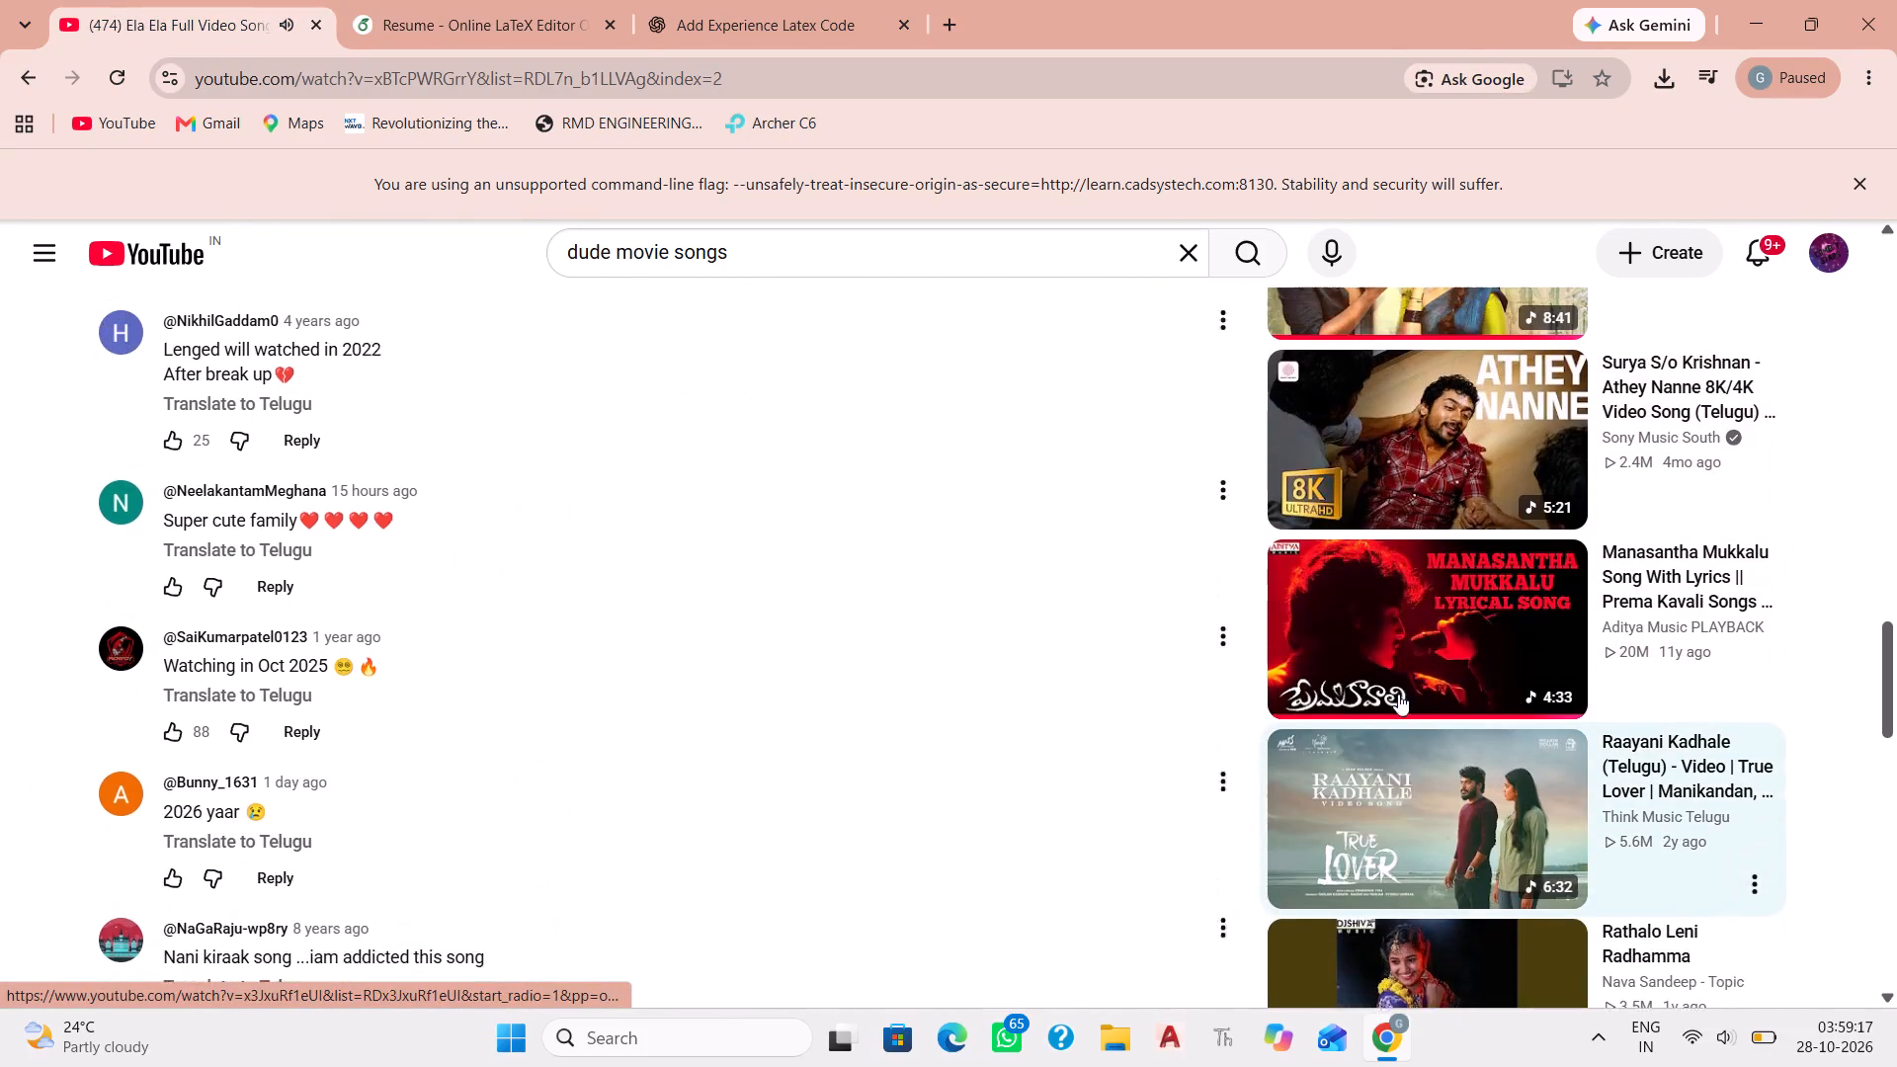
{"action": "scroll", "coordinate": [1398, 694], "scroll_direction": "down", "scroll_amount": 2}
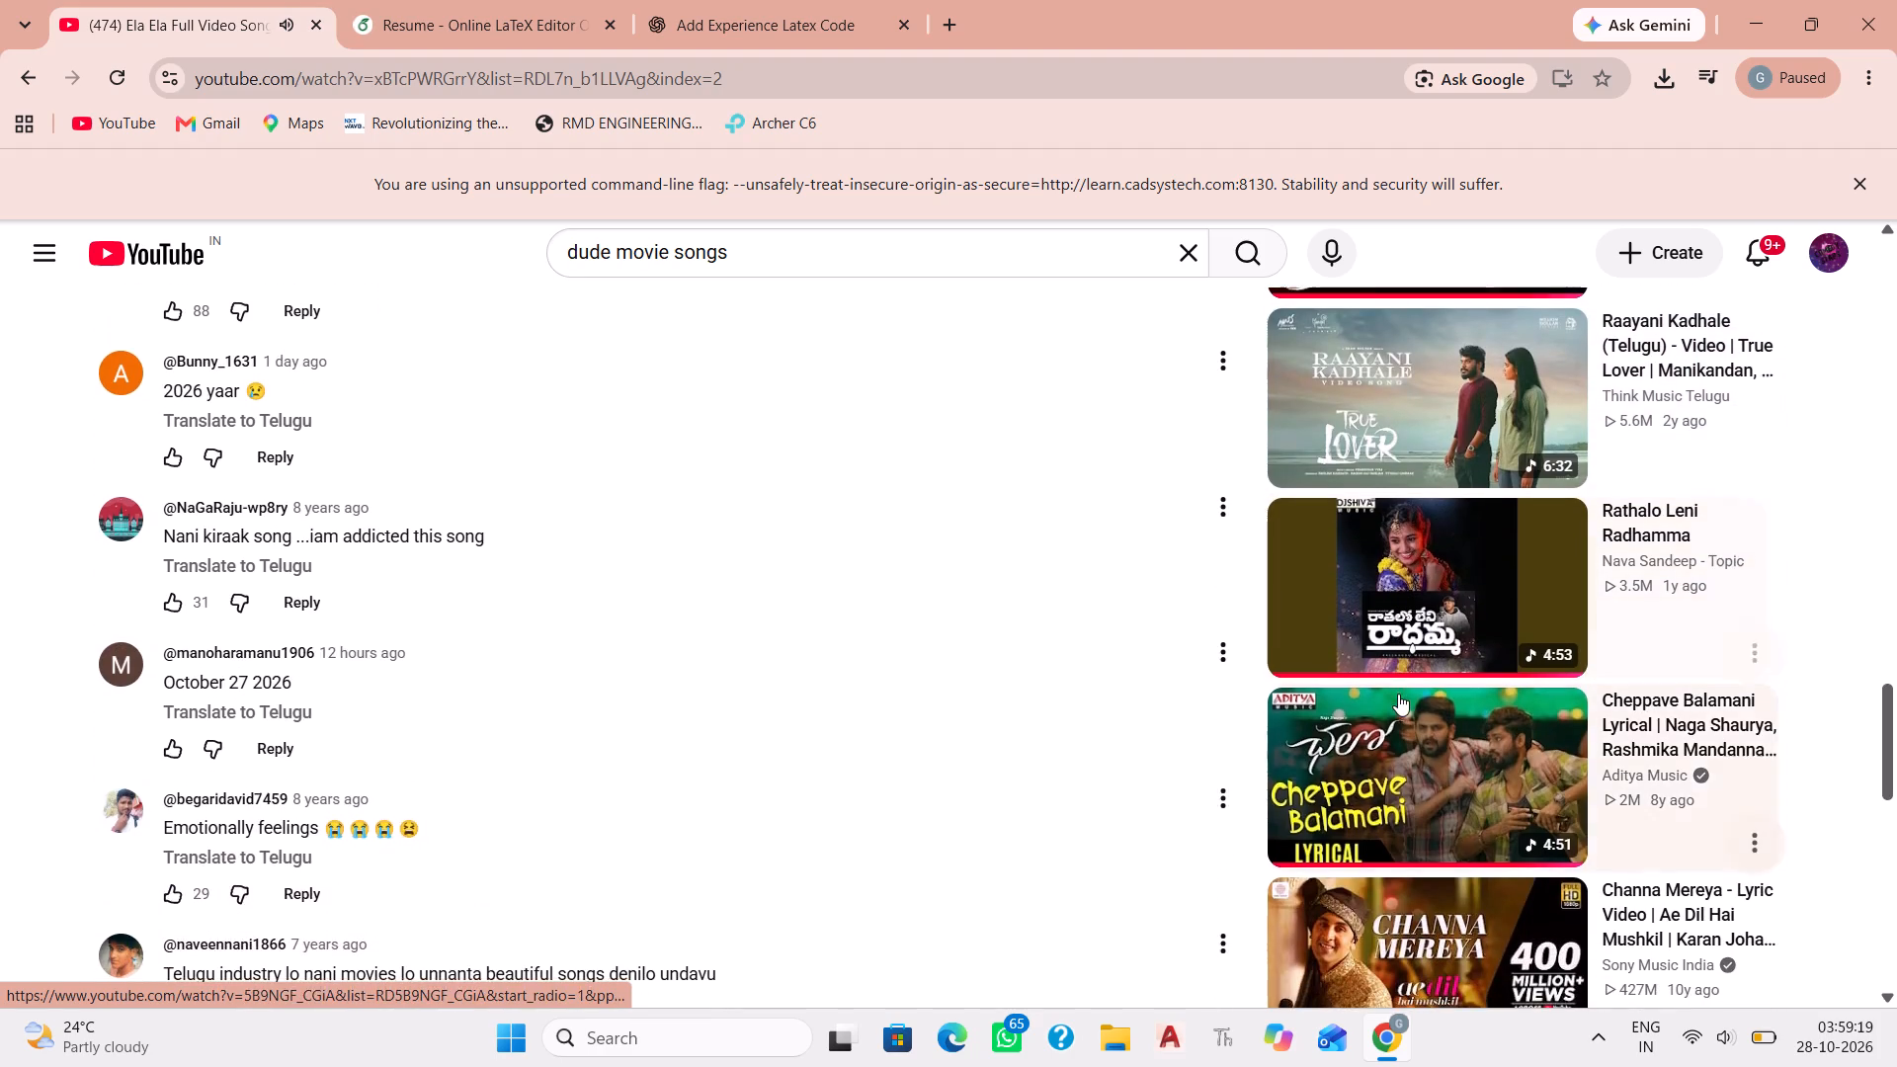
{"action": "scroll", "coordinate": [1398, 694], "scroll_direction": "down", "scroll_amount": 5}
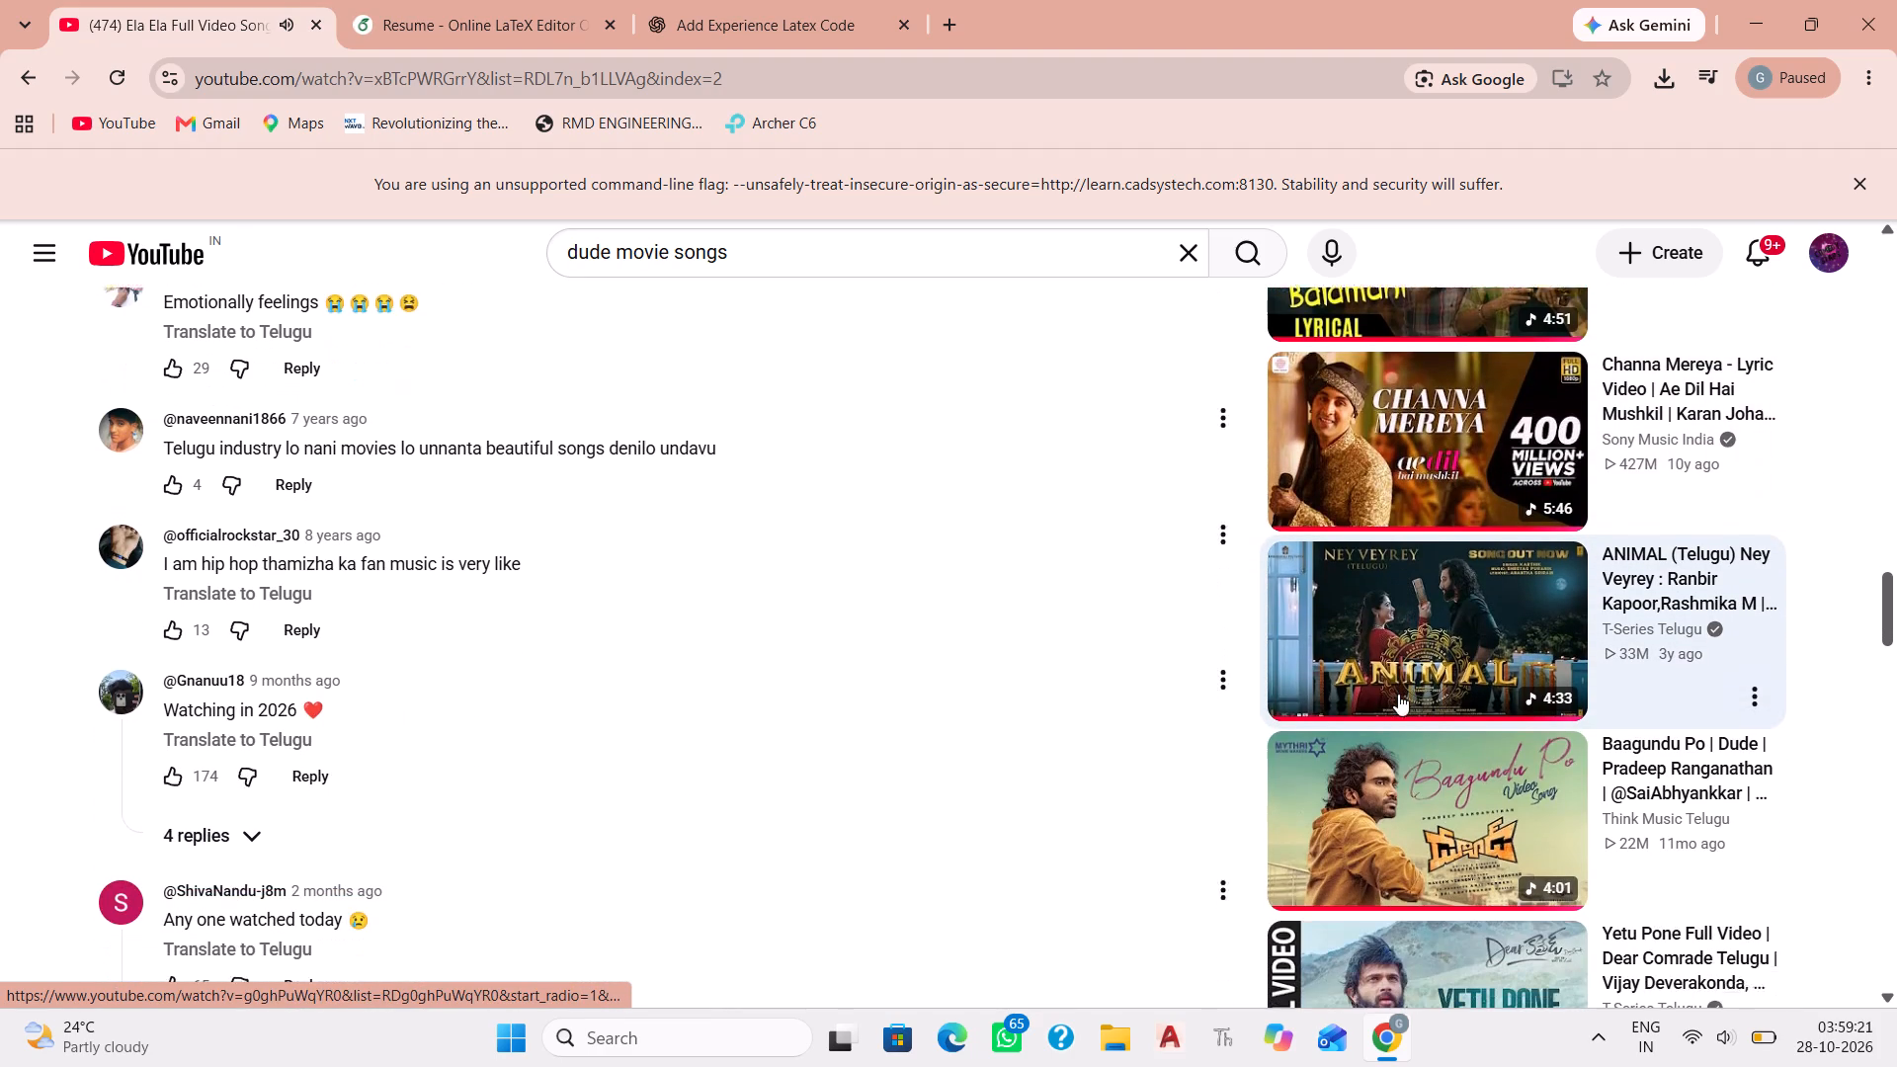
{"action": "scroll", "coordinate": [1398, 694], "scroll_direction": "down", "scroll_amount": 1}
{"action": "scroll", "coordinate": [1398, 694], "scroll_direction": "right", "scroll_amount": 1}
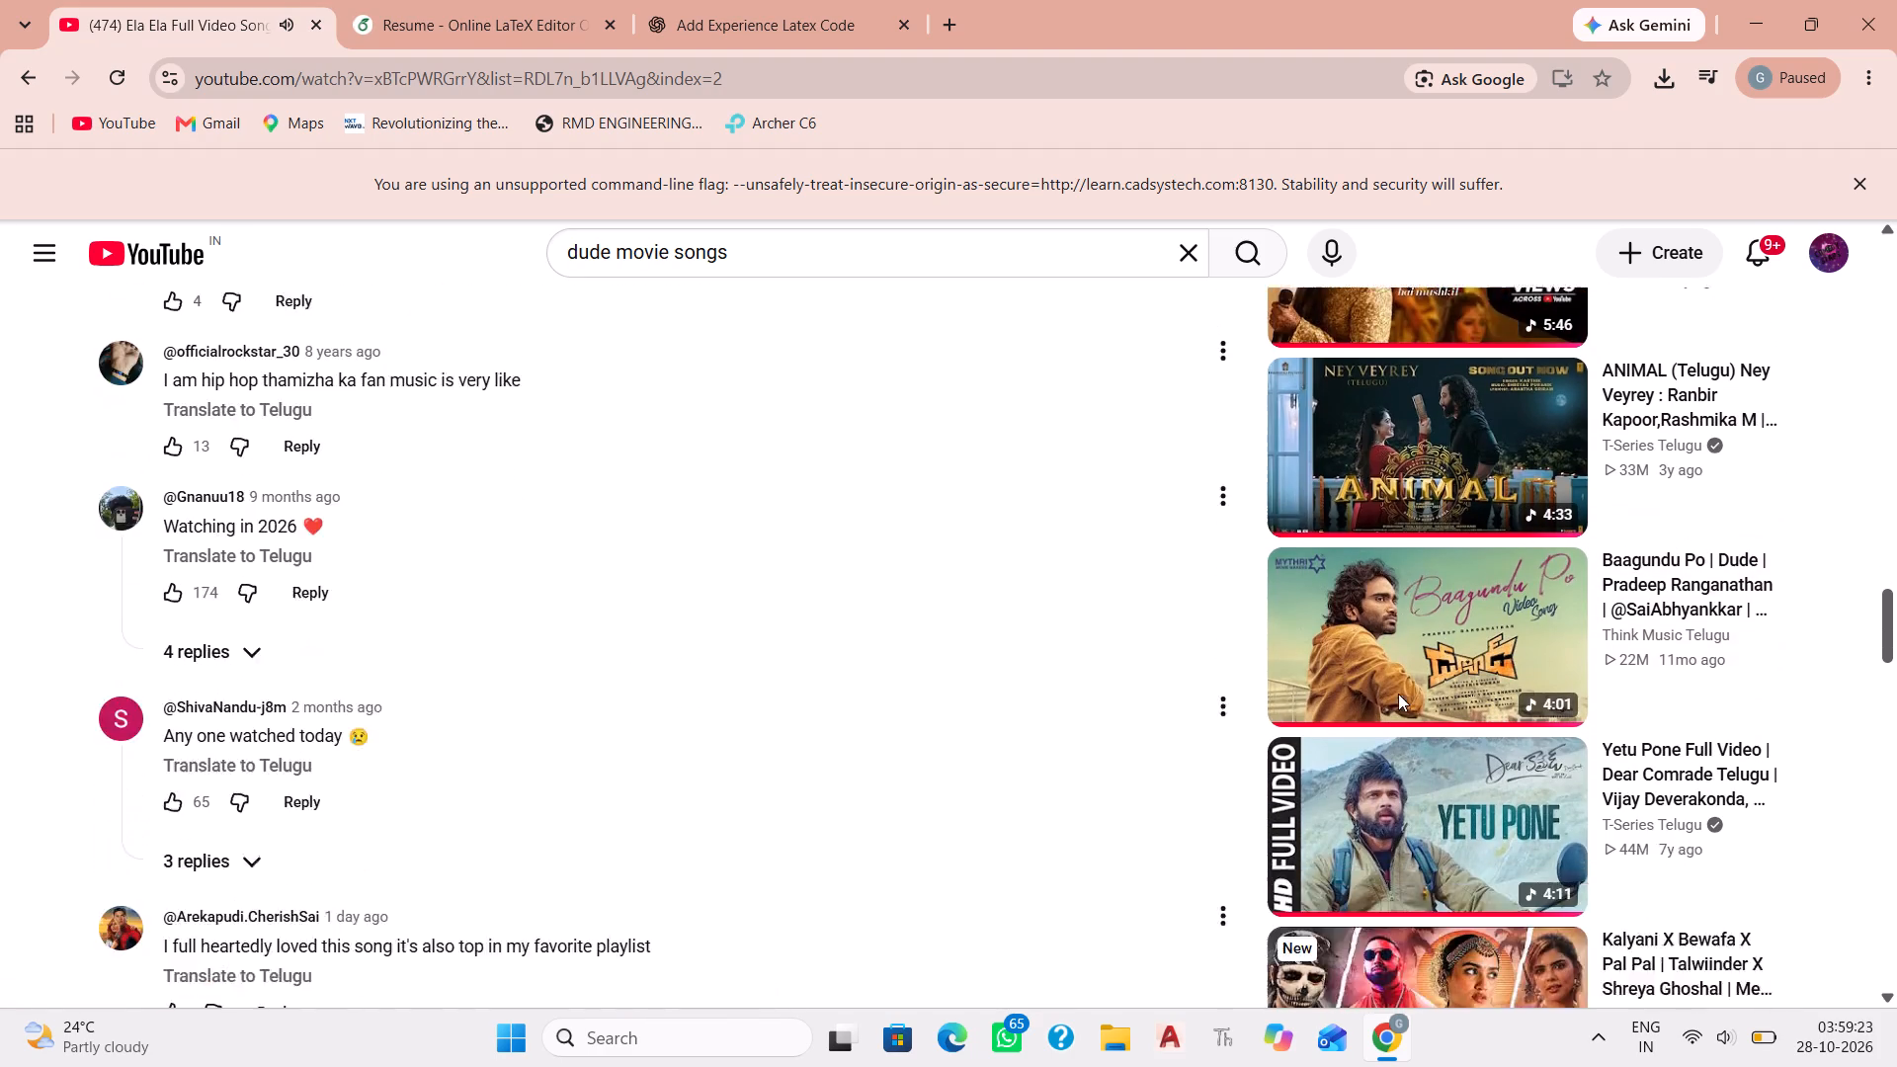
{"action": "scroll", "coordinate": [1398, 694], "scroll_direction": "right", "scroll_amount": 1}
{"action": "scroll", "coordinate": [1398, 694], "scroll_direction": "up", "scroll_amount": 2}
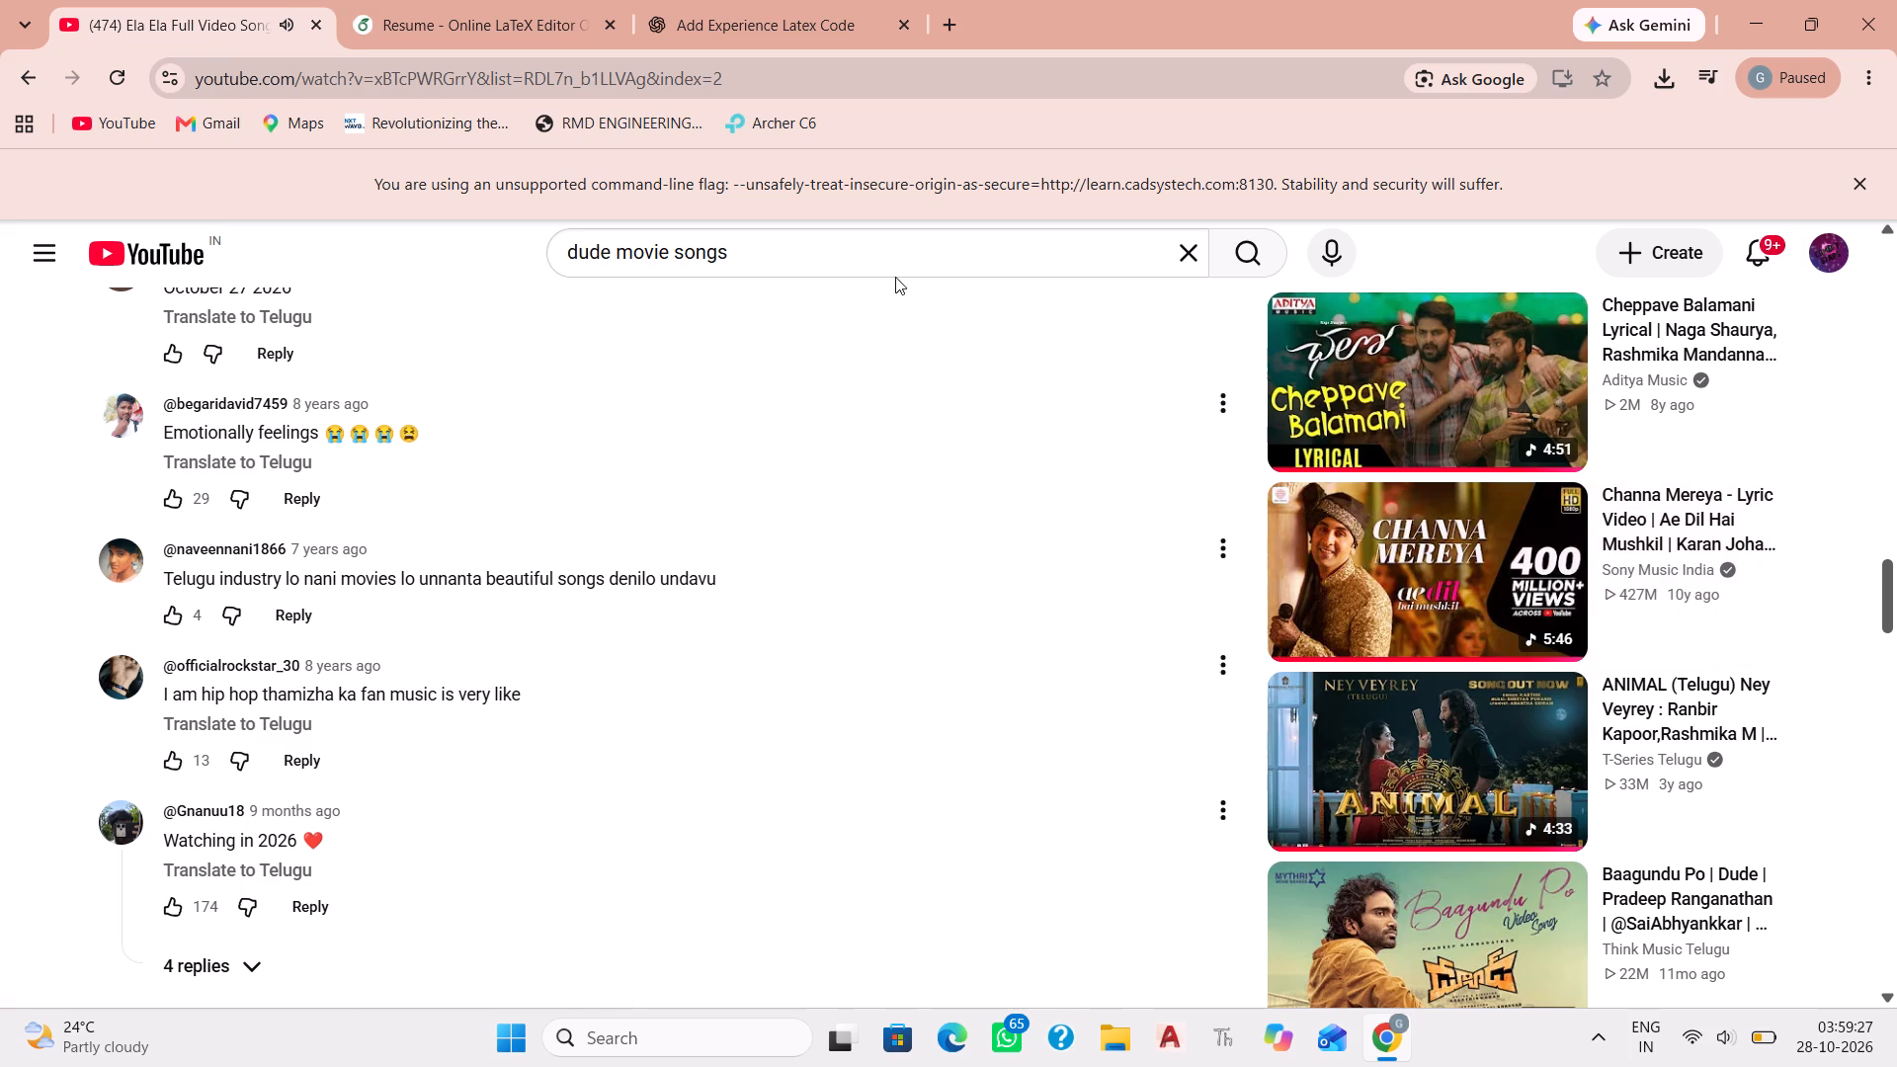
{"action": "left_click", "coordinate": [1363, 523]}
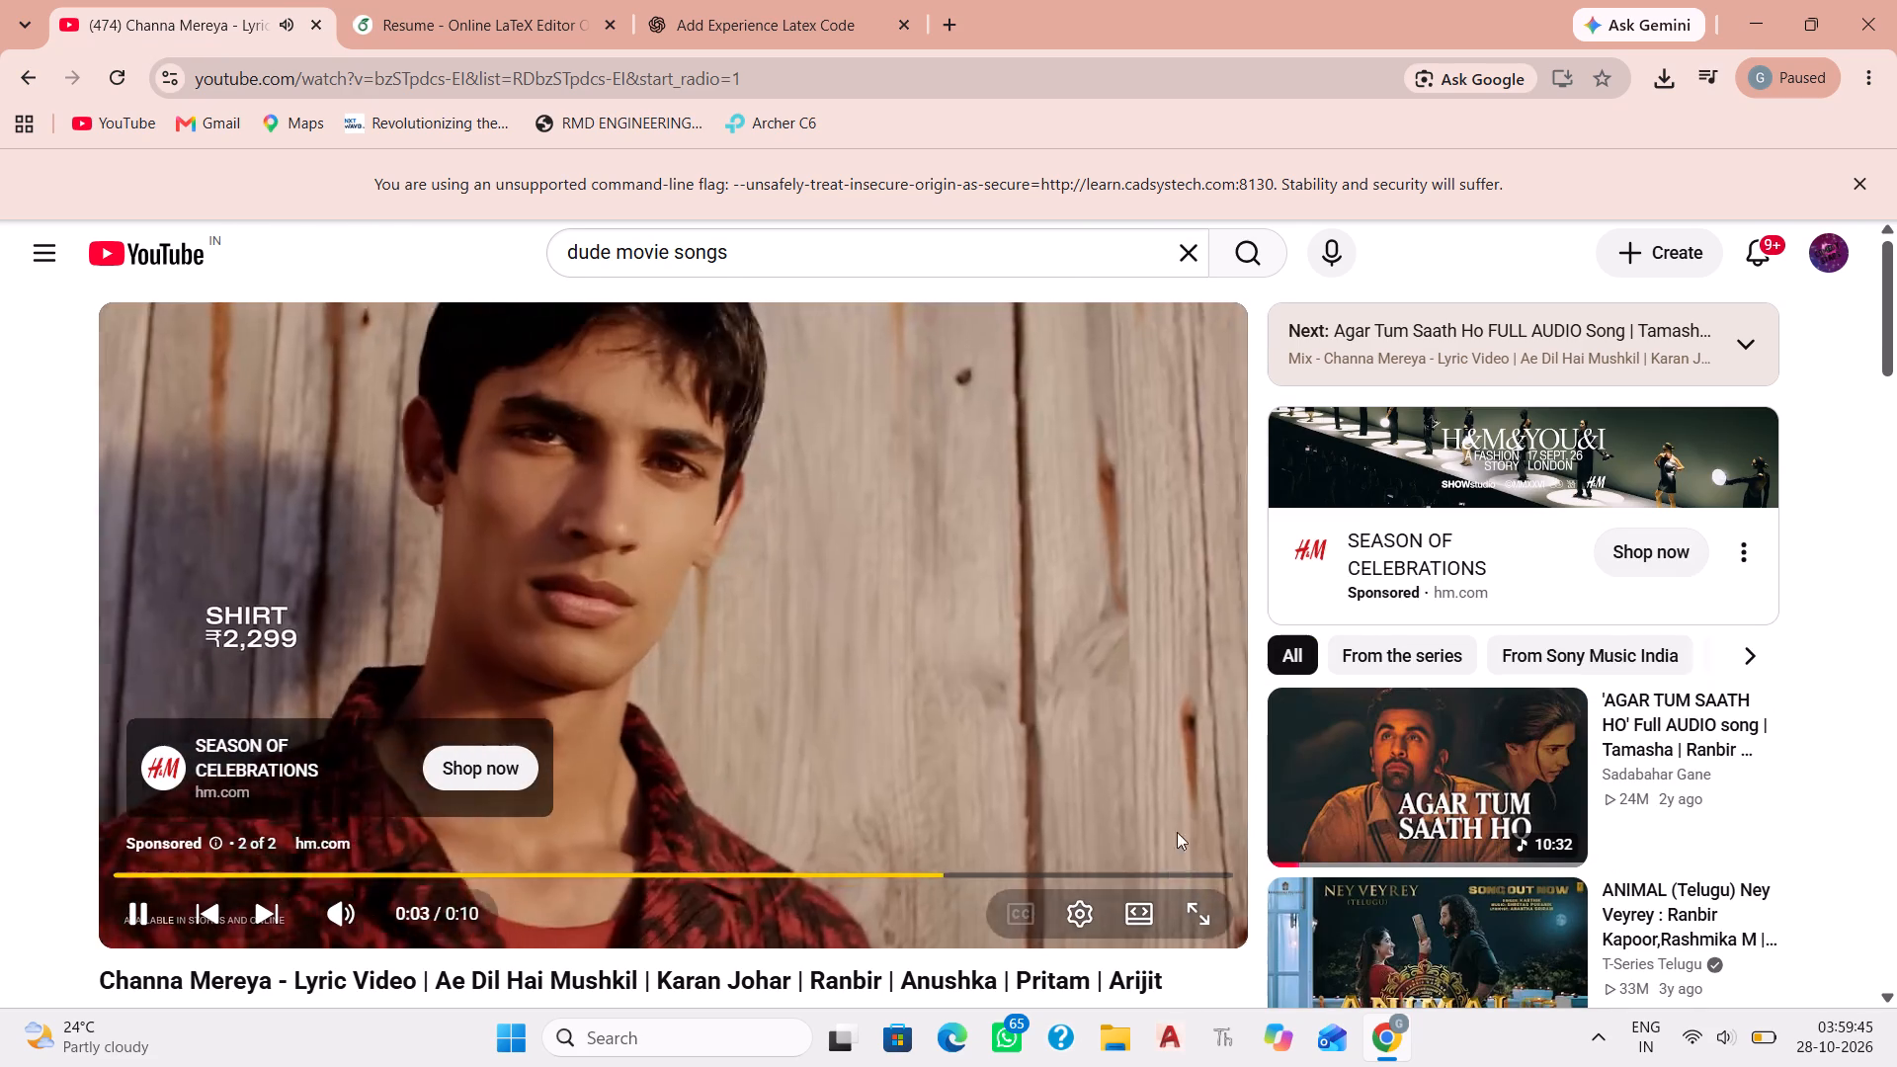
Search YouTube for "leo songs".
{"action": "left_click_drag", "start_coordinate": [1189, 825], "coordinate": [1077, 303]}
{"action": "left_click", "coordinate": [1189, 251]}
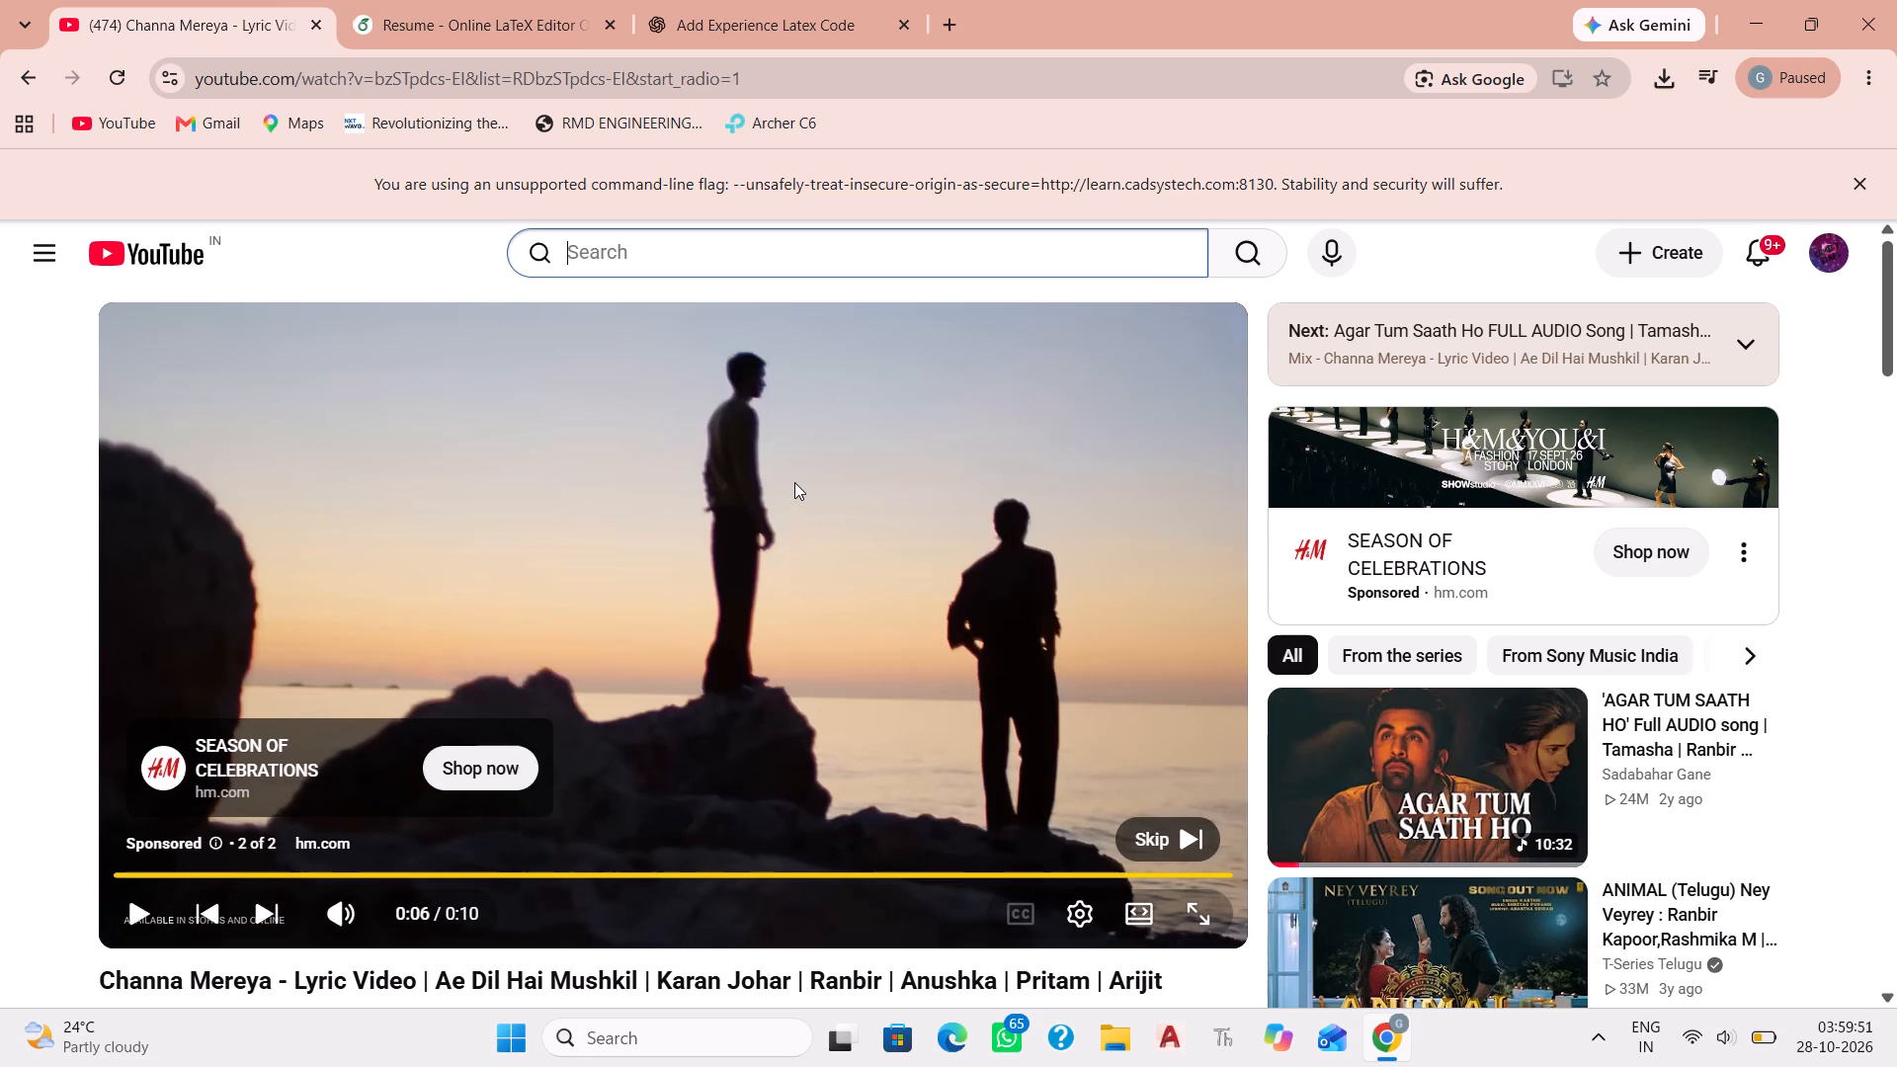
{"action": "type", "text": "leo"}
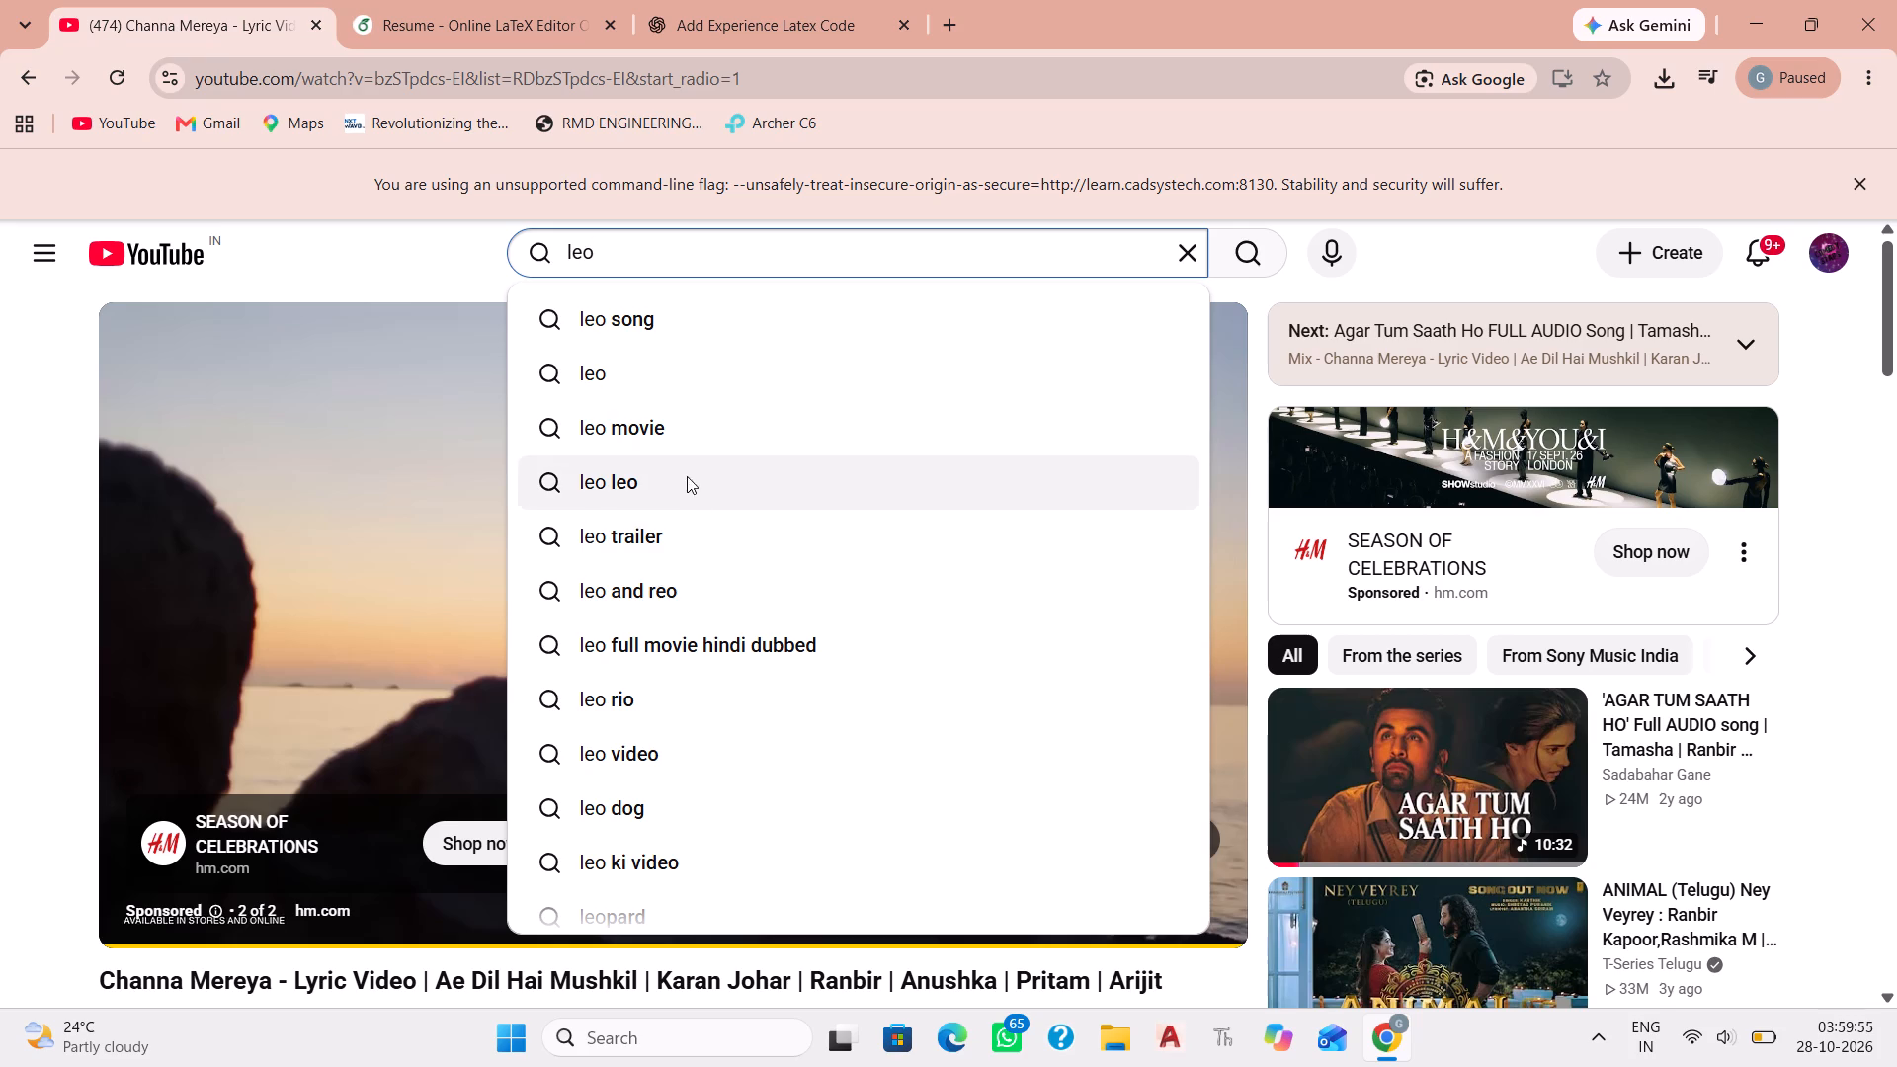
{"action": "key", "text": "space"}
{"action": "type", "text": "so"}
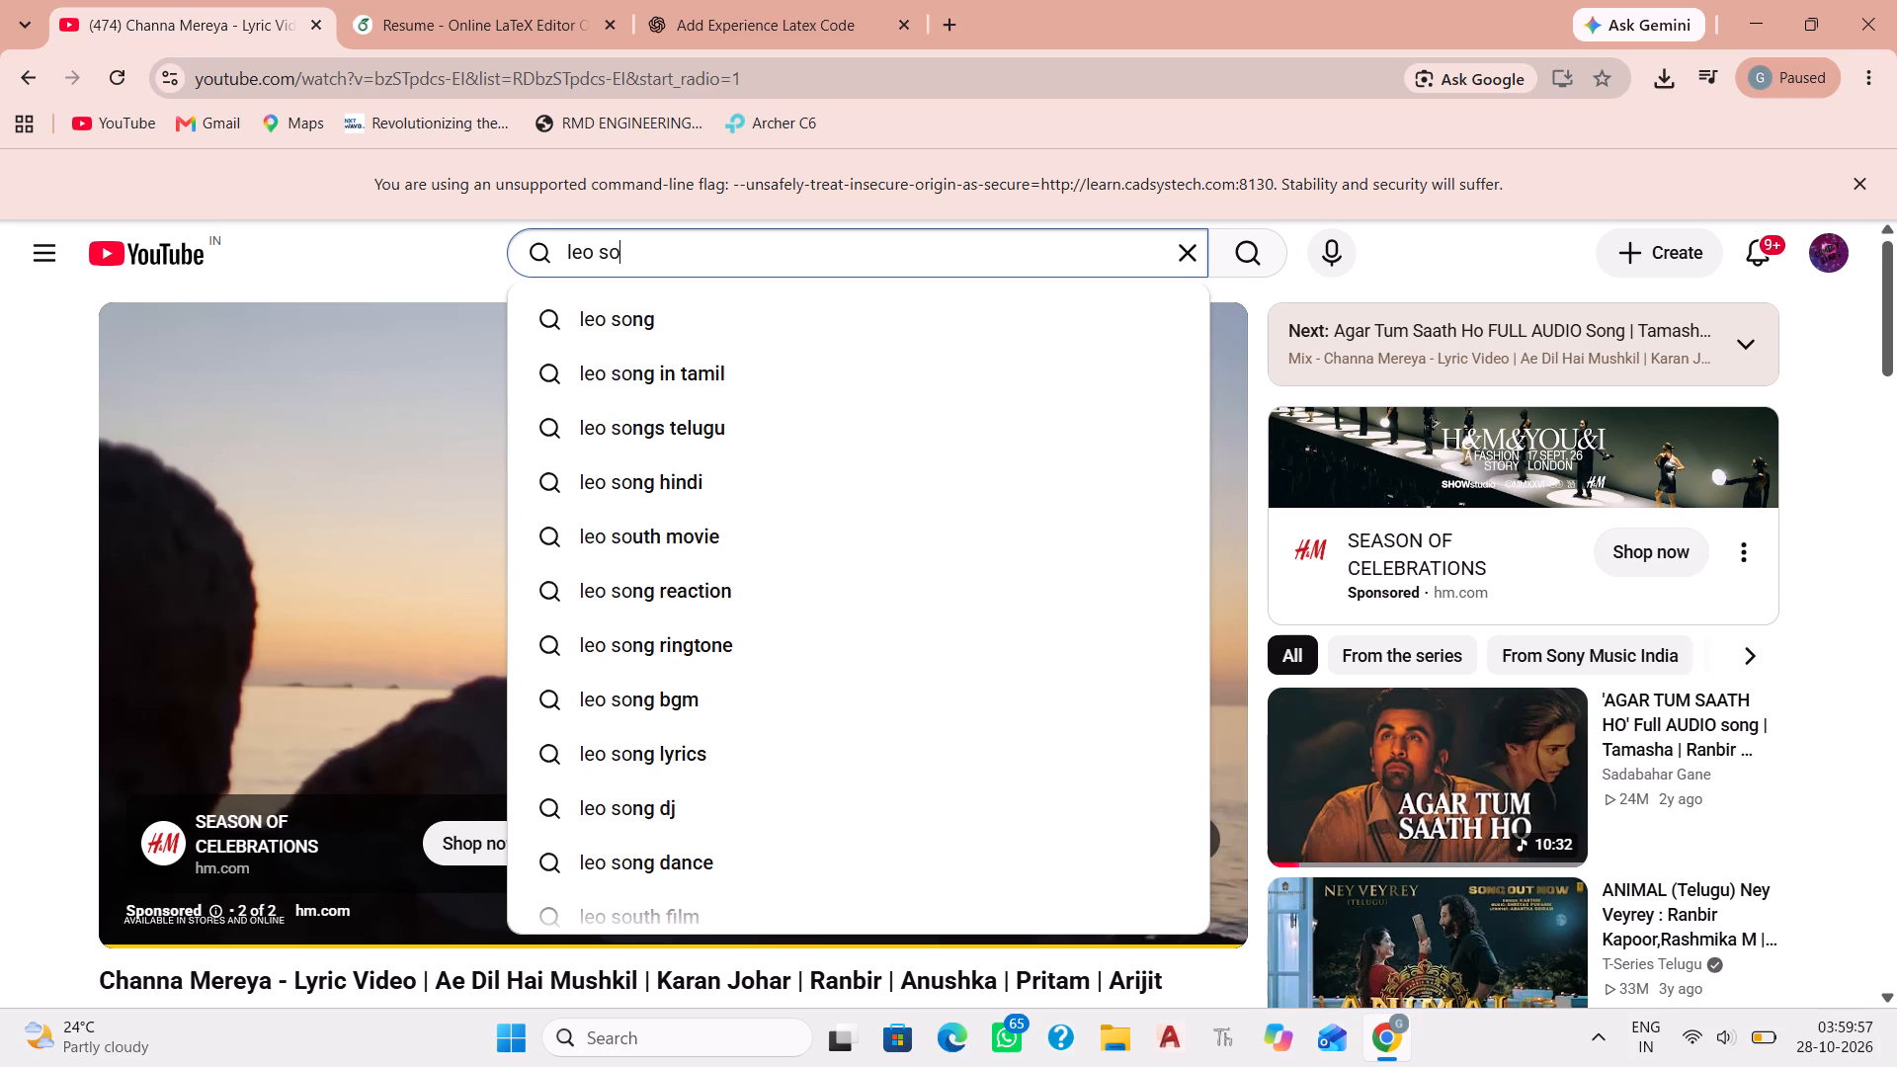
{"action": "type", "text": "ngs"}
{"action": "key", "text": "Return"}
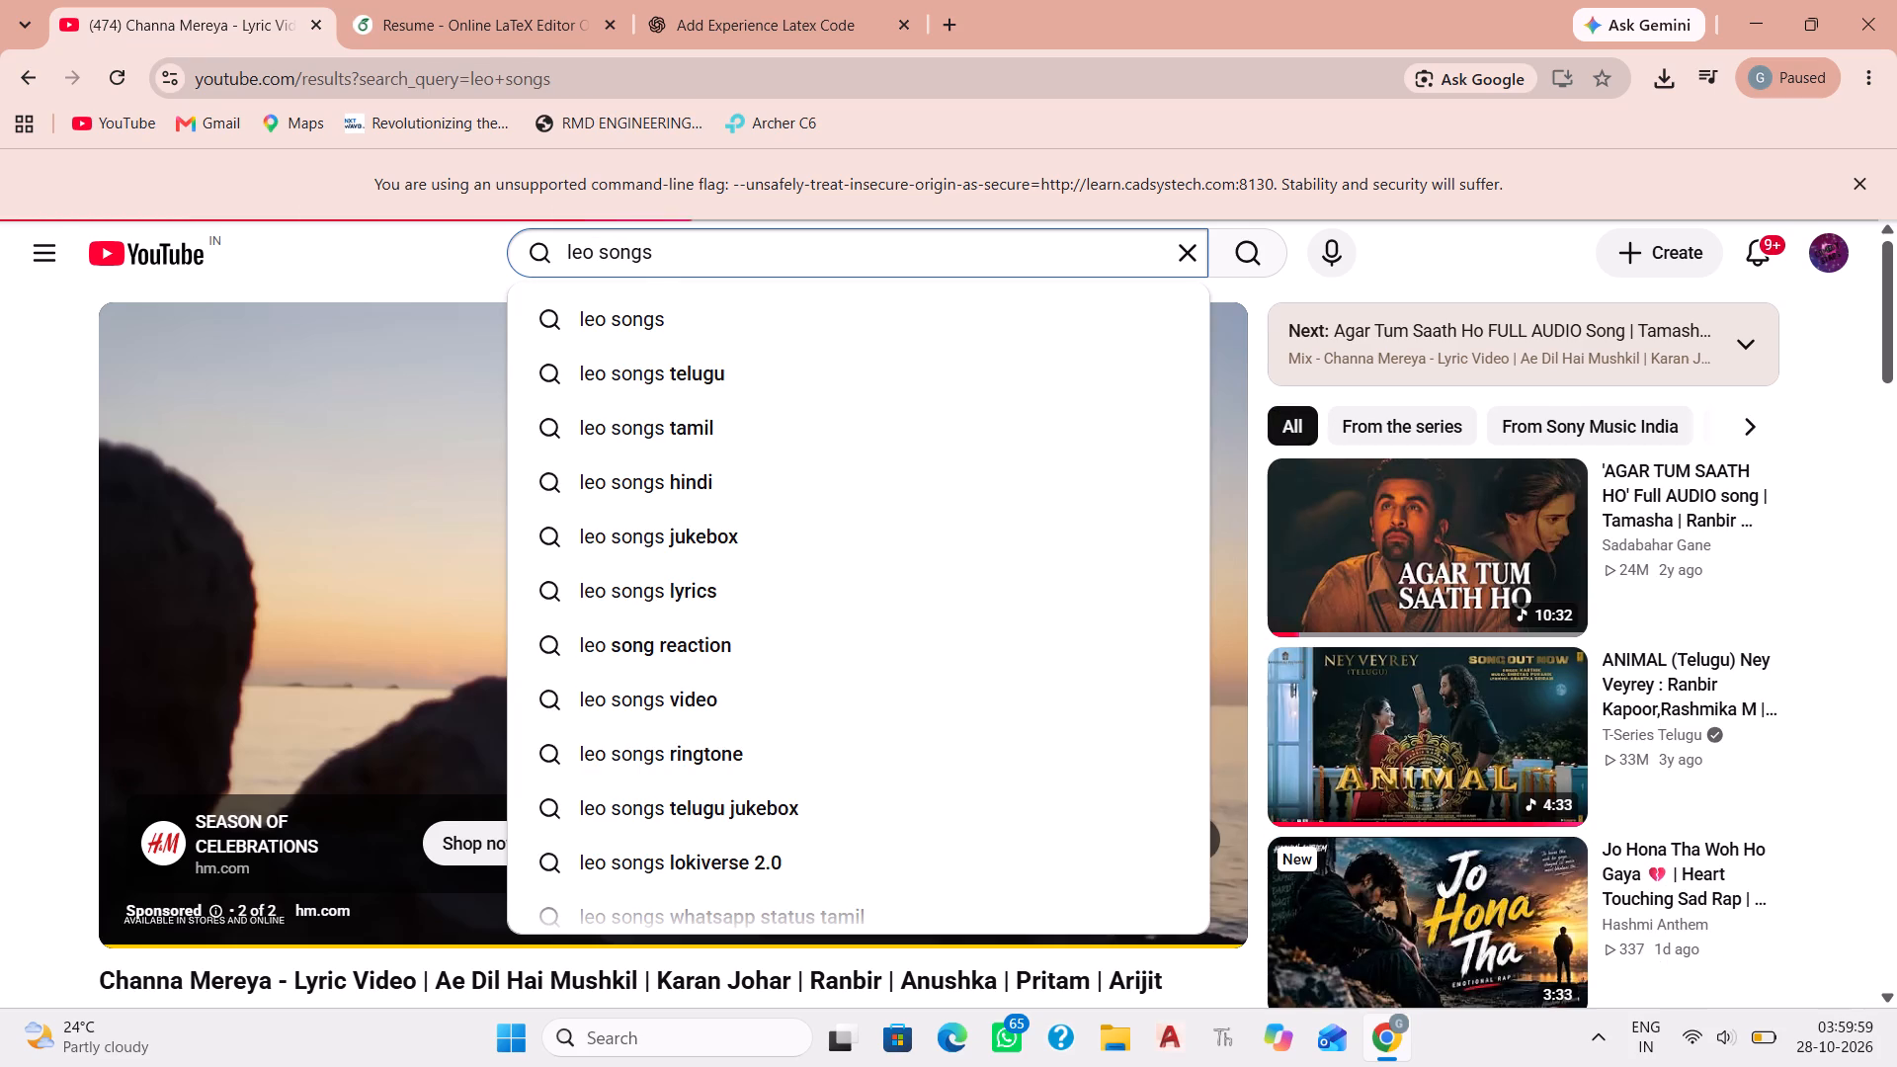
Browse the song results and play the "Leo - I'm Scared Video" from SonyMusicSouthVEVO.
{"action": "scroll", "coordinate": [720, 508], "scroll_direction": "down", "scroll_amount": 2}
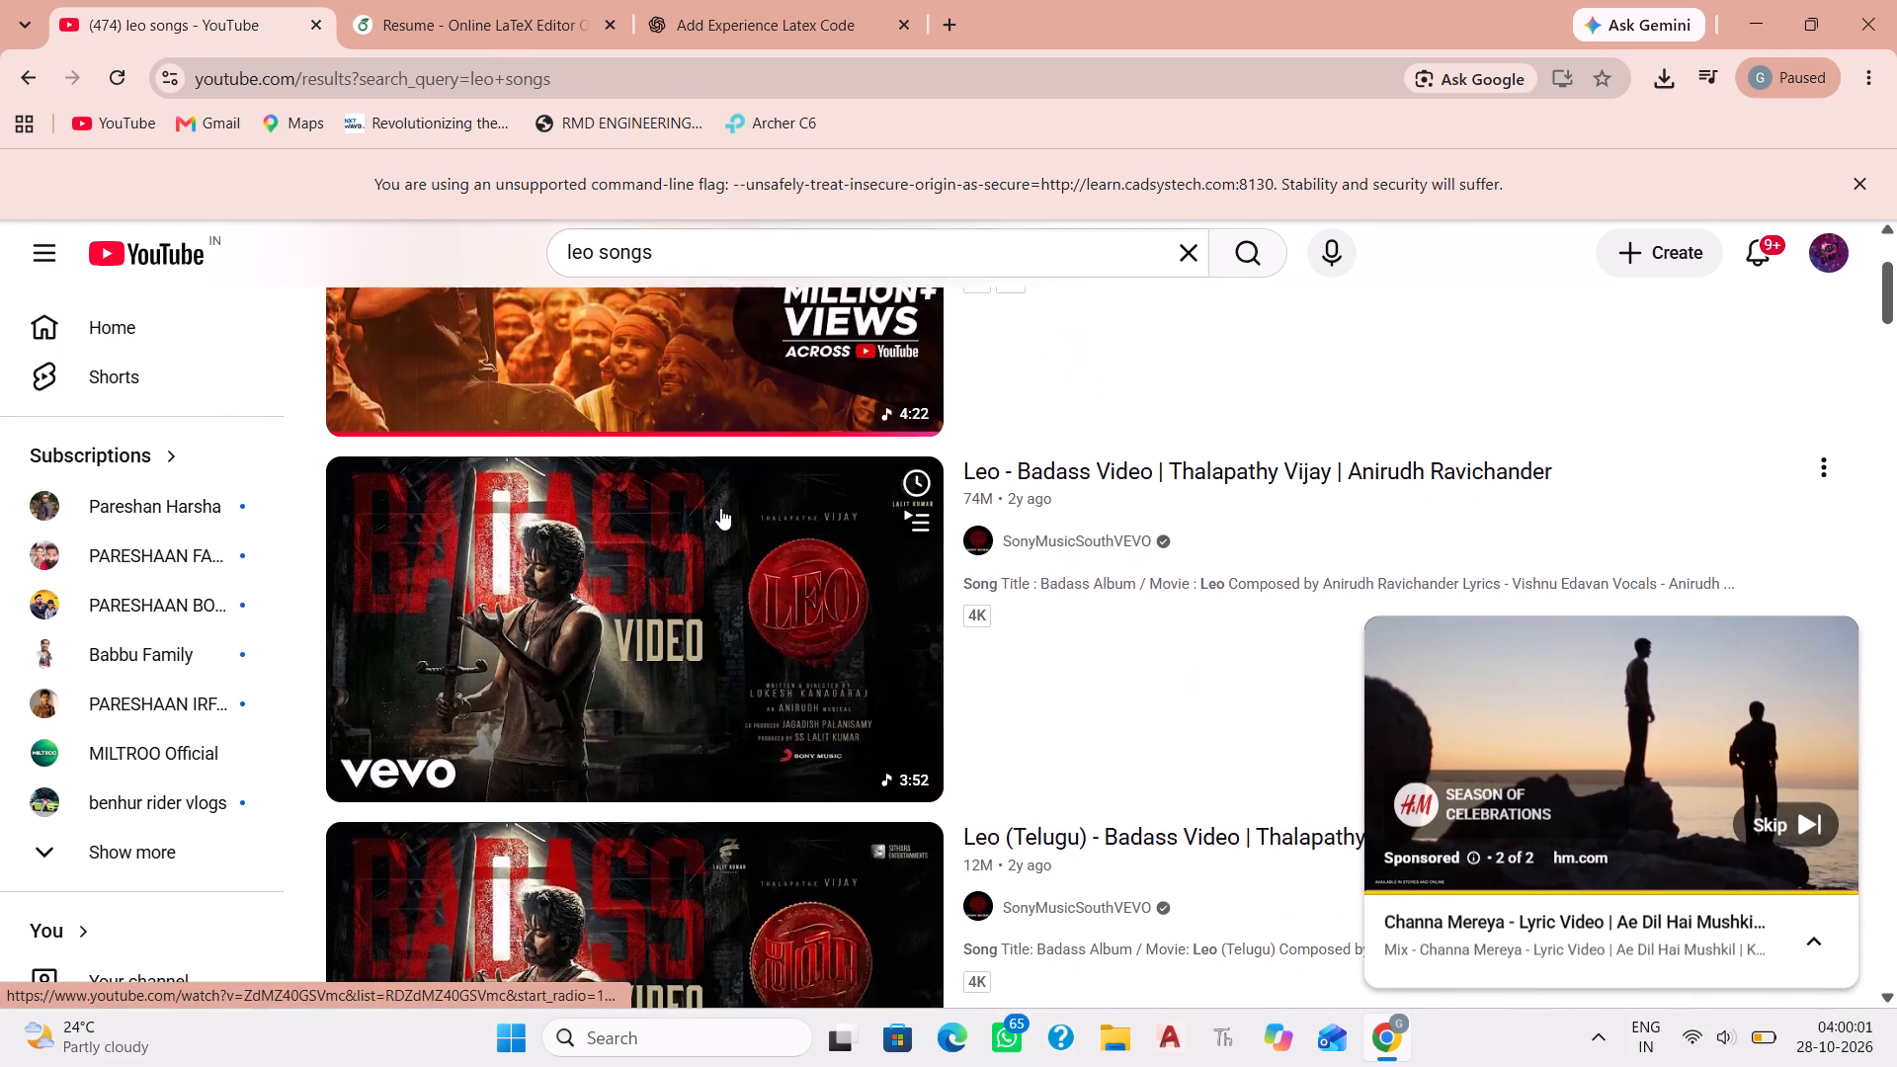
{"action": "scroll", "coordinate": [720, 508], "scroll_direction": "down", "scroll_amount": 8}
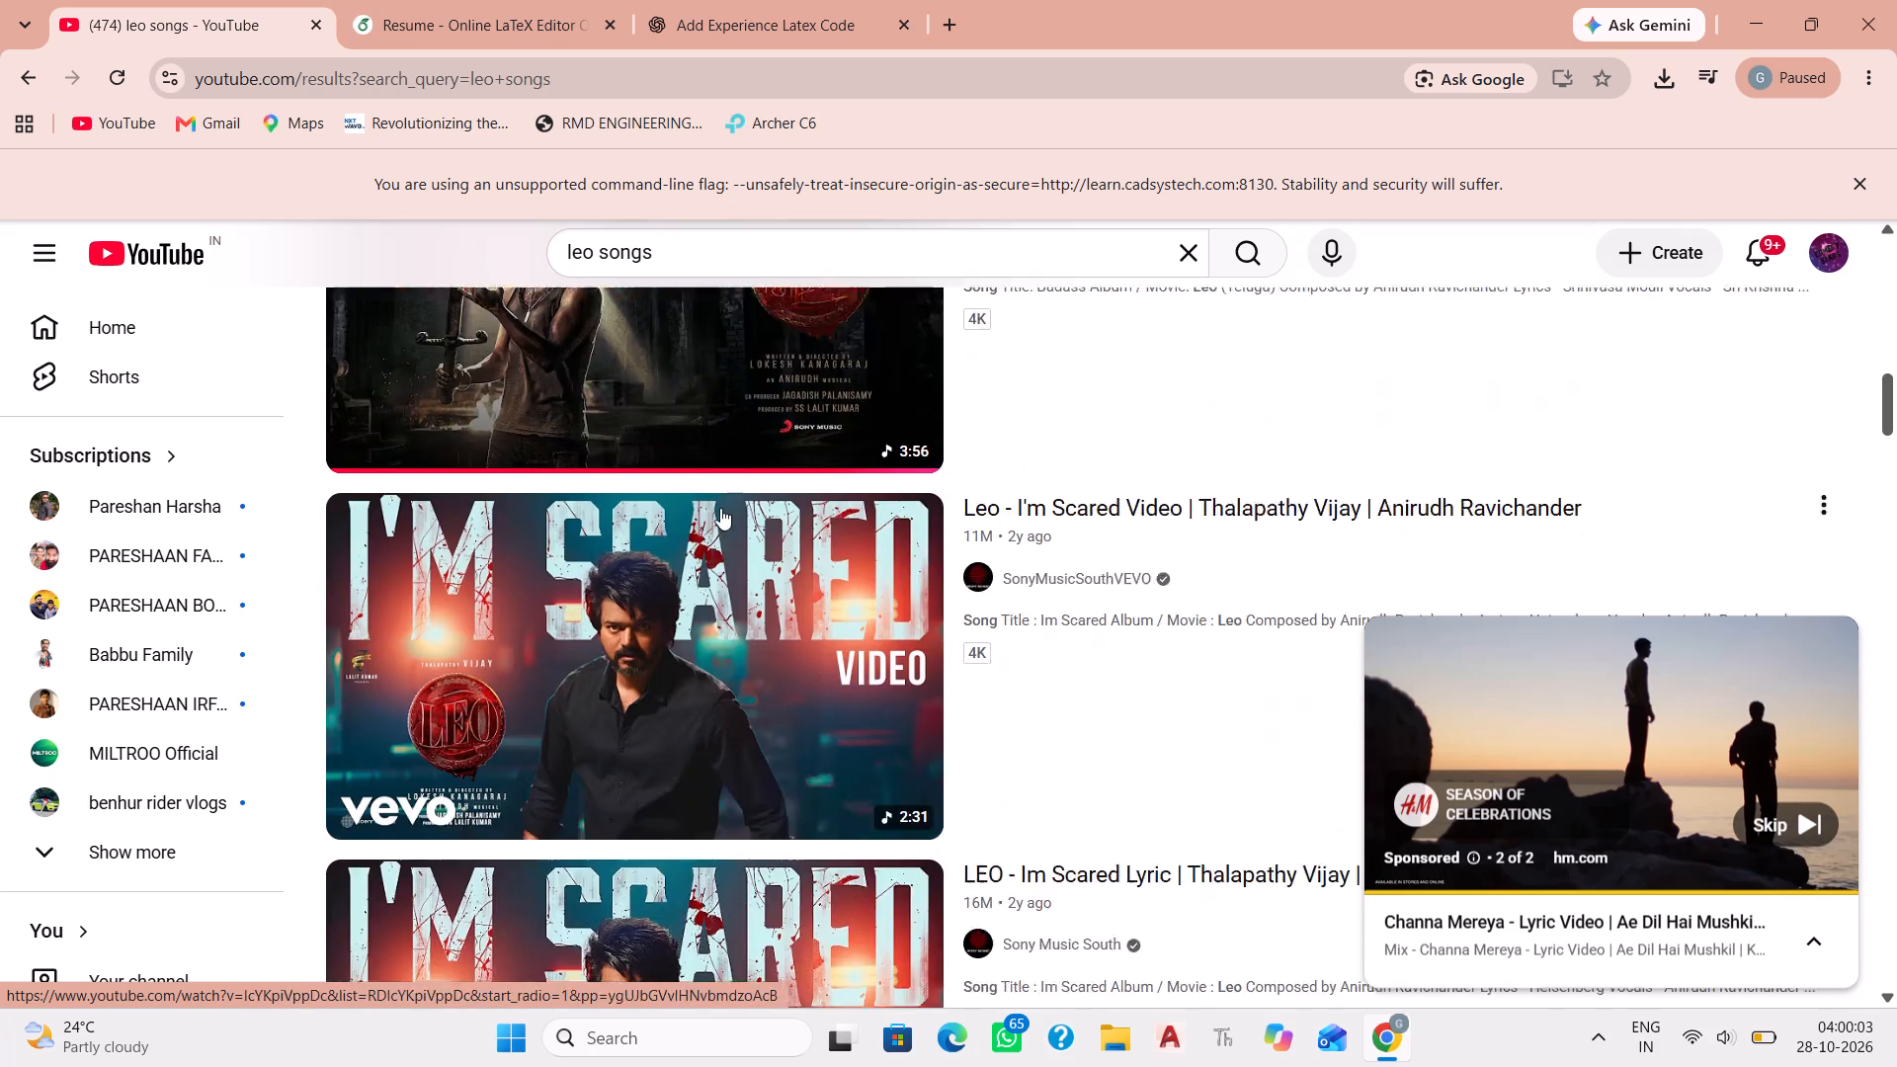
{"action": "scroll", "coordinate": [720, 508], "scroll_direction": "down", "scroll_amount": 1}
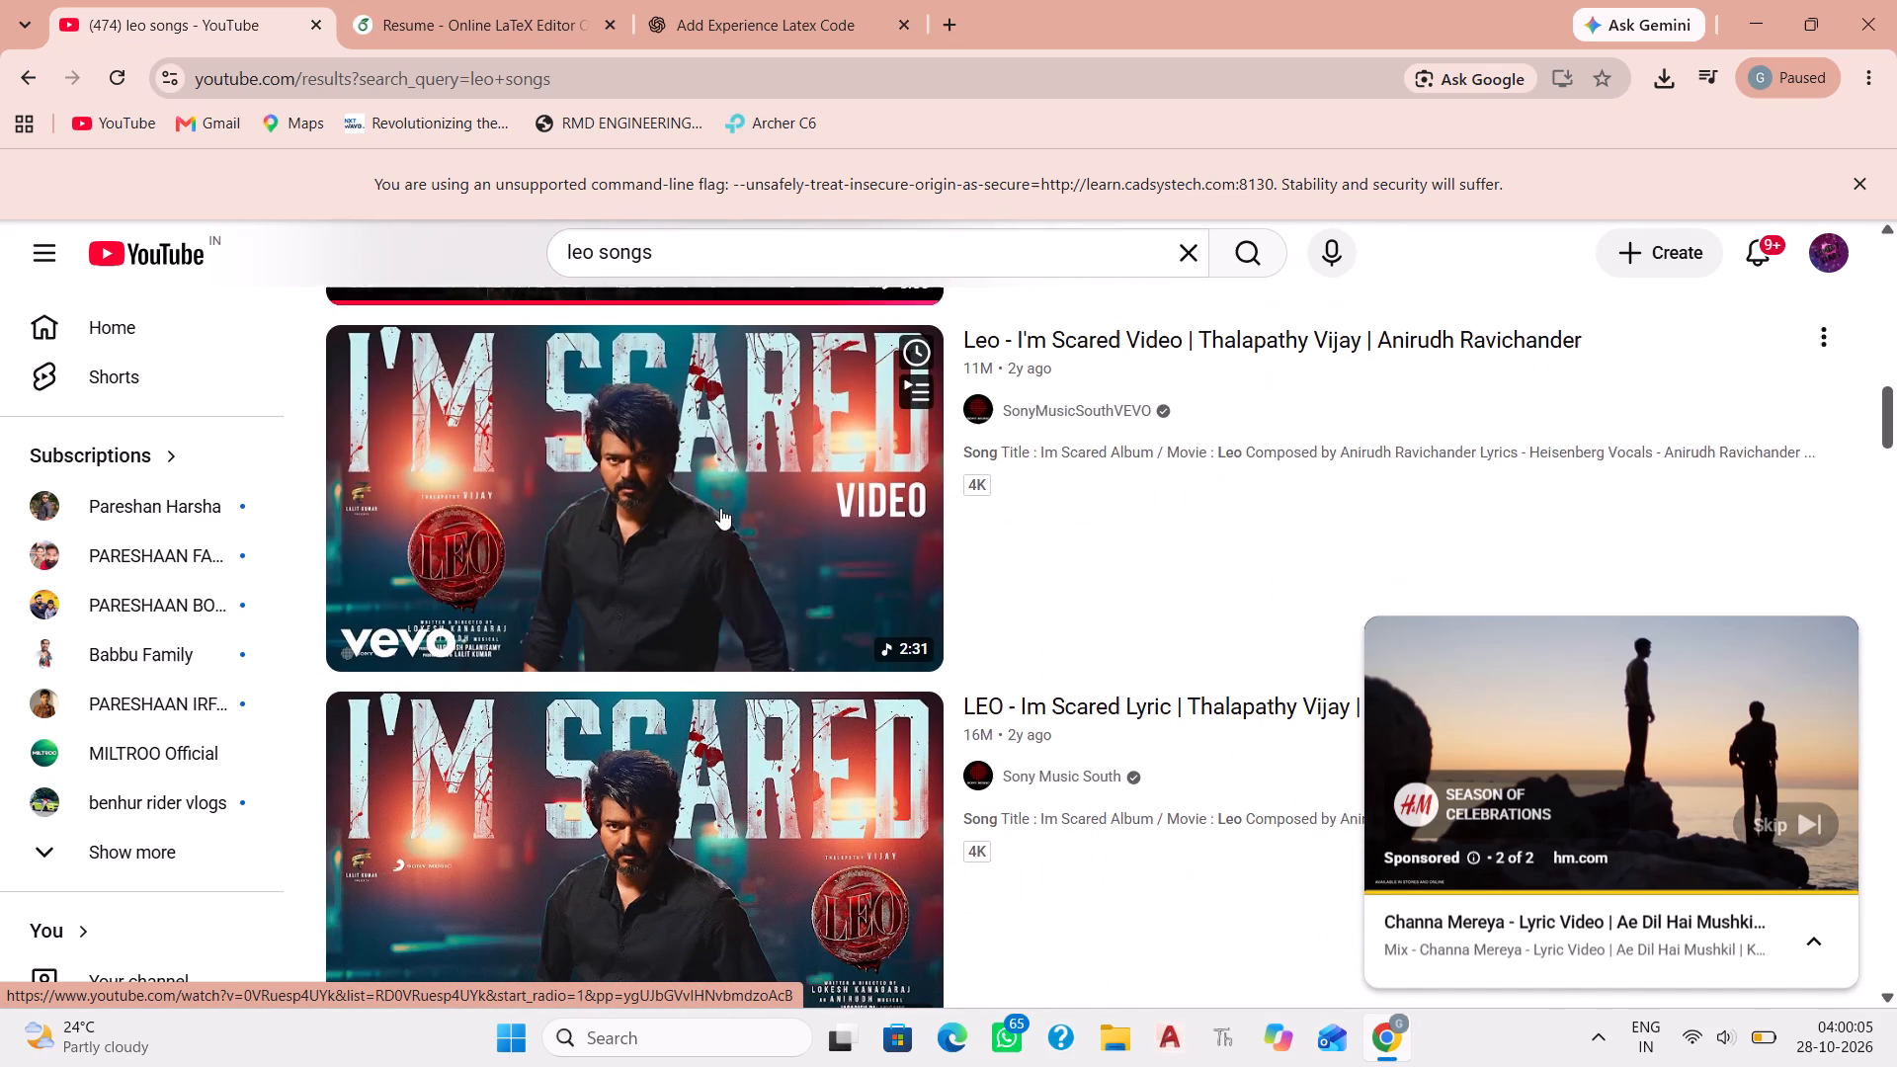
{"action": "scroll", "coordinate": [720, 508], "scroll_direction": "down", "scroll_amount": 1}
{"action": "left_click", "coordinate": [720, 508]}
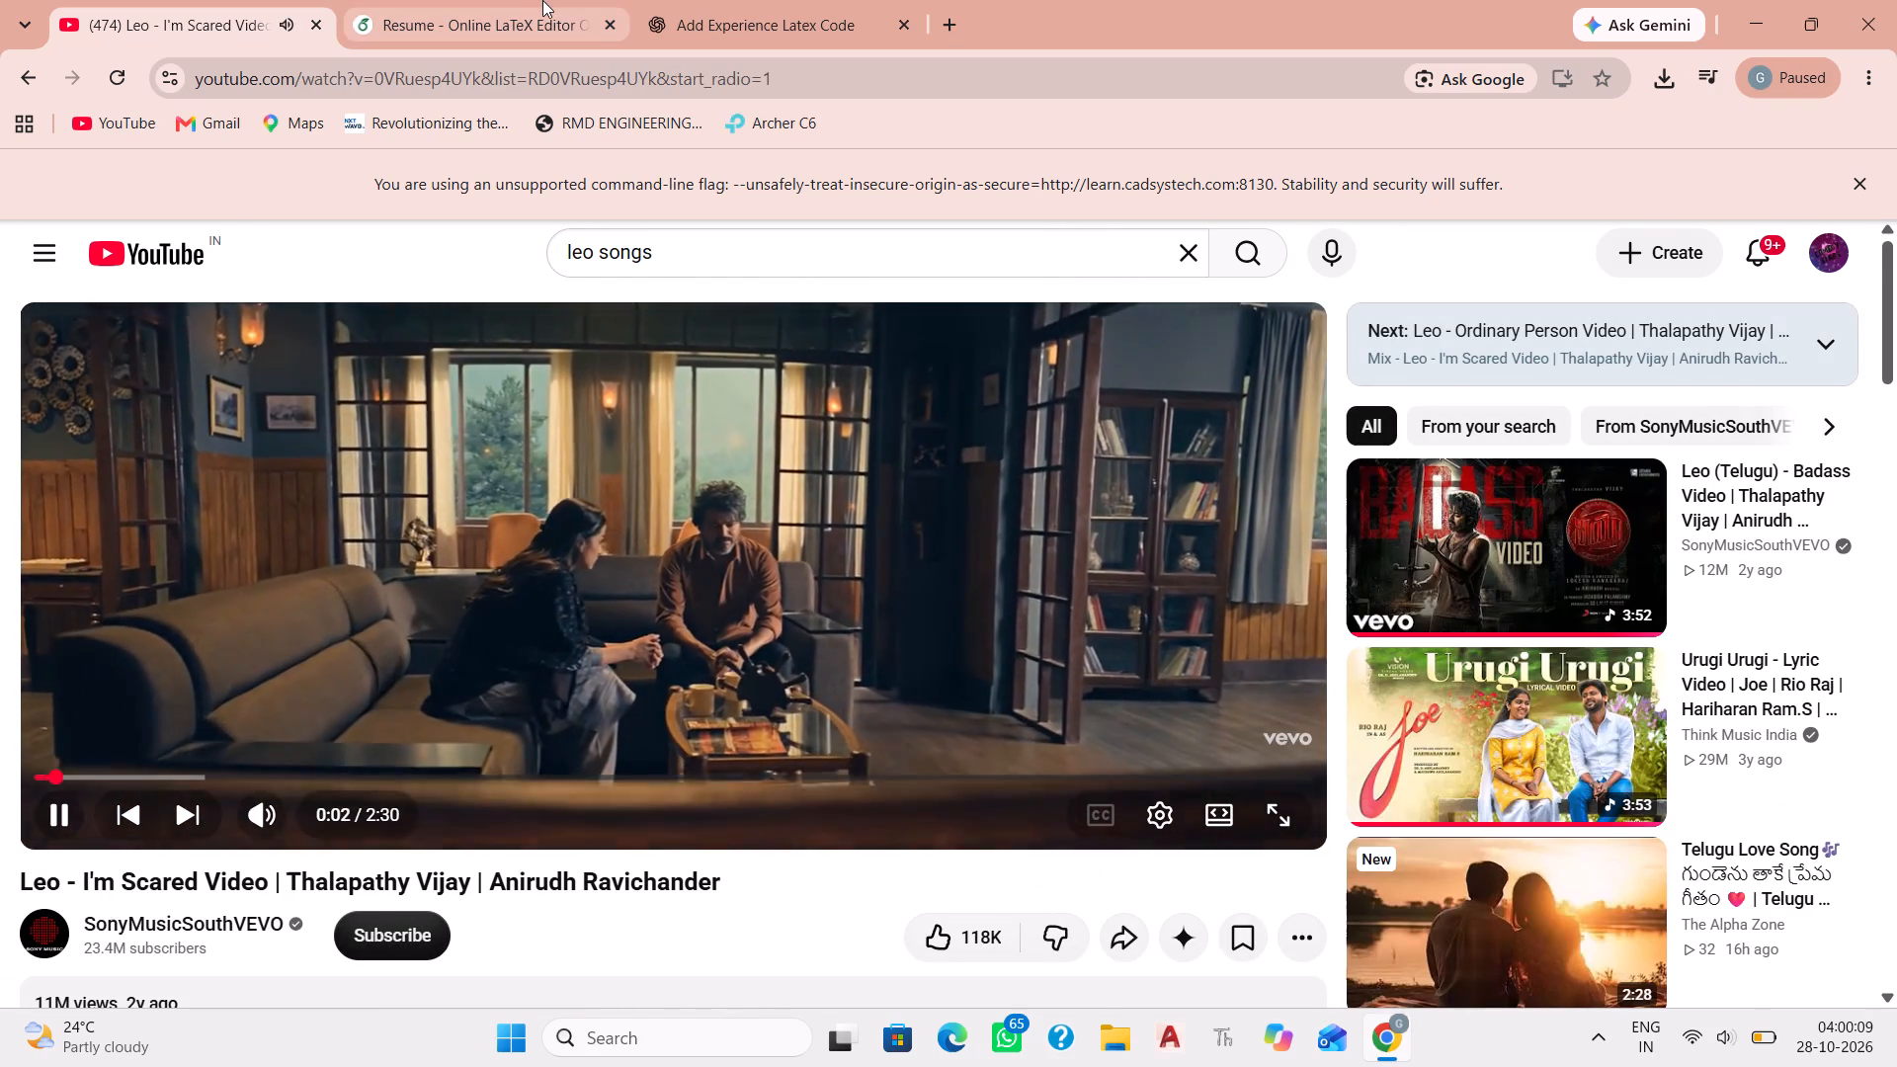
Return to Overleaf, remove one trailing backslash from the \hfill \textbf{2024} line in the Education section, and recompile resume1.tex.
{"action": "left_click", "coordinate": [510, 0]}
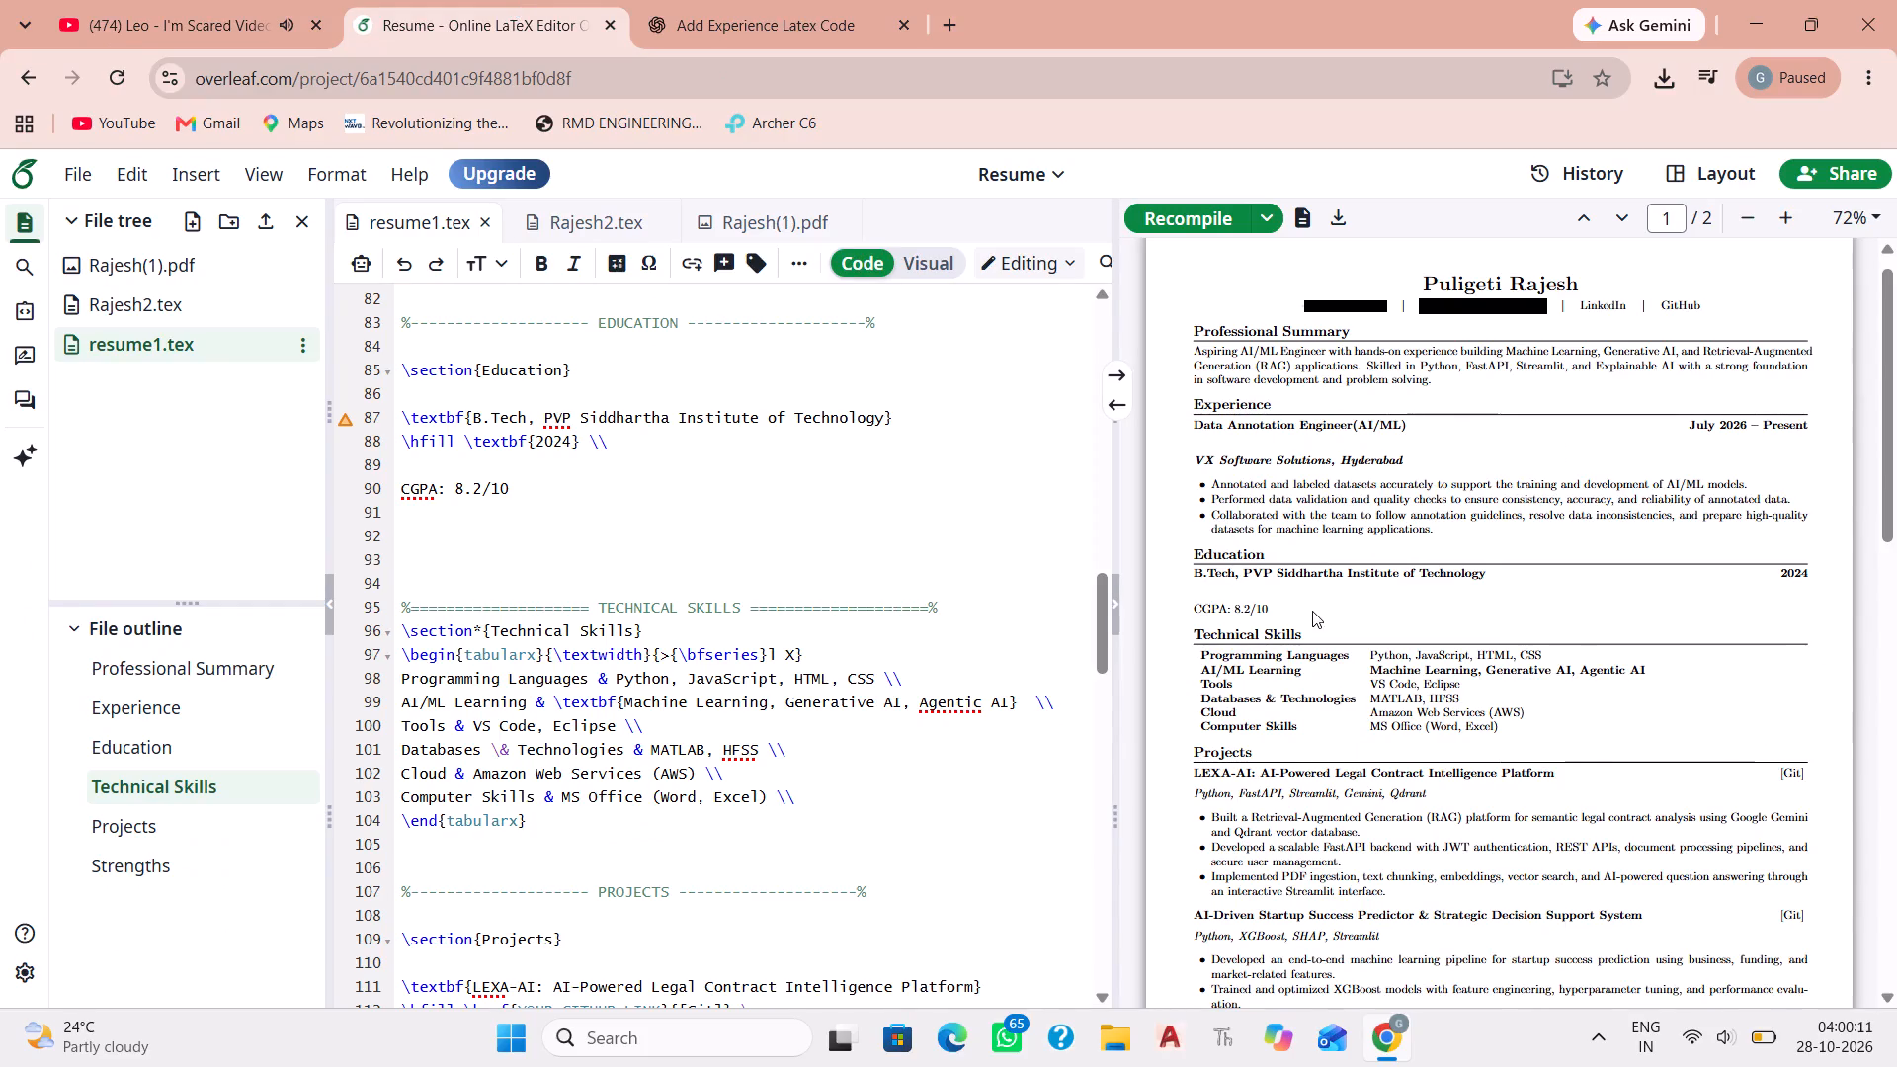
{"action": "scroll", "coordinate": [889, 624], "scroll_direction": "down", "scroll_amount": 2}
{"action": "scroll", "coordinate": [889, 624], "scroll_direction": "up", "scroll_amount": 1}
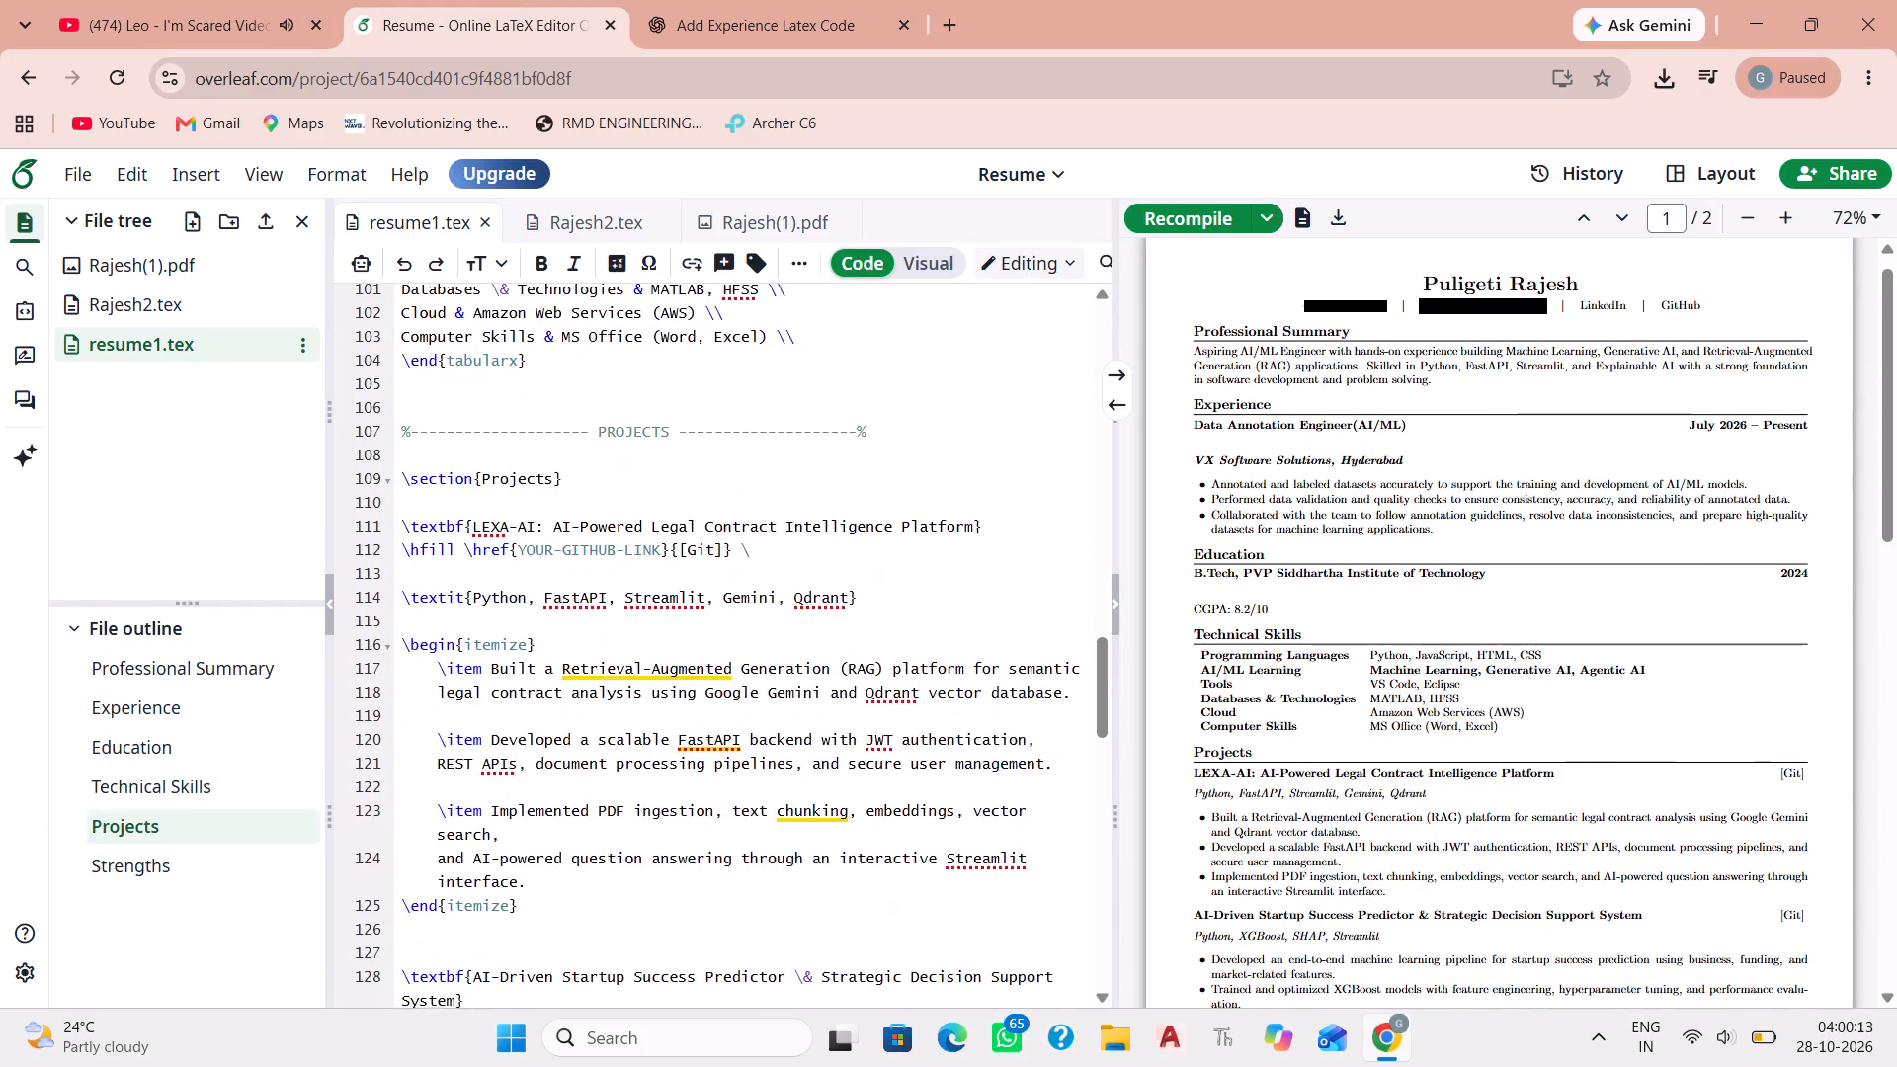
{"action": "scroll", "coordinate": [889, 624], "scroll_direction": "up", "scroll_amount": 1}
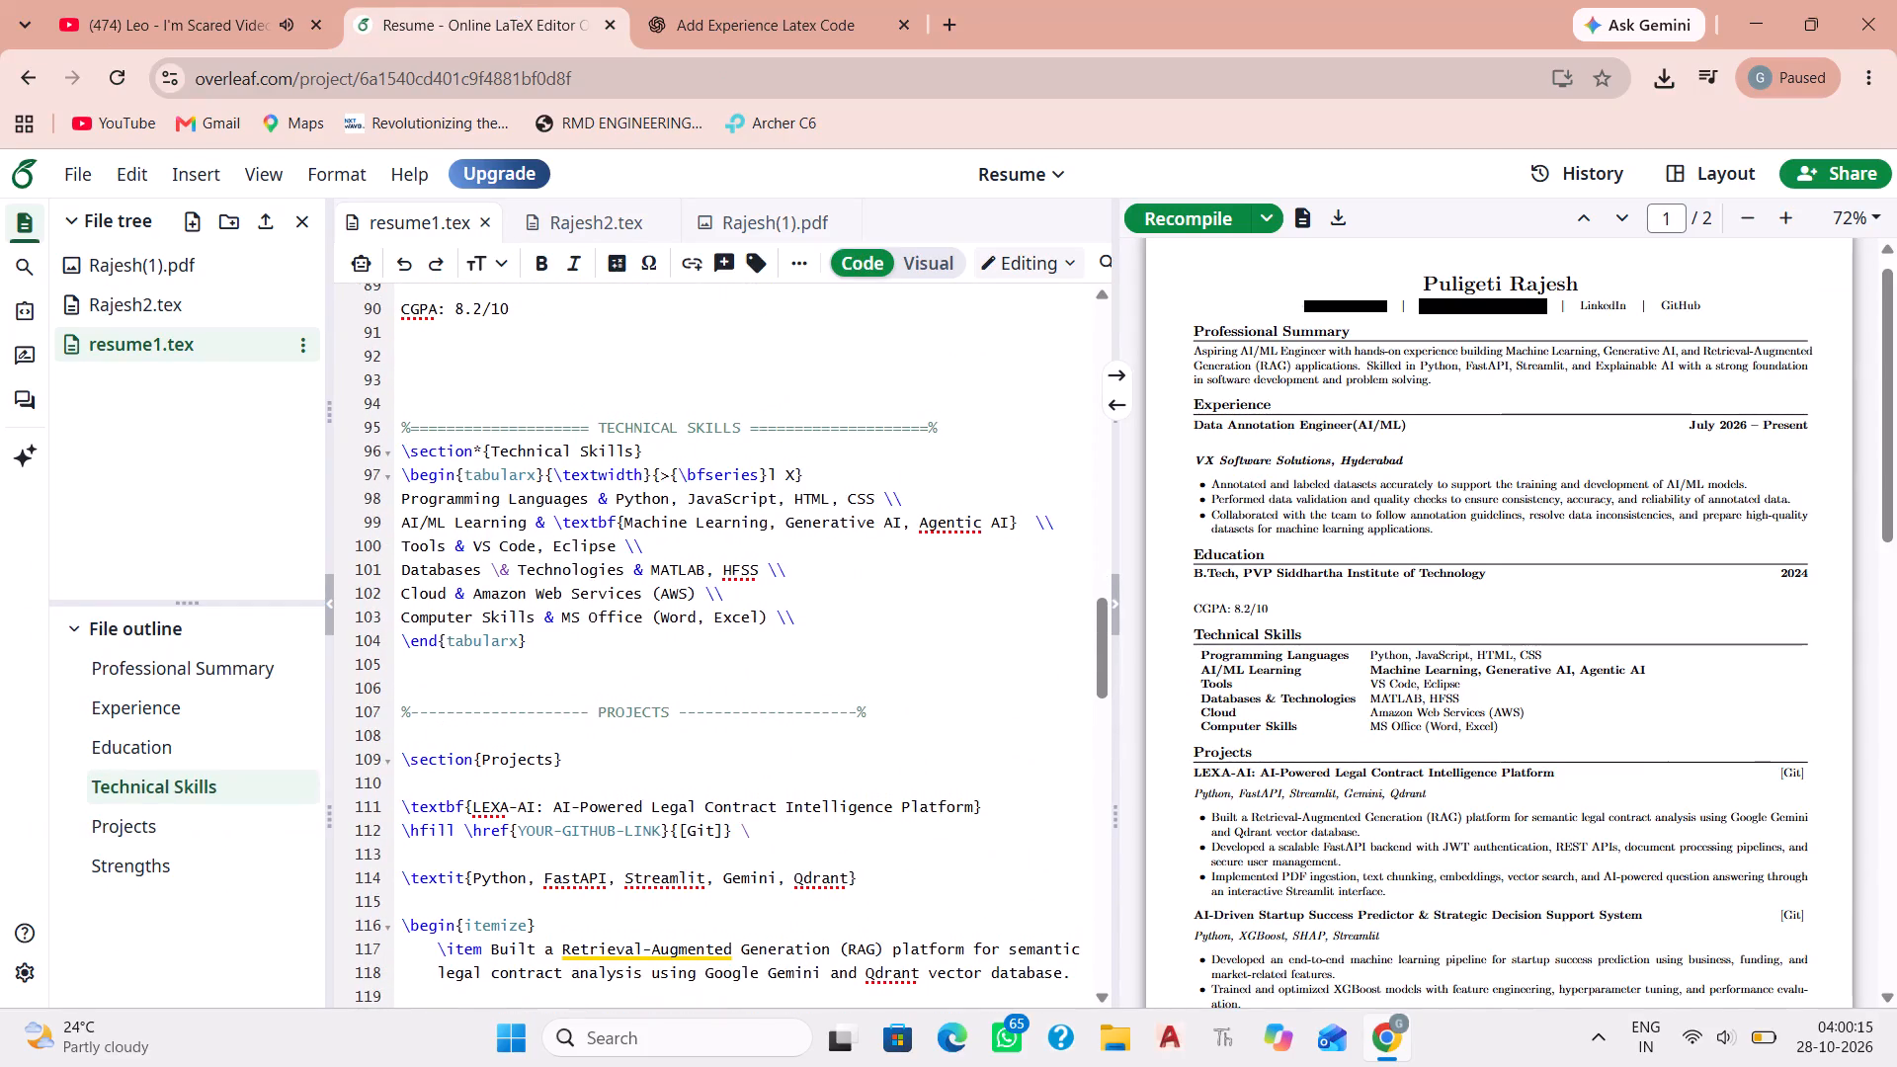
{"action": "scroll", "coordinate": [889, 624], "scroll_direction": "up", "scroll_amount": 2}
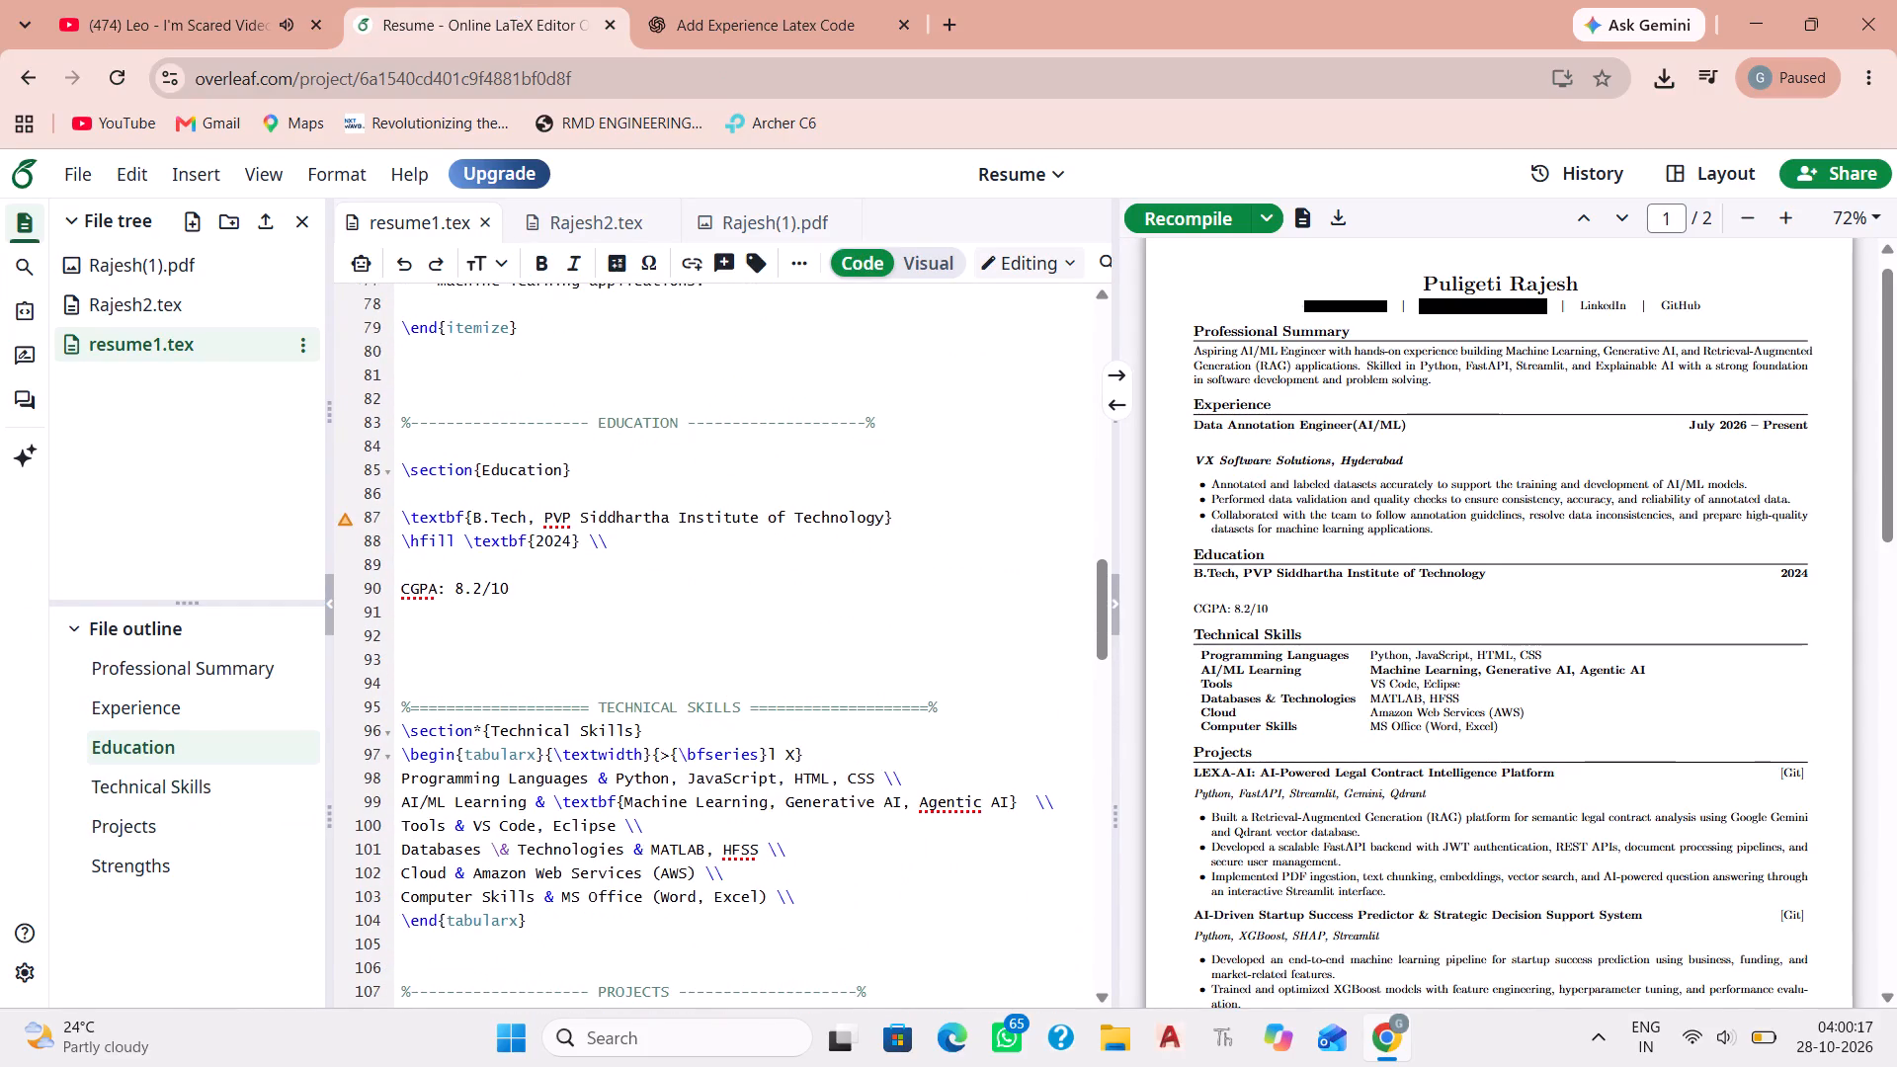
{"action": "left_click", "coordinate": [672, 538]}
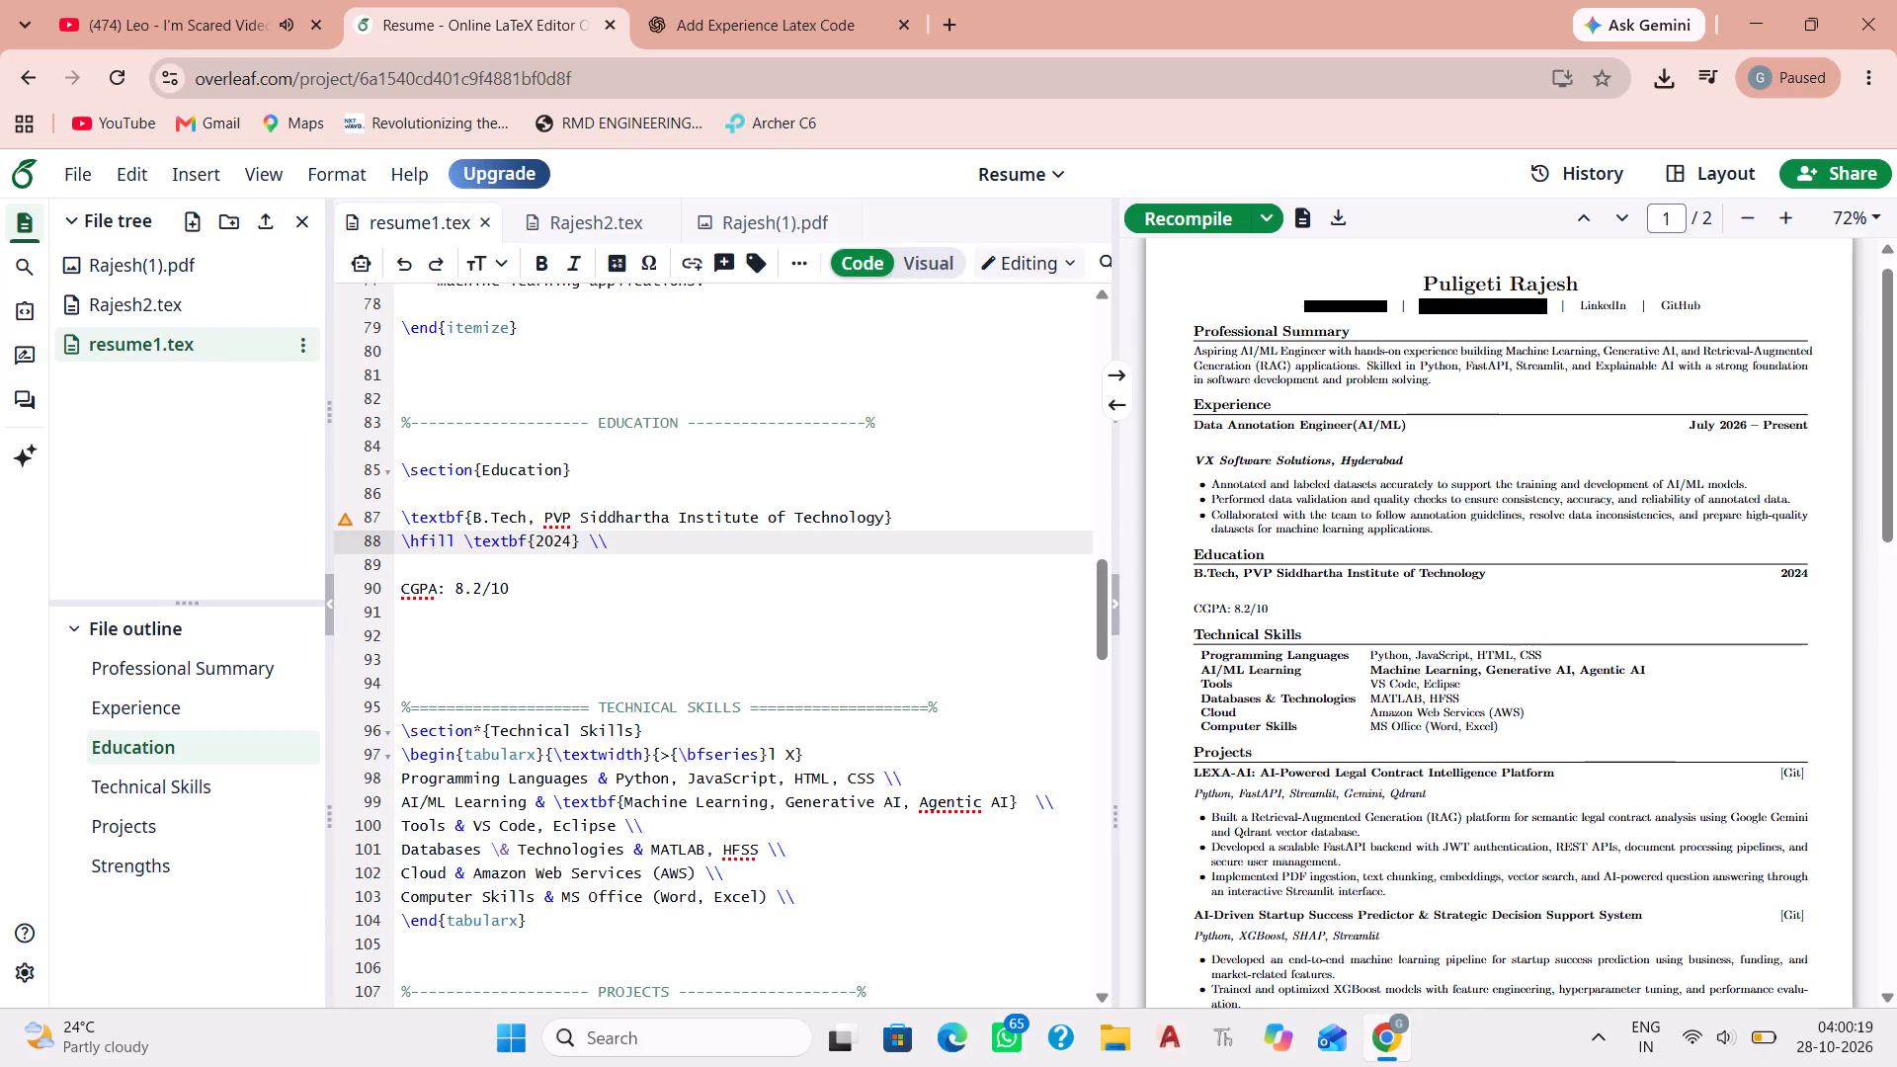
{"action": "key", "text": "BackSpace"}
{"action": "left_click", "coordinate": [1175, 224]}
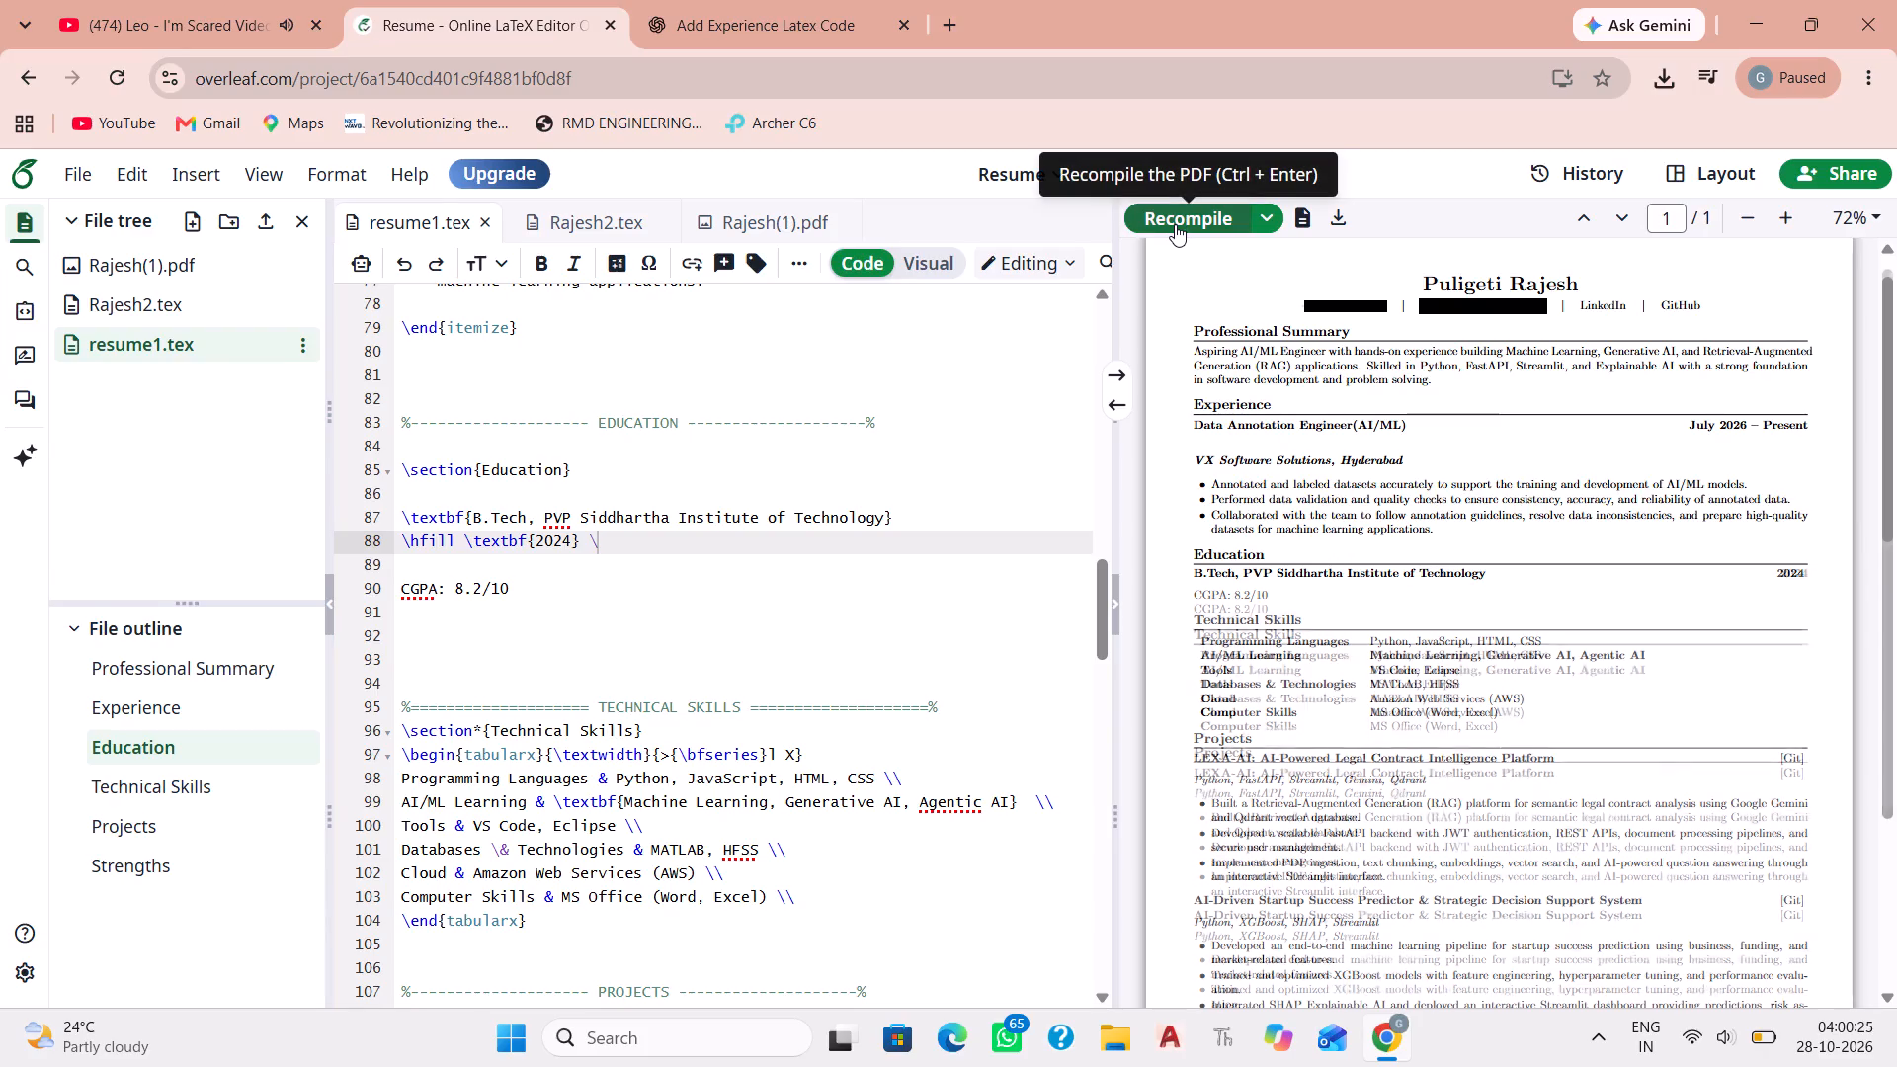
Look over the whole compiled resume, checking the section spacing and page fit from the header down to Strengths.
{"action": "scroll", "coordinate": [1367, 567], "scroll_direction": "down", "scroll_amount": 2}
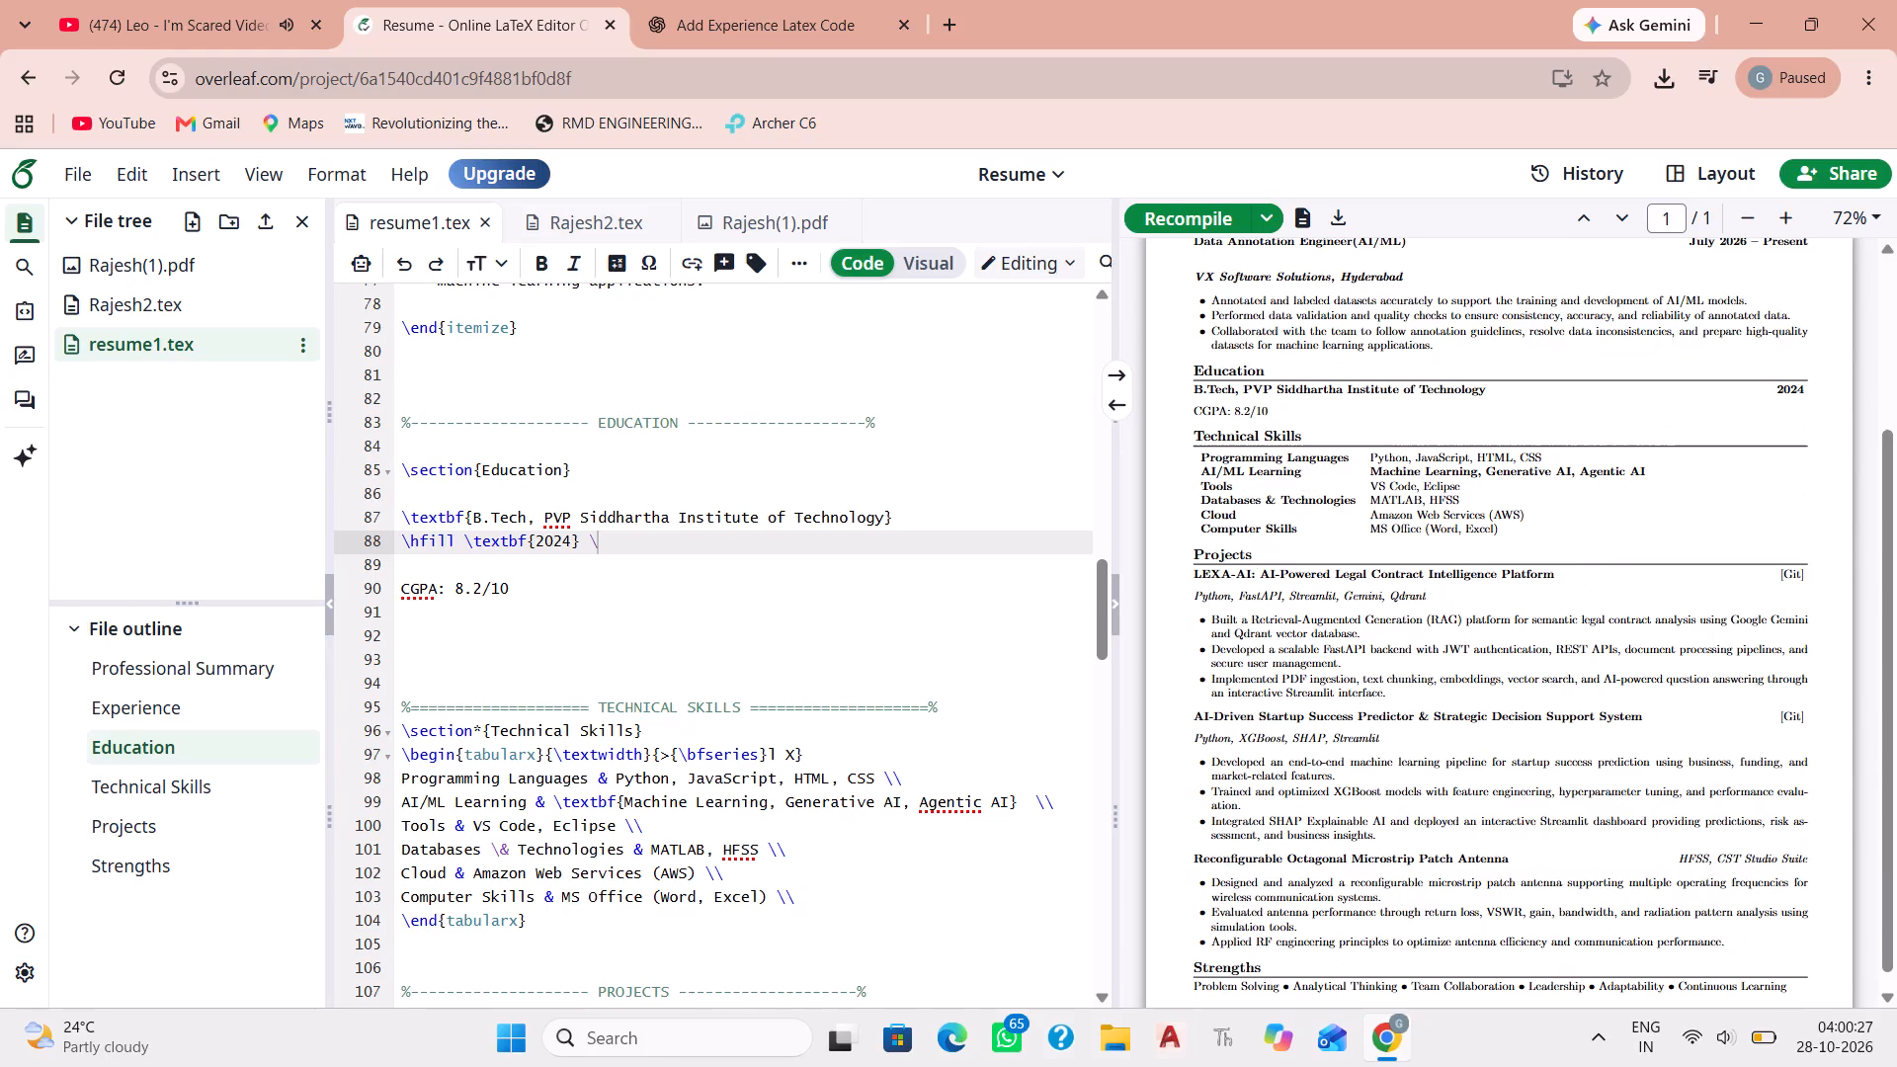
{"action": "scroll", "coordinate": [1367, 567], "scroll_direction": "down", "scroll_amount": 1}
{"action": "scroll", "coordinate": [1378, 704], "scroll_direction": "up", "scroll_amount": 1}
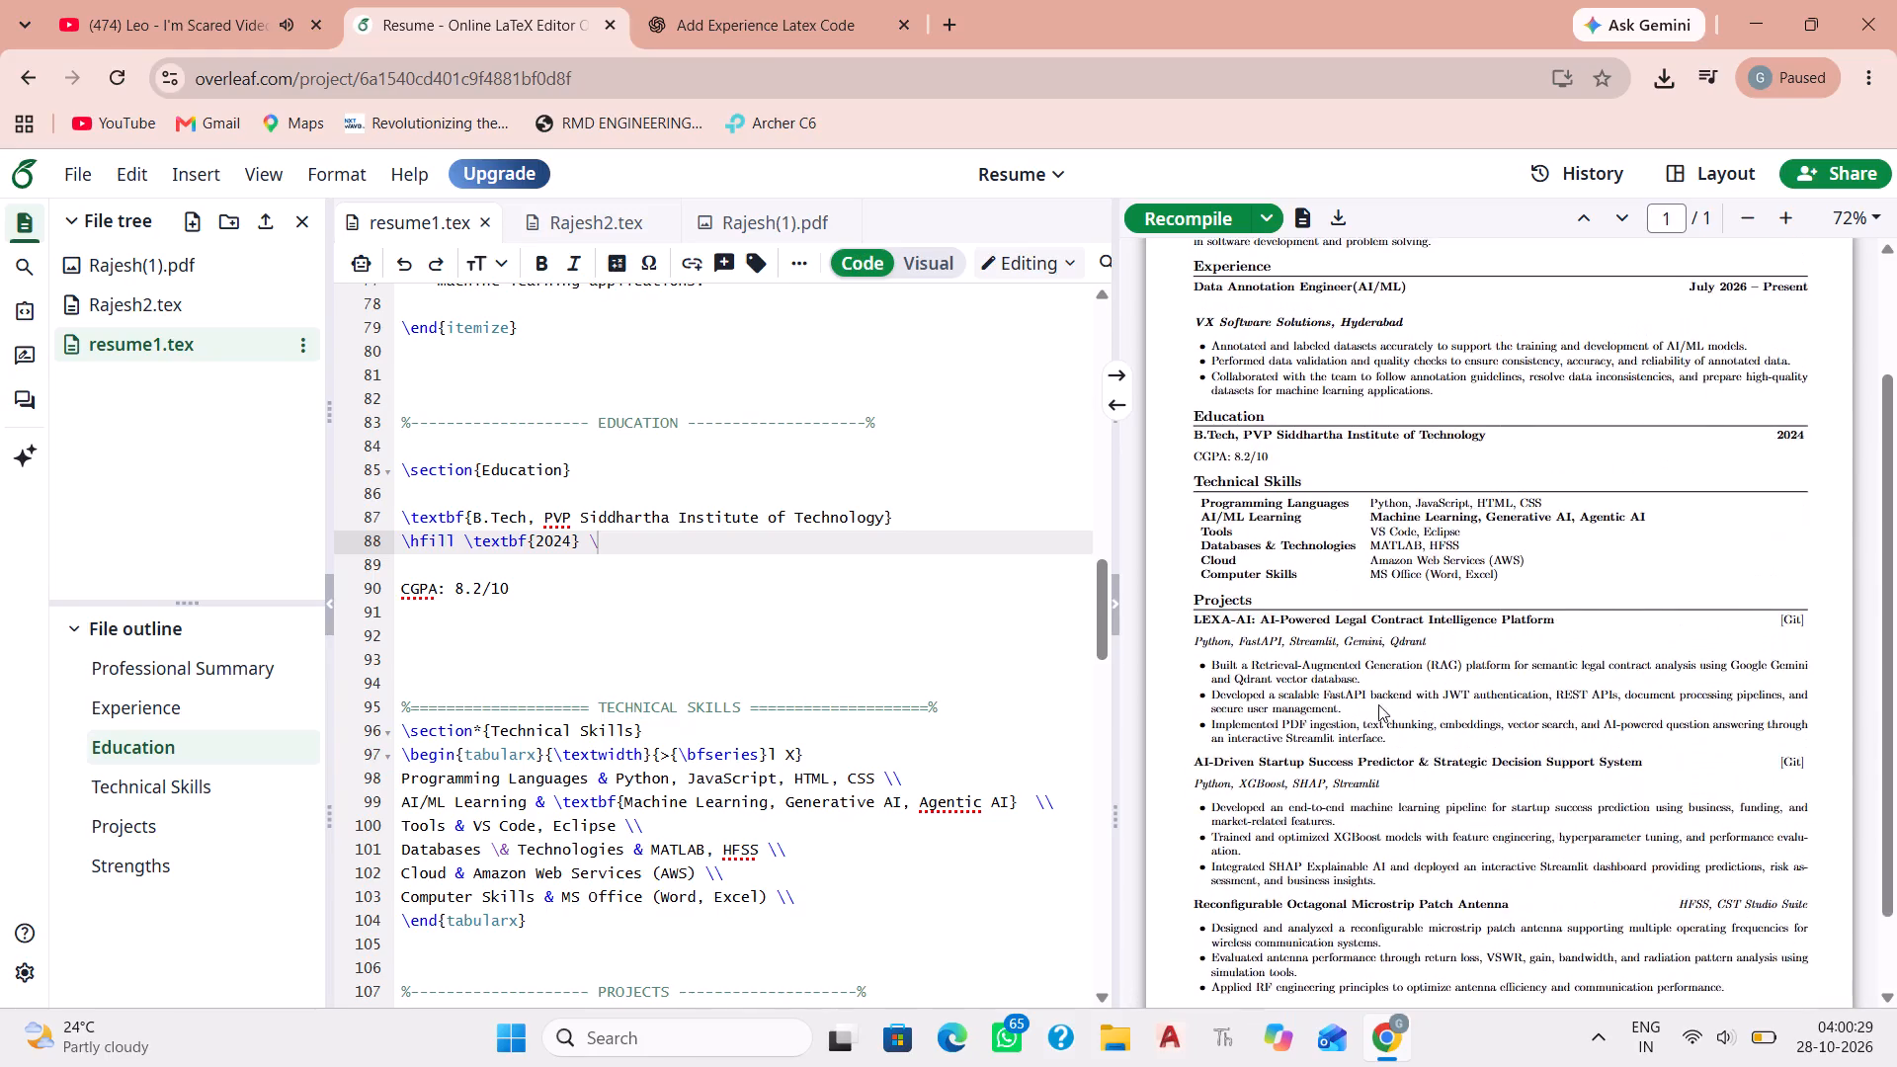
{"action": "scroll", "coordinate": [1378, 704], "scroll_direction": "up", "scroll_amount": 1}
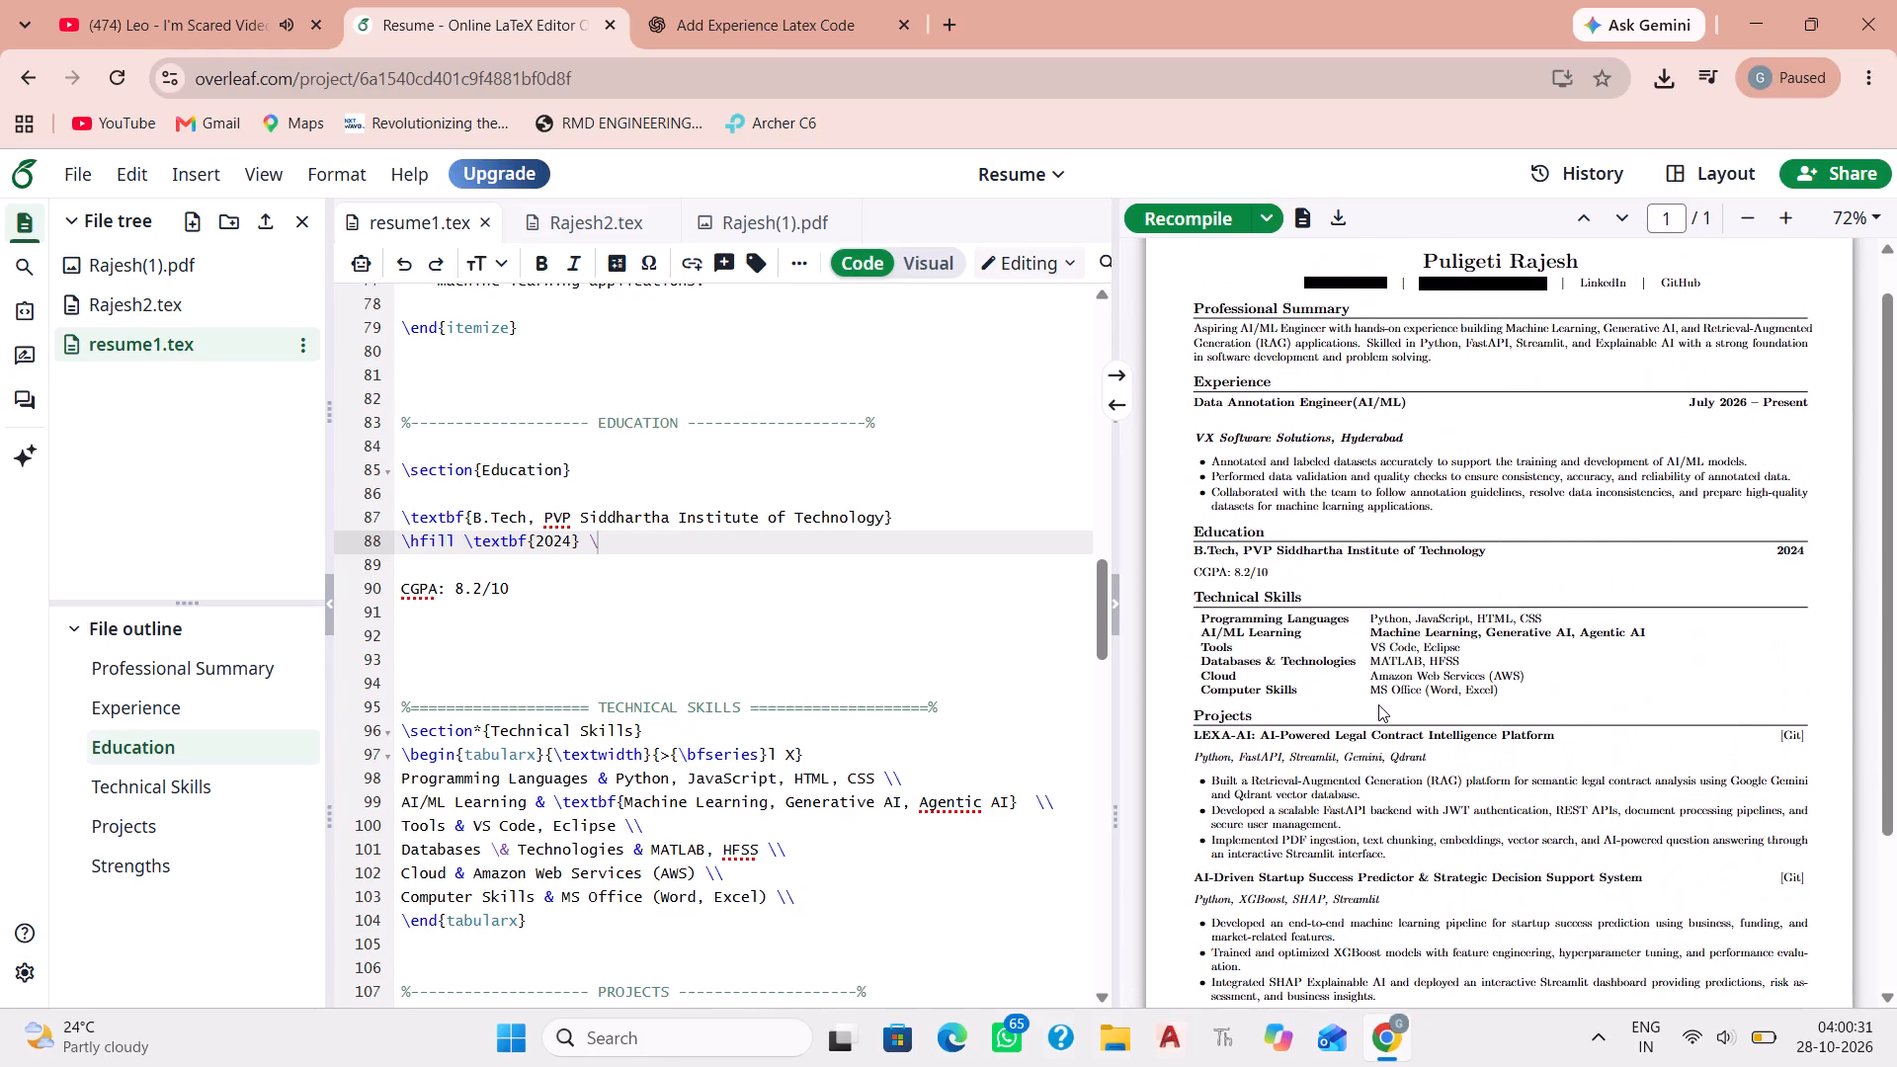
{"action": "scroll", "coordinate": [1378, 704], "scroll_direction": "up", "scroll_amount": 1}
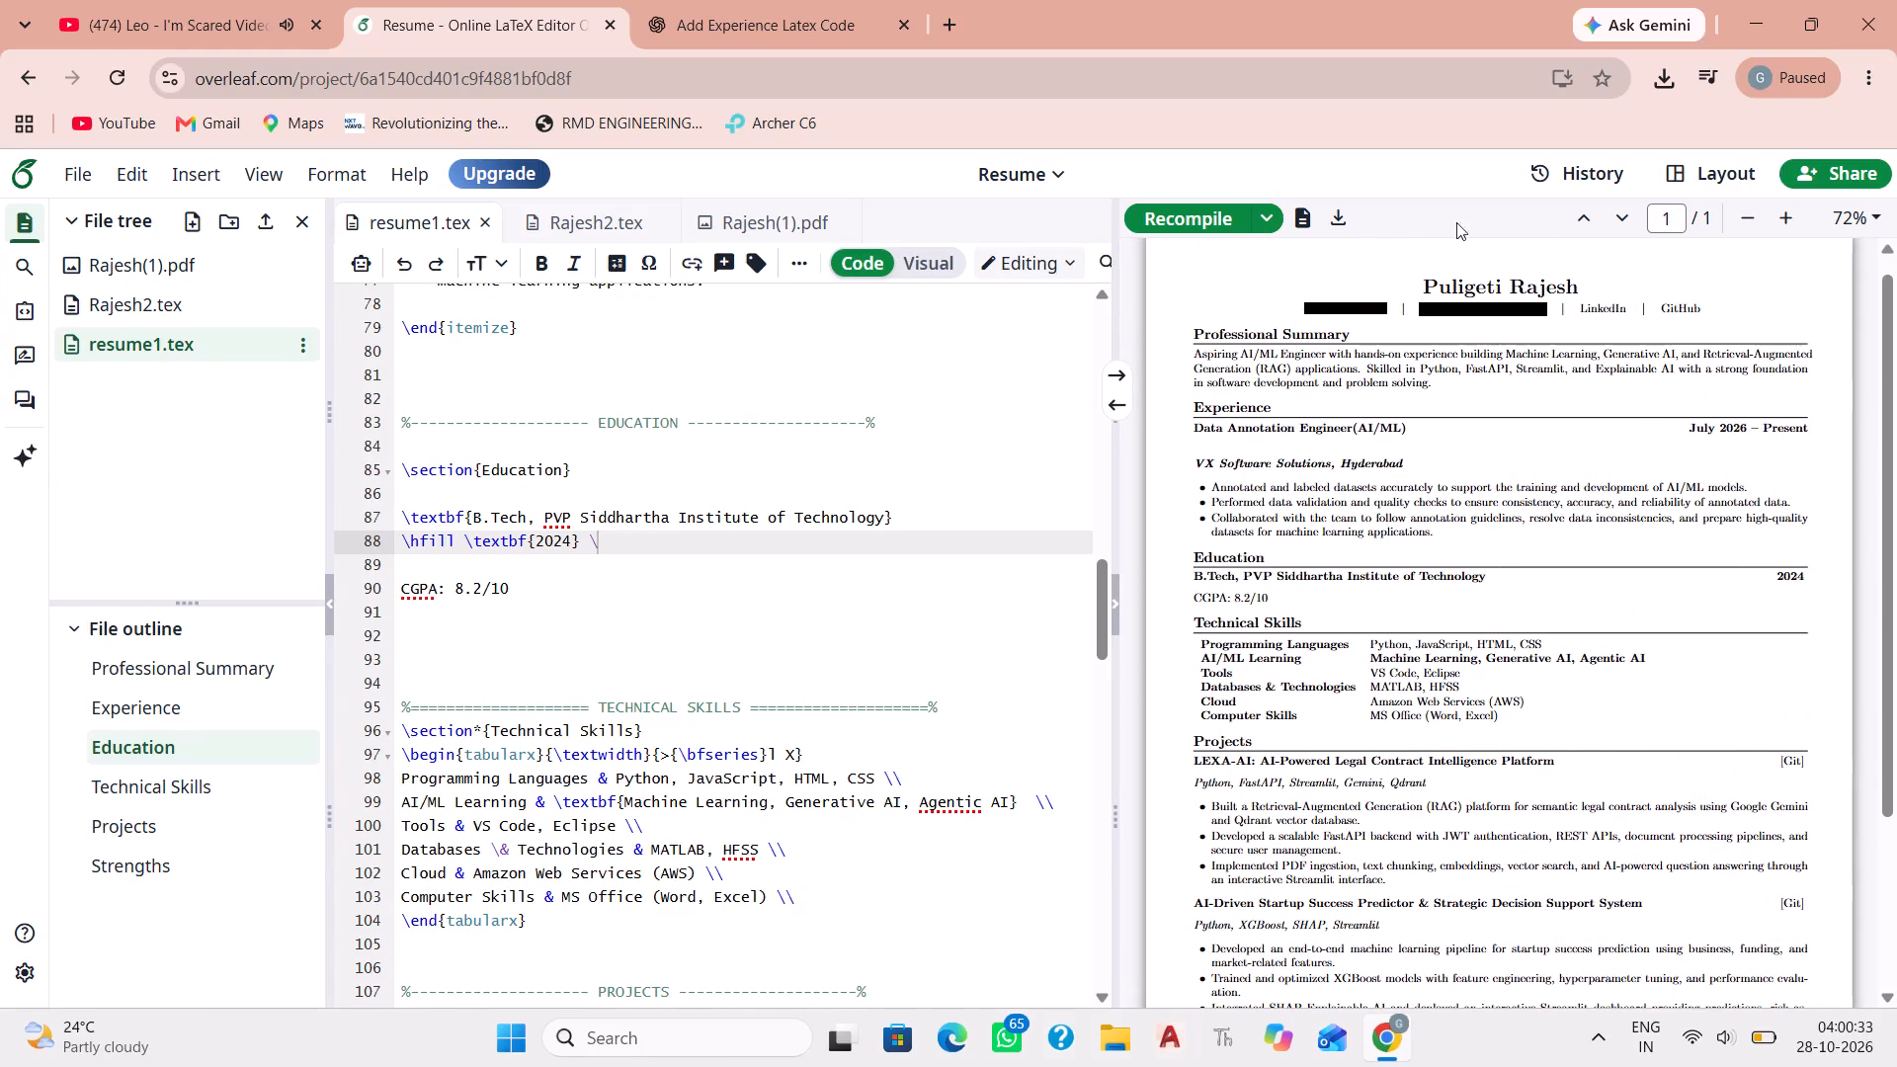
{"action": "scroll", "coordinate": [1377, 358], "scroll_direction": "down", "scroll_amount": 3}
{"action": "scroll", "coordinate": [1377, 358], "scroll_direction": "up", "scroll_amount": 2}
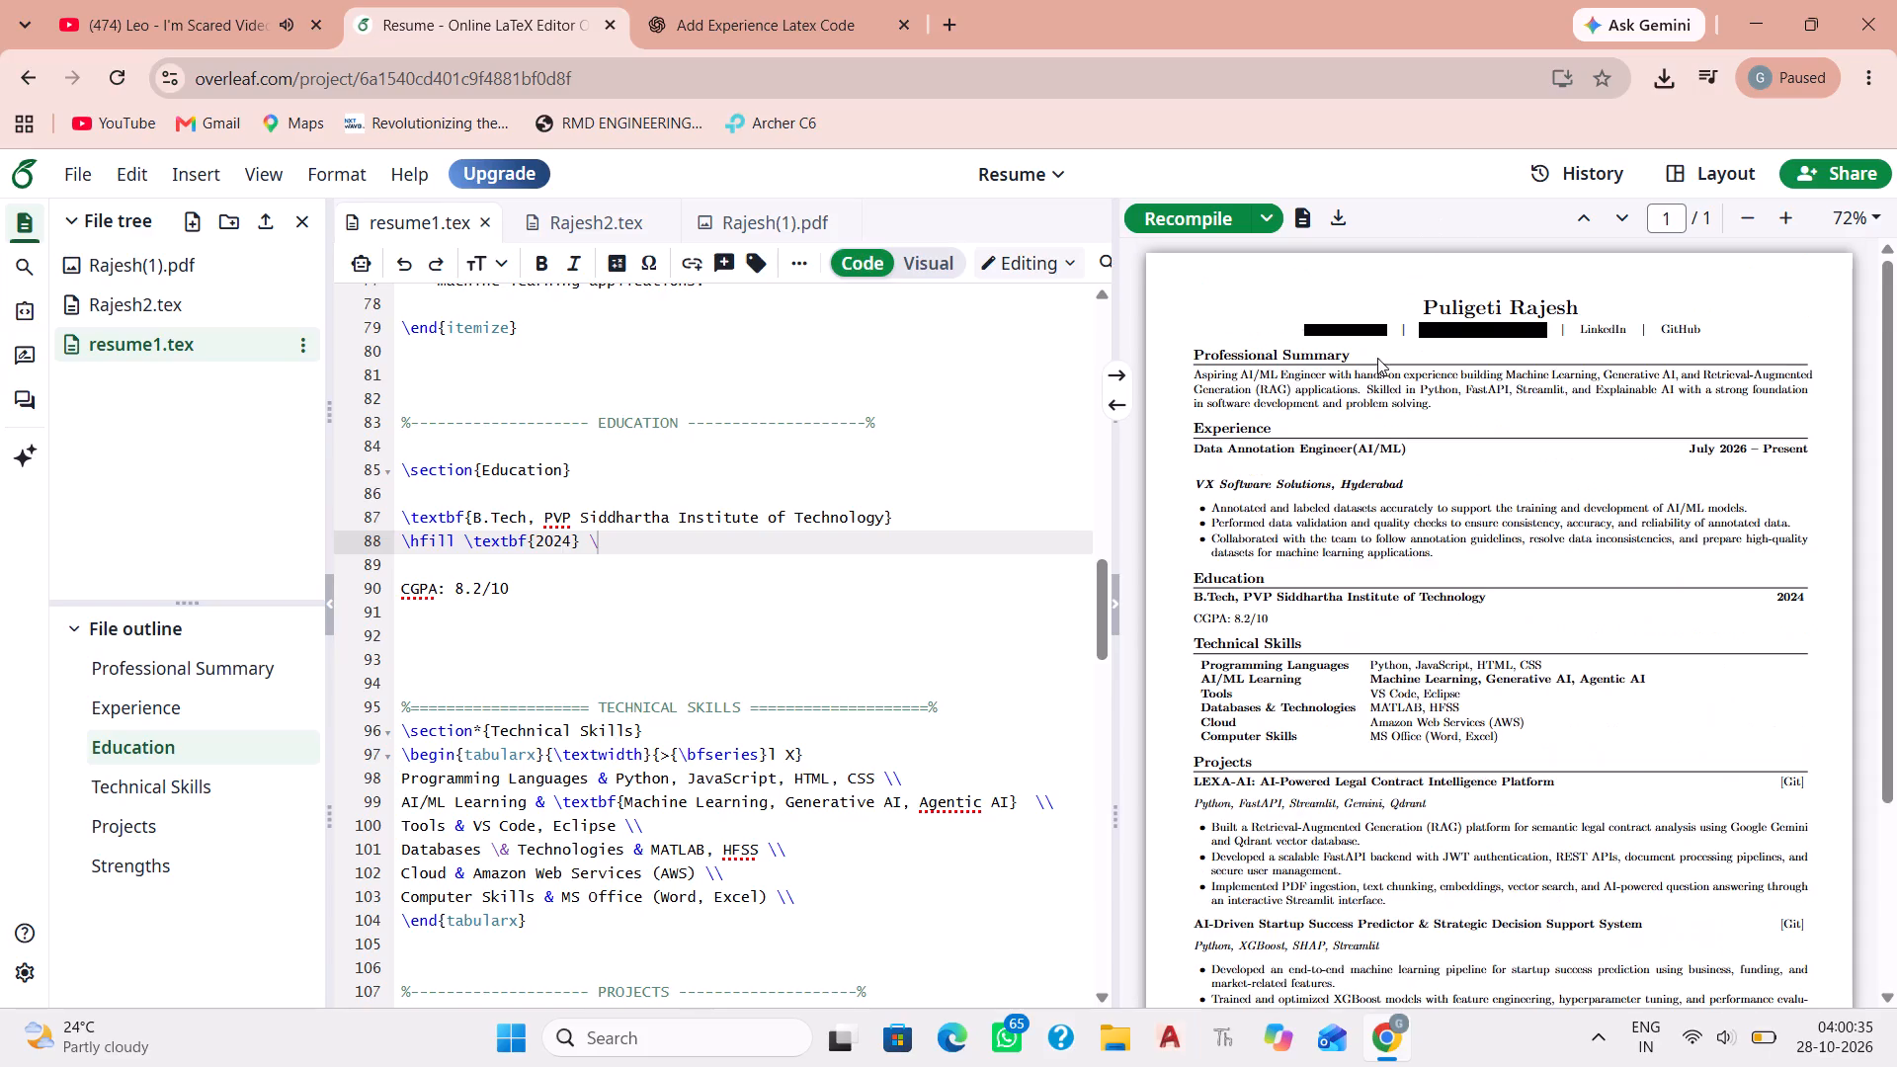
{"action": "scroll", "coordinate": [1377, 358], "scroll_direction": "up", "scroll_amount": 1}
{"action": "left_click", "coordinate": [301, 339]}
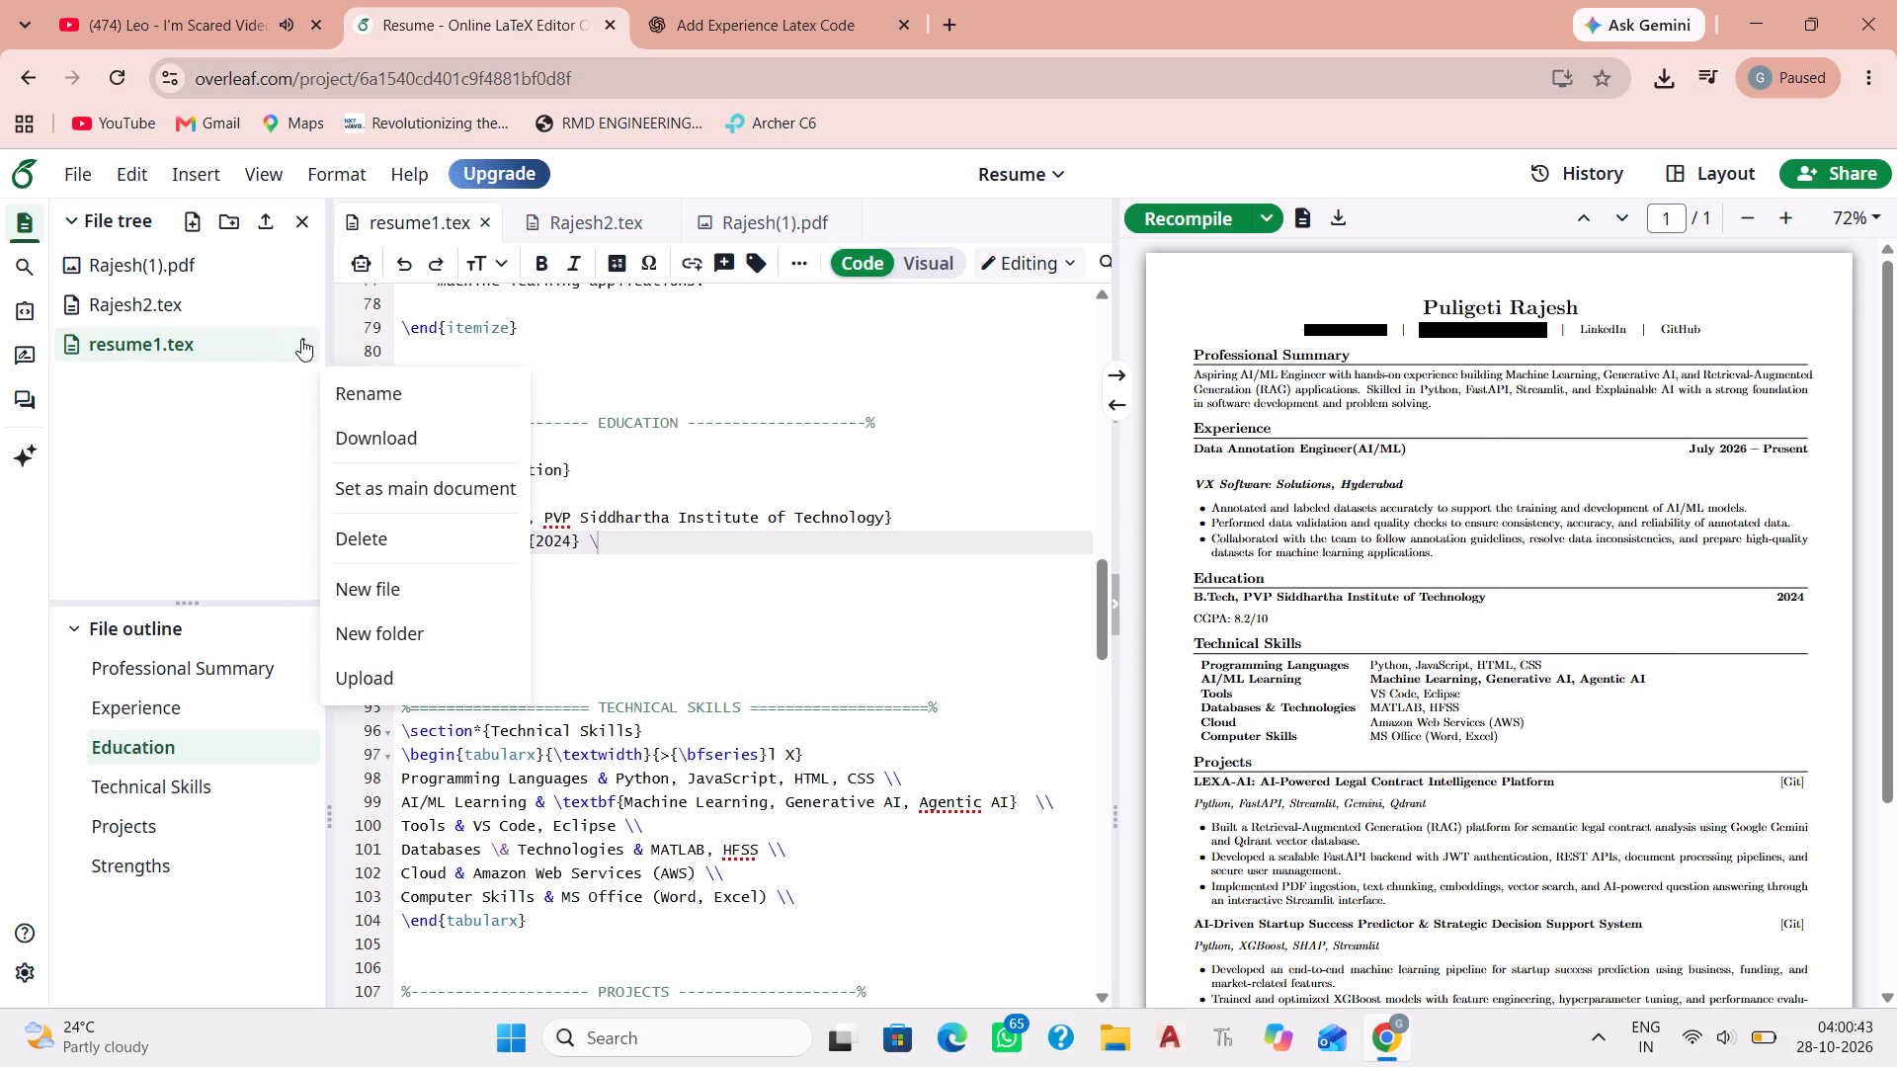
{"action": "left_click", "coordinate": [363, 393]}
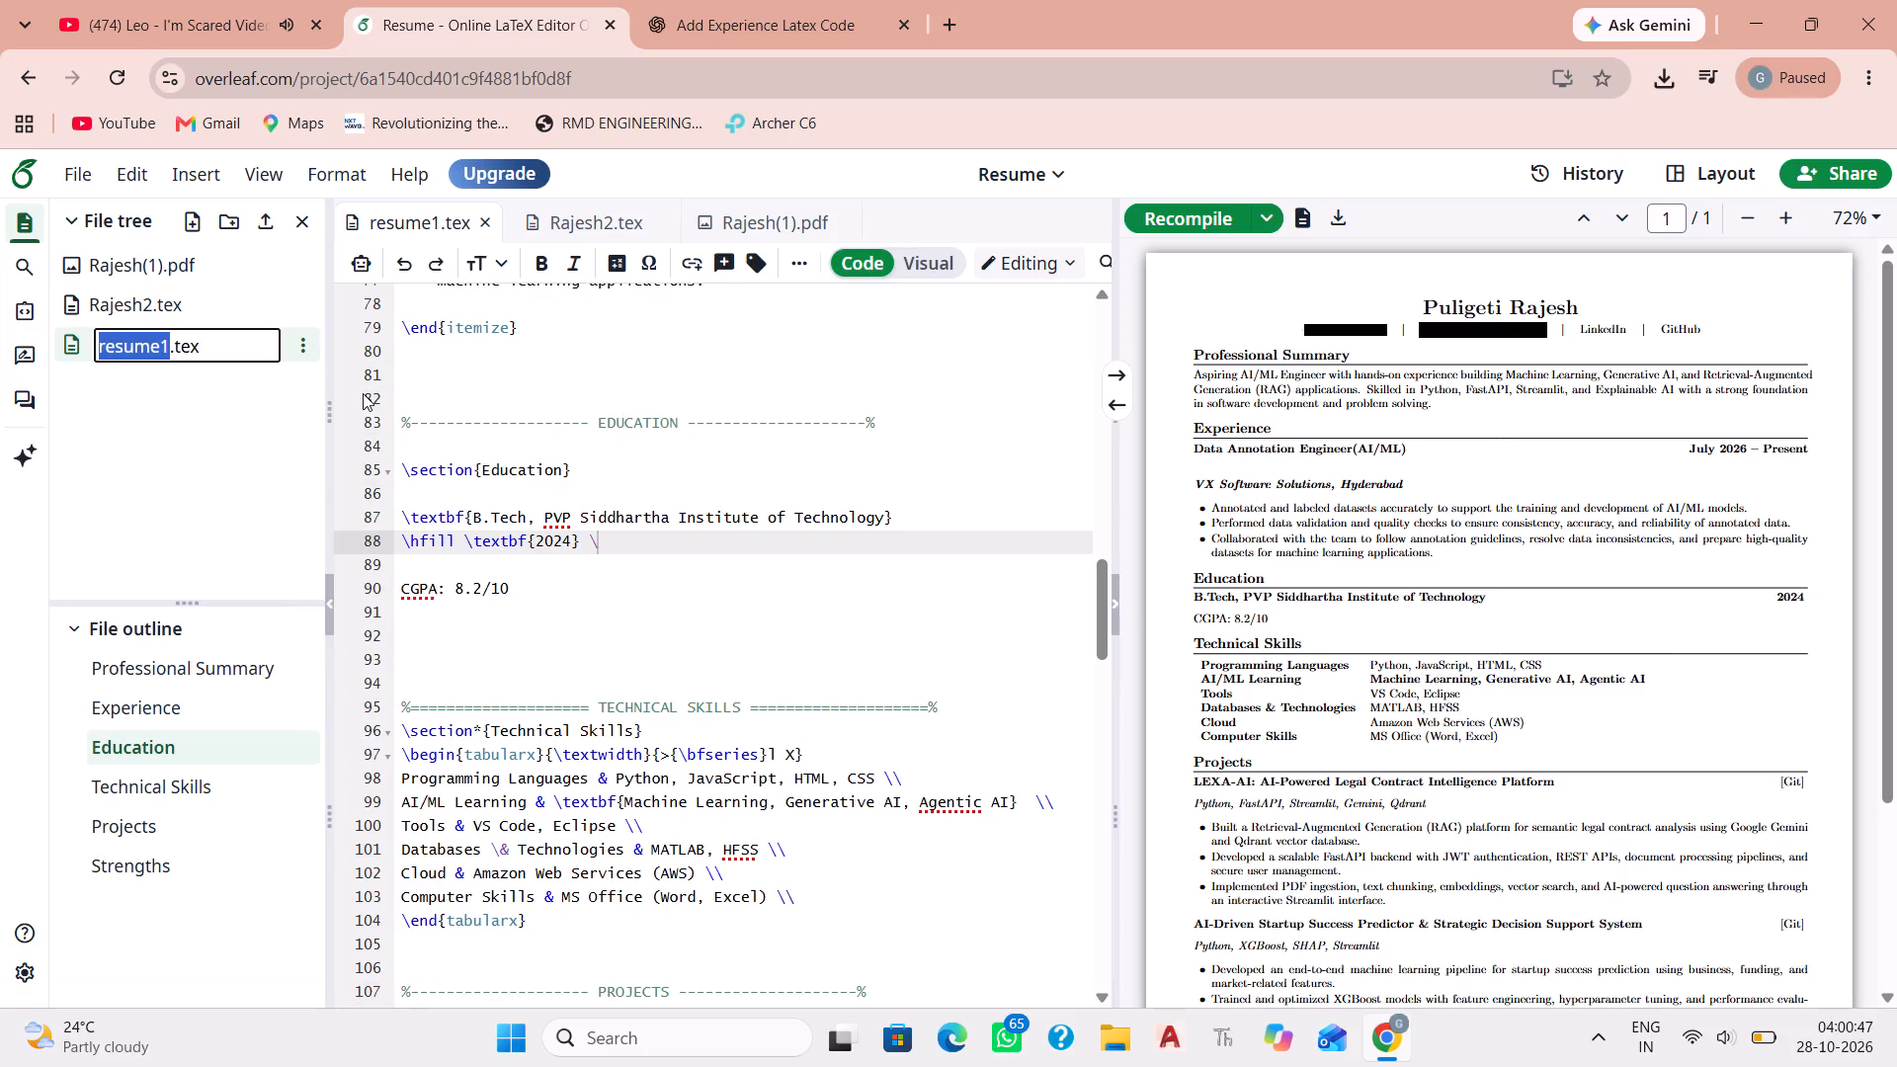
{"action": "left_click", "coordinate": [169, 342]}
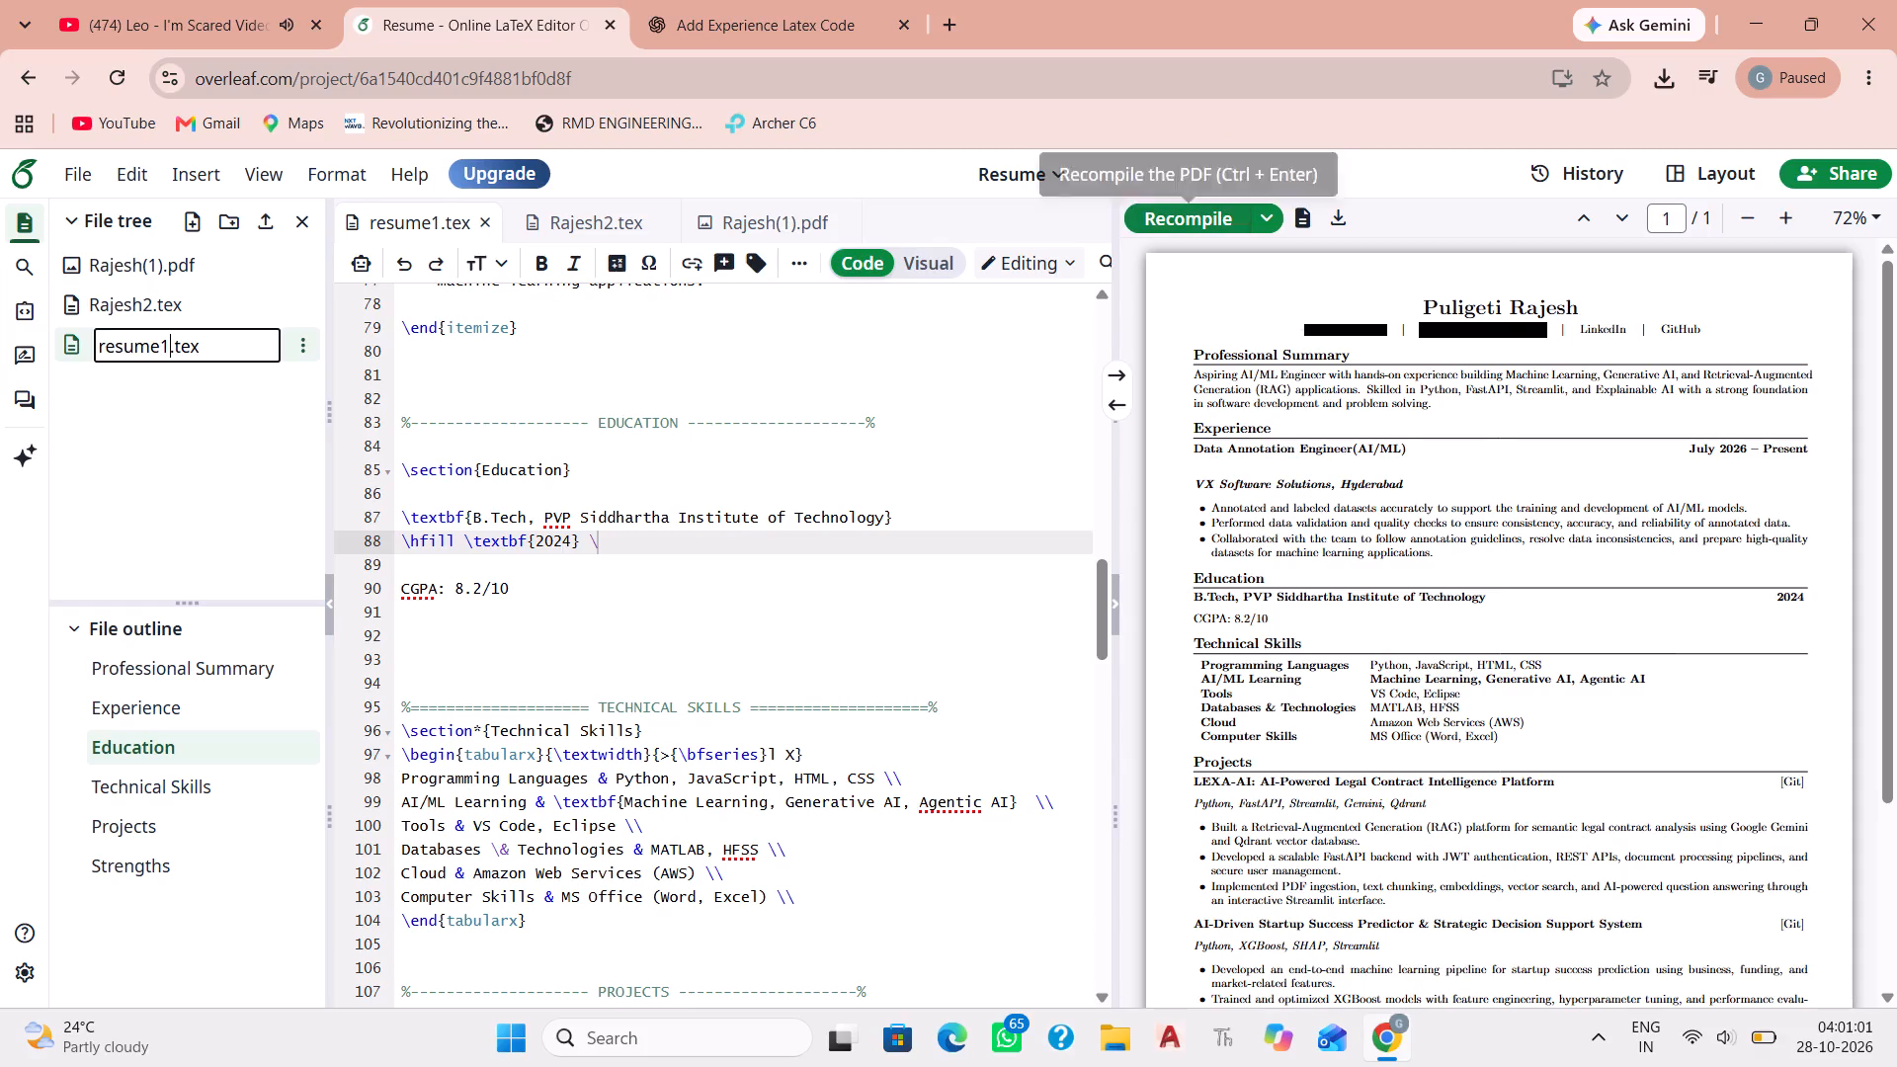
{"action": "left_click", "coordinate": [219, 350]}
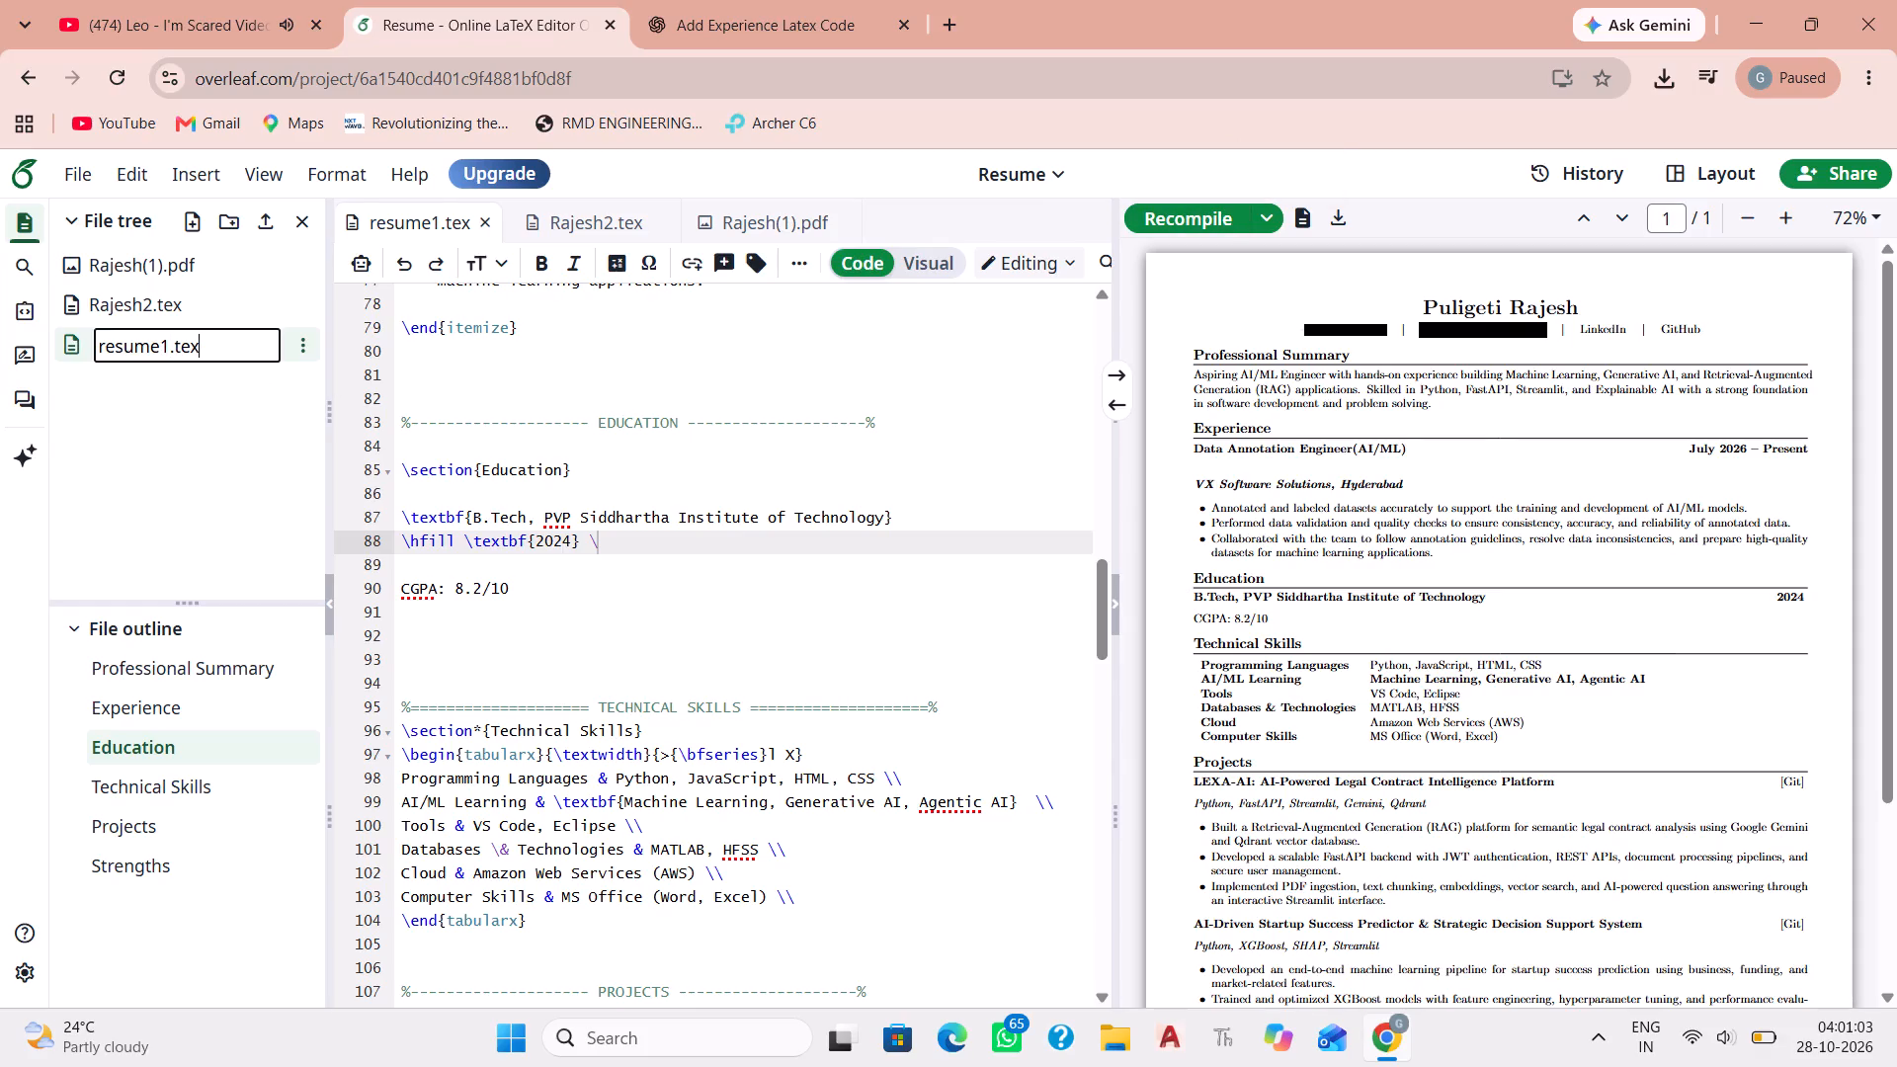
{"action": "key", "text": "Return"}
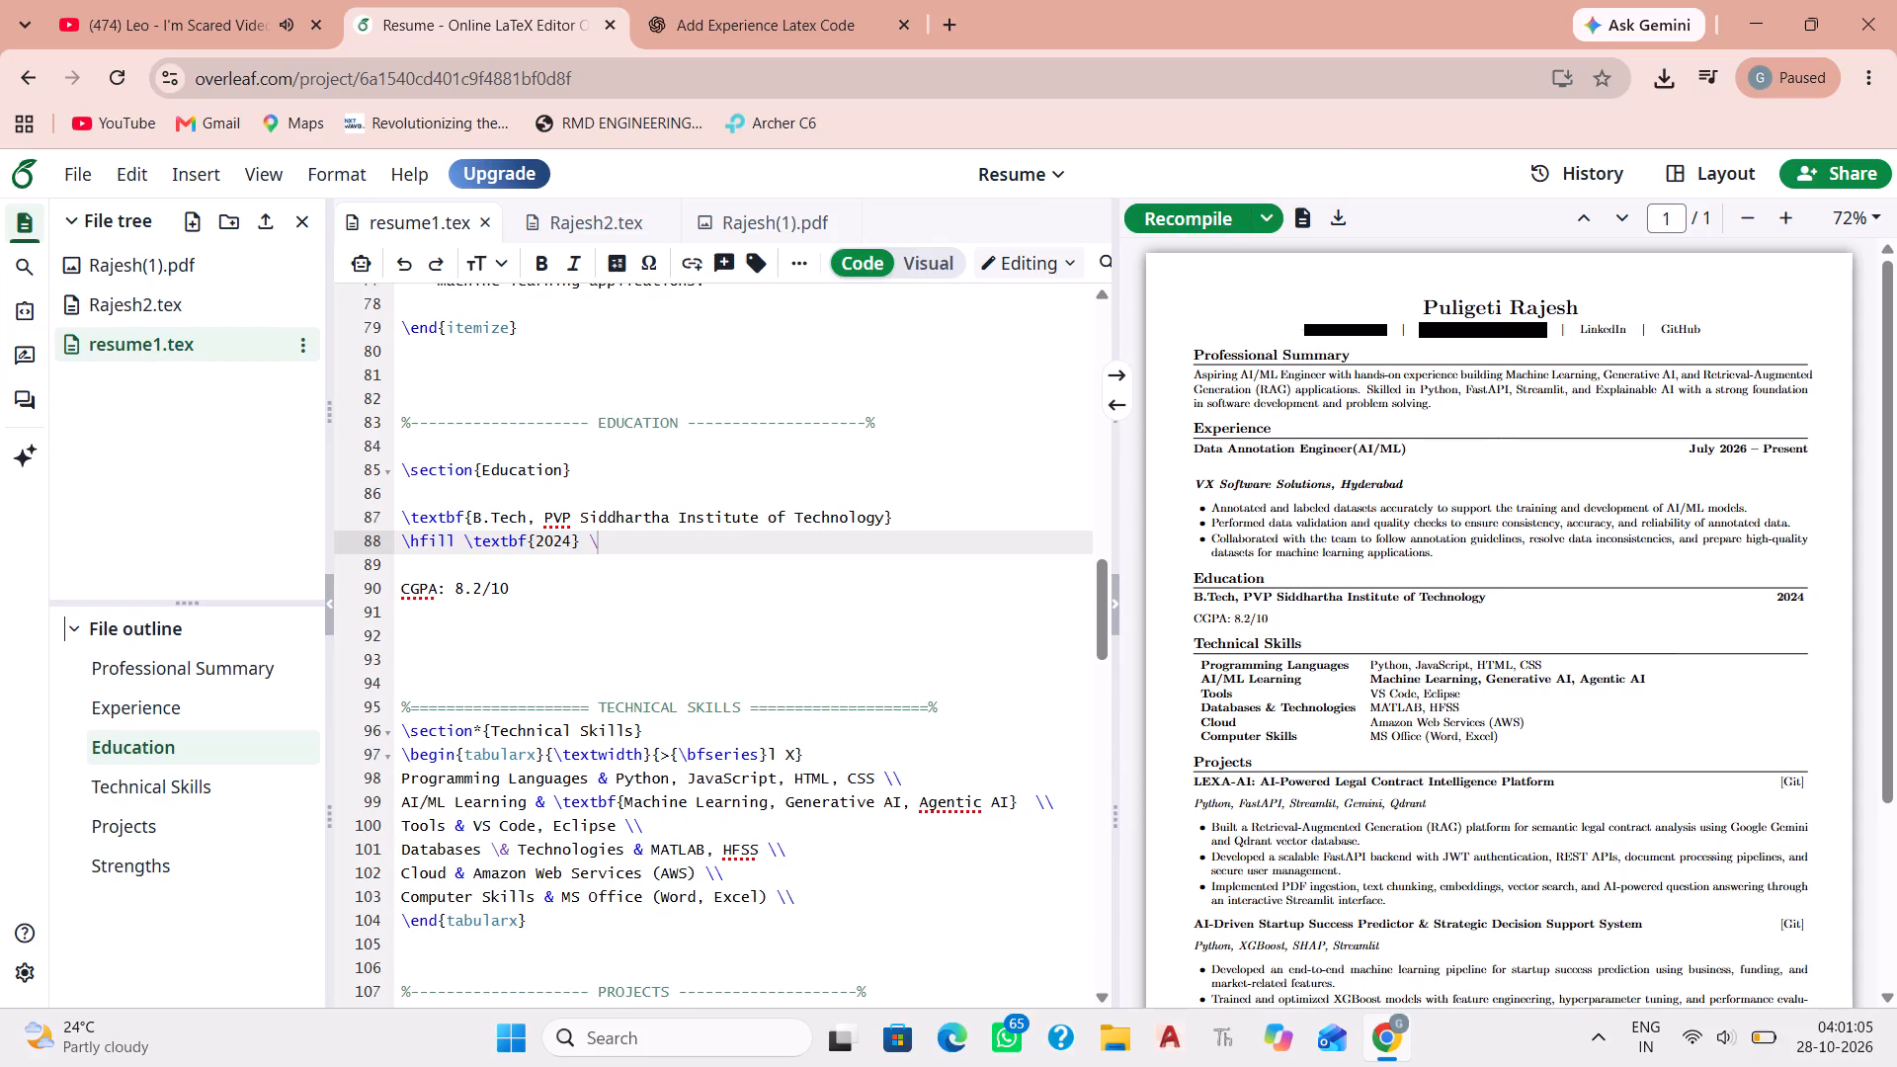
Recompile resume1.tex and download the resume as a PDF.
{"action": "left_click", "coordinate": [1200, 215]}
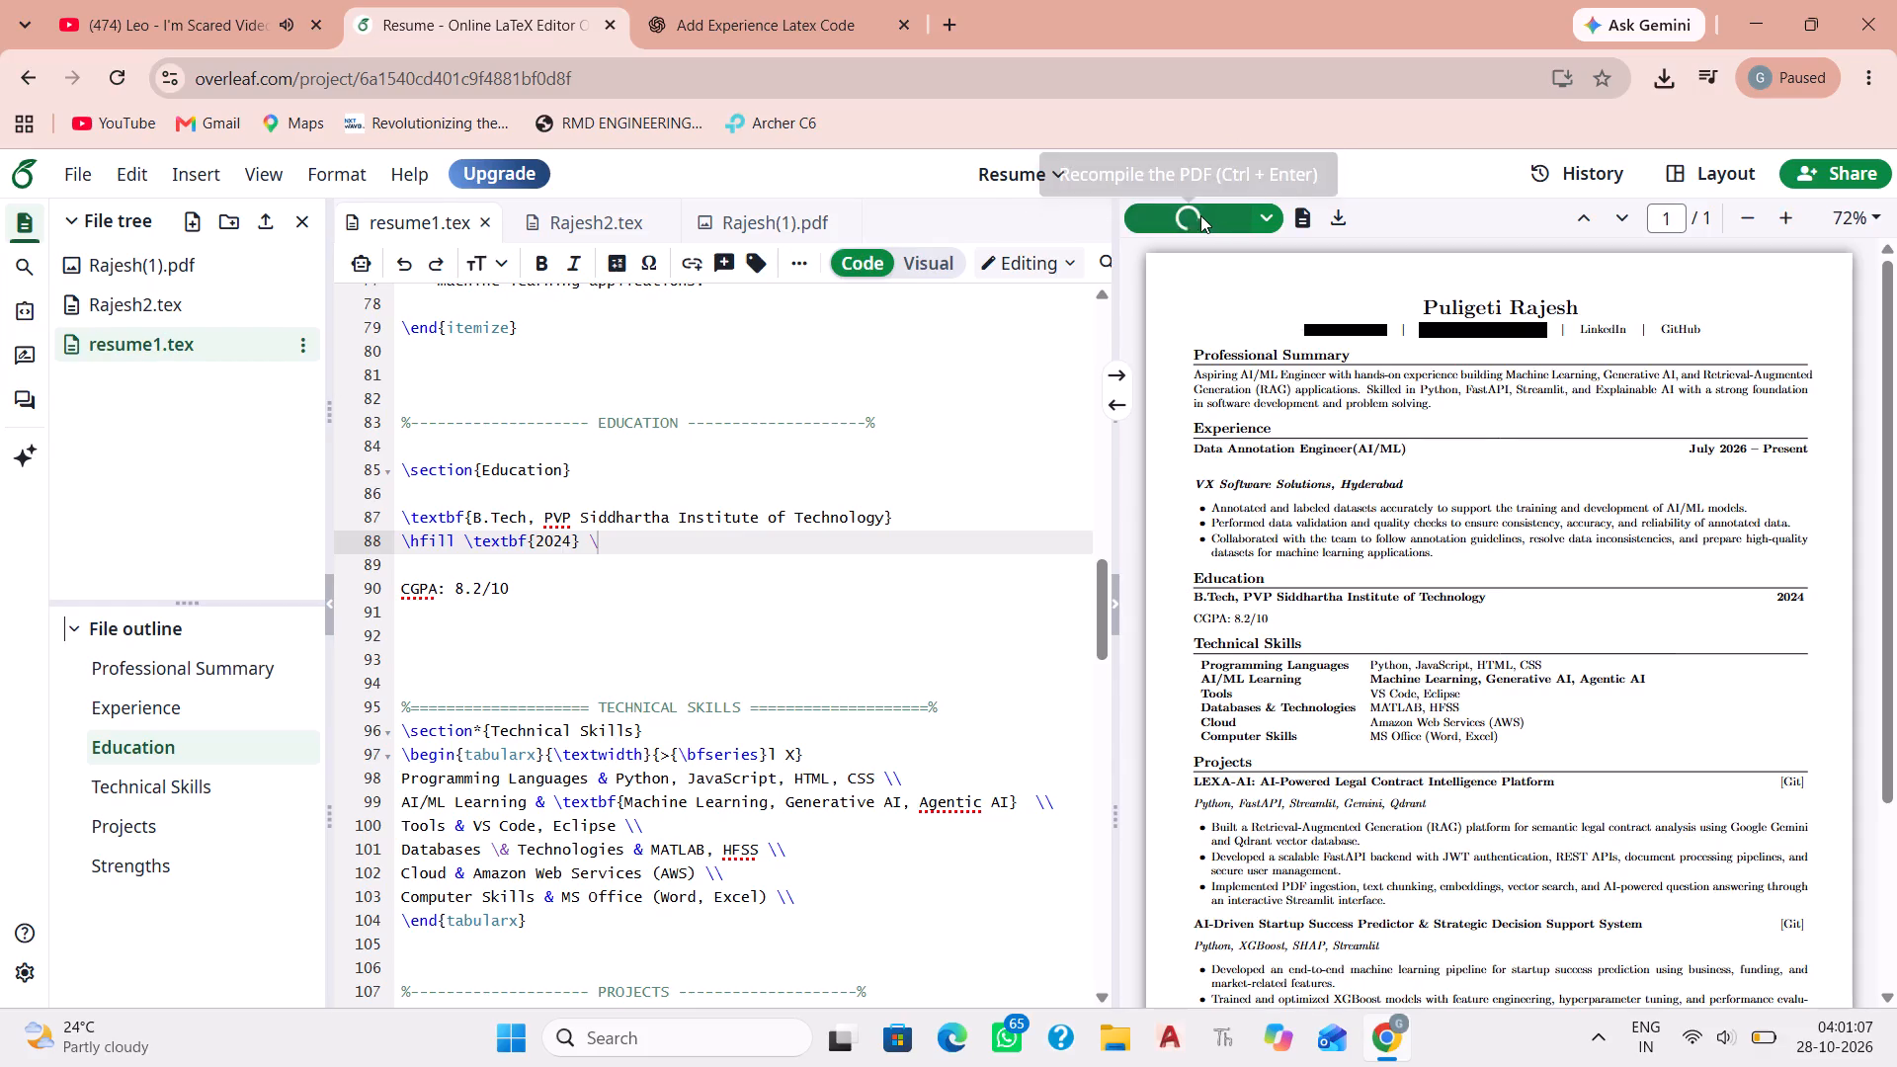
{"action": "left_click", "coordinate": [1338, 225]}
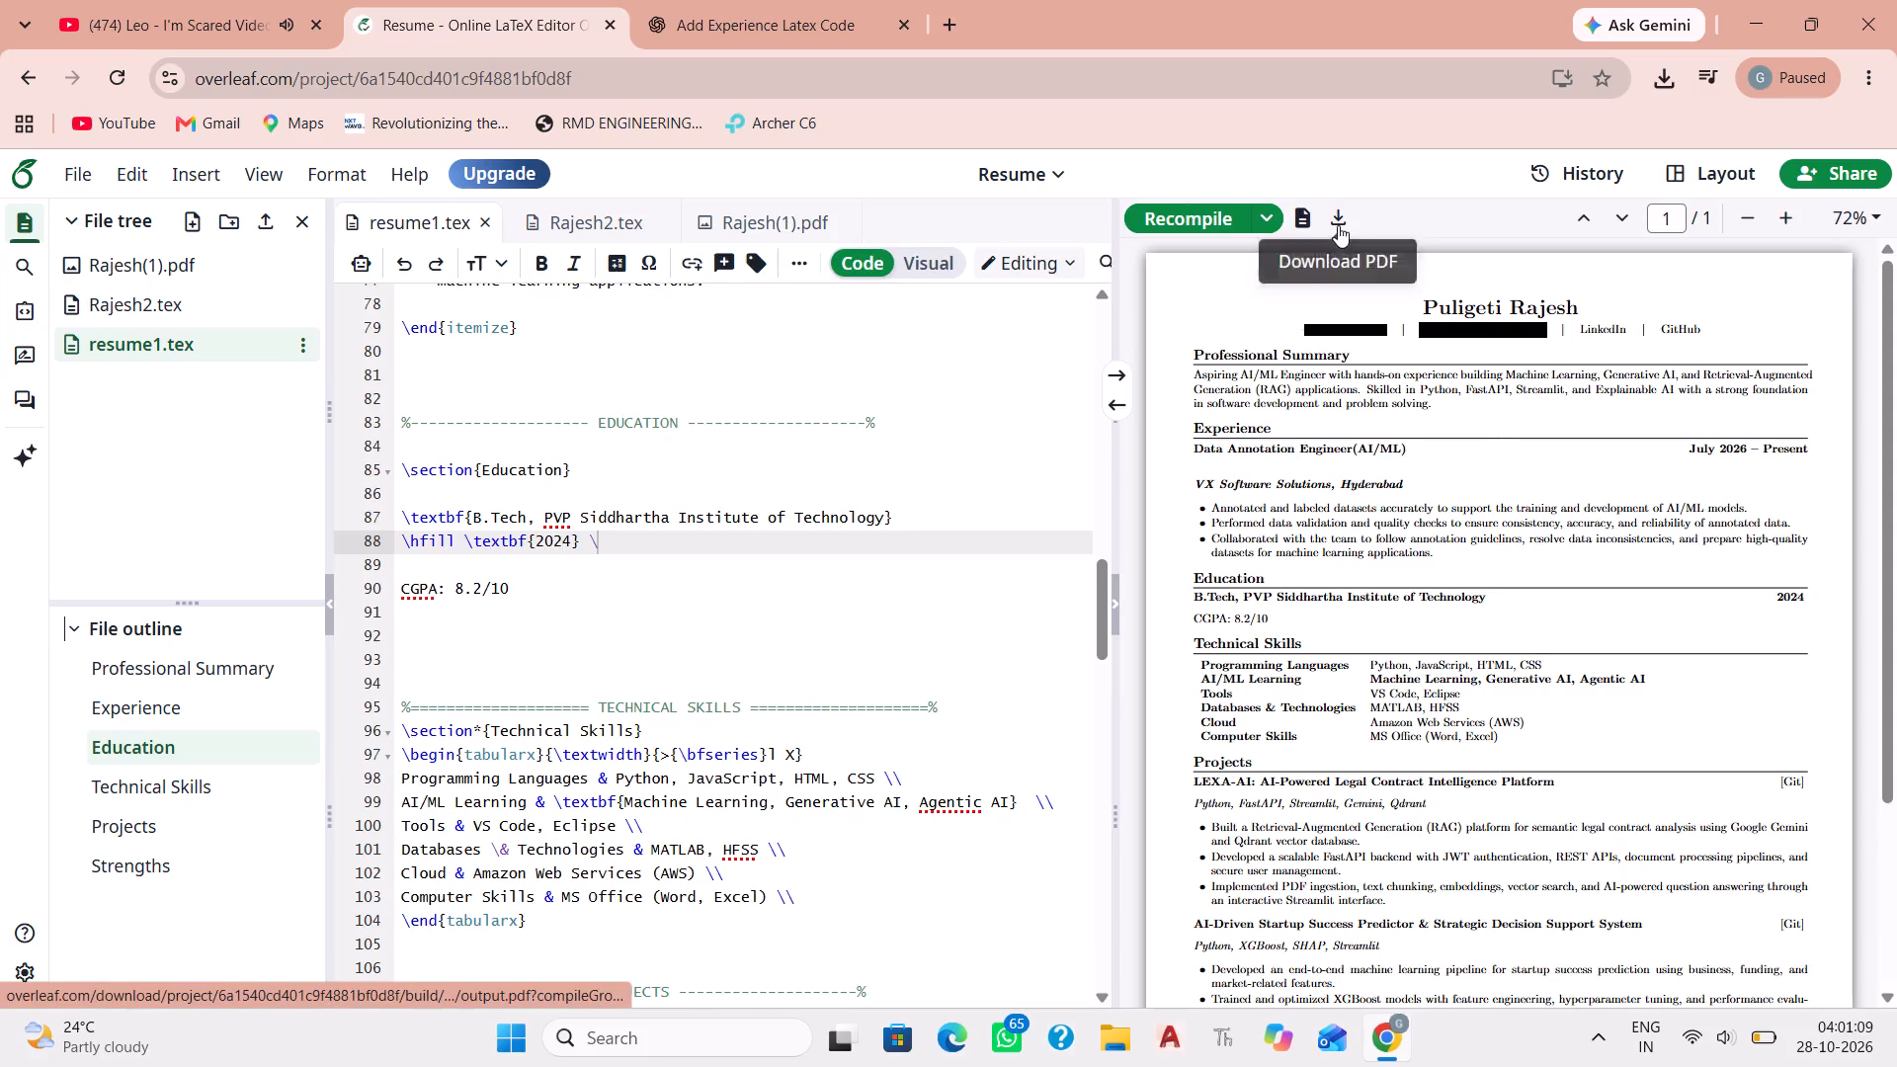
Minimise the browser window and switch to WhatsApp.
{"action": "left_click", "coordinate": [1758, 21]}
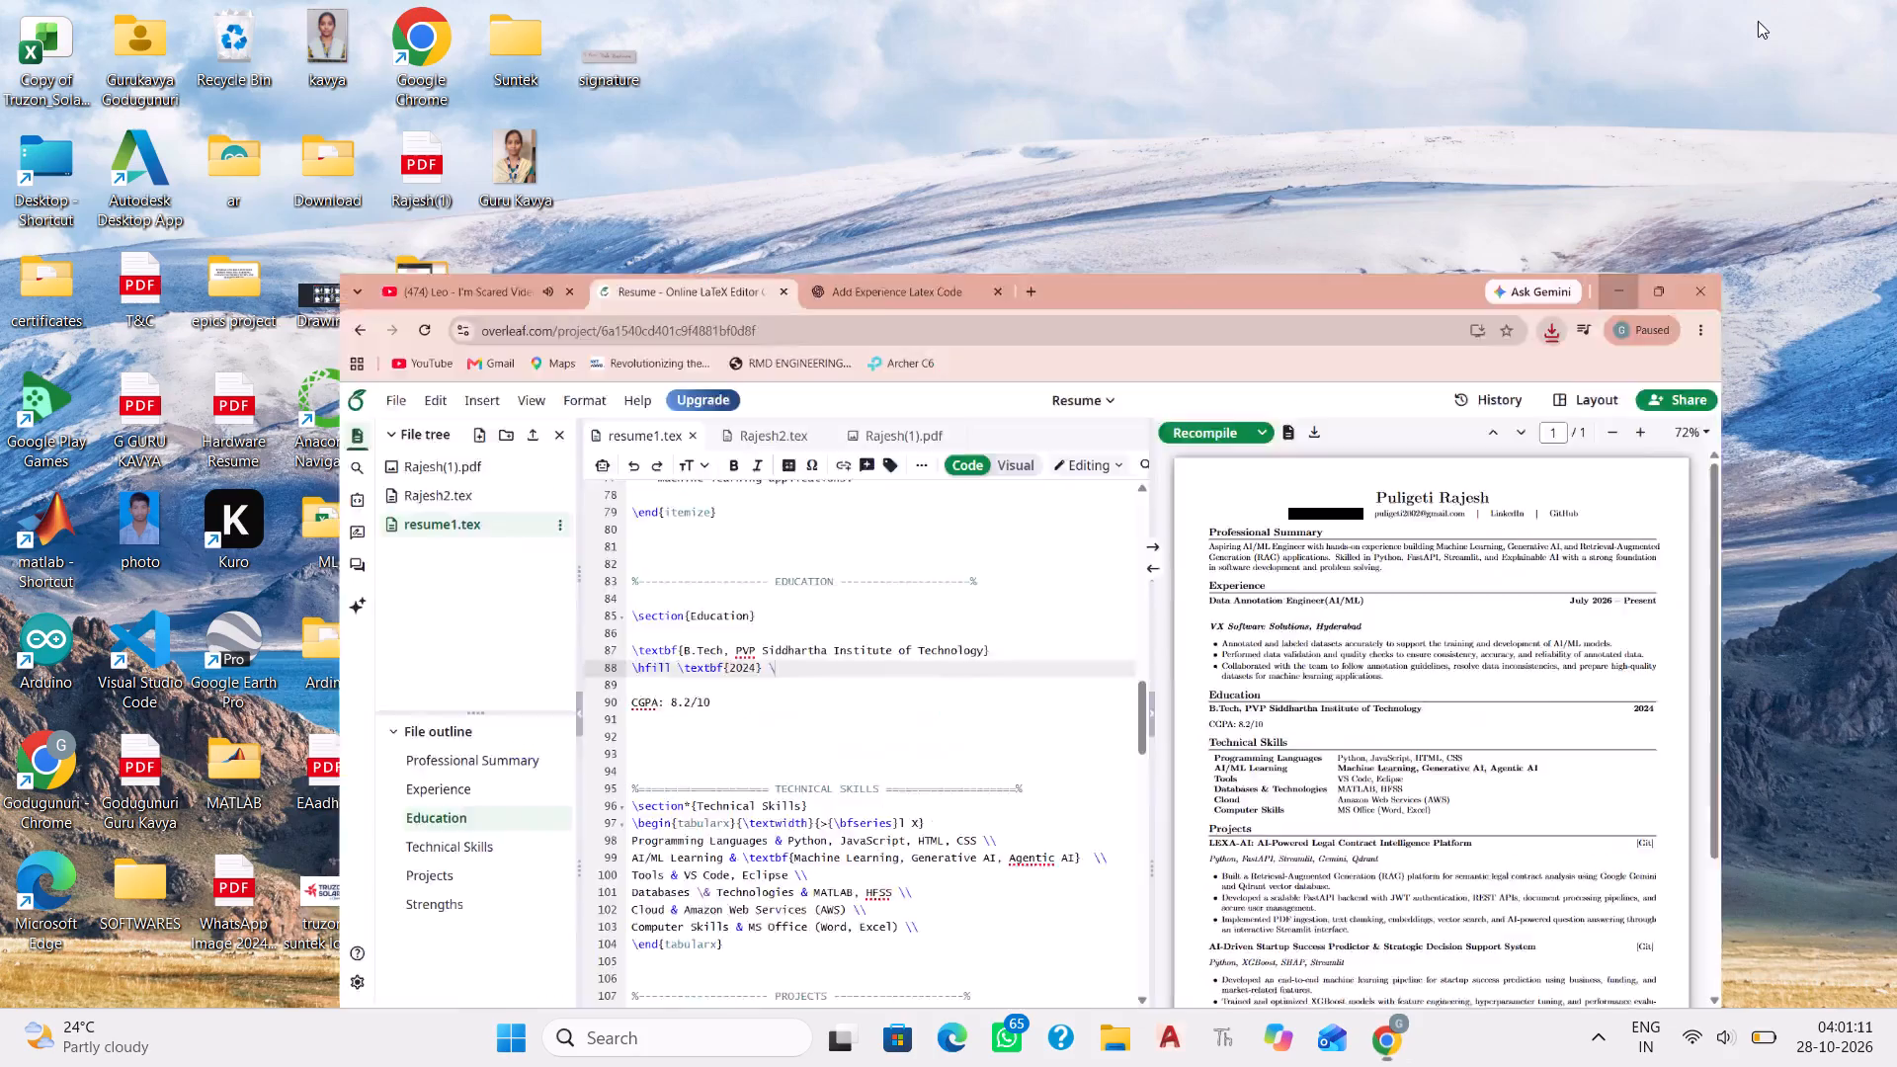
{"action": "left_click", "coordinate": [1026, 1032]}
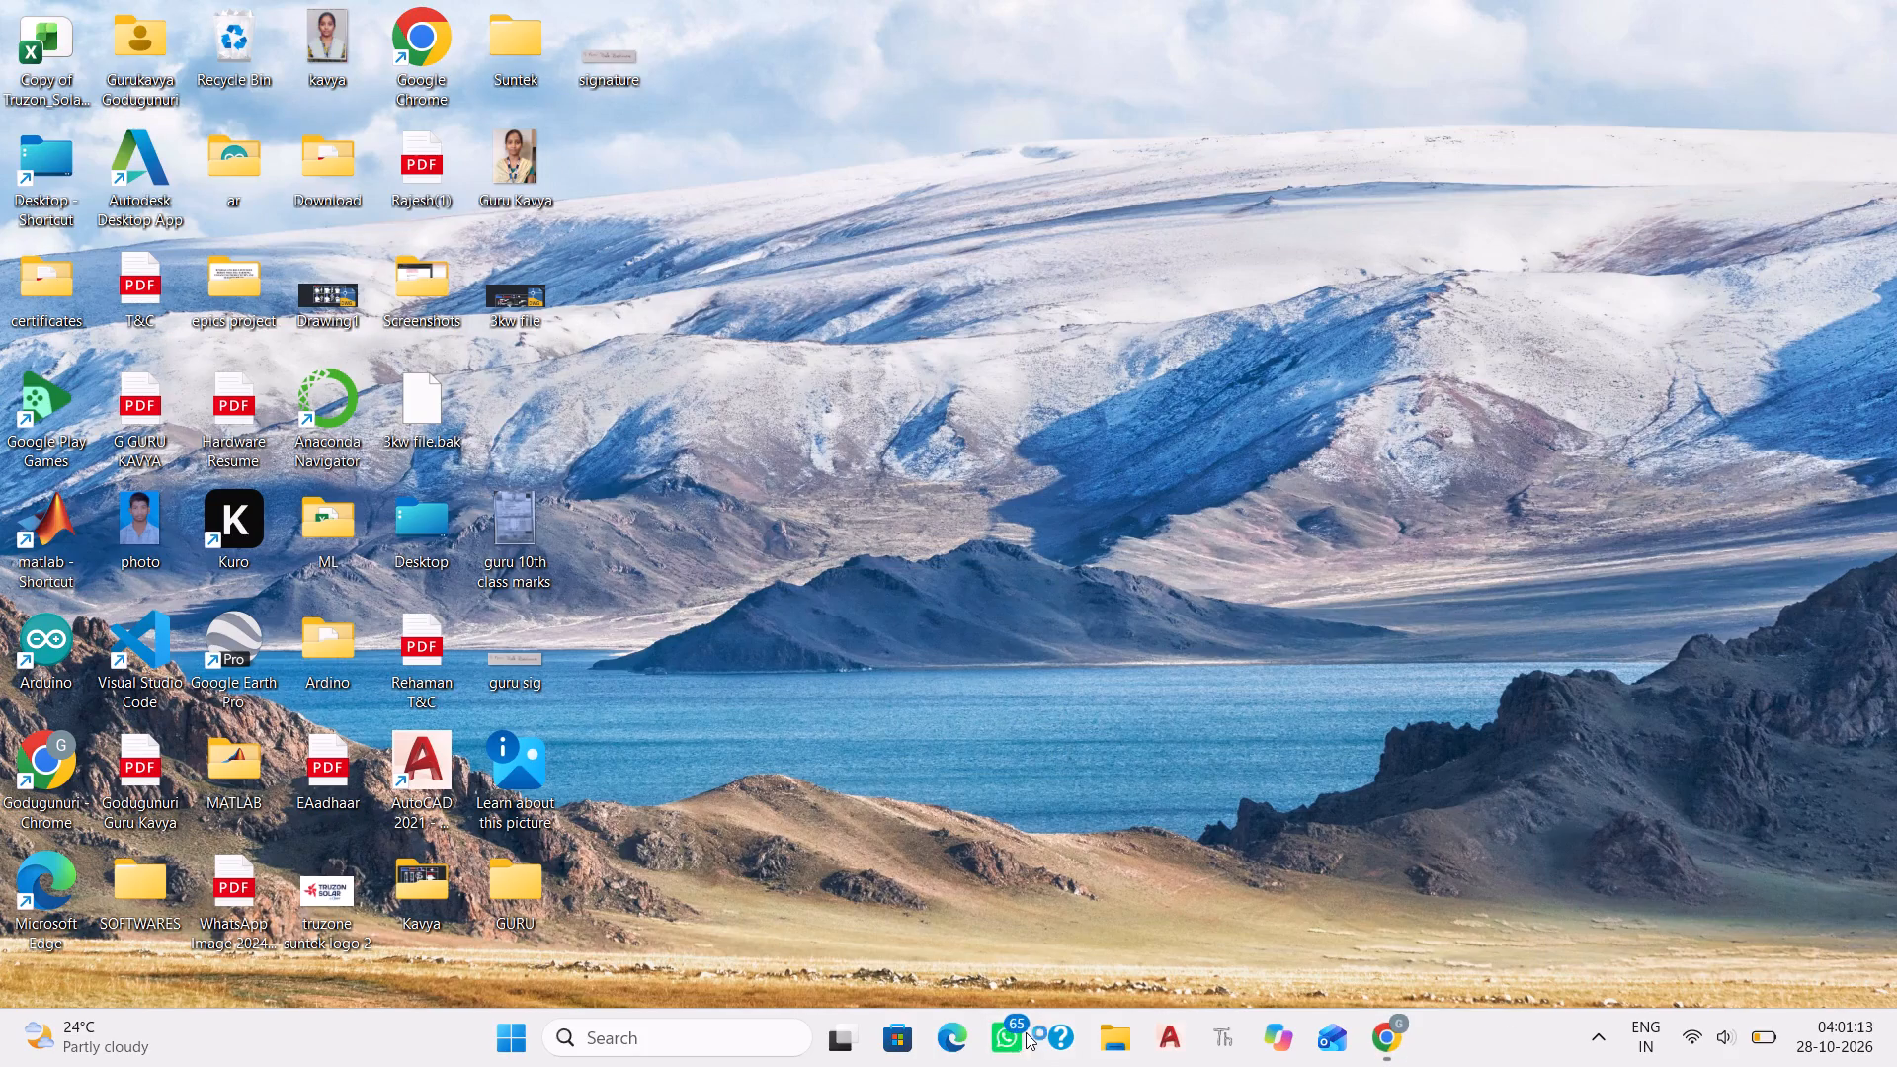
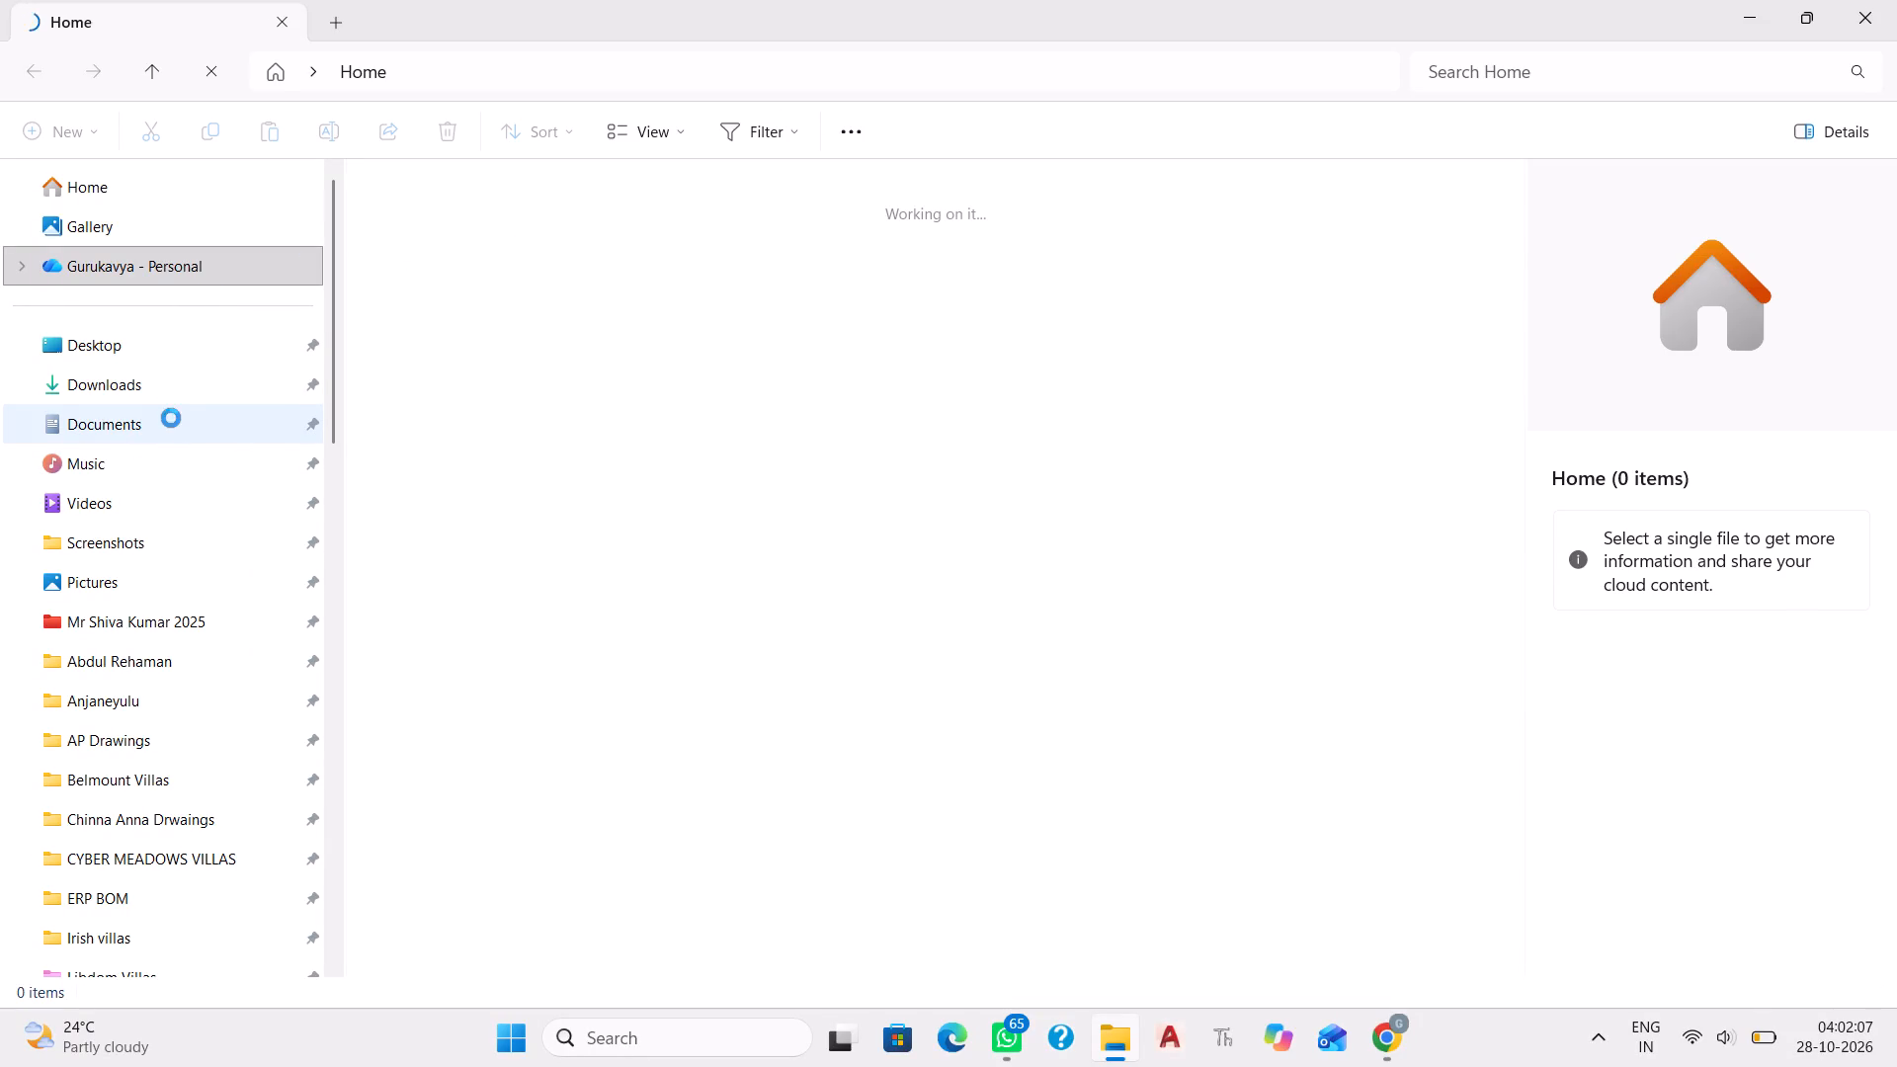
Open the Resume PDF from the Downloads folder, look through both pages to the Declaration, and return to the folder.
{"action": "left_click", "coordinate": [165, 396]}
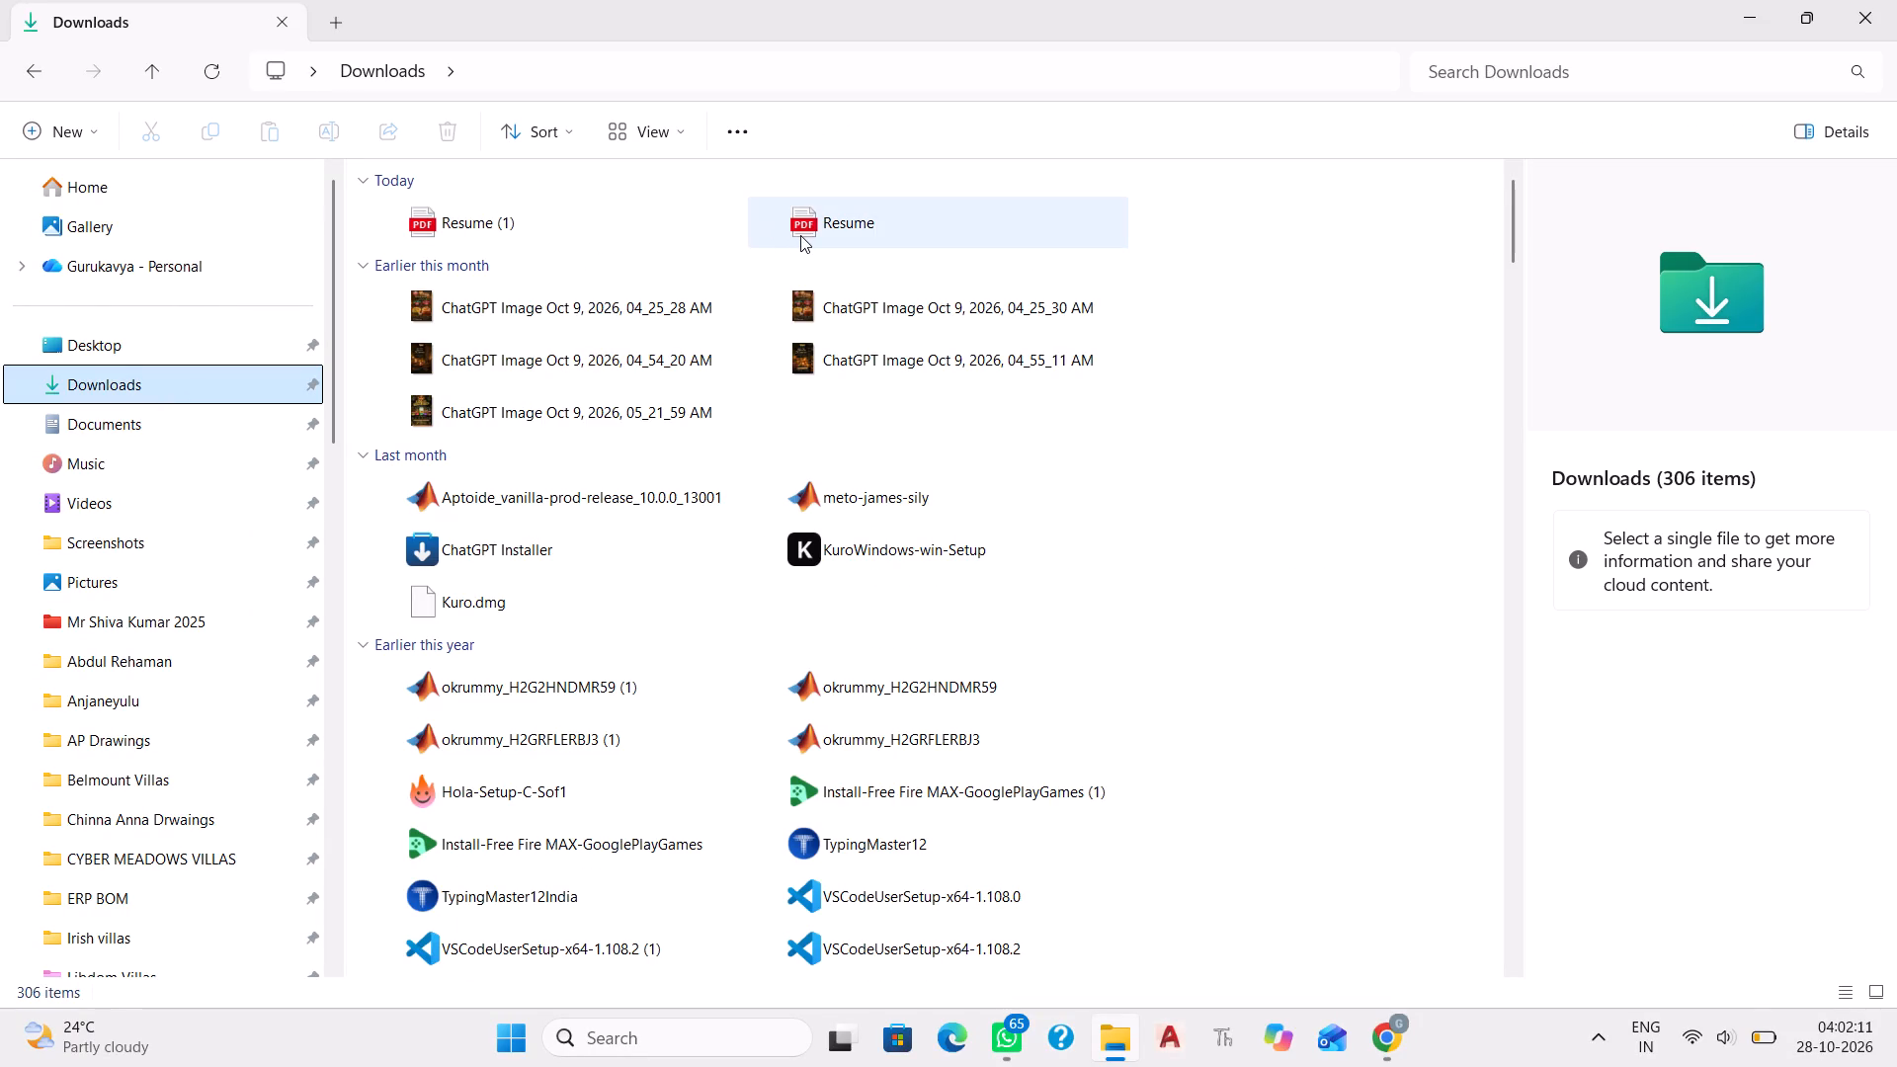
{"action": "double_click", "coordinate": [859, 220]}
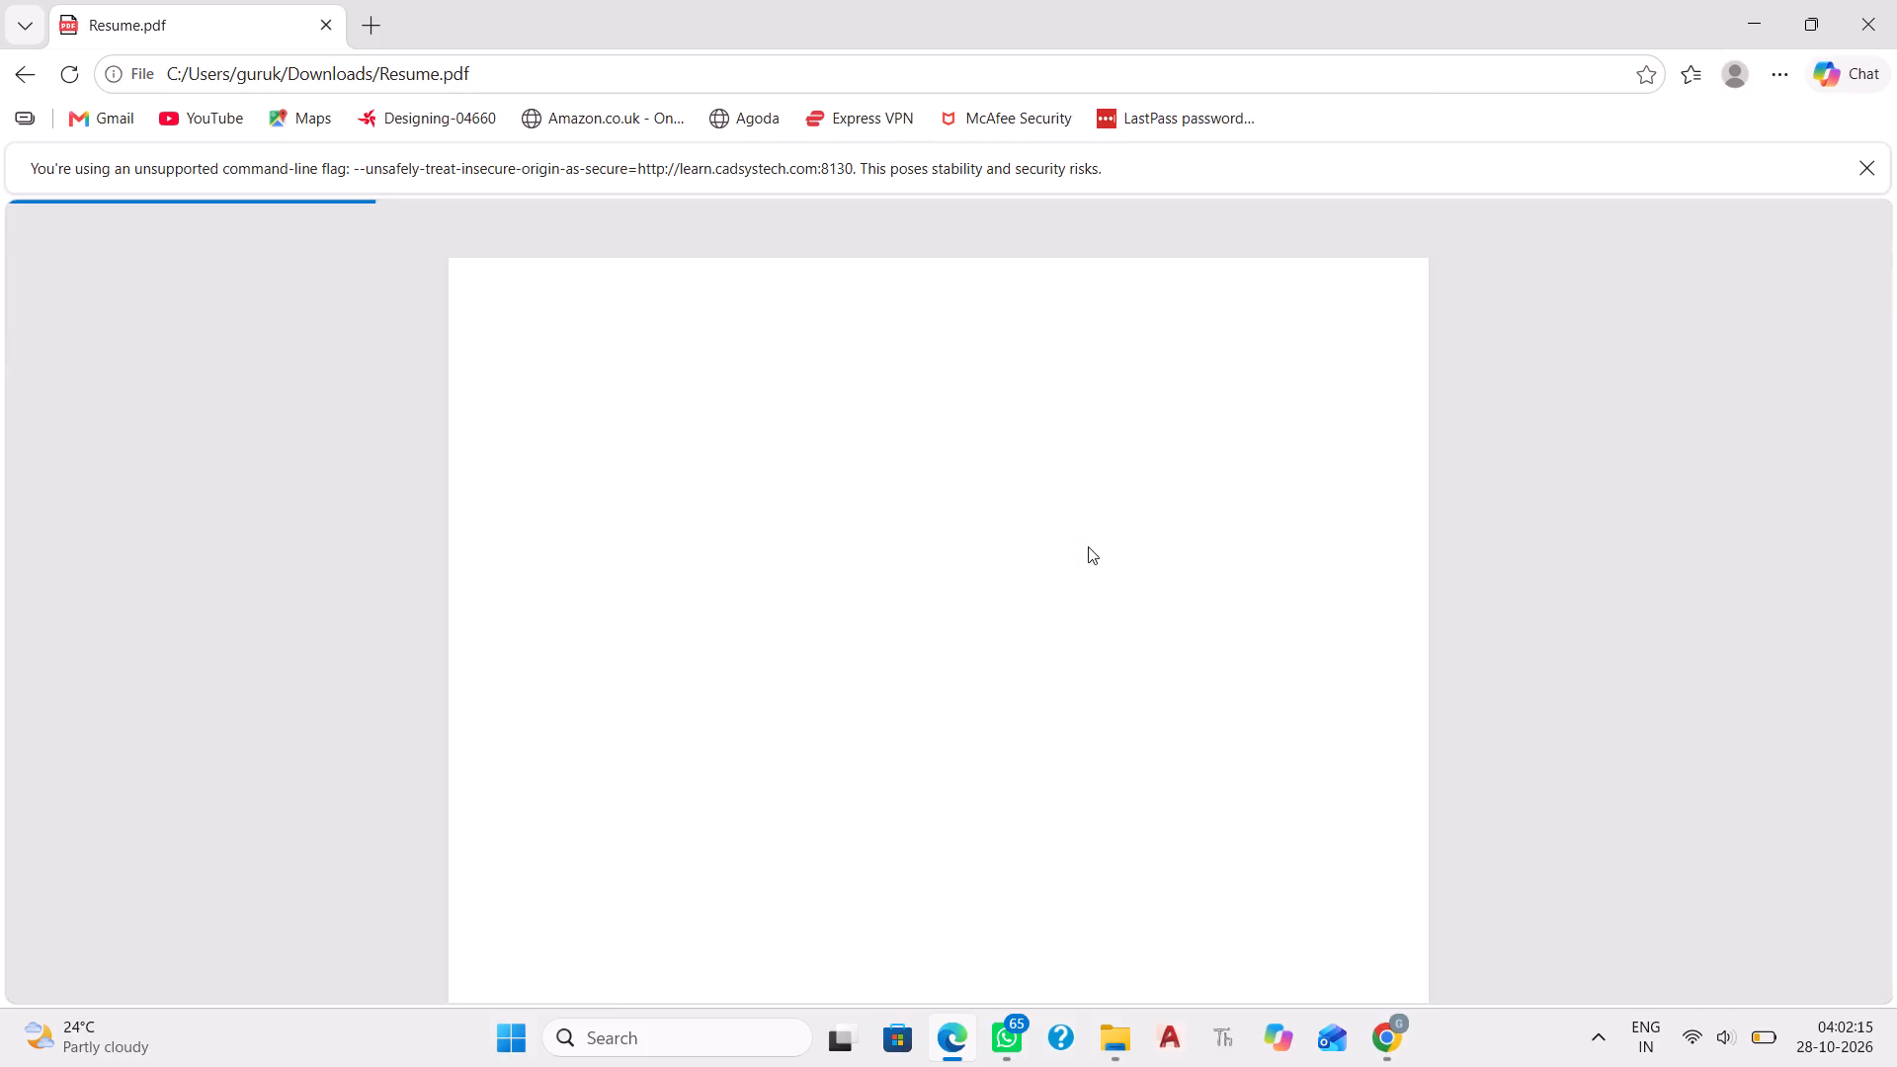
{"action": "scroll", "coordinate": [1088, 546], "scroll_direction": "down", "scroll_amount": 3}
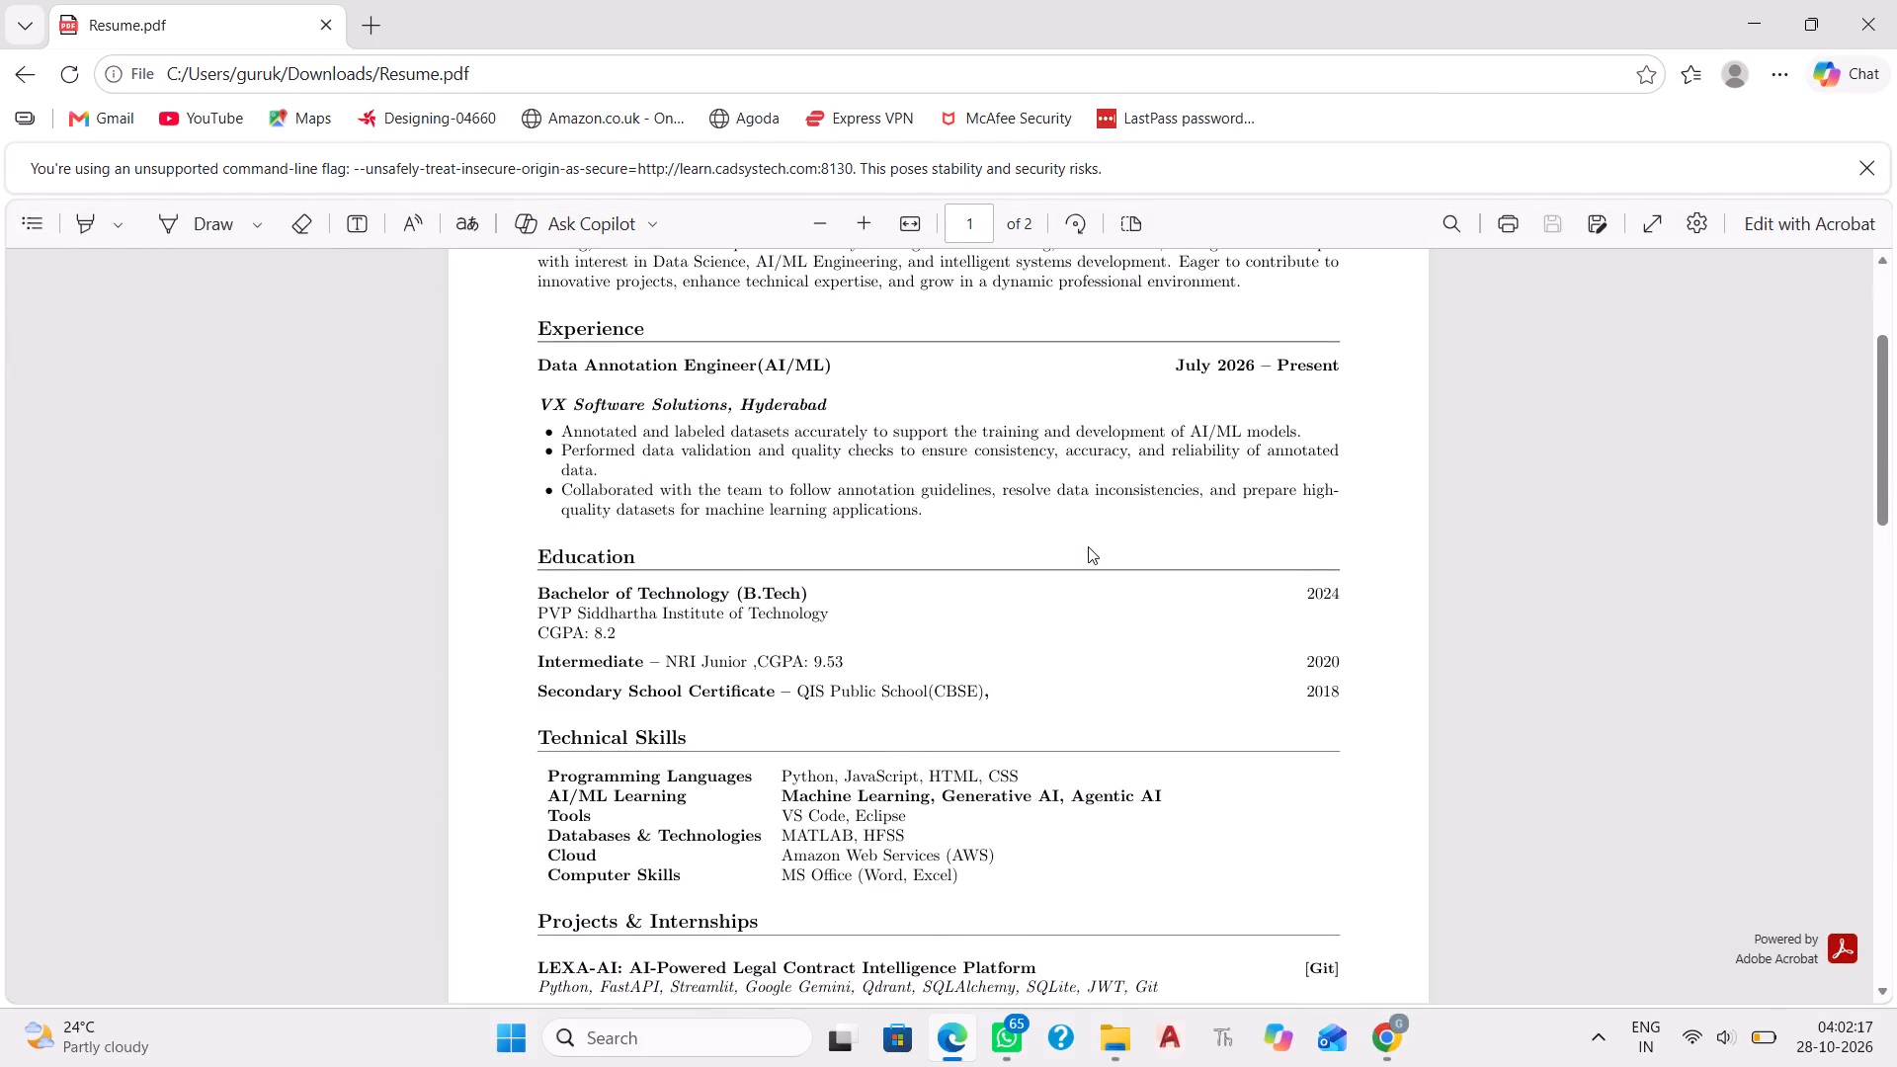
{"action": "scroll", "coordinate": [1088, 546], "scroll_direction": "down", "scroll_amount": 8}
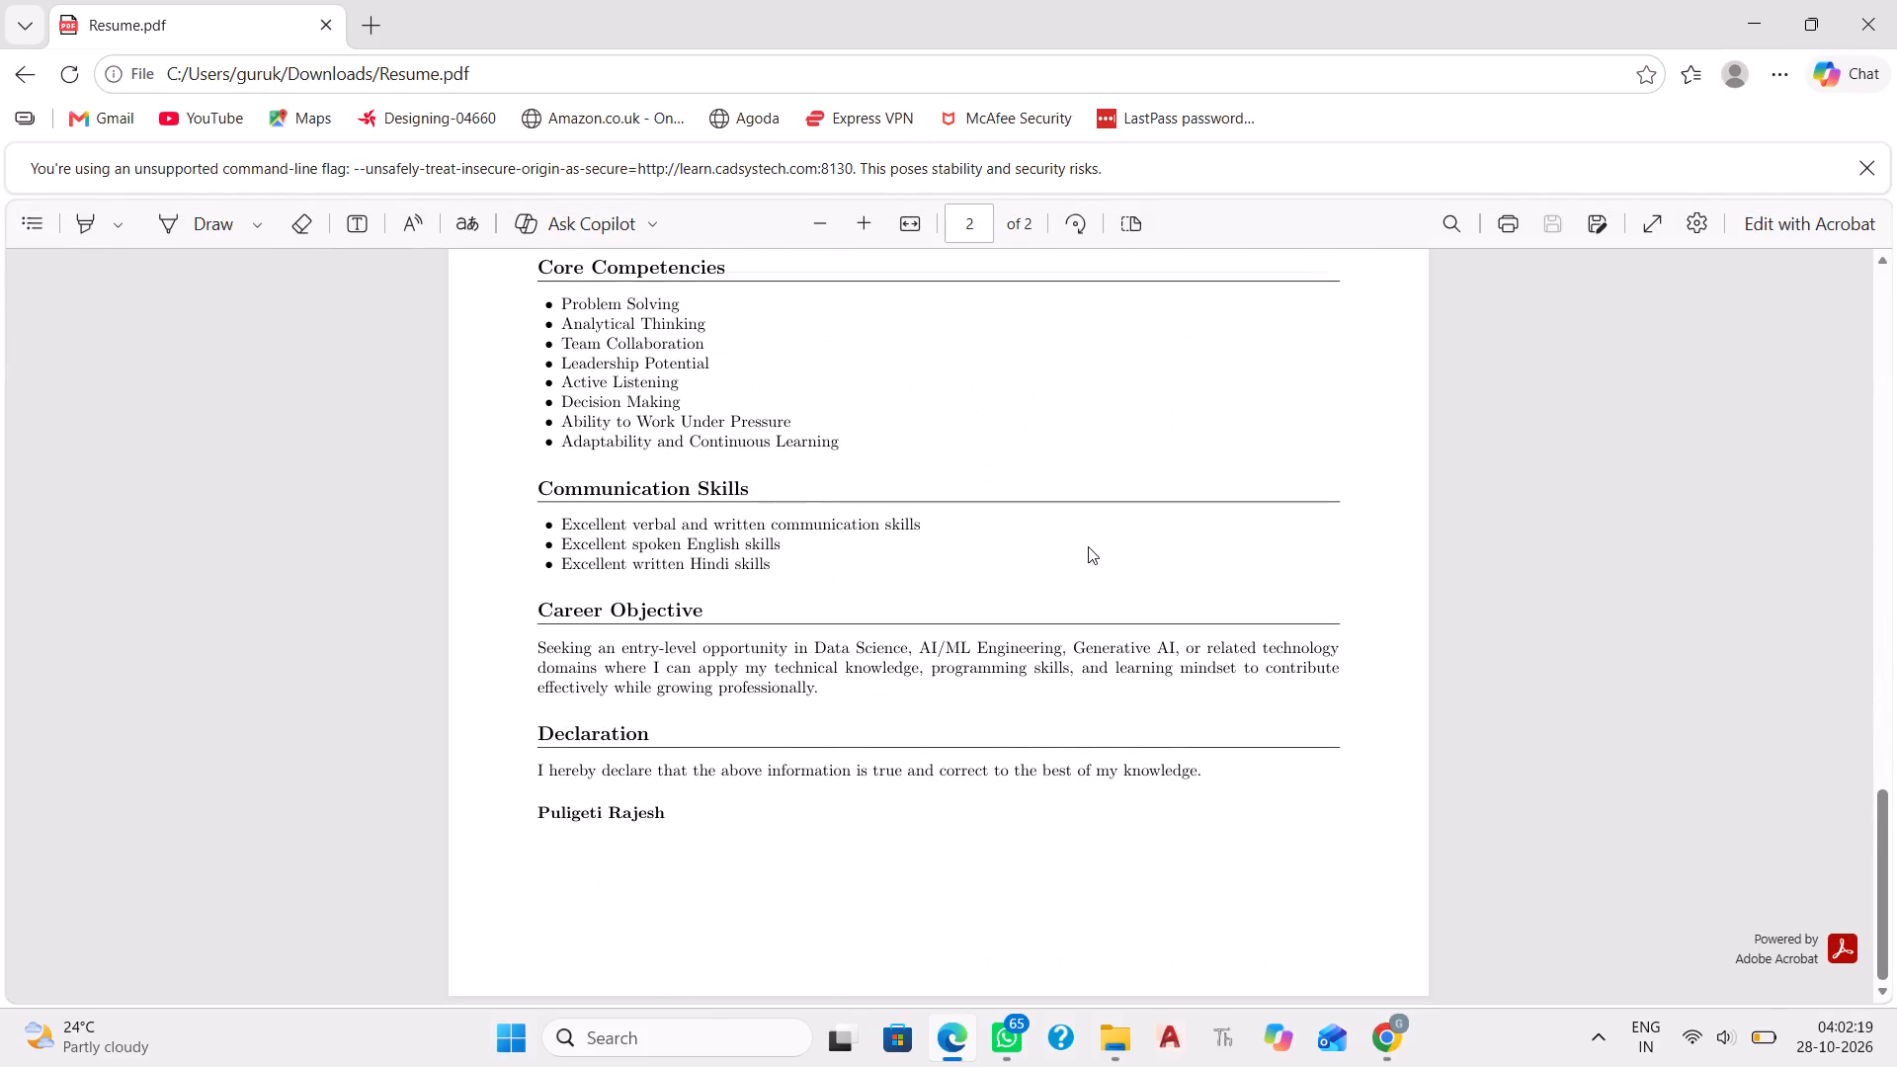
{"action": "left_click", "coordinate": [1751, 0]}
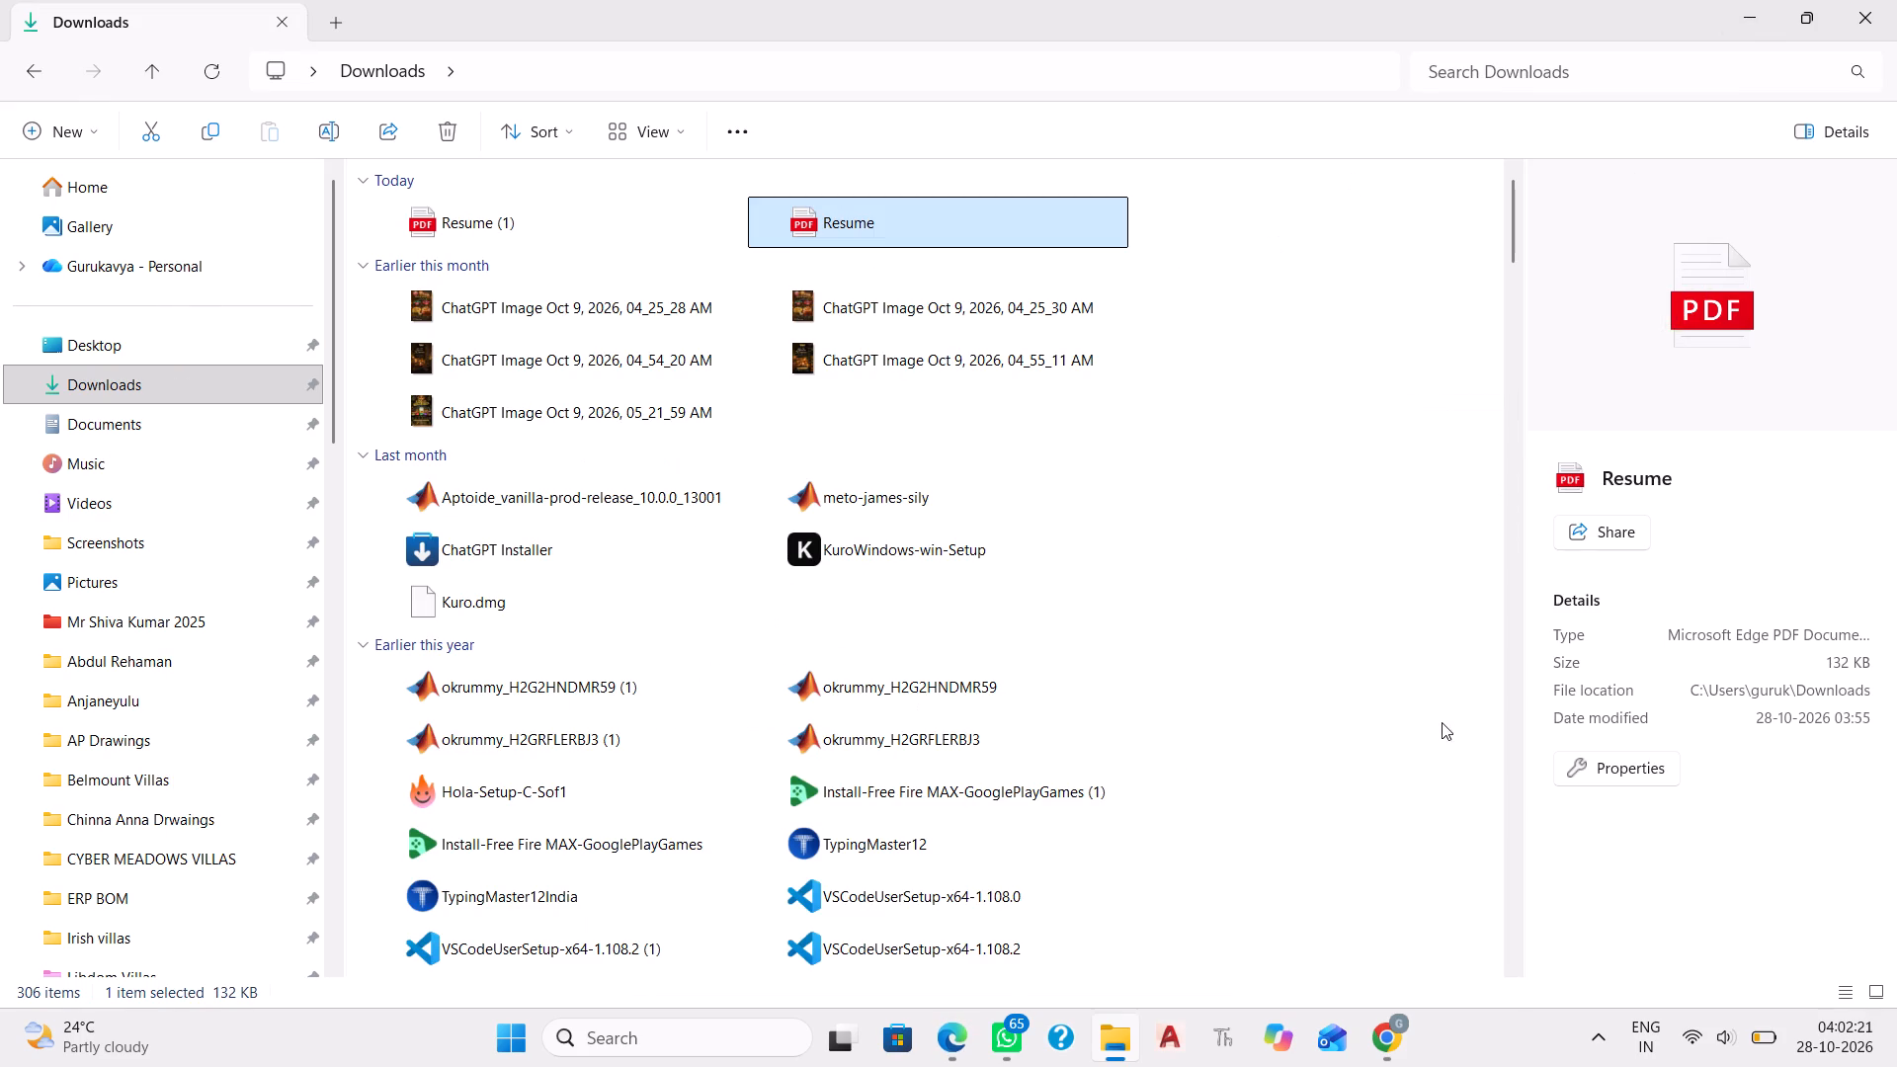
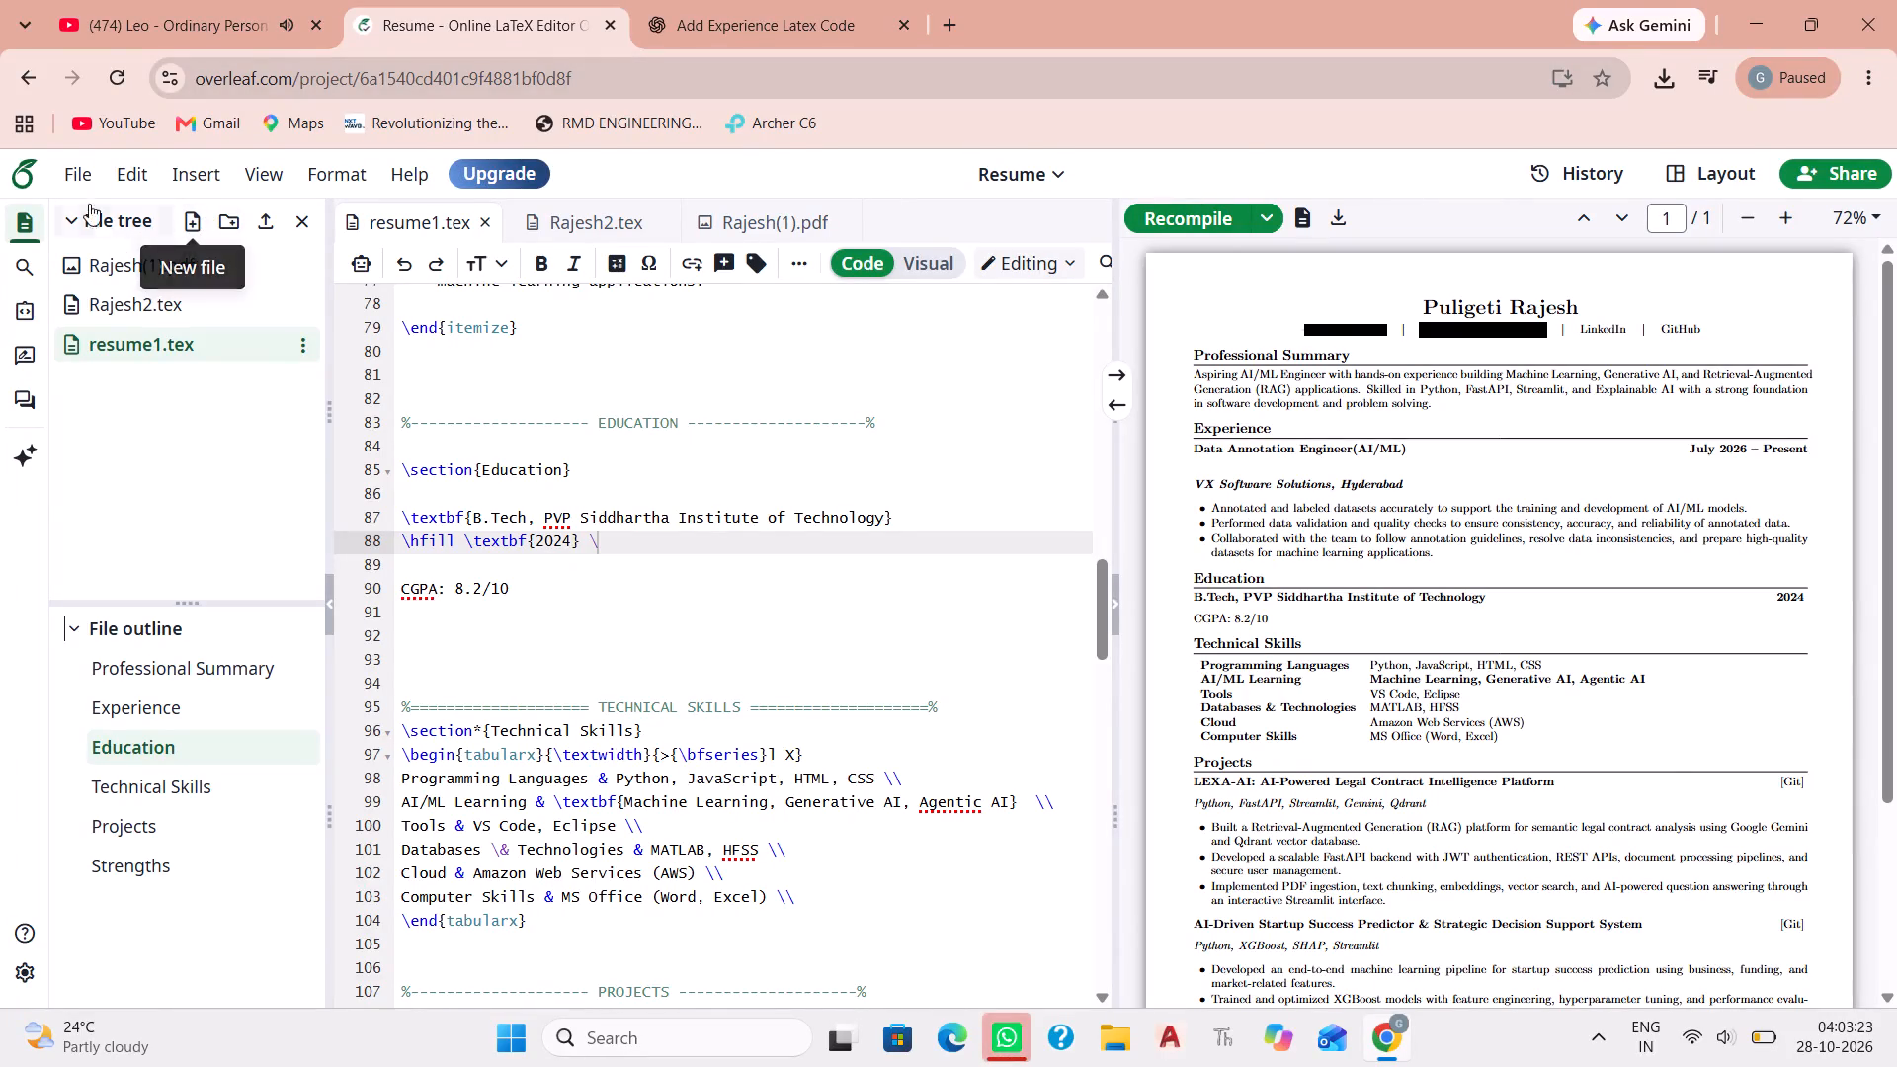
{"action": "left_click", "coordinate": [40, 71]}
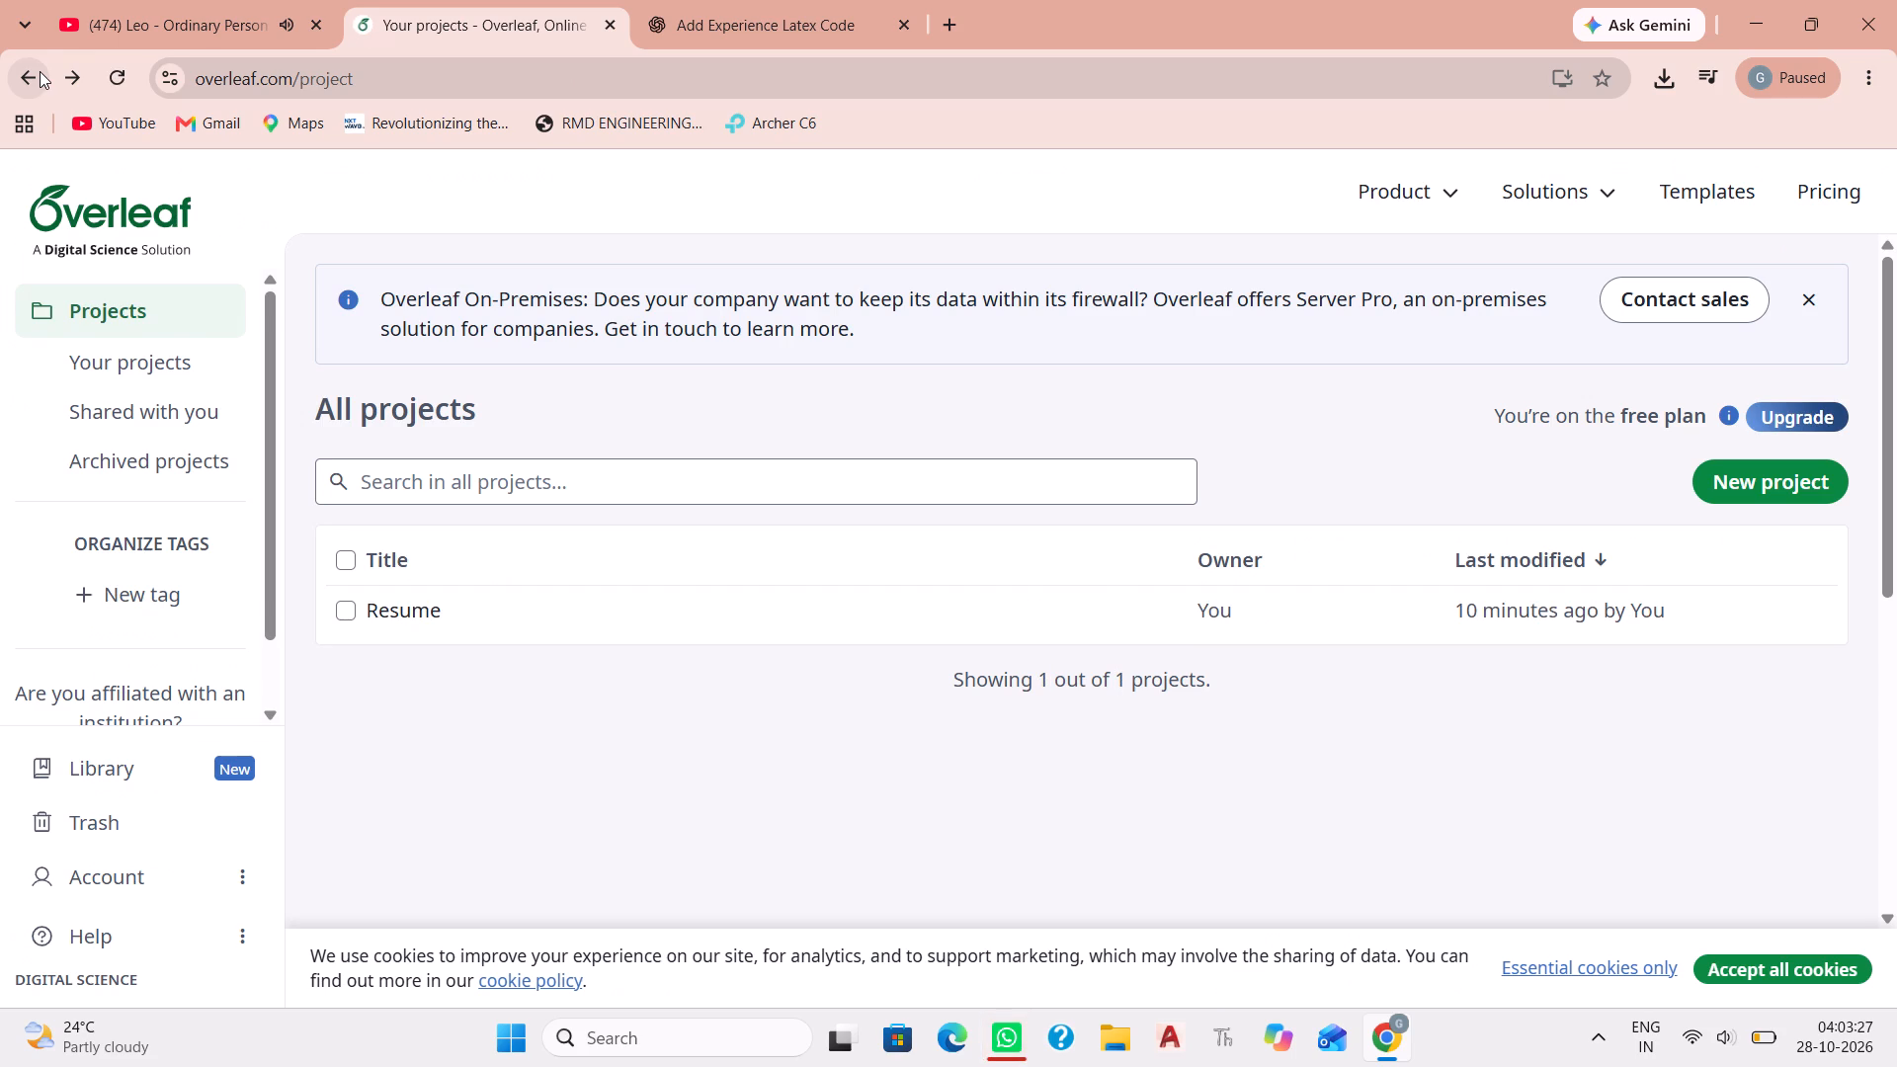
{"action": "double_click", "coordinate": [411, 619]}
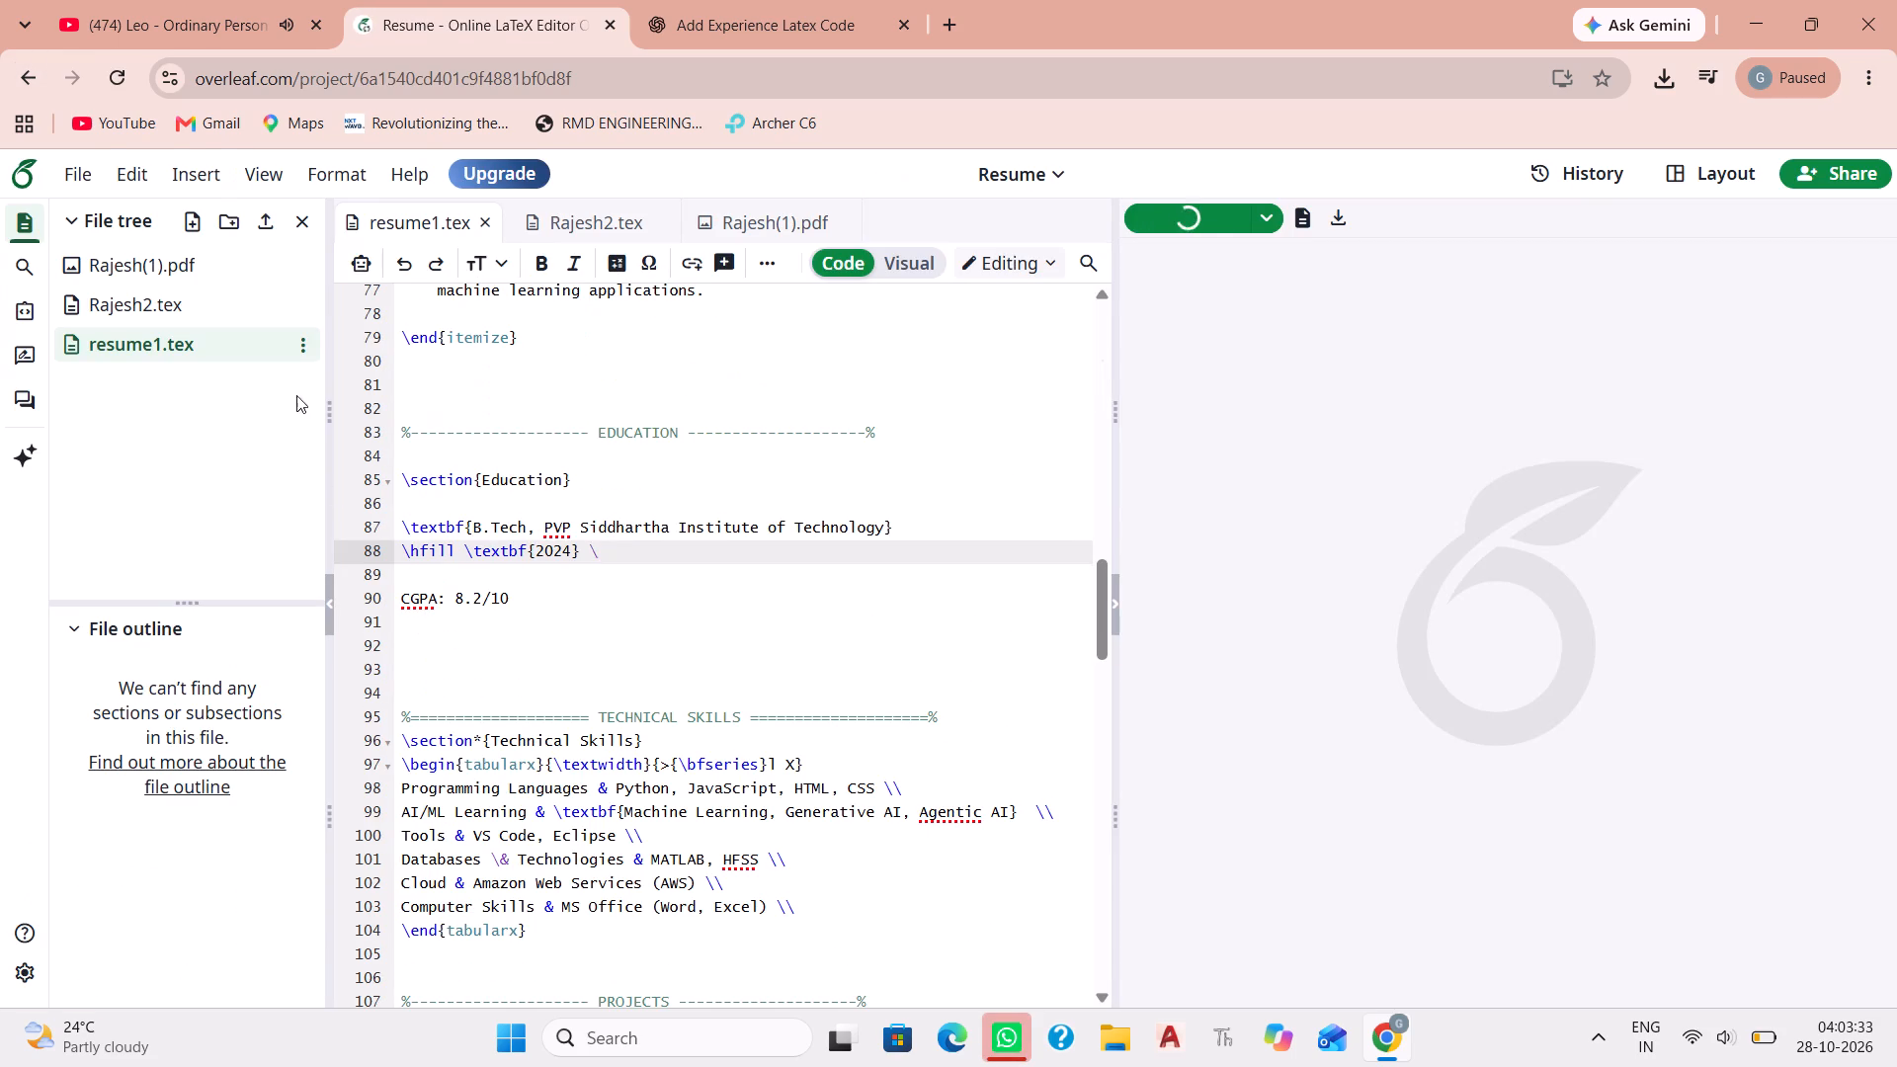
{"action": "left_click", "coordinate": [195, 302]}
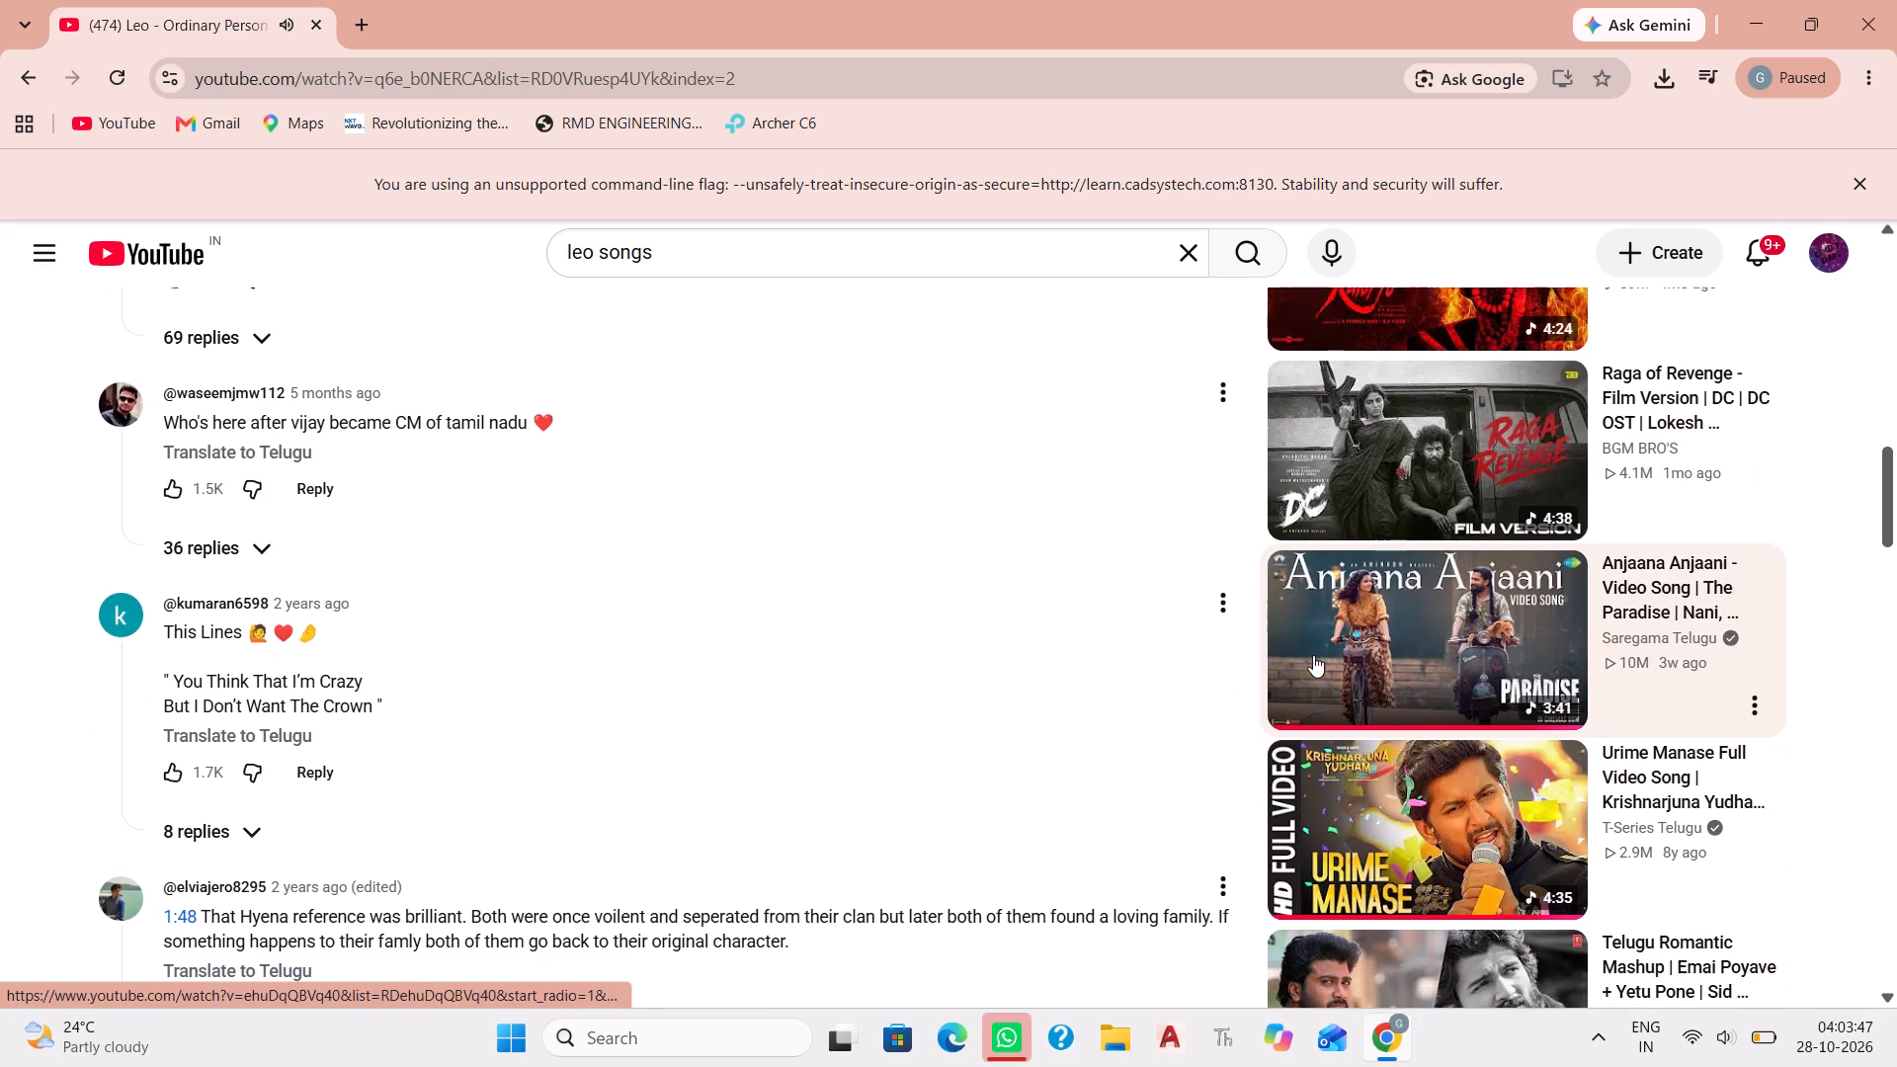
{"action": "scroll", "coordinate": [1313, 655], "scroll_direction": "down", "scroll_amount": 2}
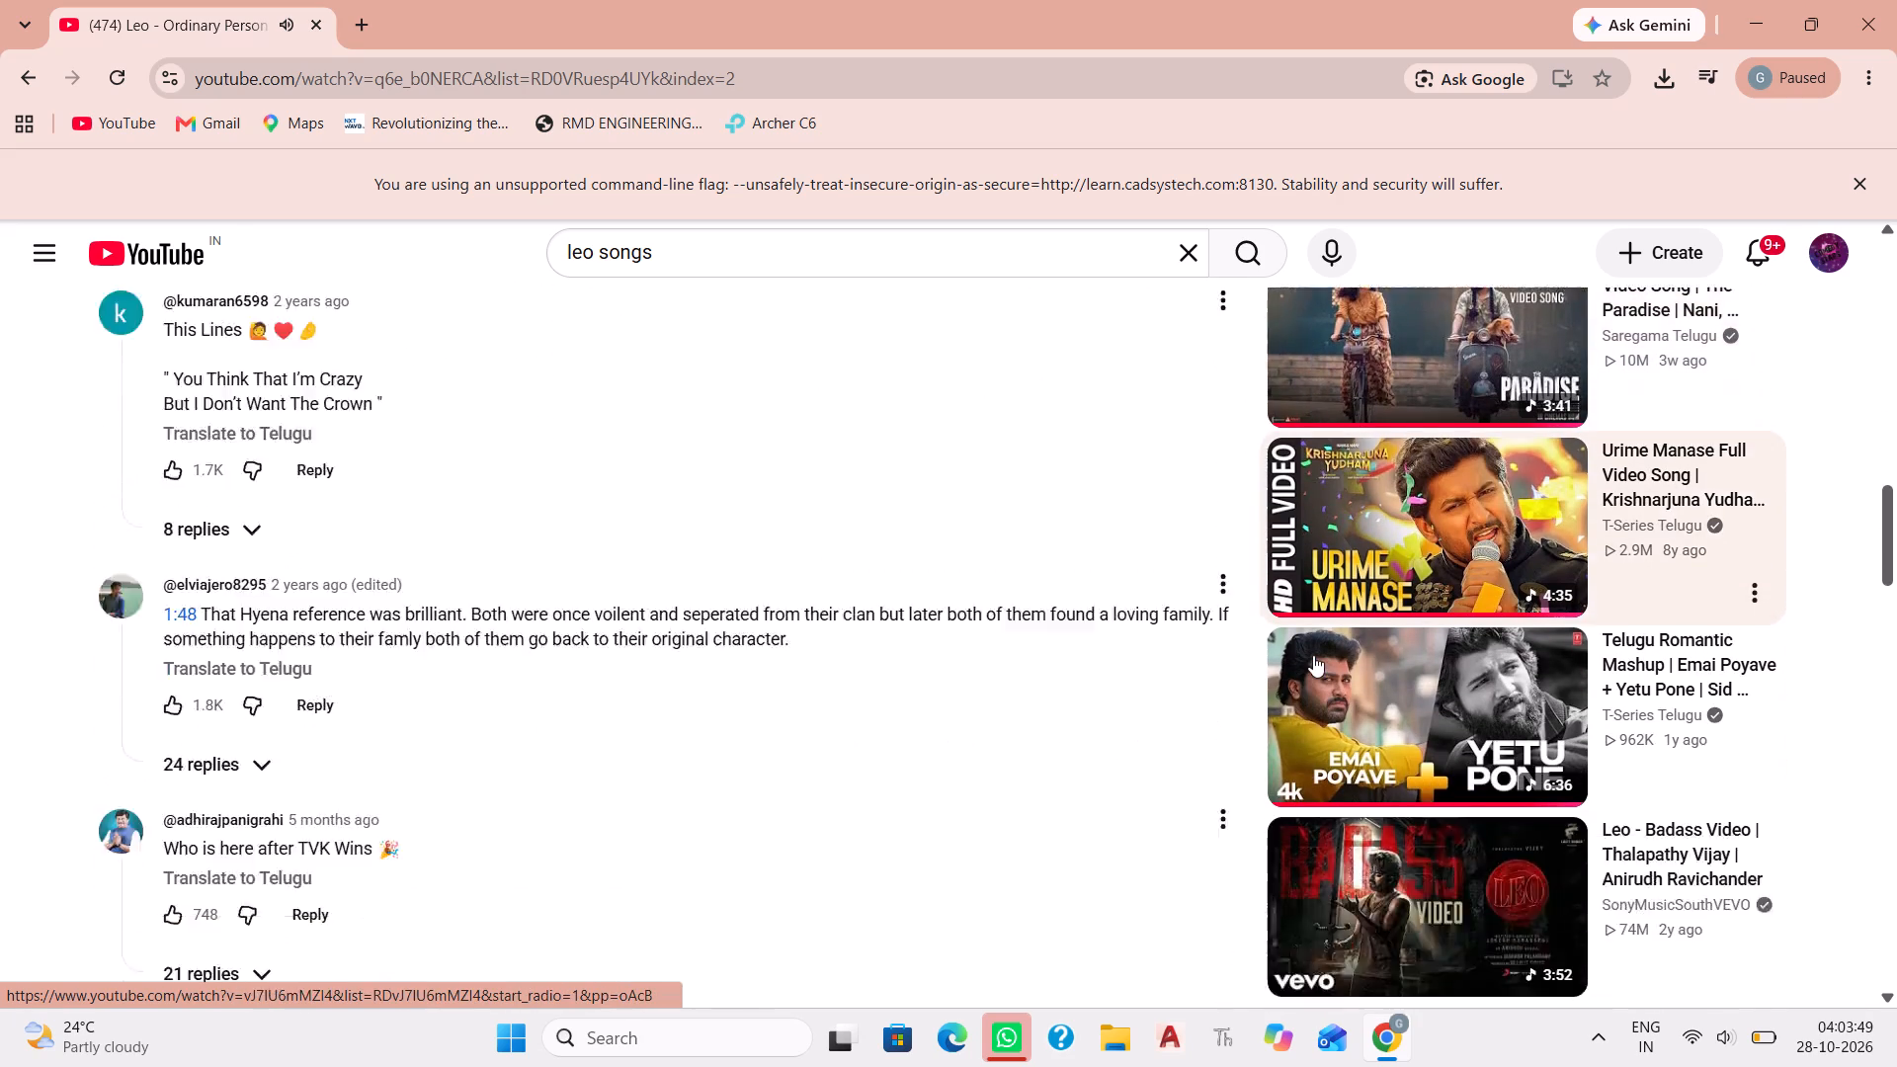
{"action": "scroll", "coordinate": [1313, 655], "scroll_direction": "down", "scroll_amount": 3}
{"action": "scroll", "coordinate": [1416, 730], "scroll_direction": "down", "scroll_amount": 1}
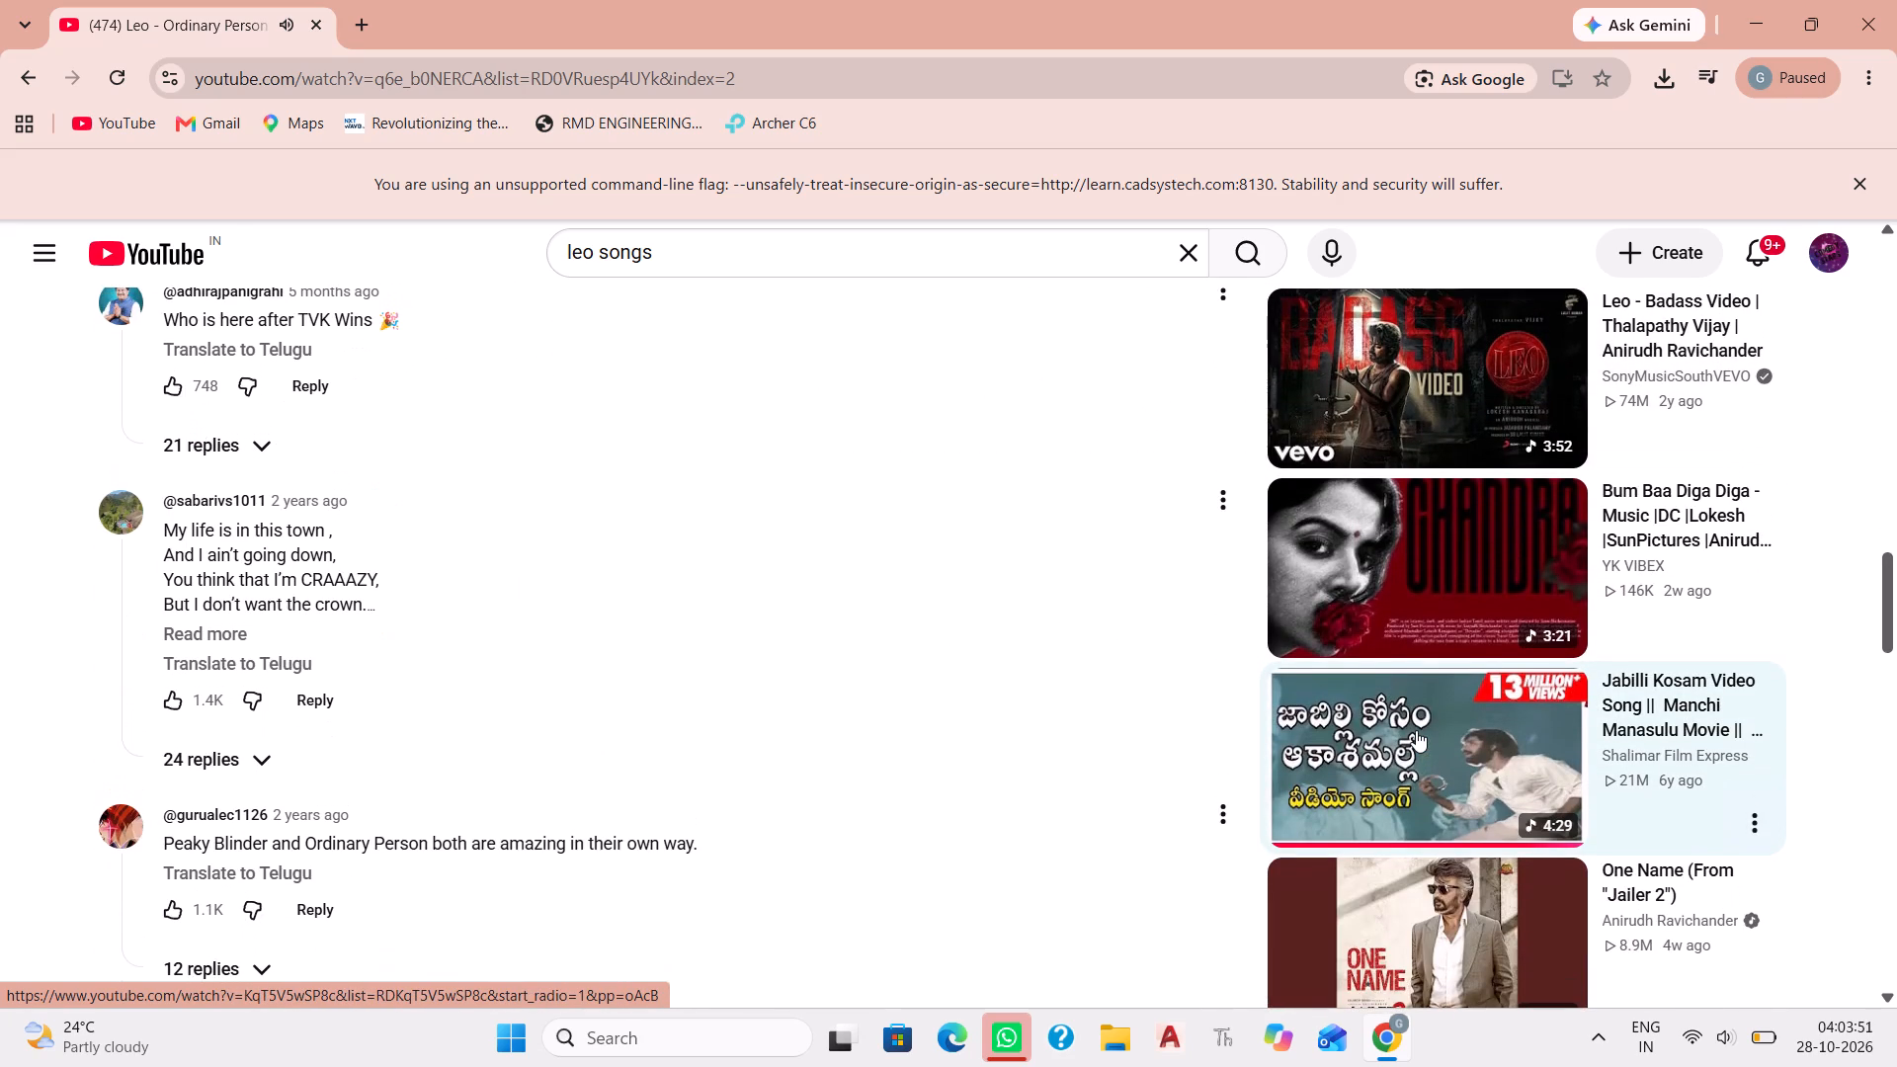
{"action": "scroll", "coordinate": [1416, 730], "scroll_direction": "down", "scroll_amount": 1}
{"action": "left_click", "coordinate": [1404, 600]}
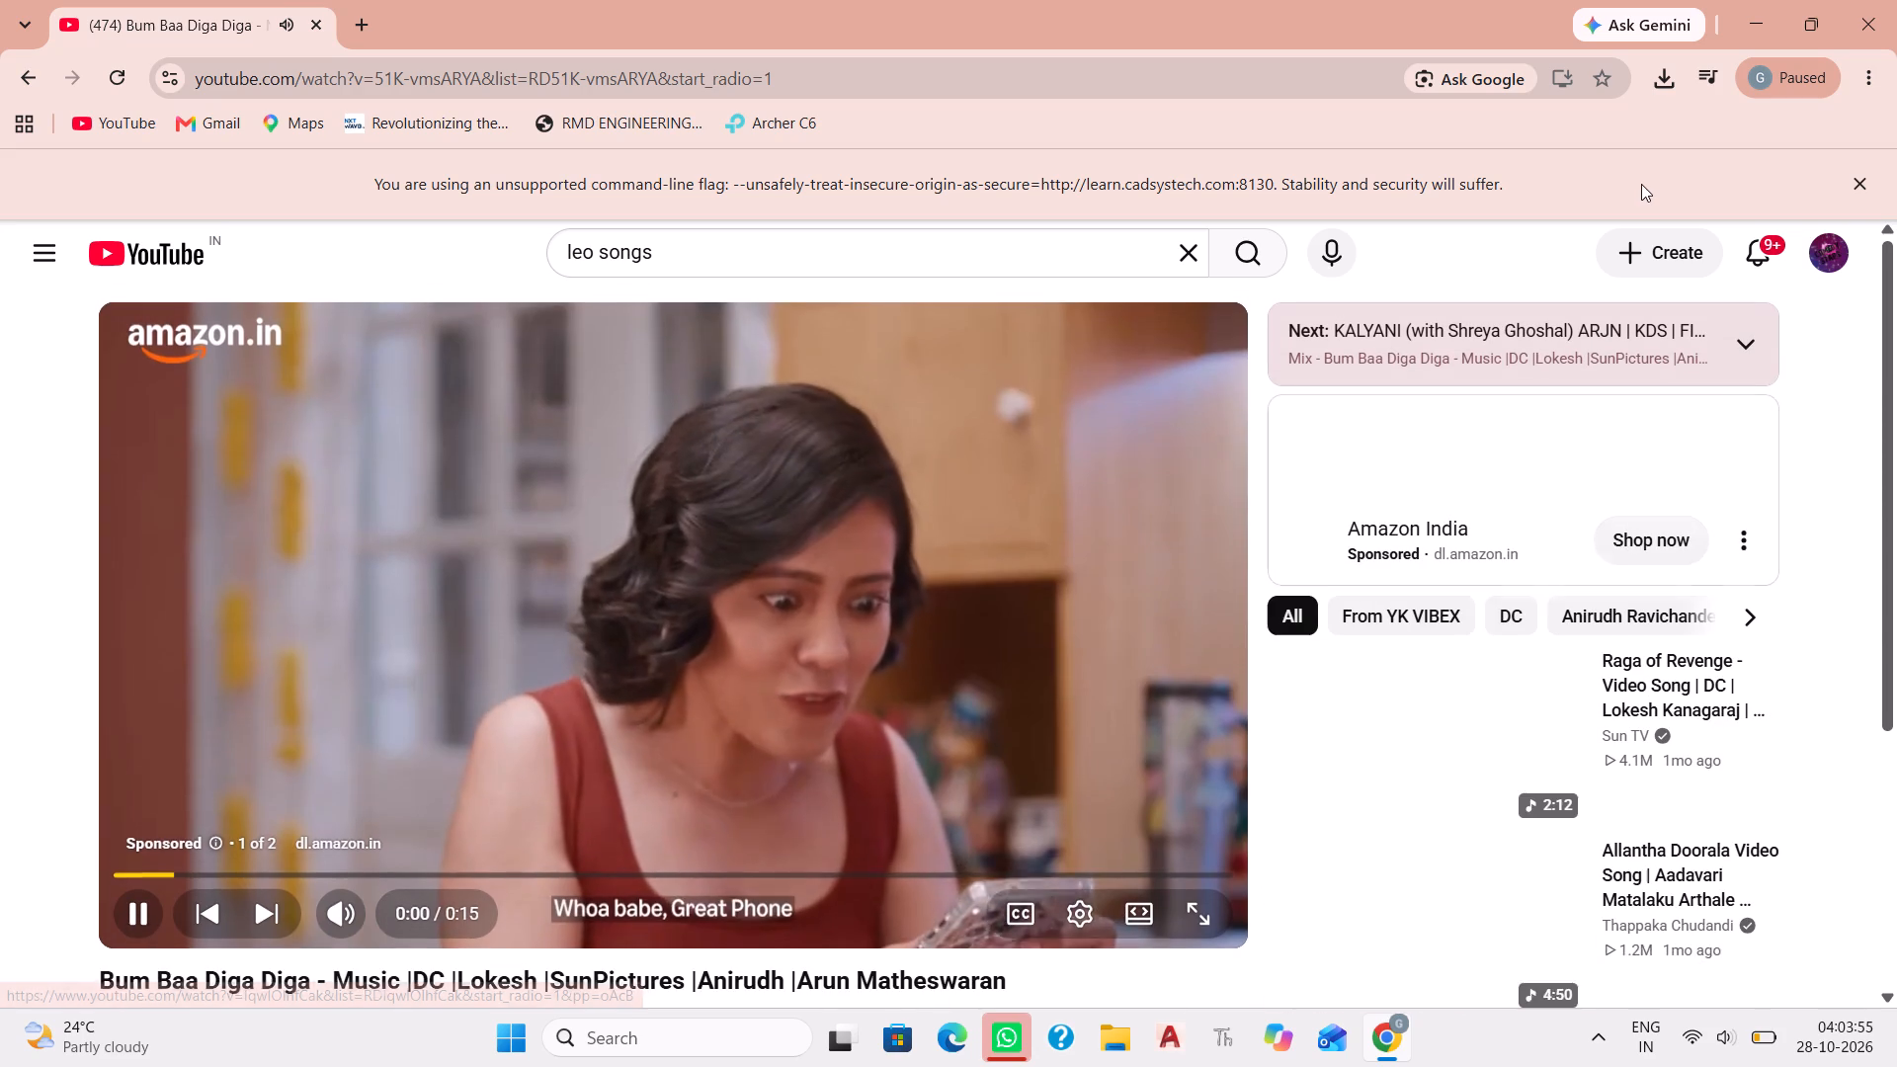
Close the browser and the remaining open window to get back to the desktop.
{"action": "left_click", "coordinate": [1896, 0]}
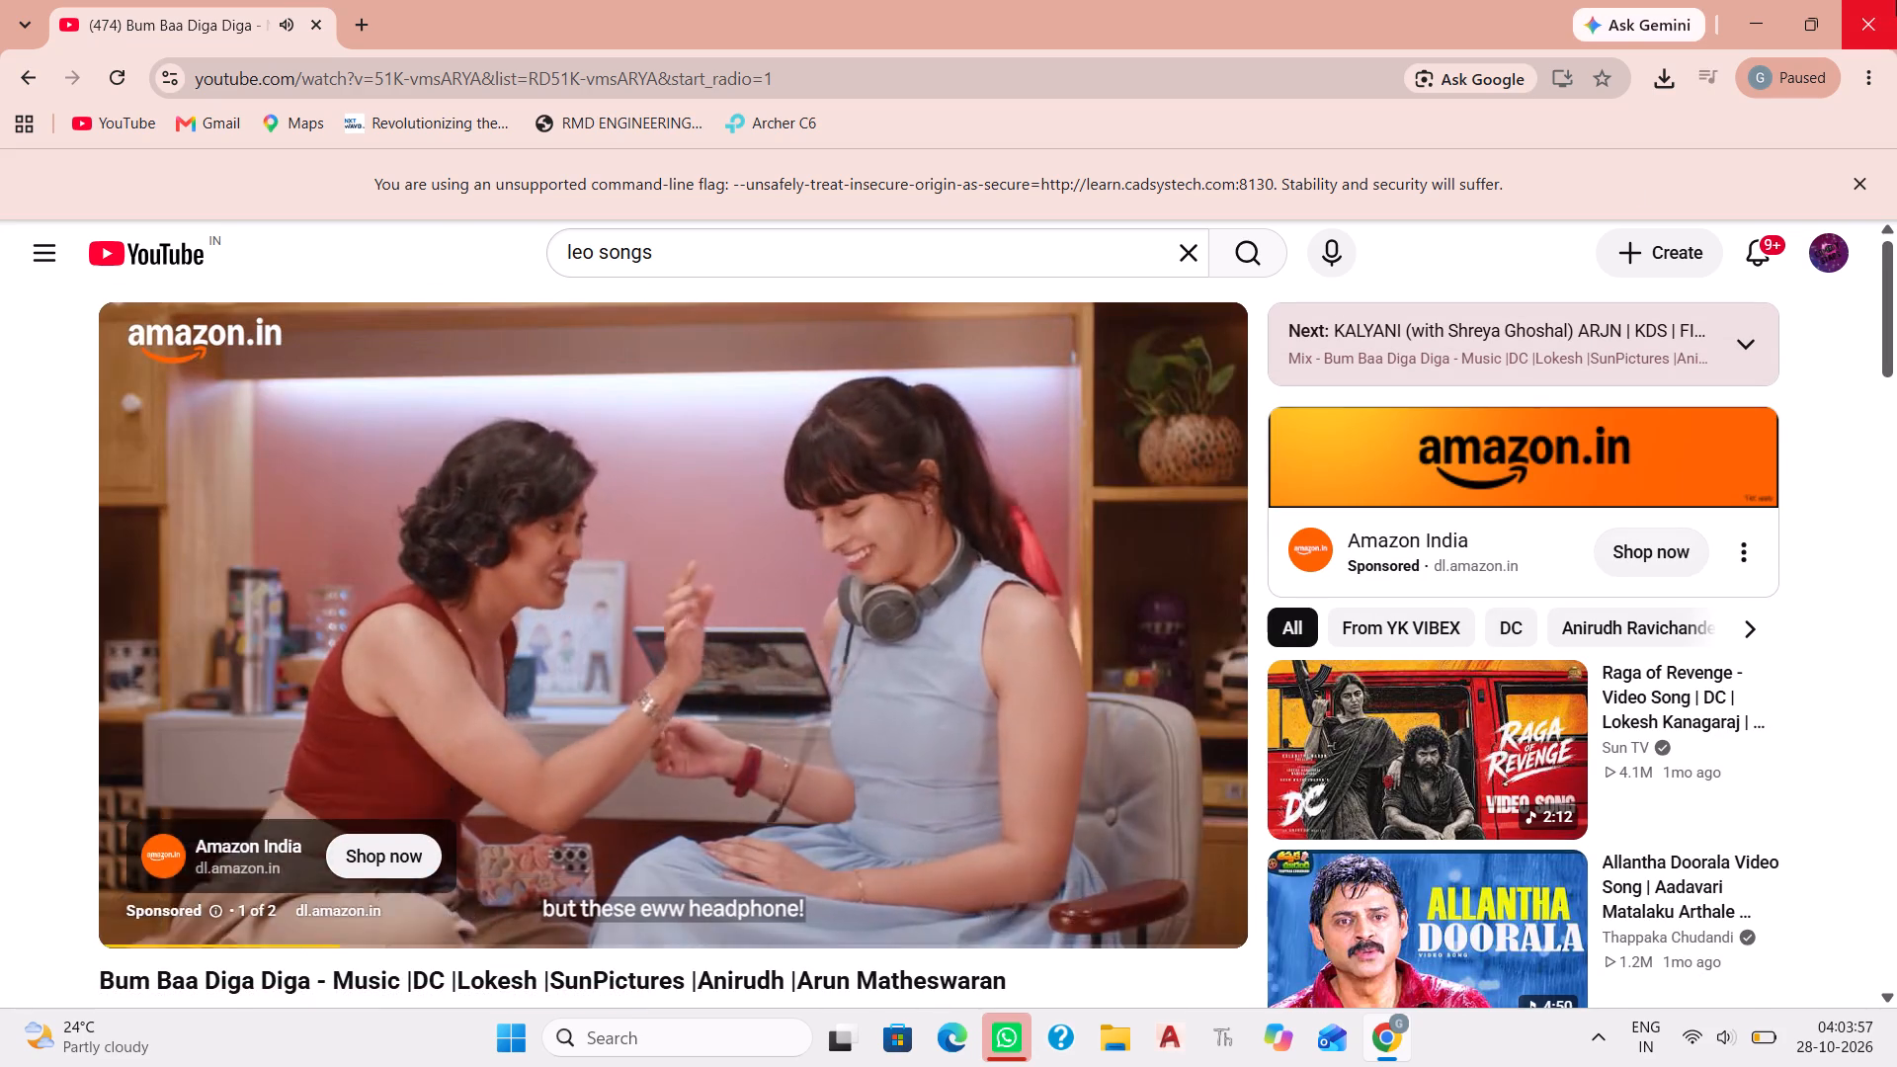
{"action": "left_click", "coordinate": [1896, 0]}
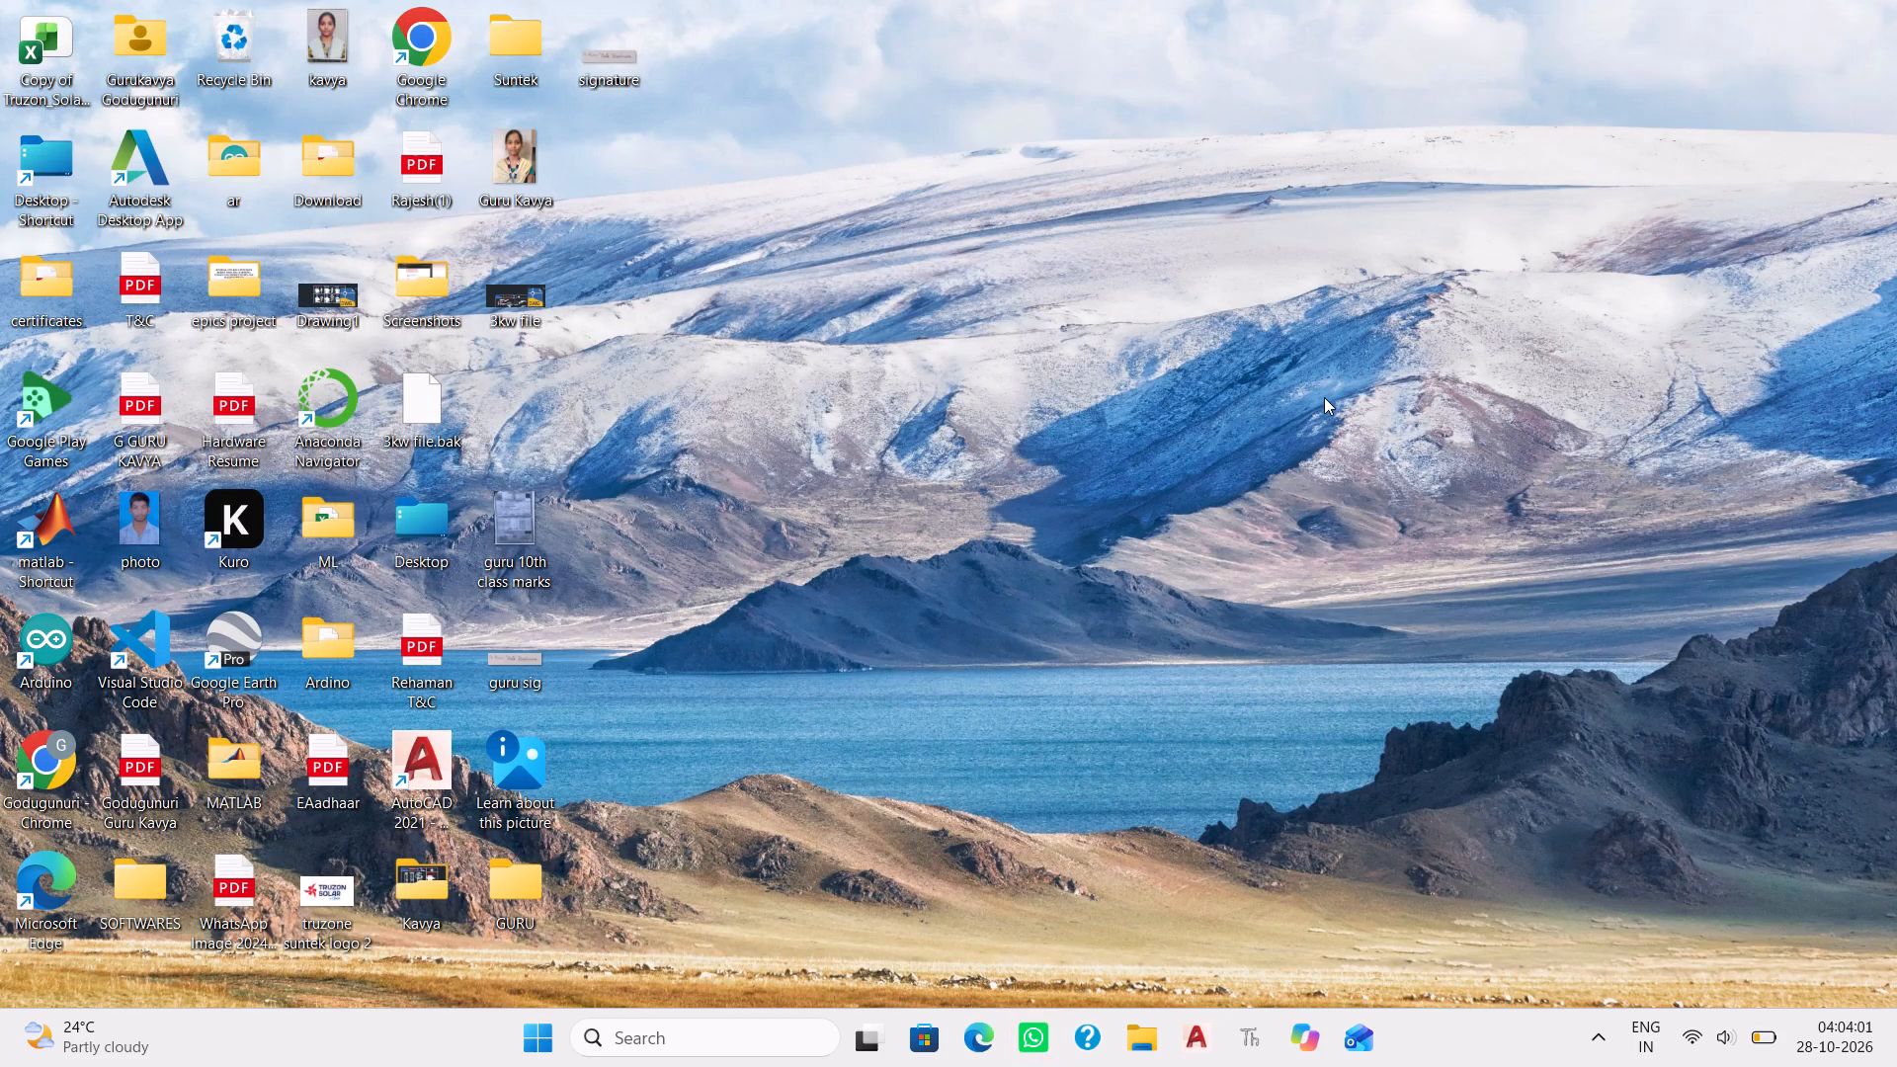
Shut down the computer from the Windows desktop.
{"action": "key", "text": "alt+F4"}
{"action": "key", "text": "Return"}
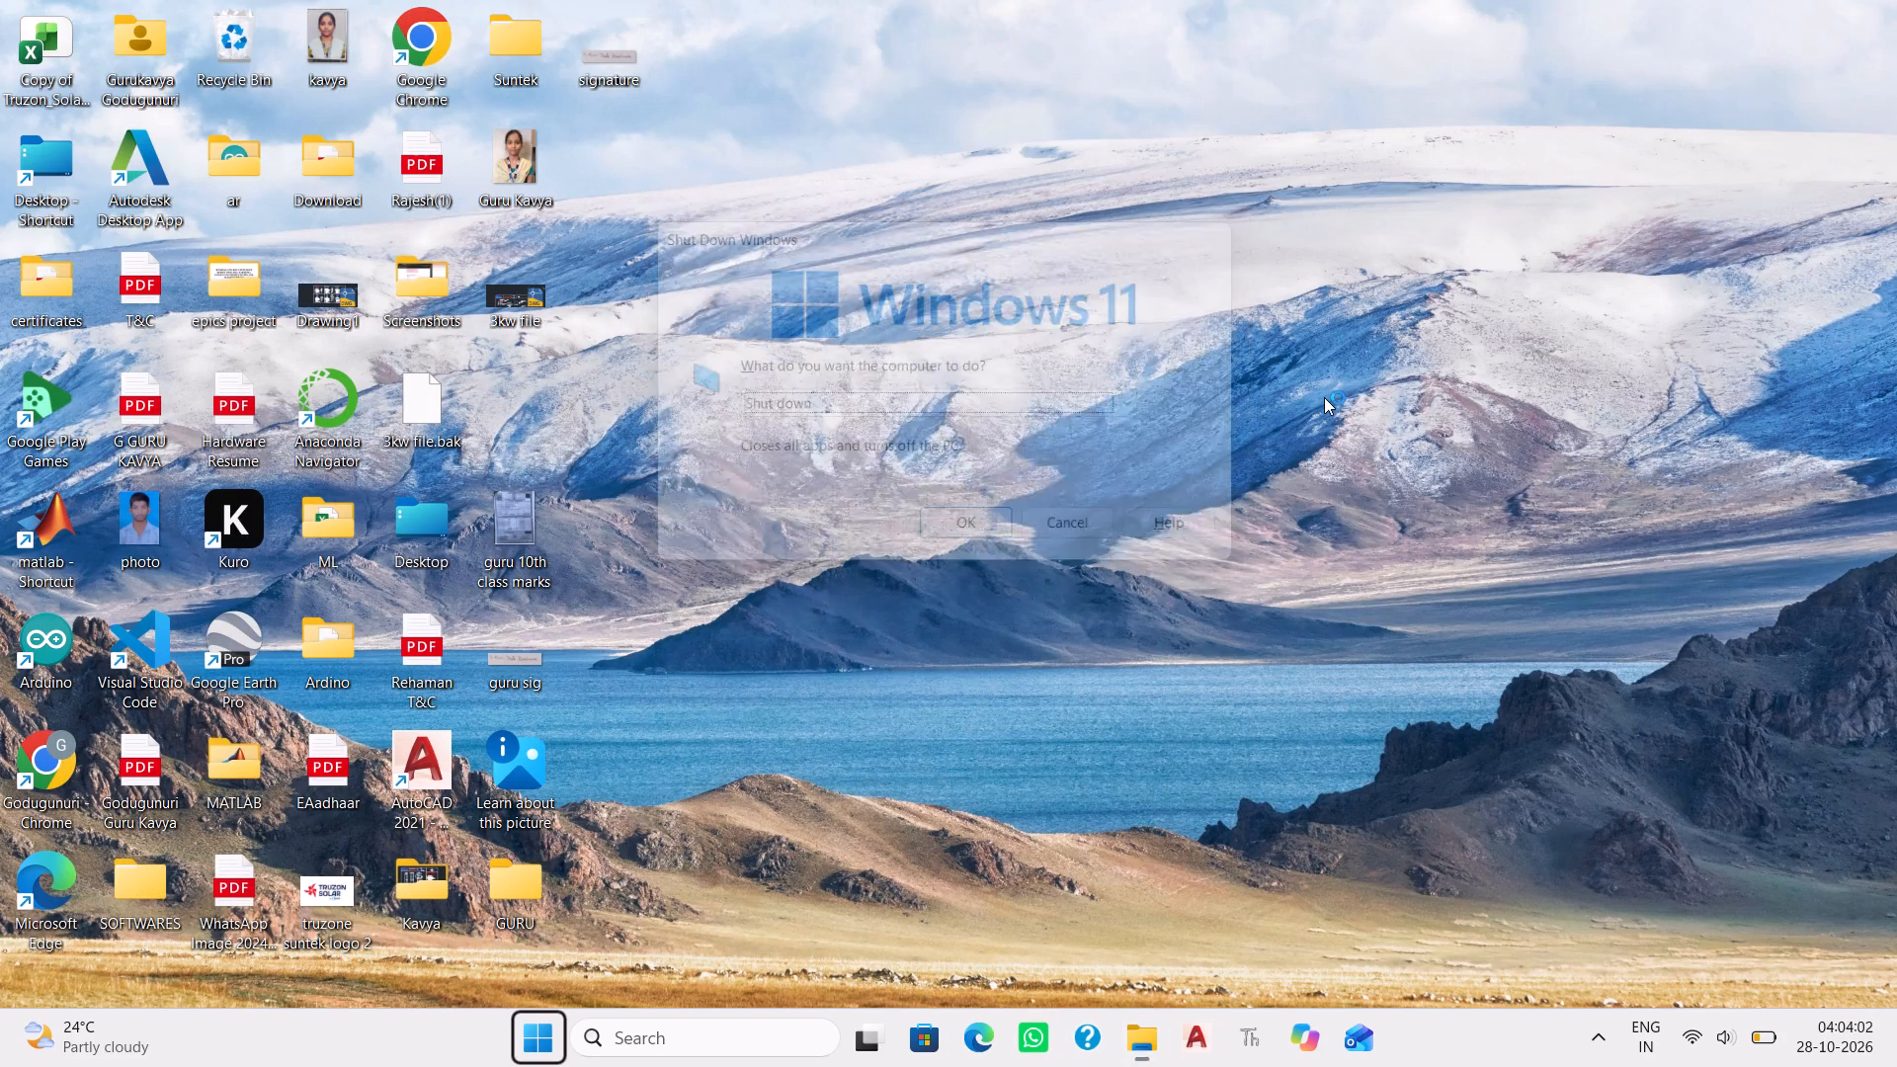